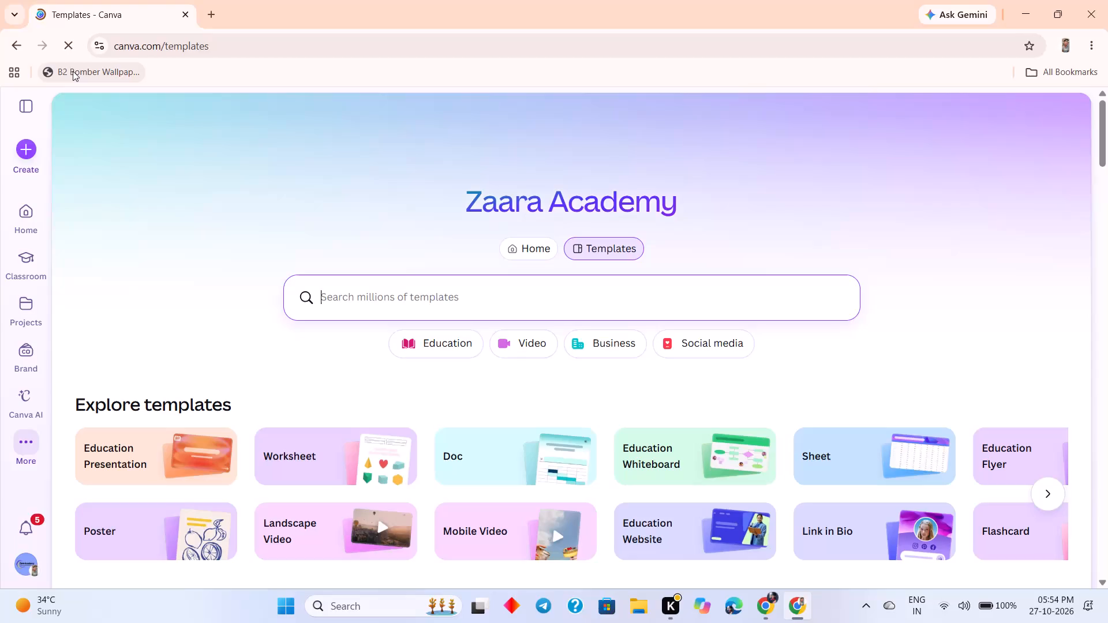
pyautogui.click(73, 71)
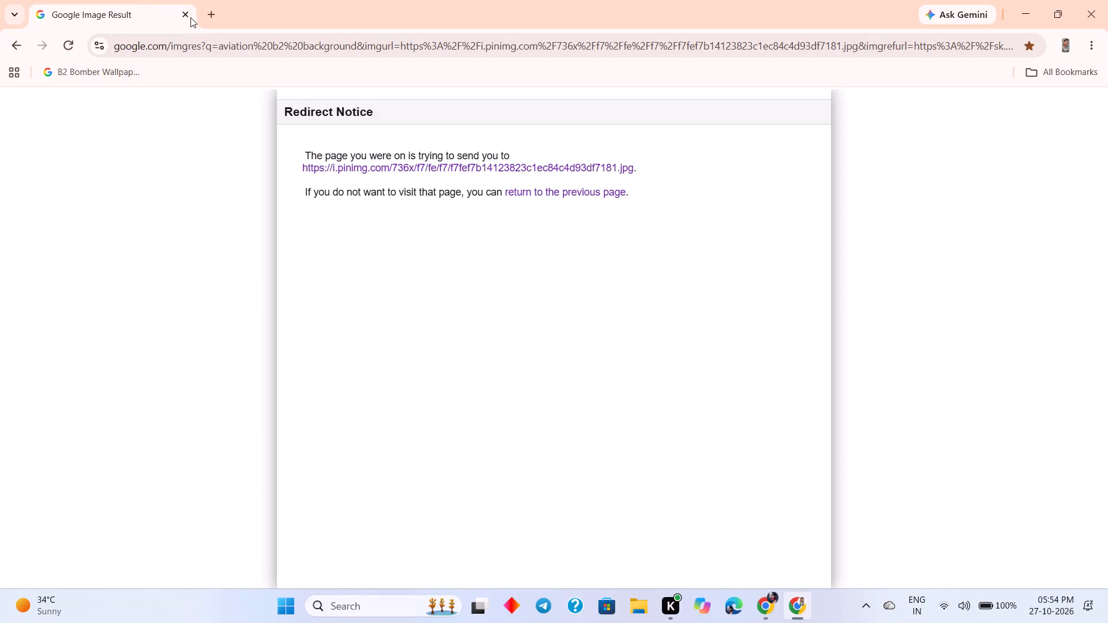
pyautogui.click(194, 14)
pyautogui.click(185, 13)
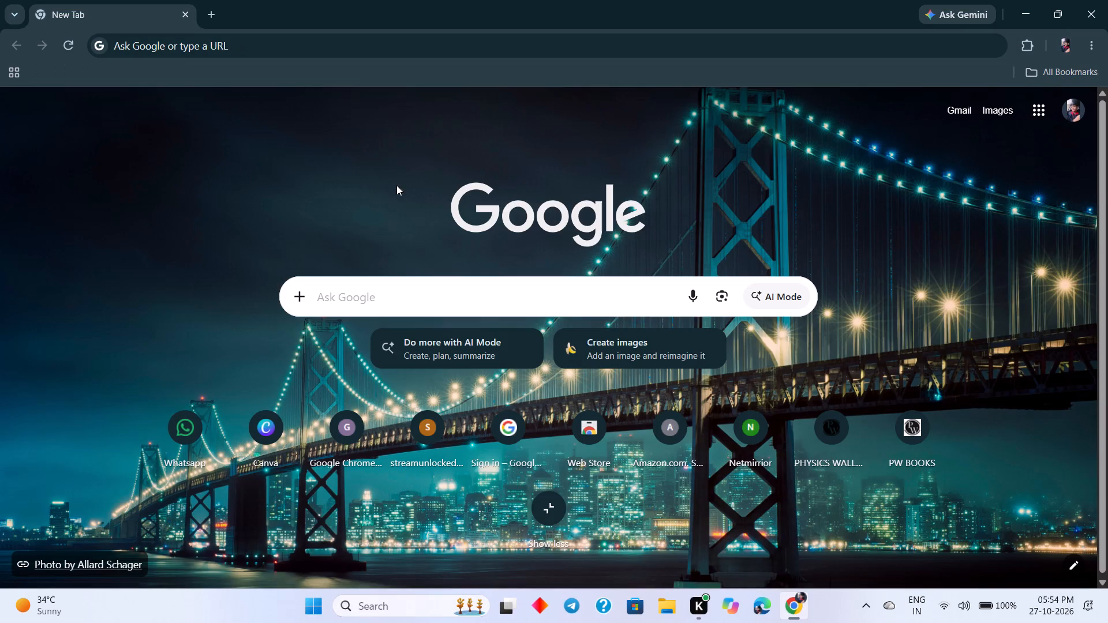
# Open the Canva website.
pyautogui.doubleClick(244, 433)
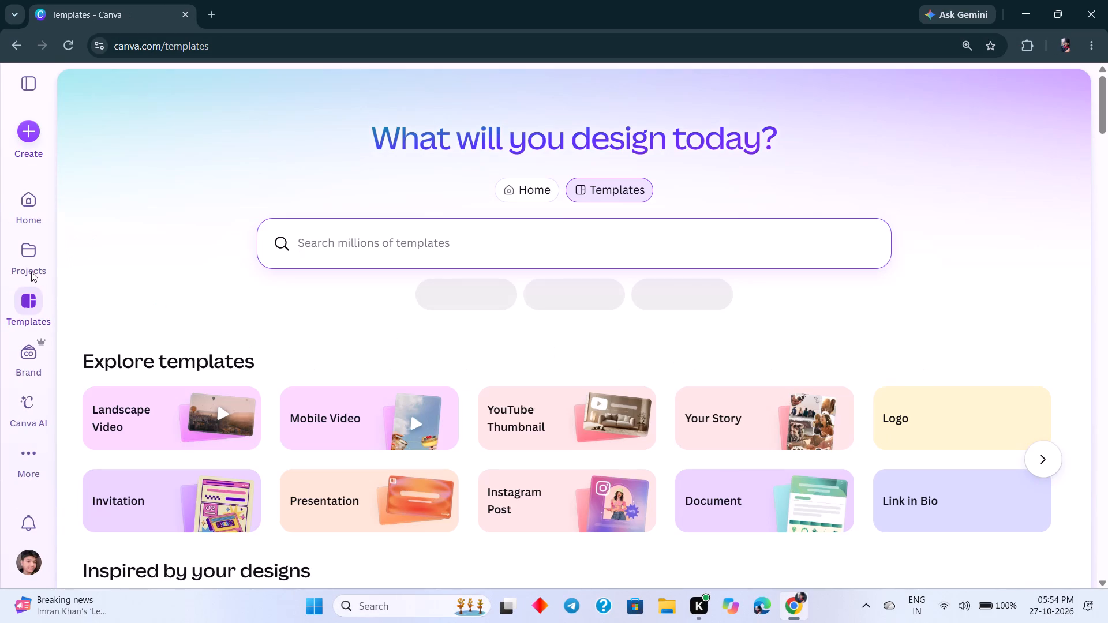
# Search Canva's templates for ring ceremony.
pyautogui.click(400, 239)
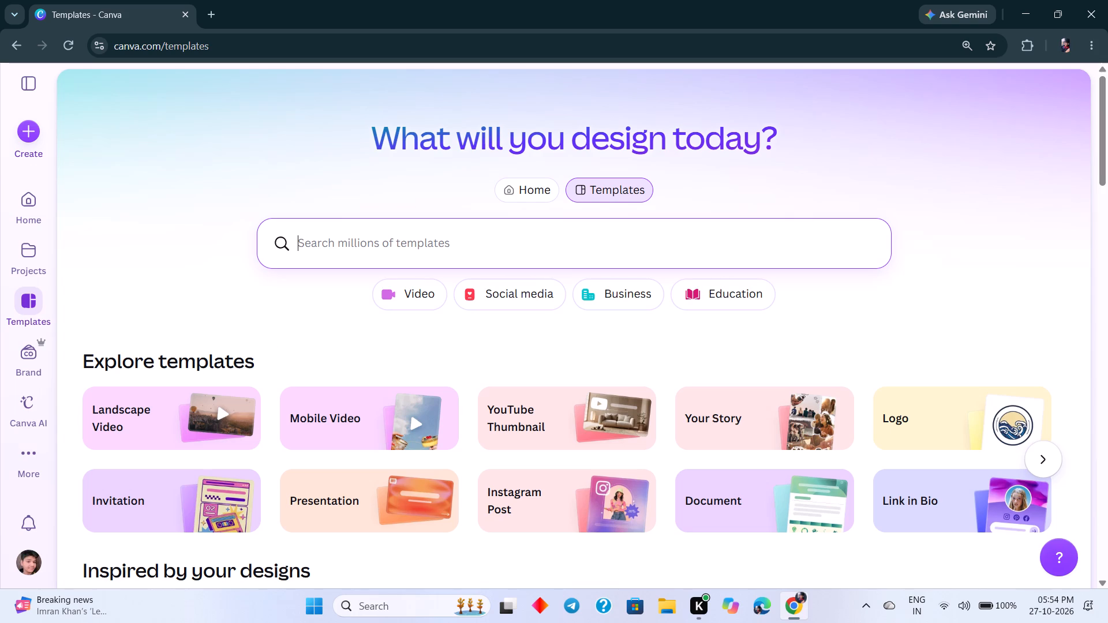
pyautogui.write('ri')
pyautogui.write('ng')
pyautogui.press('space')
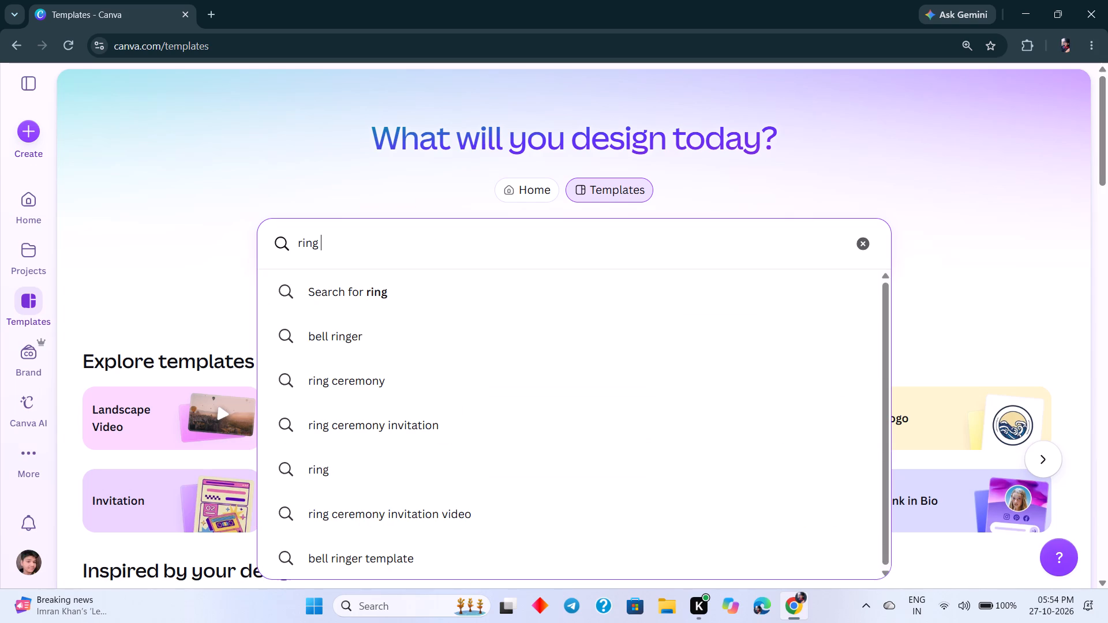
pyautogui.click(436, 366)
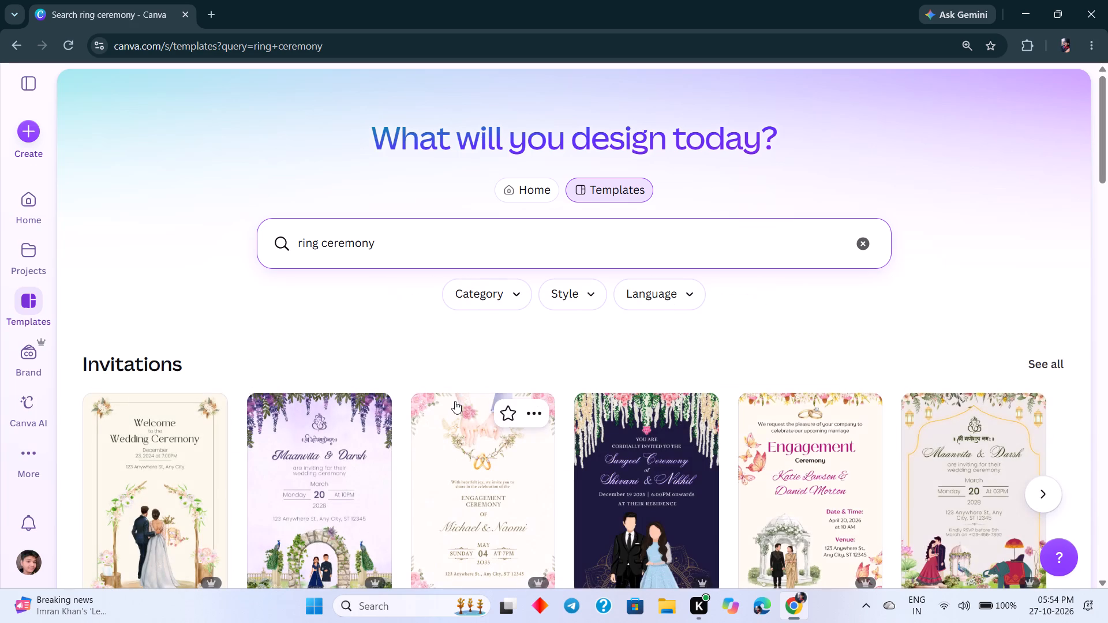
# Browse the ring ceremony results, from the invitations and mobile videos to the additional suggested templates.
pyautogui.scroll(-10, 455, 401)
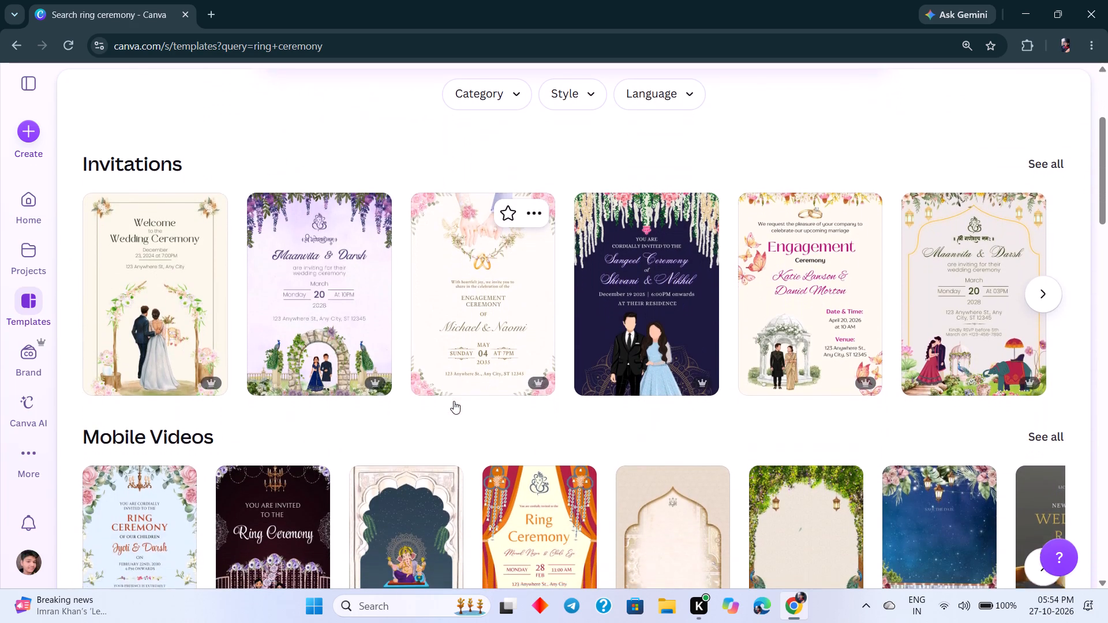
pyautogui.scroll(-3, 454, 401)
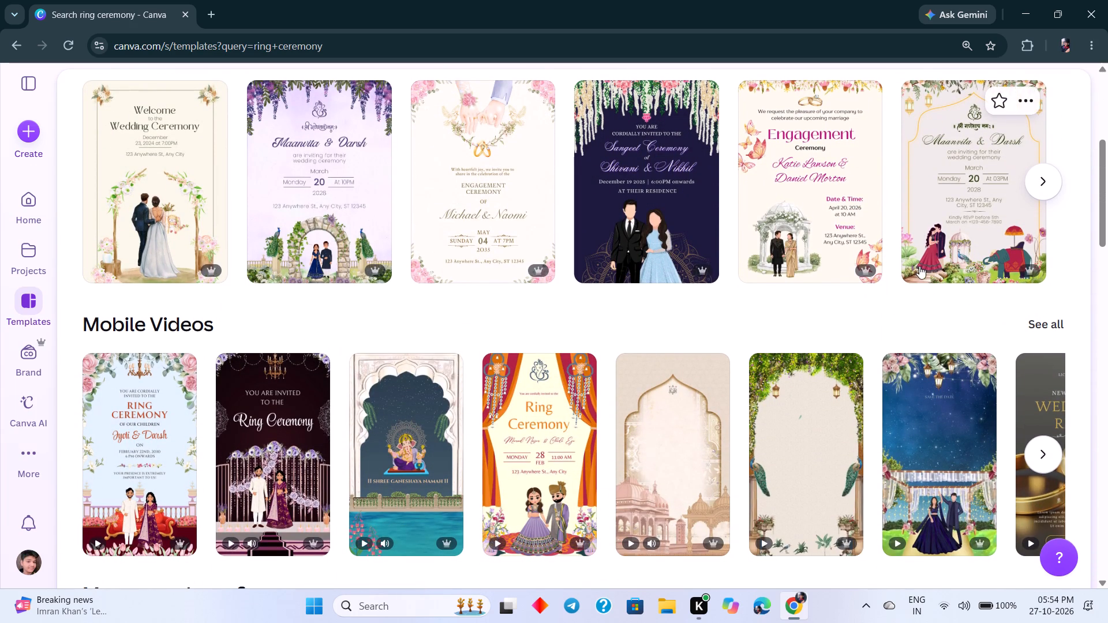
pyautogui.scroll(-14, 919, 266)
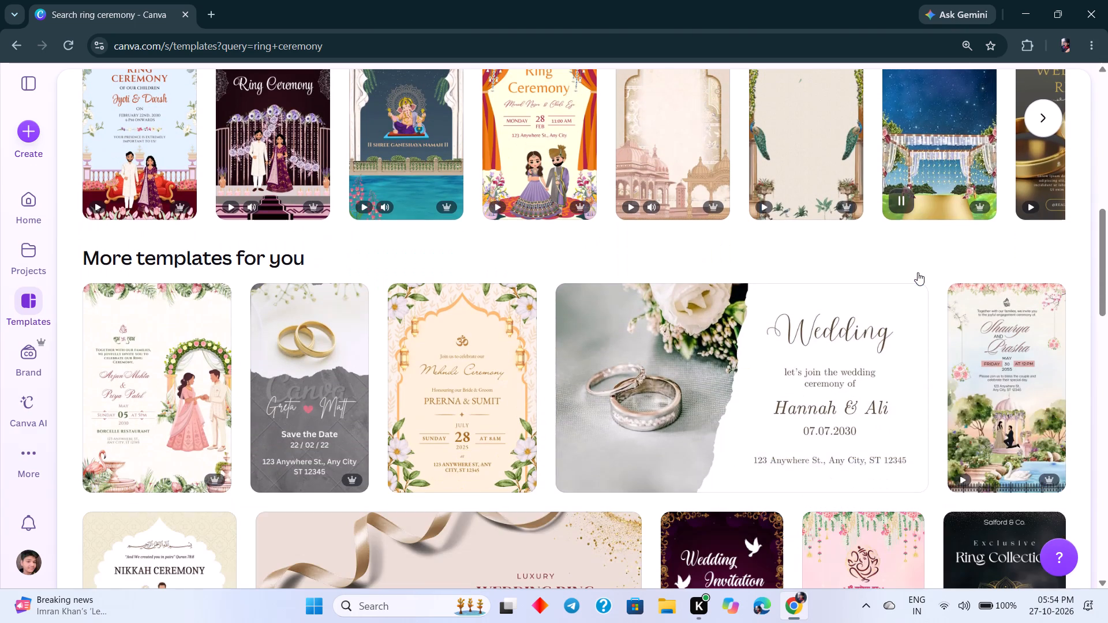
pyautogui.scroll(-2, 499, 410)
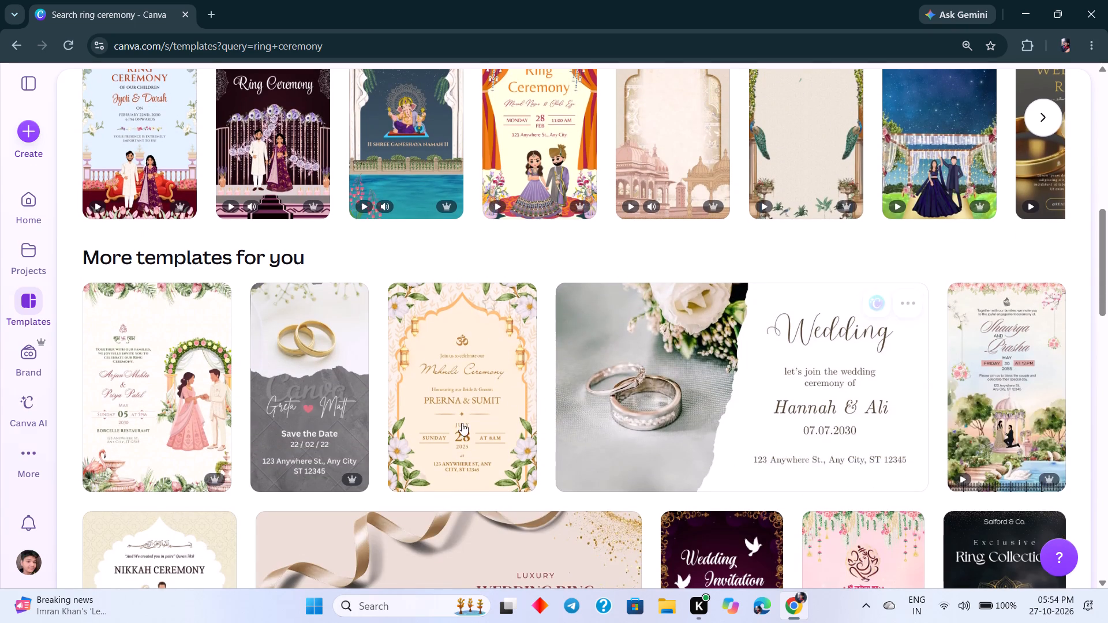
pyautogui.scroll(-7, 462, 423)
pyautogui.scroll(2, 468, 416)
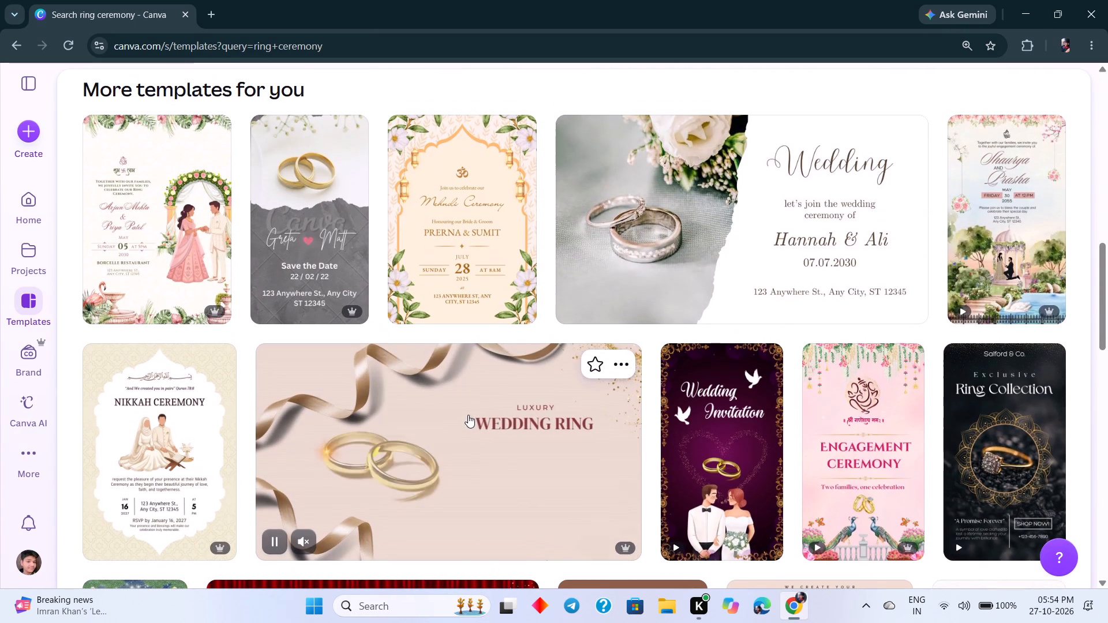
# Preview the Pink Green and White Illustrated Ring Ceremony Virtual Invitation and look through its similar templates, closing the preview when done.
pyautogui.click(200, 272)
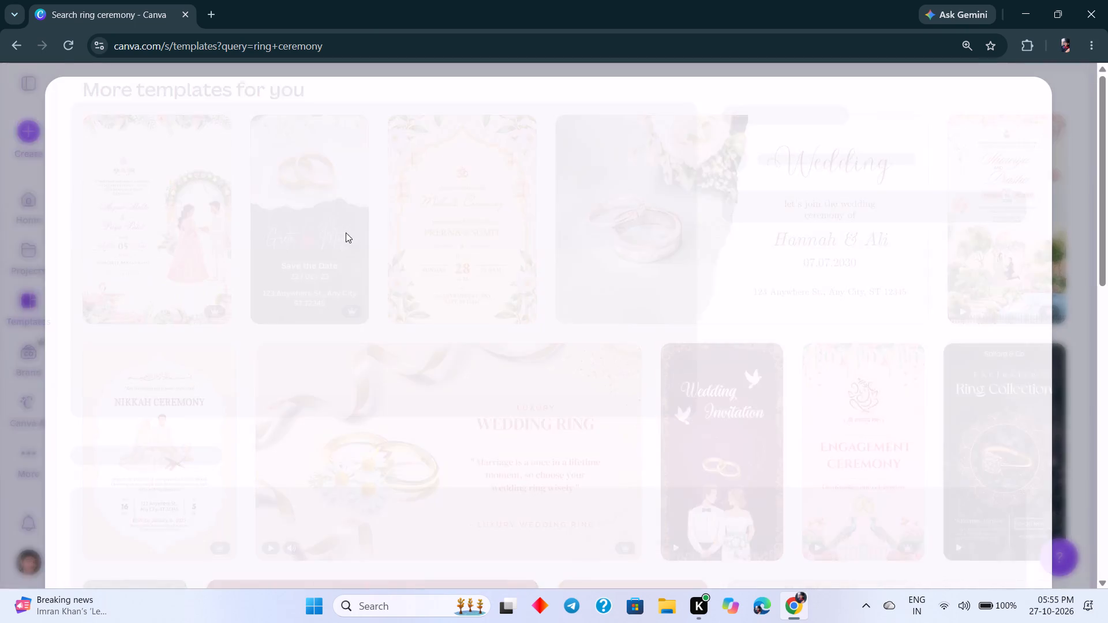
pyautogui.scroll(-5, 553, 387)
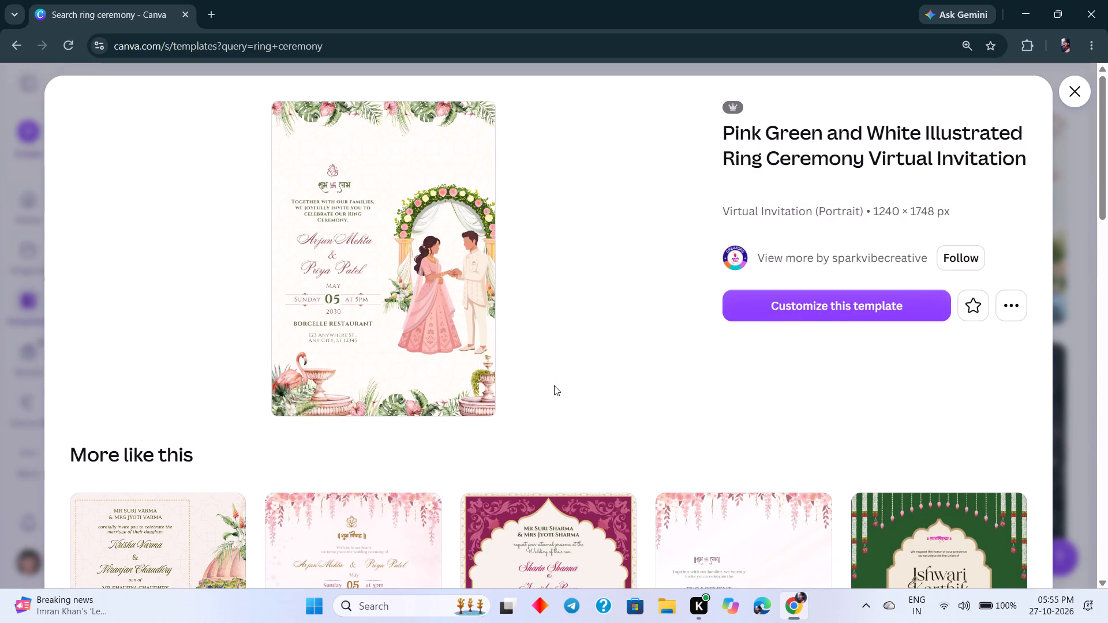
pyautogui.scroll(-14, 554, 385)
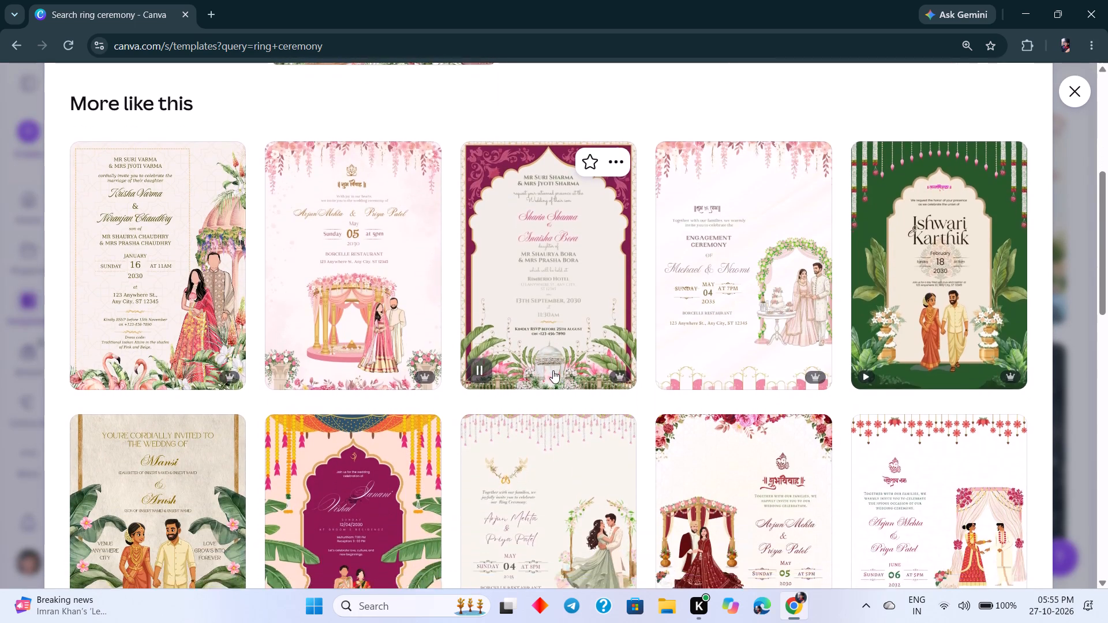
pyautogui.scroll(-8, 553, 370)
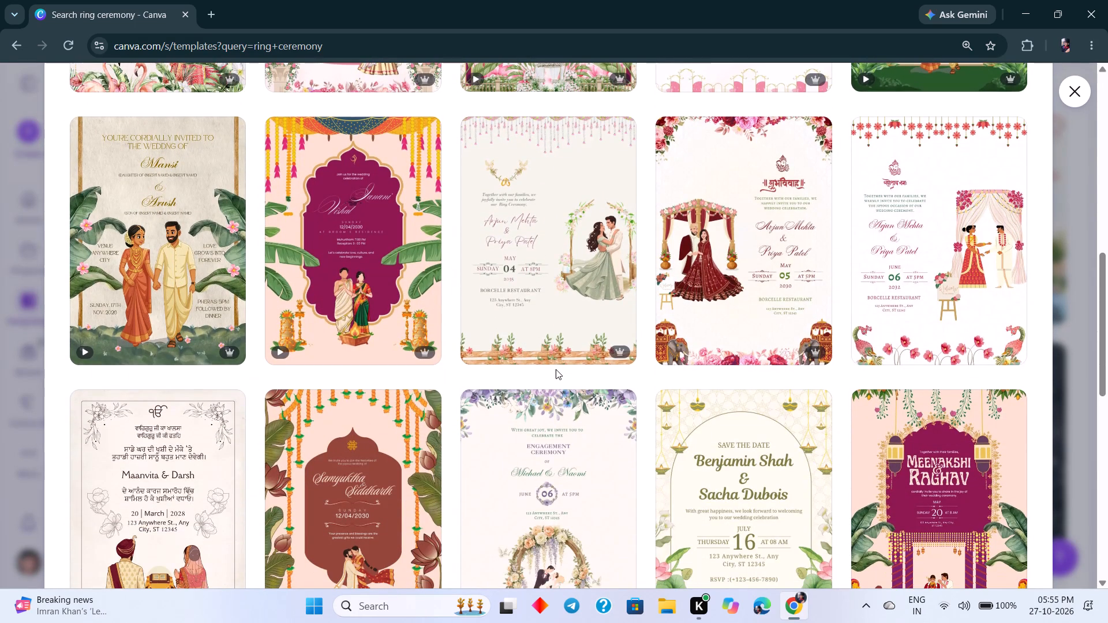
pyautogui.scroll(-9, 615, 346)
pyautogui.scroll(-1, 564, 366)
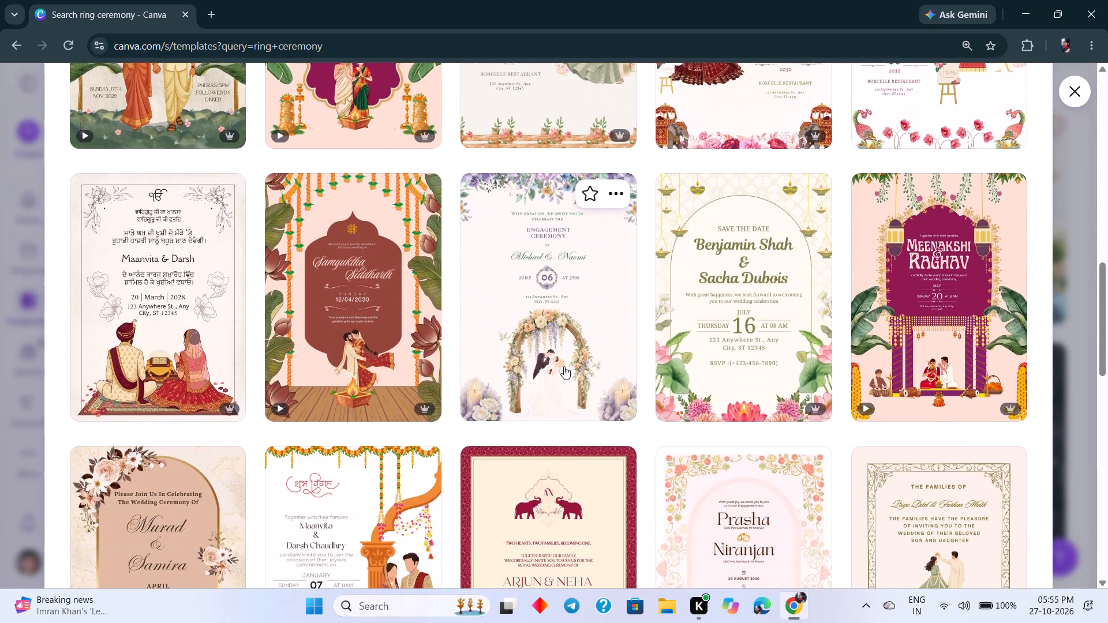
pyautogui.scroll(-8, 564, 366)
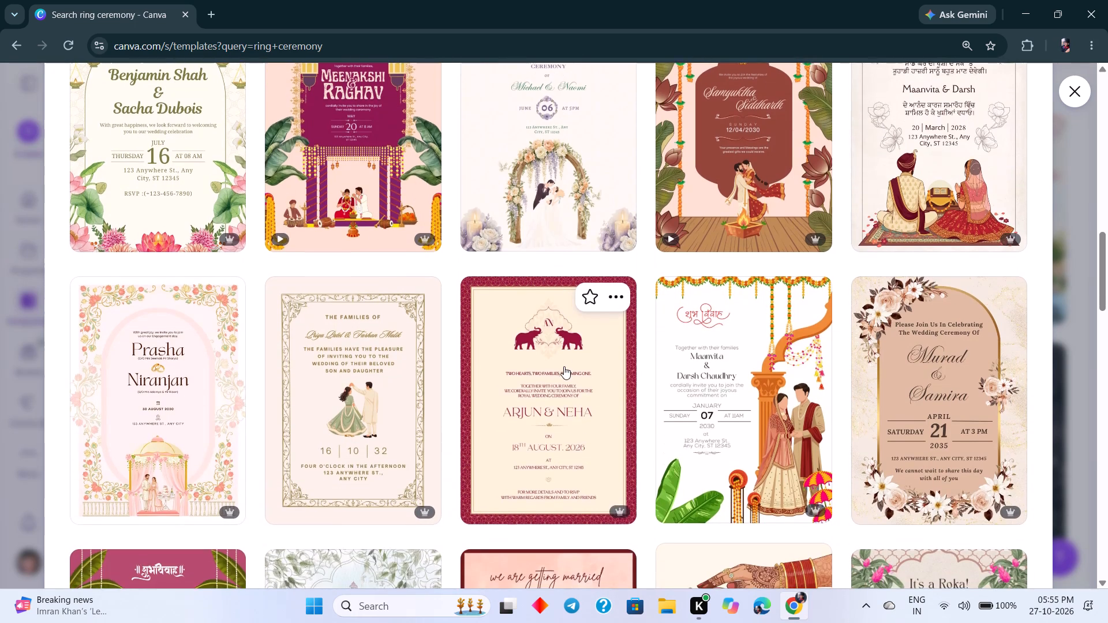
pyautogui.scroll(-7, 564, 366)
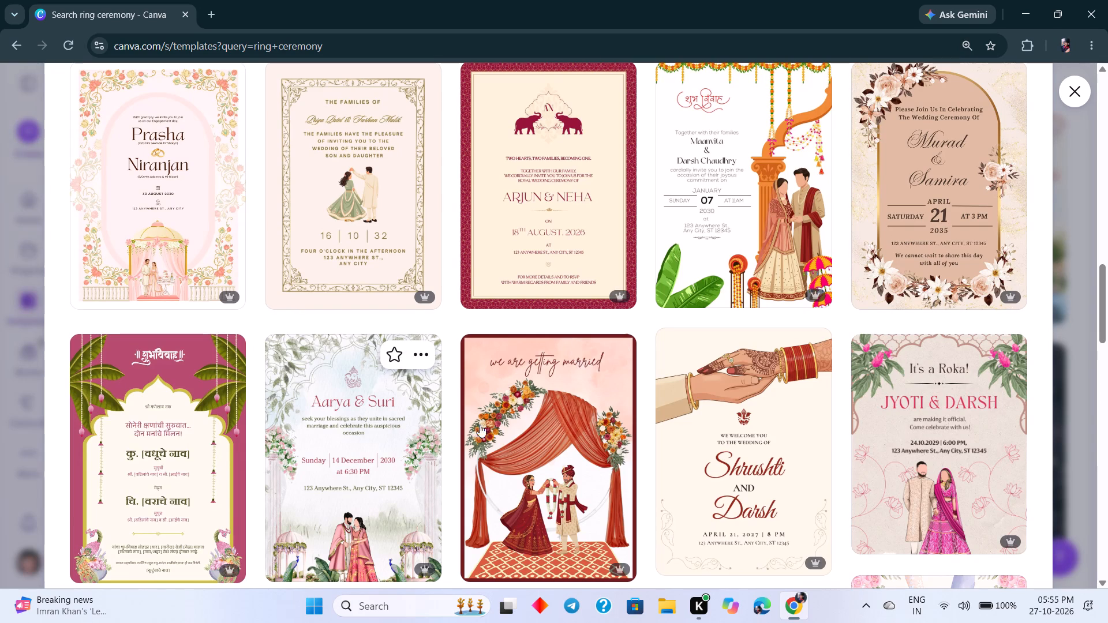
pyautogui.scroll(-8, 399, 449)
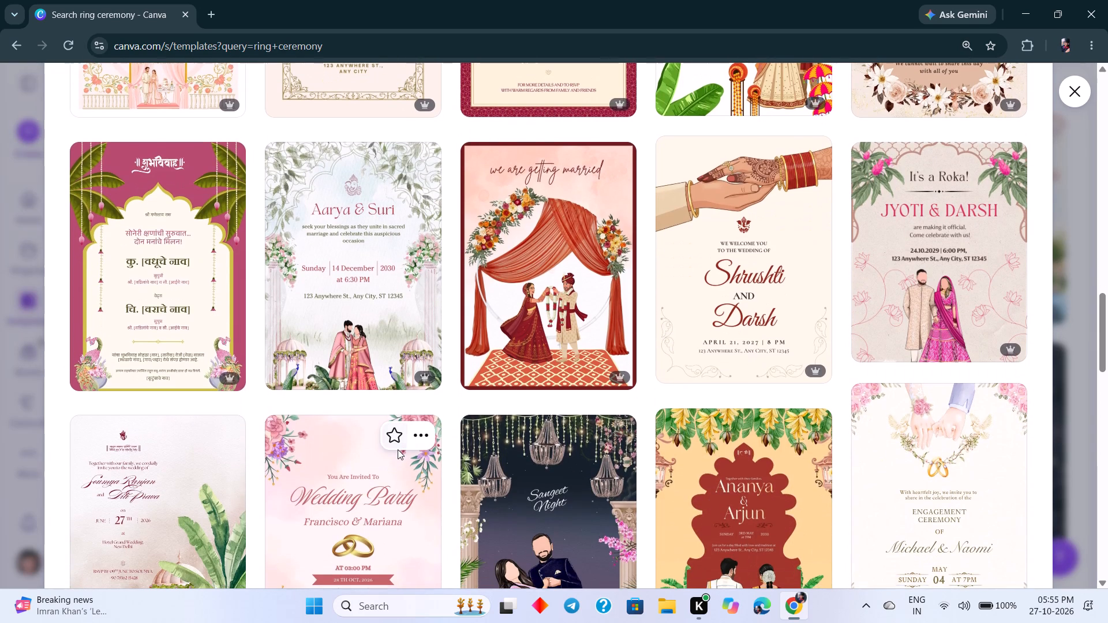
pyautogui.scroll(-4, 400, 449)
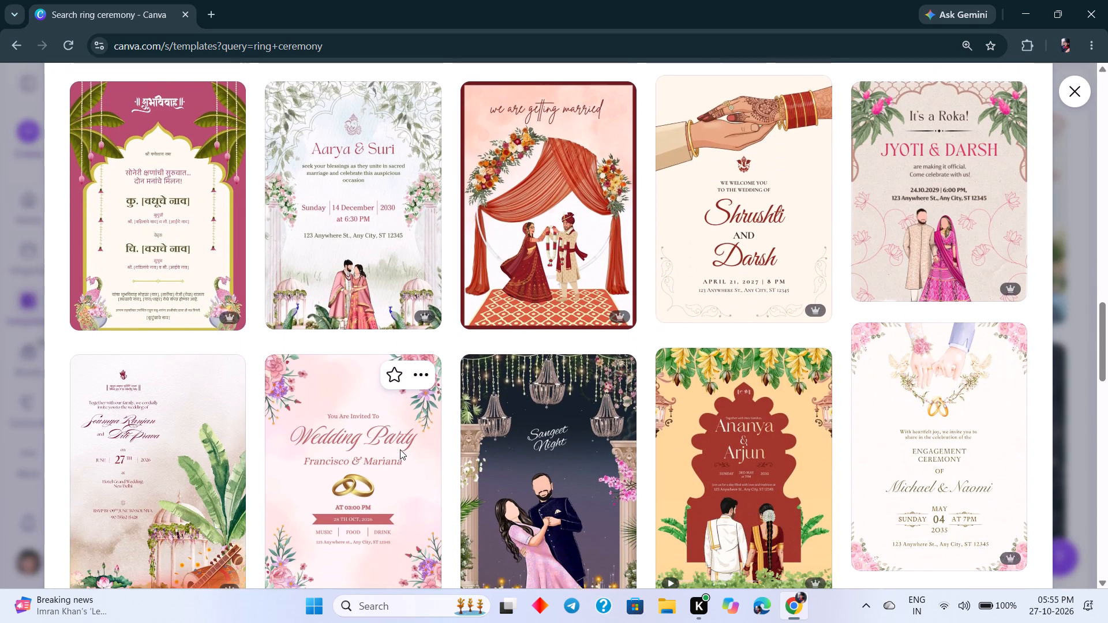
pyautogui.scroll(-4, 401, 449)
pyautogui.scroll(1, 401, 449)
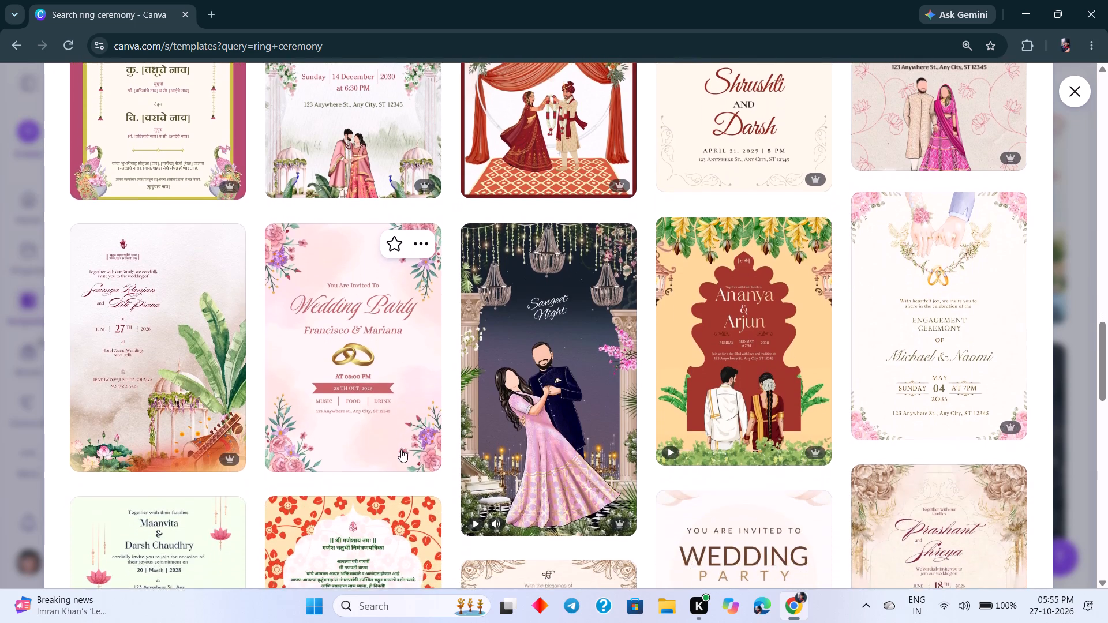
pyautogui.scroll(2, 401, 449)
pyautogui.scroll(-9, 401, 449)
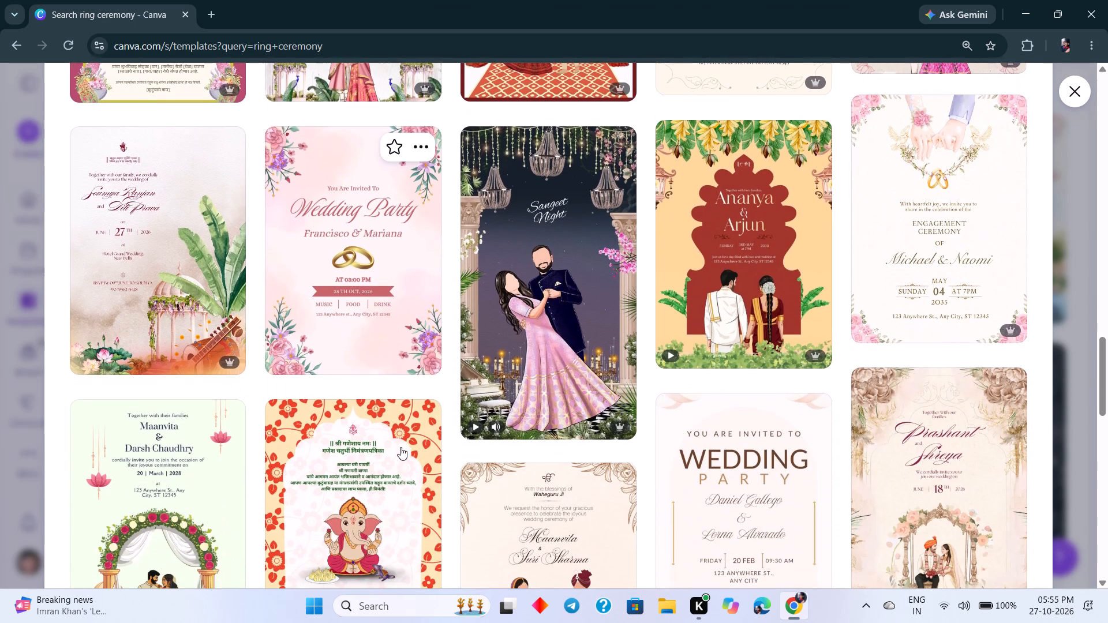
pyautogui.scroll(-8, 400, 447)
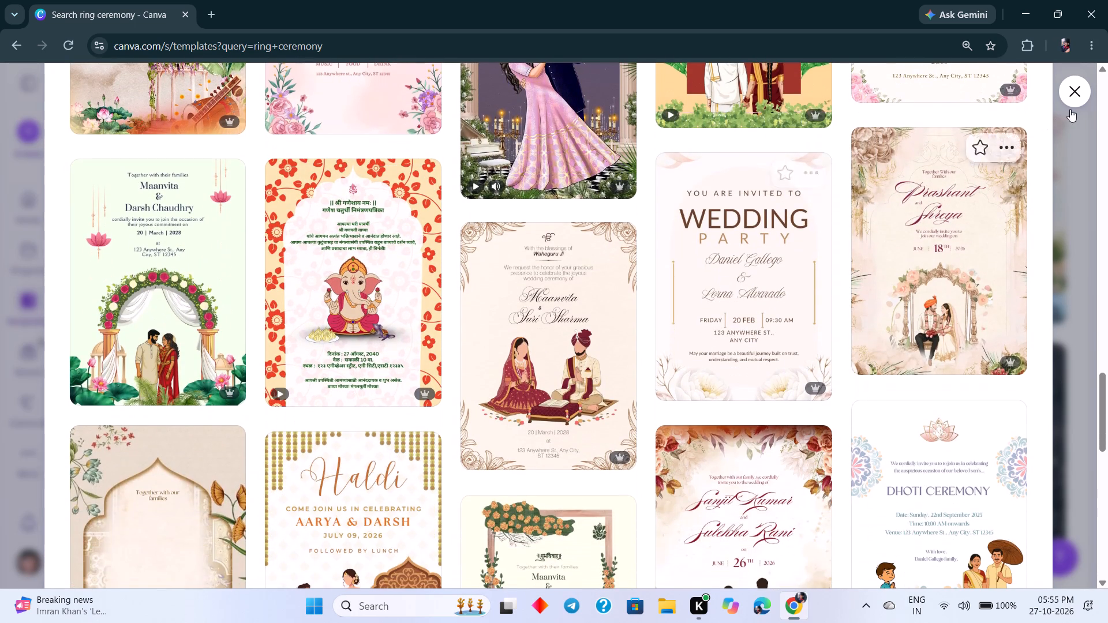
pyautogui.click(1077, 103)
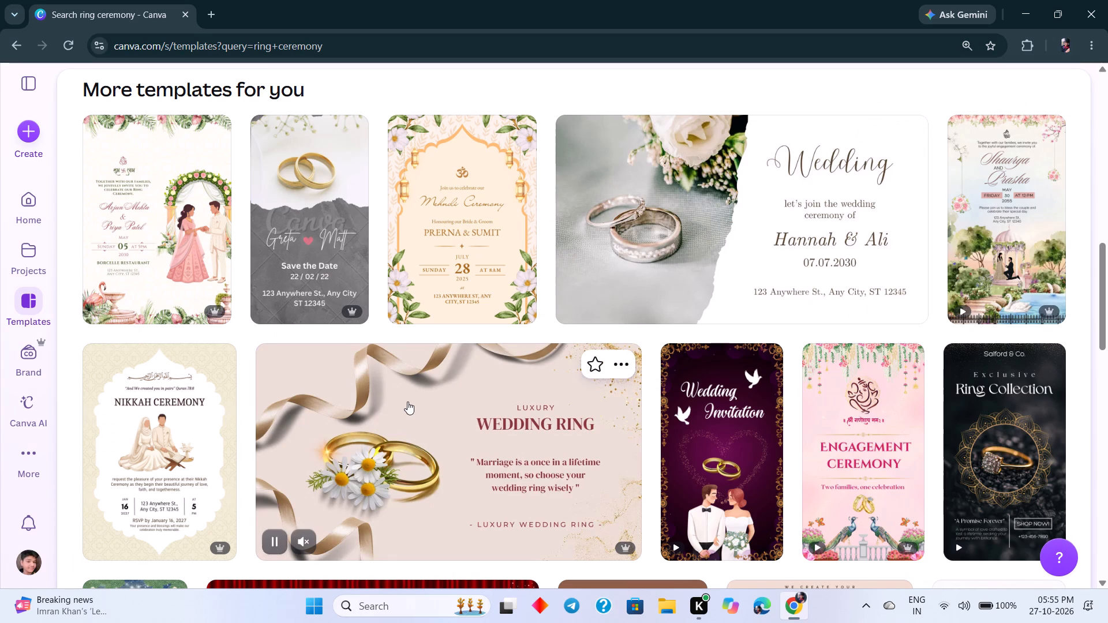
# Examine more ring ceremony templates further down the search results for a suitable invitation design.
pyautogui.scroll(-14, 407, 401)
pyautogui.scroll(-7, 408, 393)
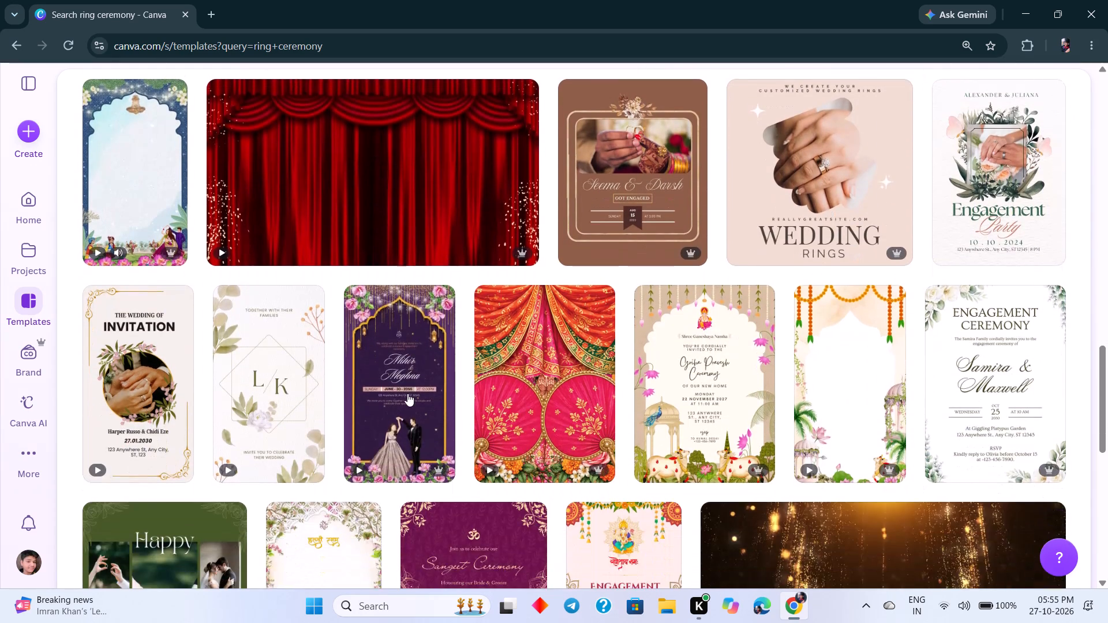
pyautogui.scroll(-4, 407, 393)
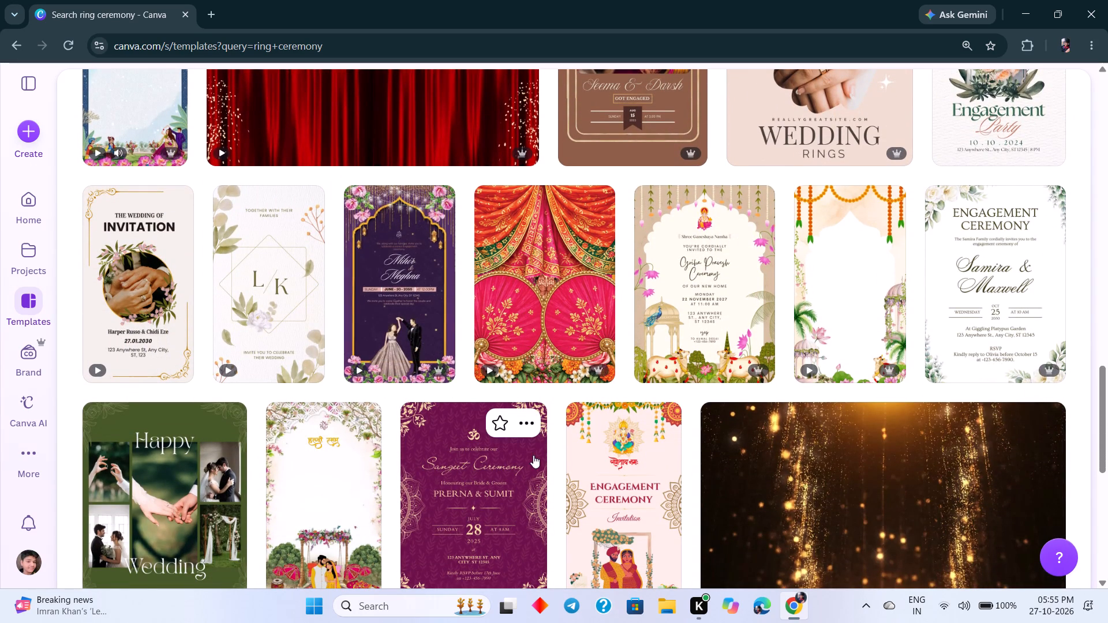
pyautogui.scroll(-16, 534, 455)
pyautogui.scroll(-6, 530, 448)
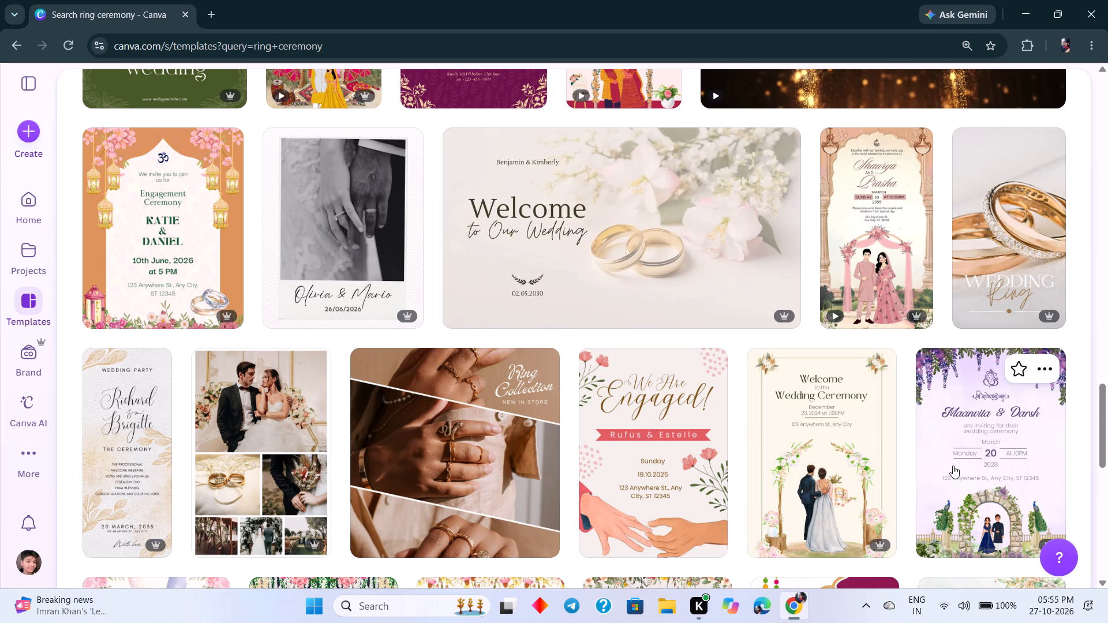
pyautogui.scroll(5, 899, 433)
pyautogui.scroll(-5, 906, 436)
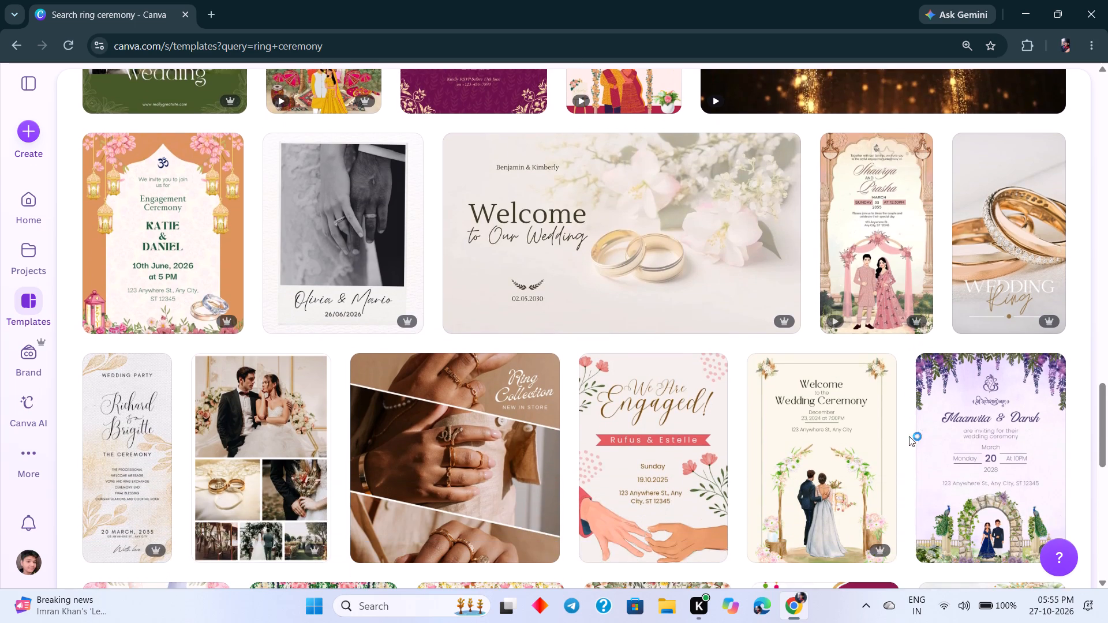
# Open the Purple and Green Floral Illustrated Indian Wedding Ceremony Invitation template for customization.
pyautogui.click(948, 436)
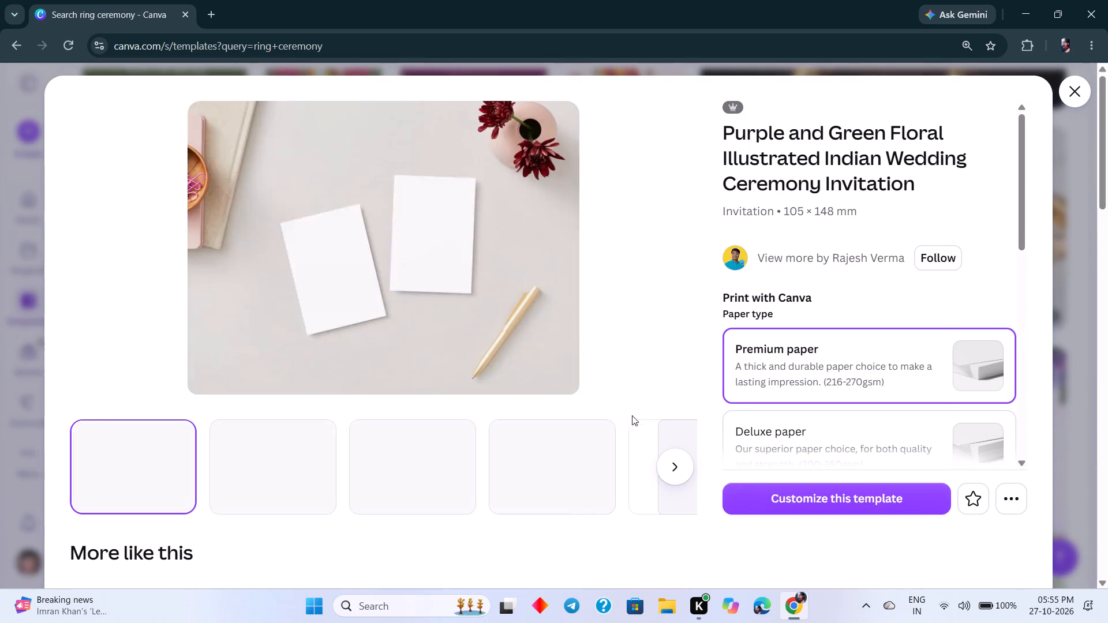
pyautogui.click(793, 490)
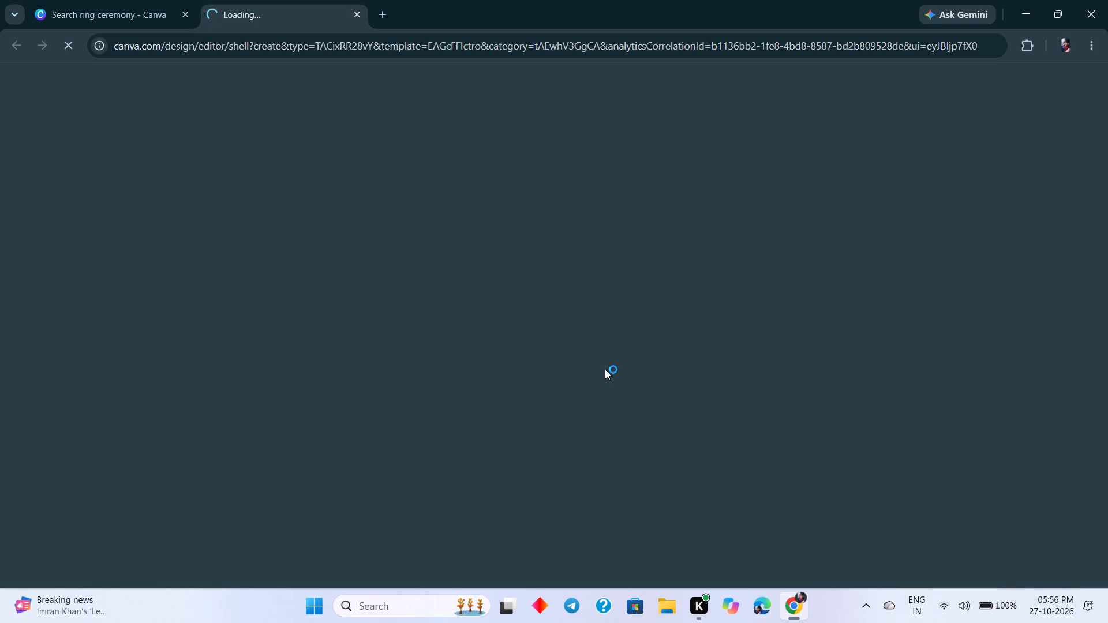
# Return to the ring ceremony search results and close the Purple and Green Floral invitation preview.
pyautogui.click(25, 0)
pyautogui.click(59, 0)
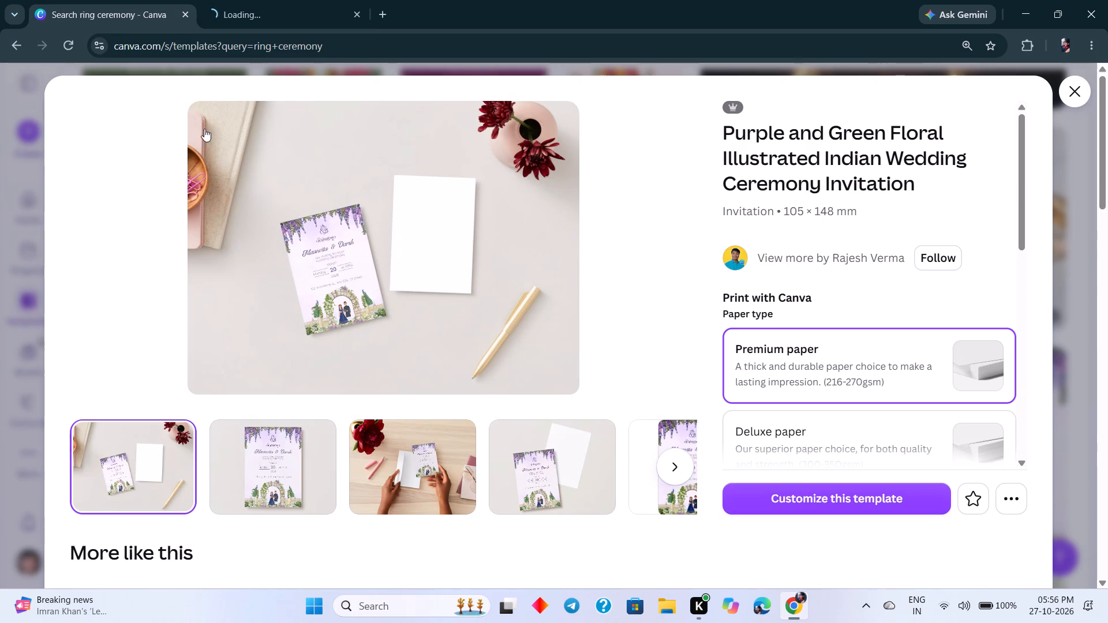
pyautogui.click(1067, 101)
# Examine the engagement and wedding ceremony invitations near the end of the ring ceremony results for alternative designs.
pyautogui.scroll(-8, 492, 325)
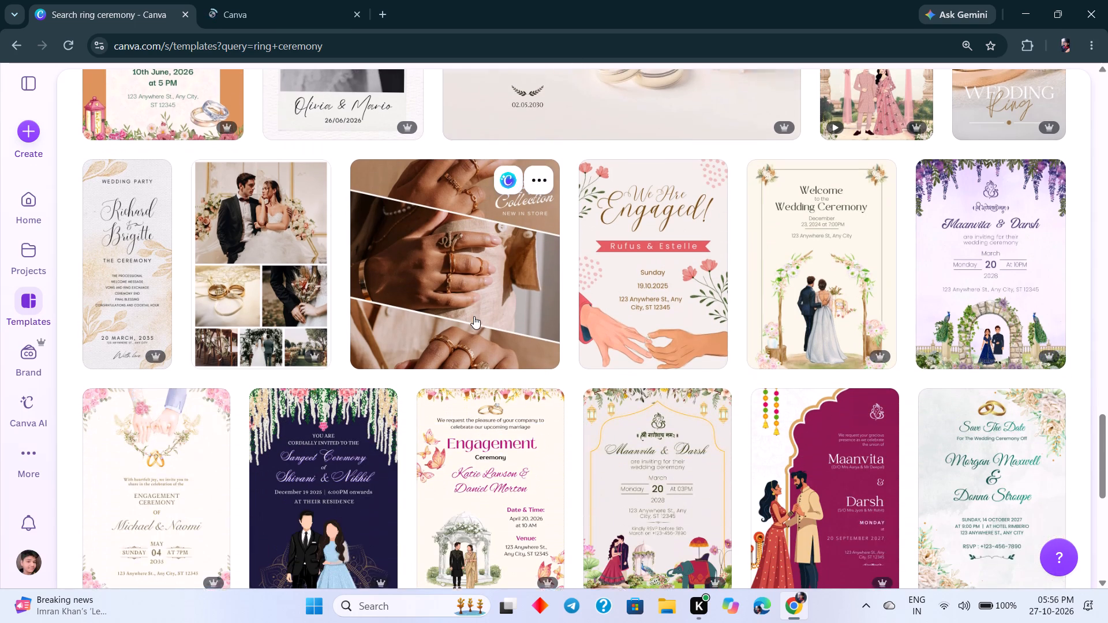
pyautogui.scroll(-8, 474, 316)
pyautogui.scroll(1, 475, 316)
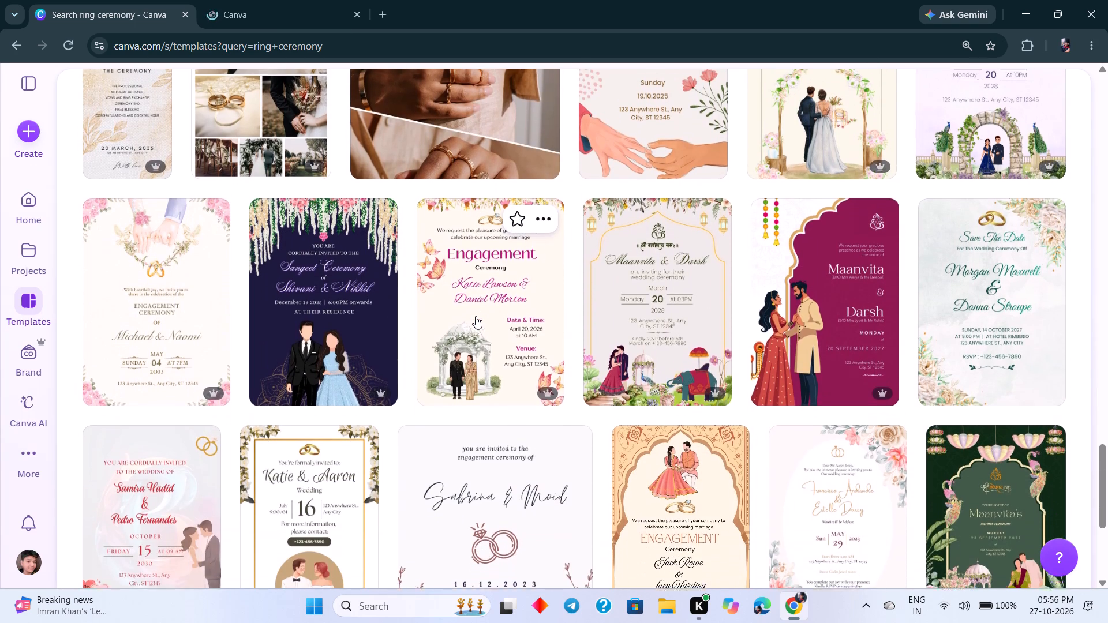
pyautogui.scroll(1, 476, 316)
pyautogui.scroll(-10, 480, 314)
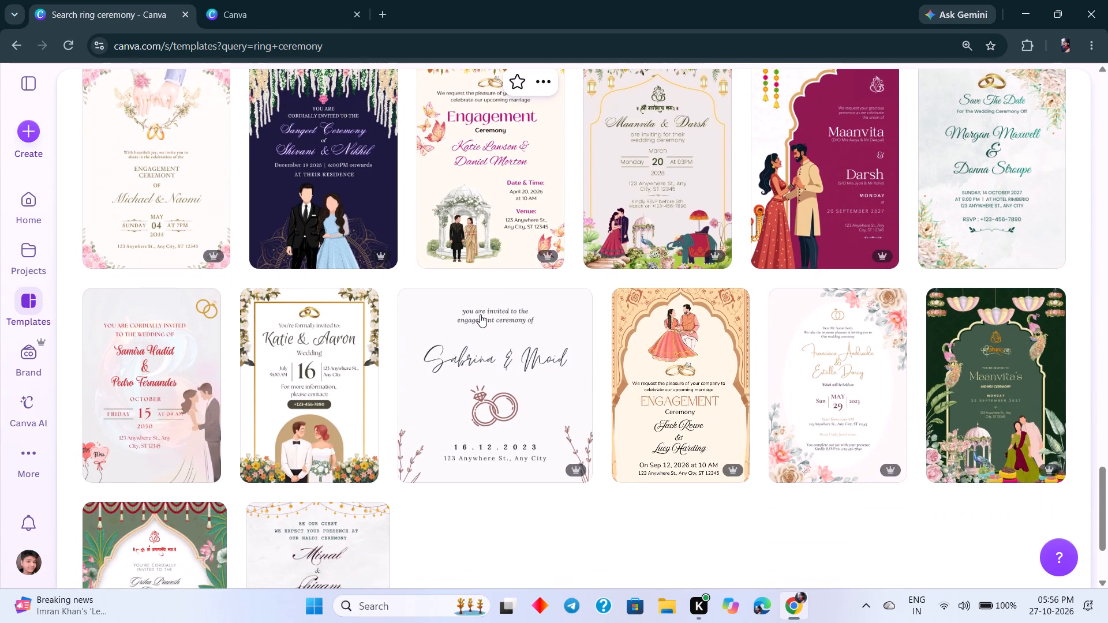
pyautogui.scroll(-2, 480, 314)
pyautogui.scroll(12, 480, 314)
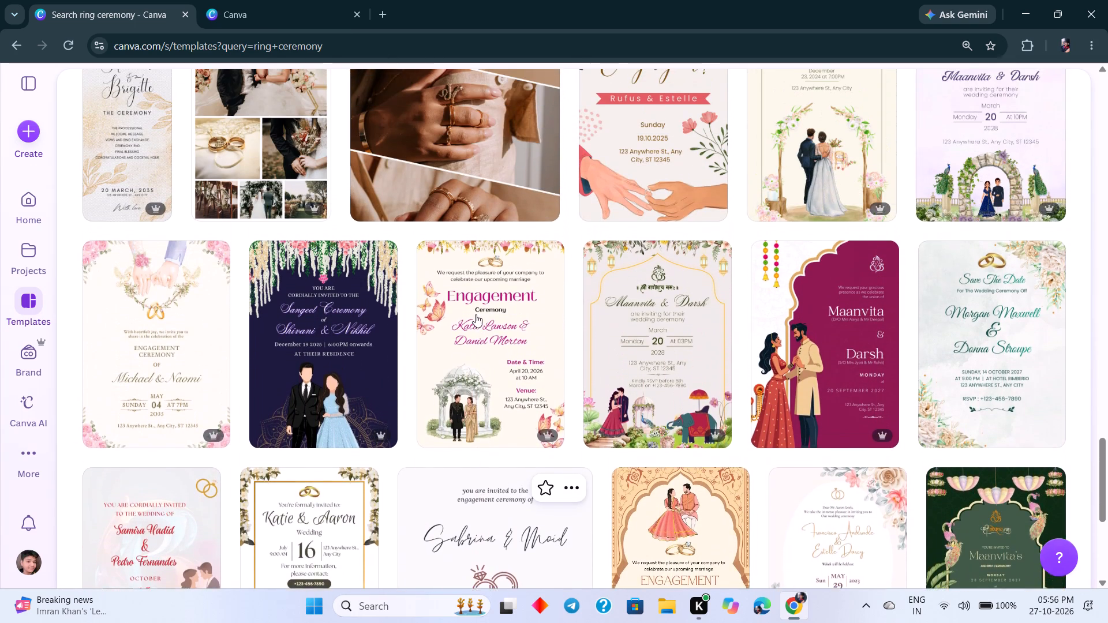
pyautogui.scroll(6, 476, 314)
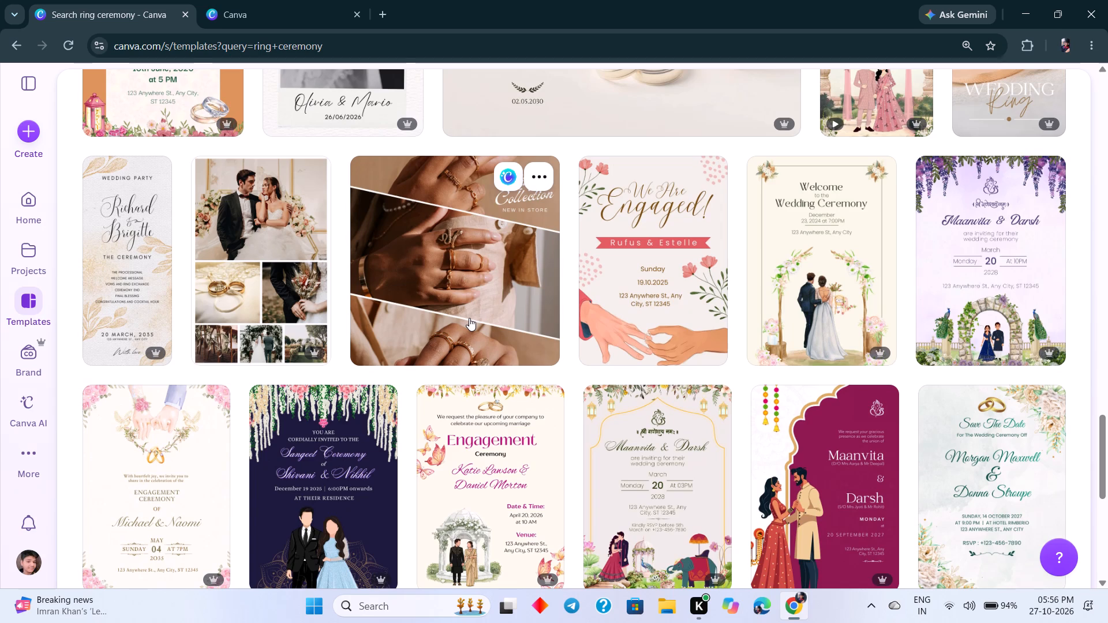
# Review the ring ceremony results again, from the additional suggested templates back through Mobile Videos to the Invitations section.
pyautogui.scroll(15, 469, 318)
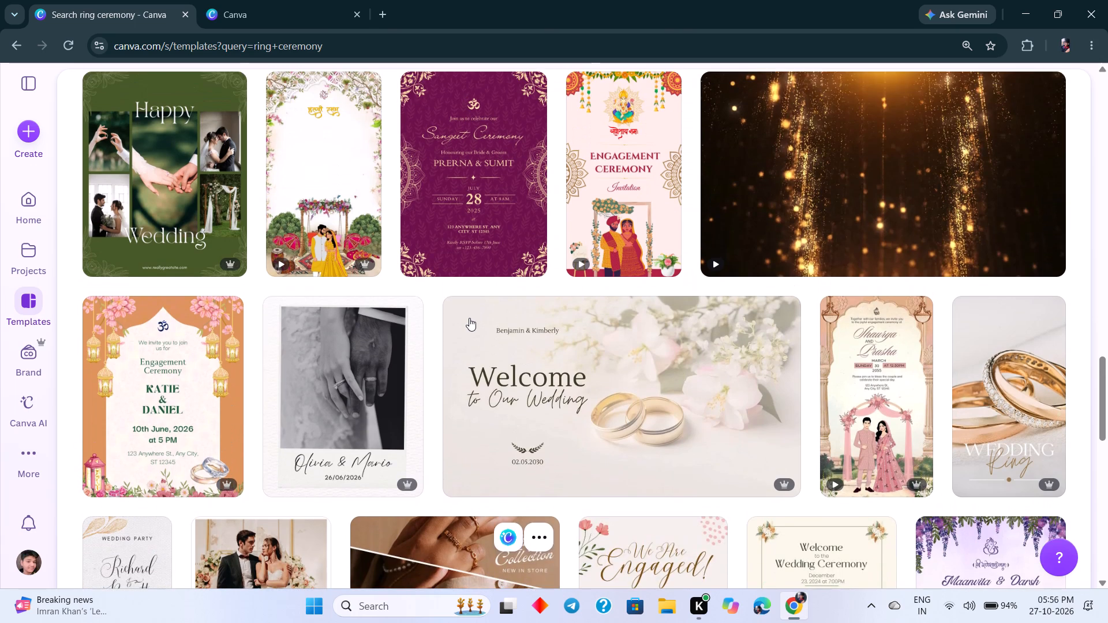
pyautogui.scroll(5, 470, 318)
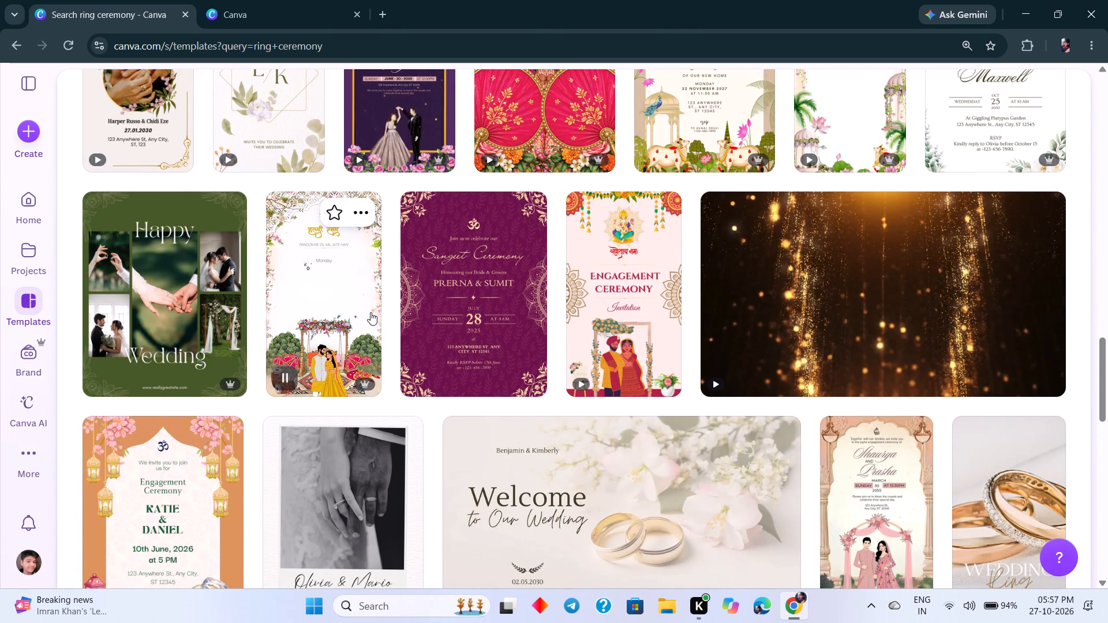
pyautogui.scroll(11, 370, 312)
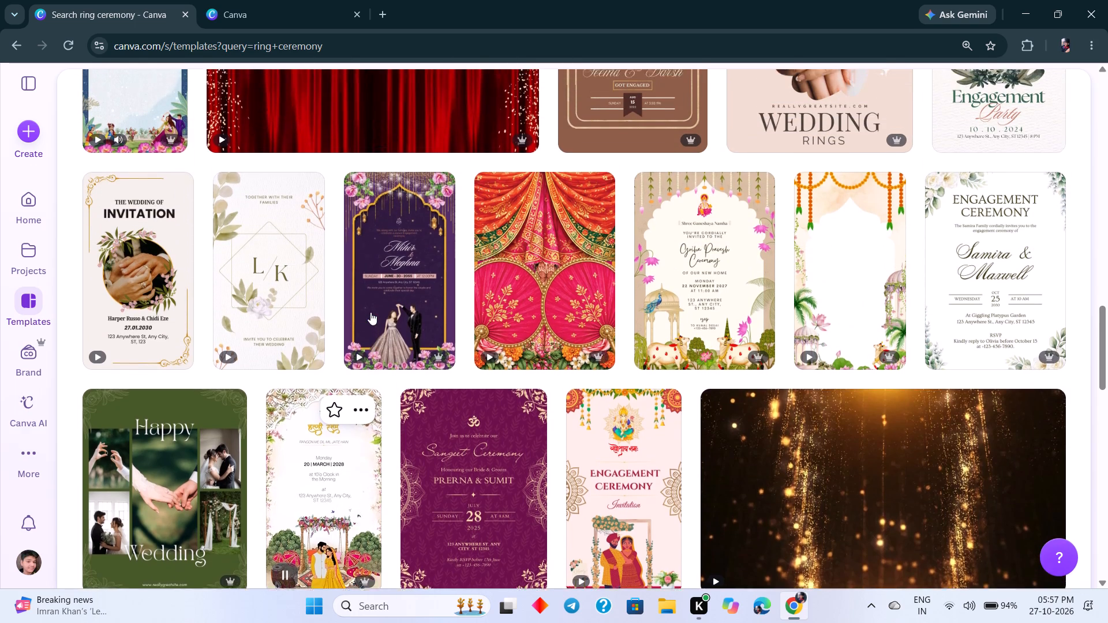
pyautogui.scroll(11, 370, 312)
pyautogui.scroll(-3, 370, 312)
pyautogui.scroll(3, 370, 312)
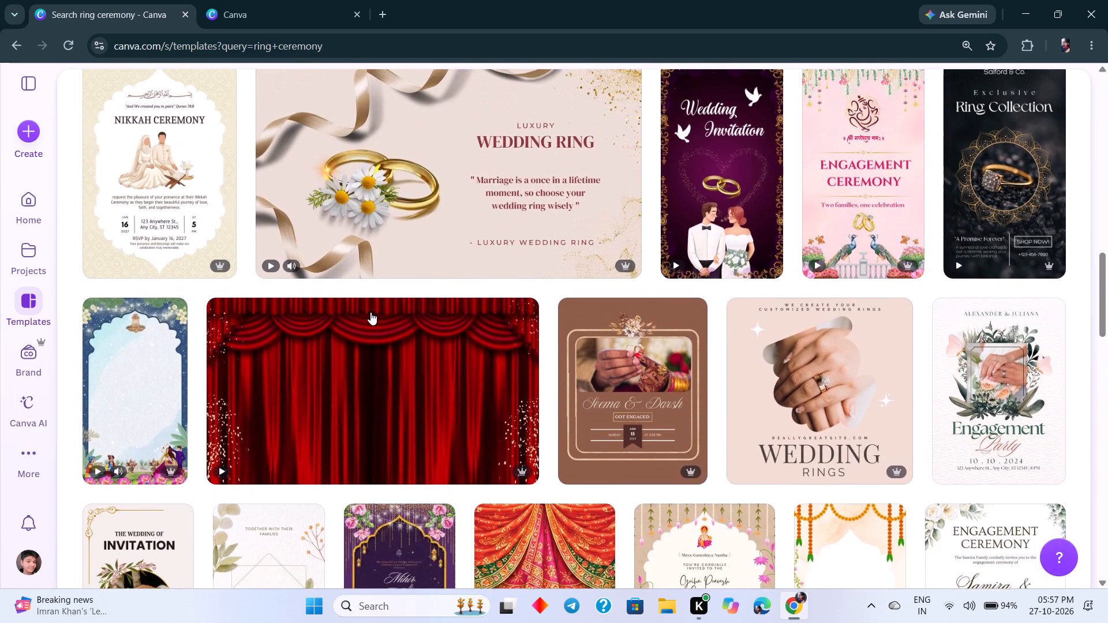
pyautogui.scroll(14, 370, 312)
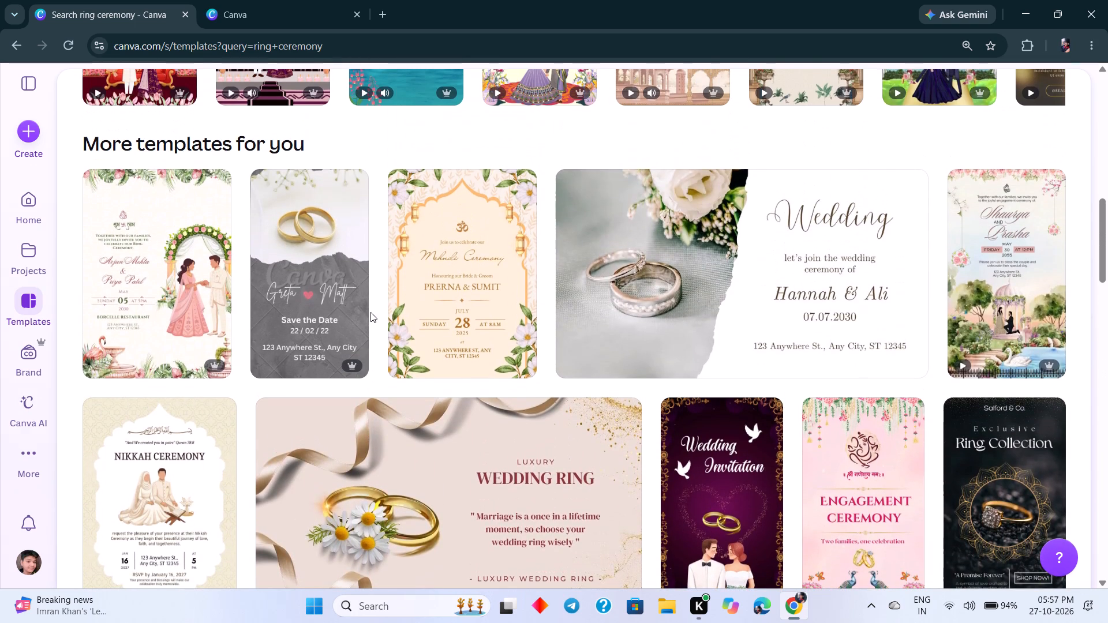
pyautogui.scroll(13, 370, 312)
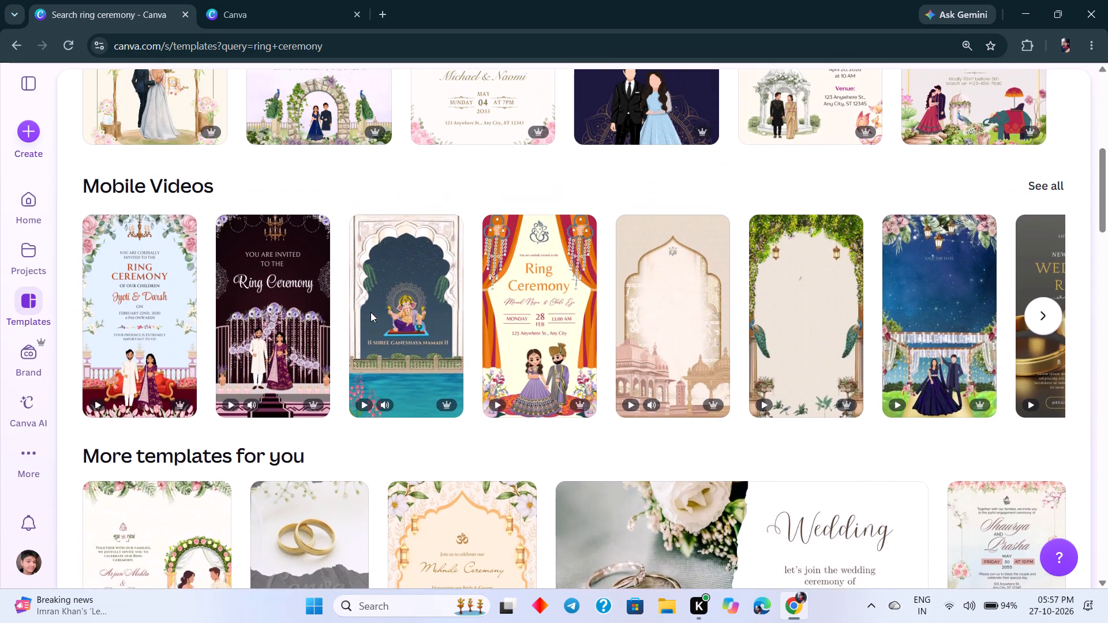
pyautogui.scroll(12, 370, 312)
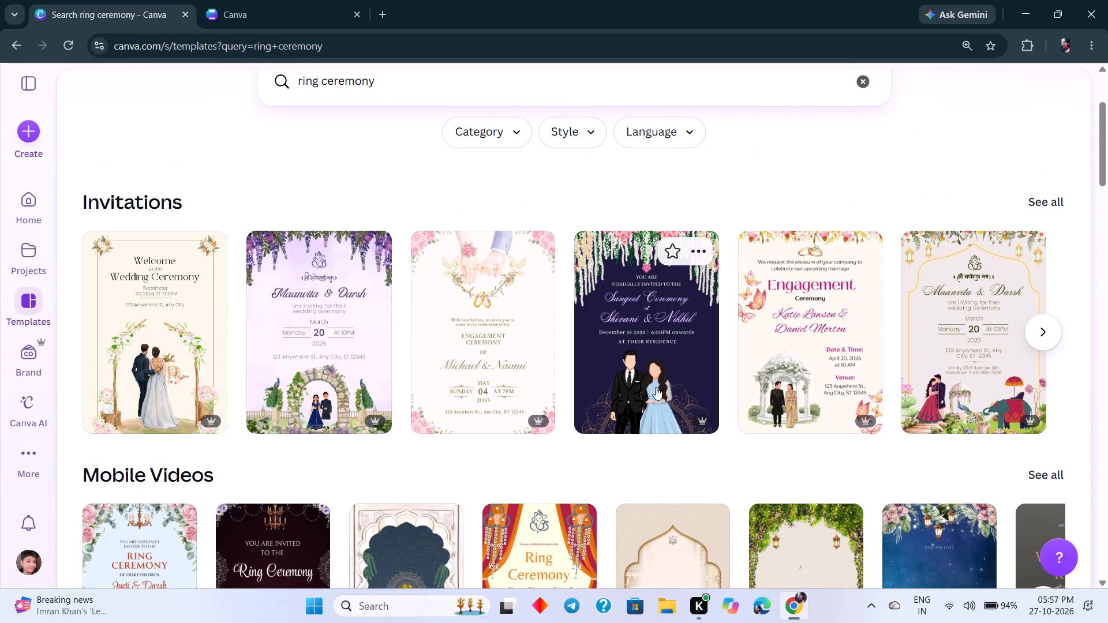
# In the opened Purple and Green Floral invitation design, clear the placeholder address line above the stone arch.
pyautogui.click(235, 5)
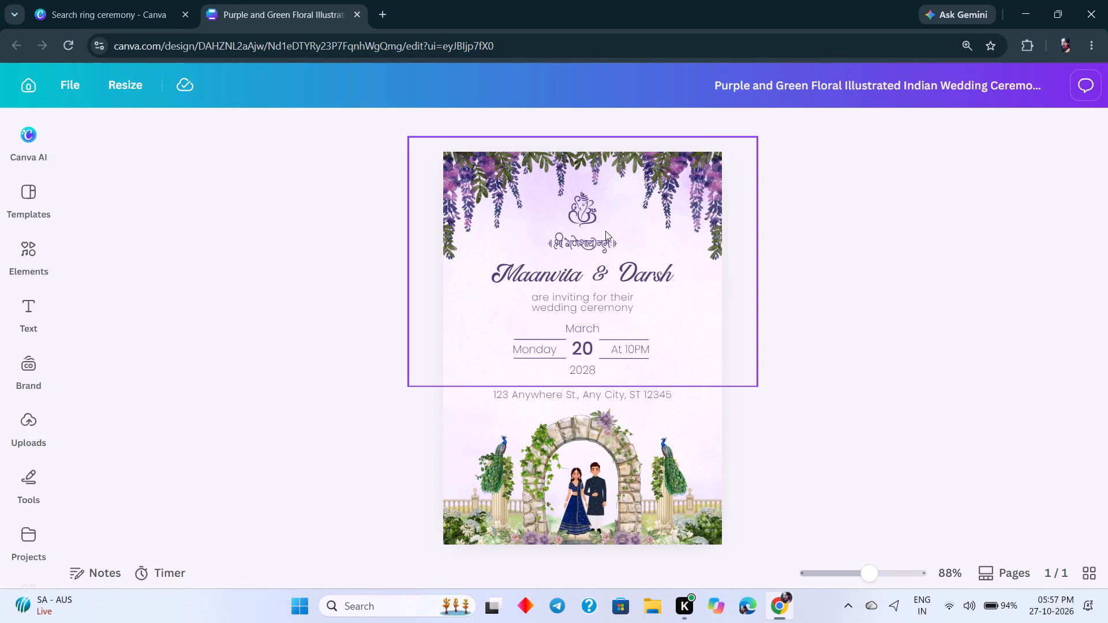
pyautogui.click(589, 215)
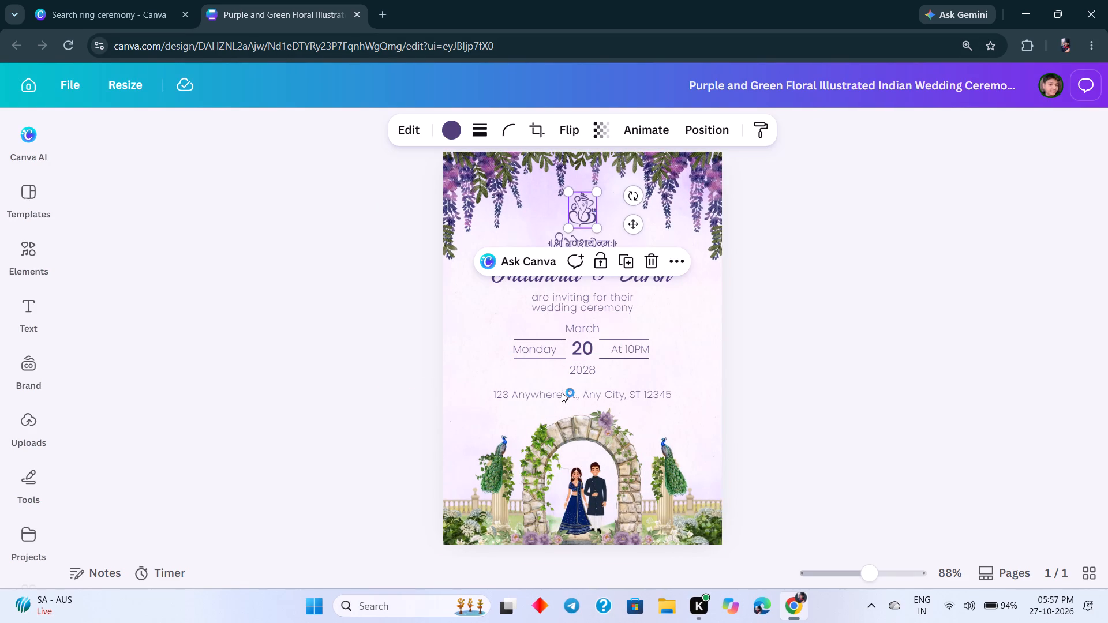
pyautogui.click(562, 393)
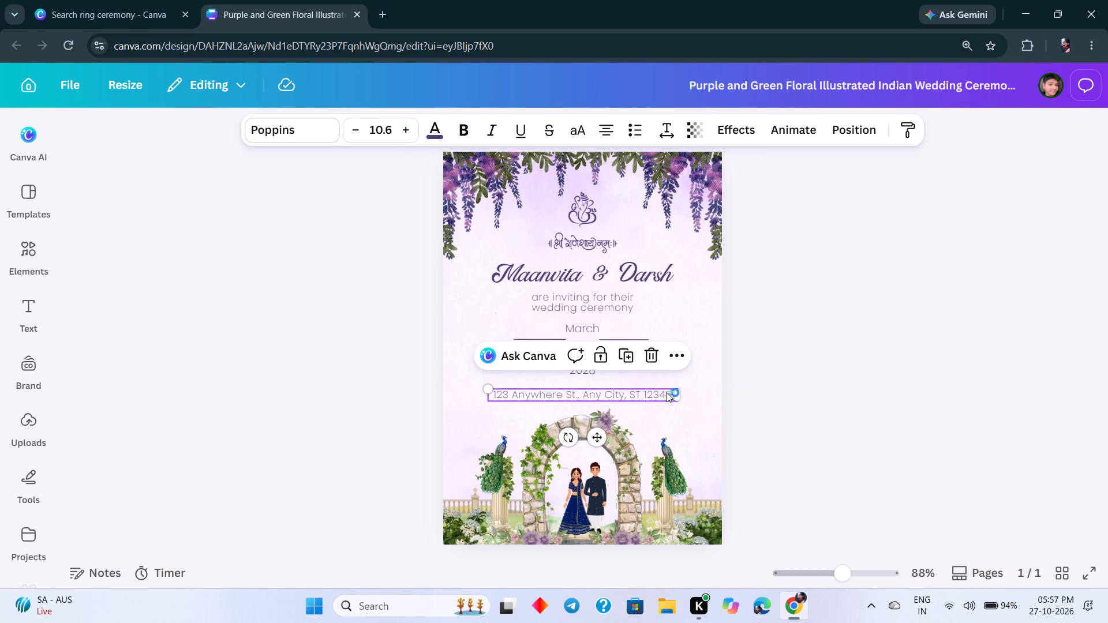
pyautogui.doubleClick(670, 392)
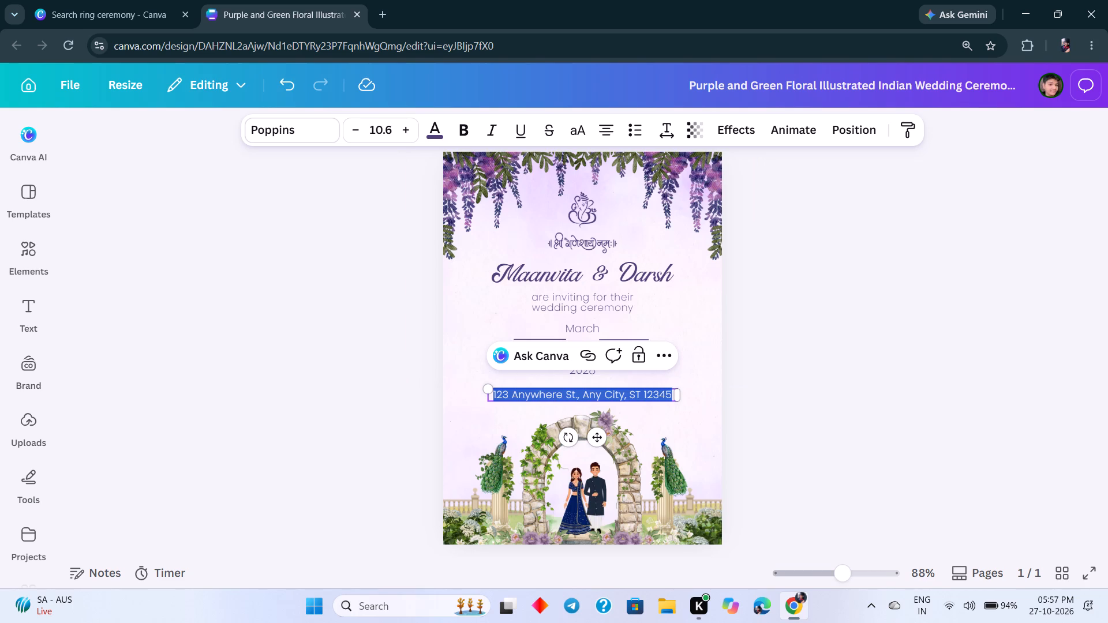
pyautogui.press('BackSpace')
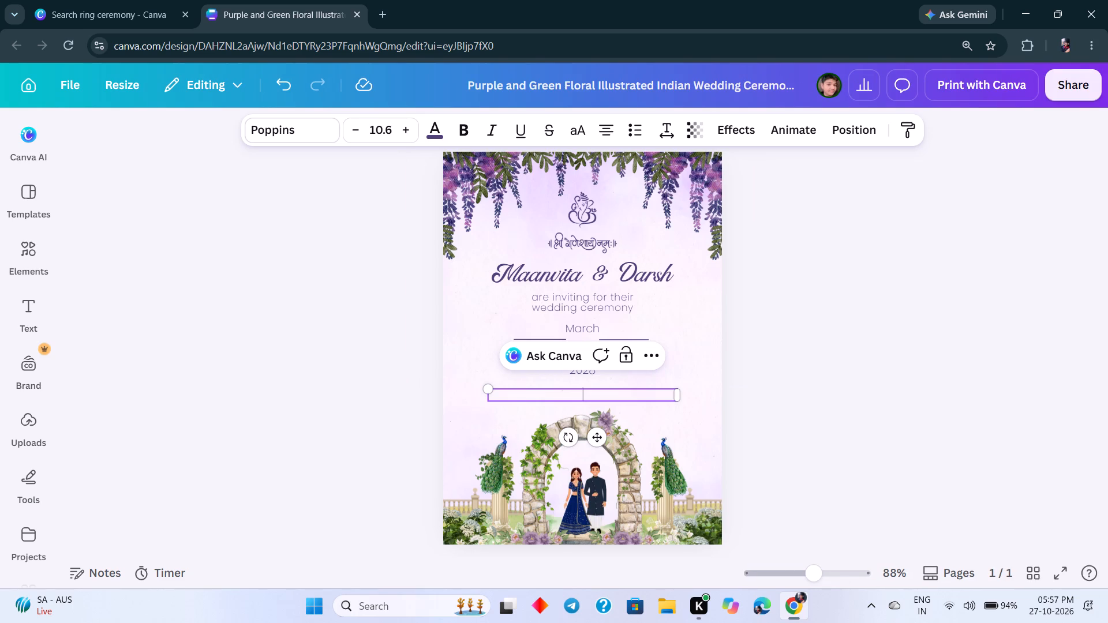
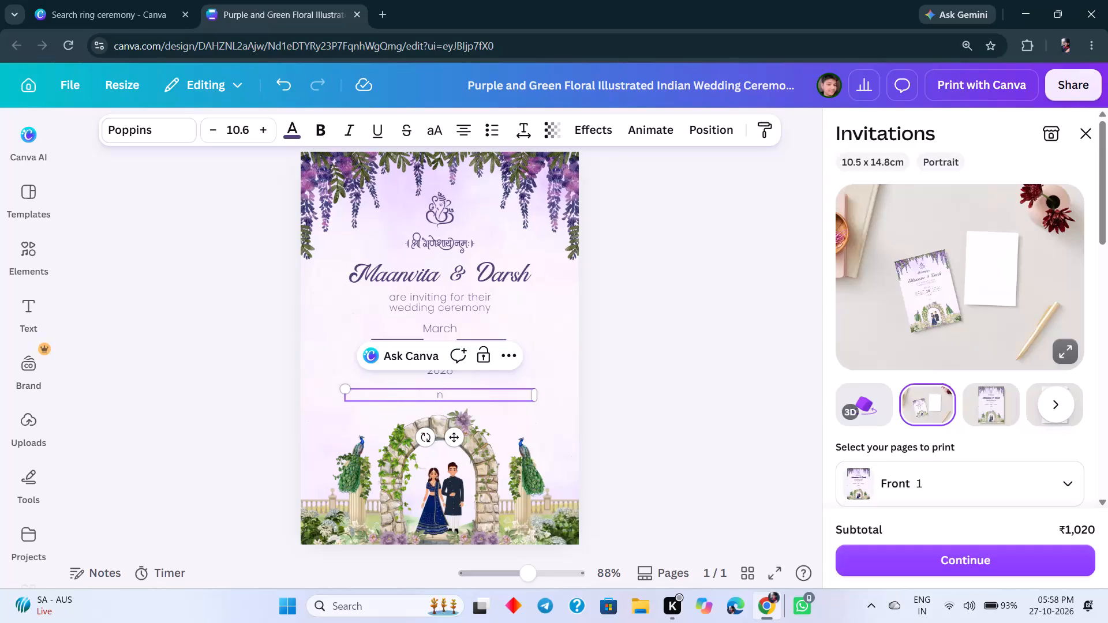
# Enter "Nirva club & resort" as the venue name in the emptied text line above the stone arch.
pyautogui.press('BackSpace')
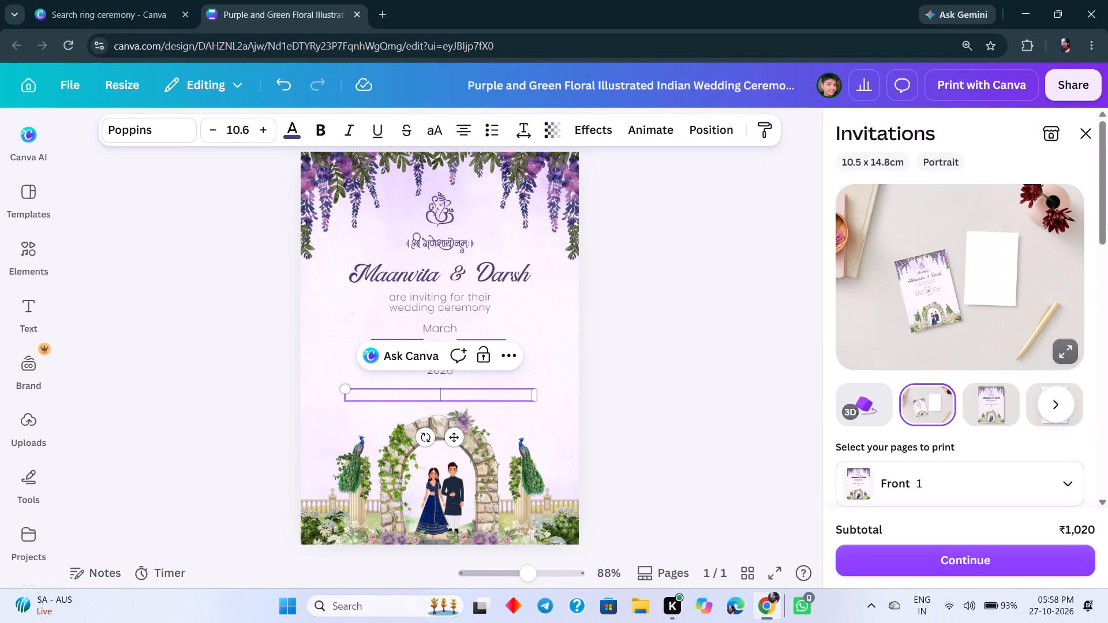
pyautogui.hotkey('shift', 'n')
pyautogui.press('i')
pyautogui.write('rv')
pyautogui.press('a')
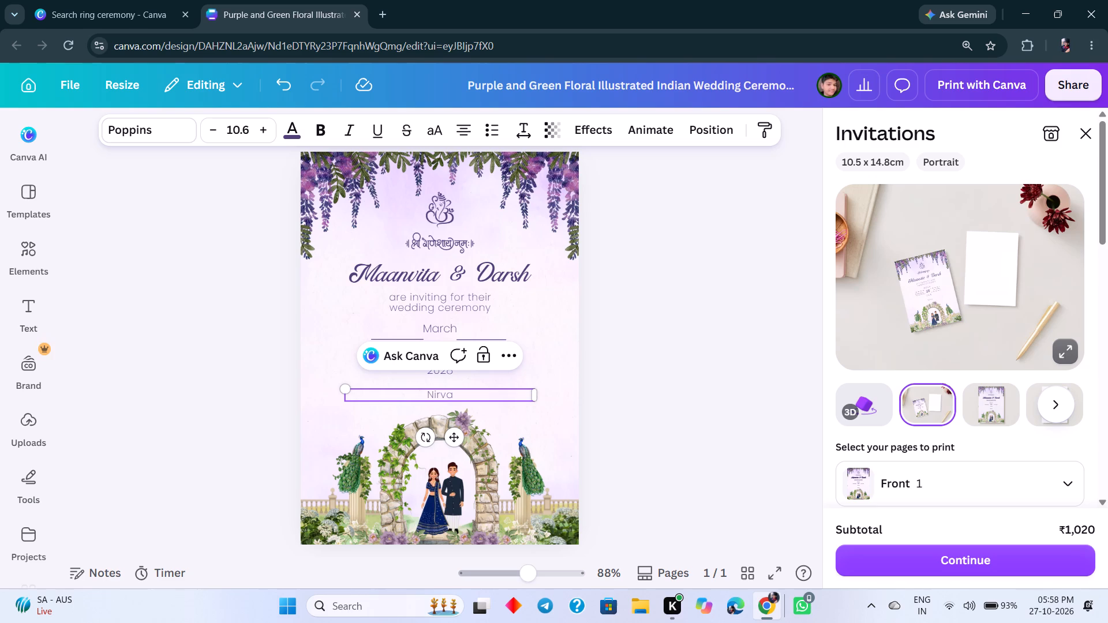
pyautogui.press('space')
pyautogui.press('c')
pyautogui.write('lub')
pyautogui.press('space')
pyautogui.hotkey('shift', '&')
pyautogui.press('space')
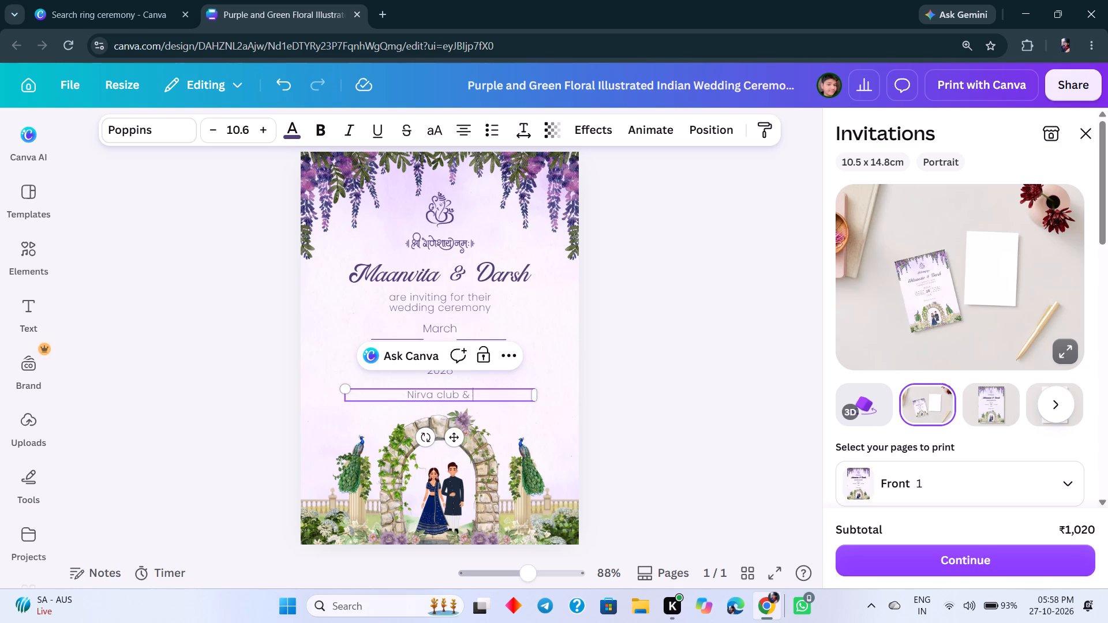
pyautogui.write('resort')
pyautogui.press('Return')
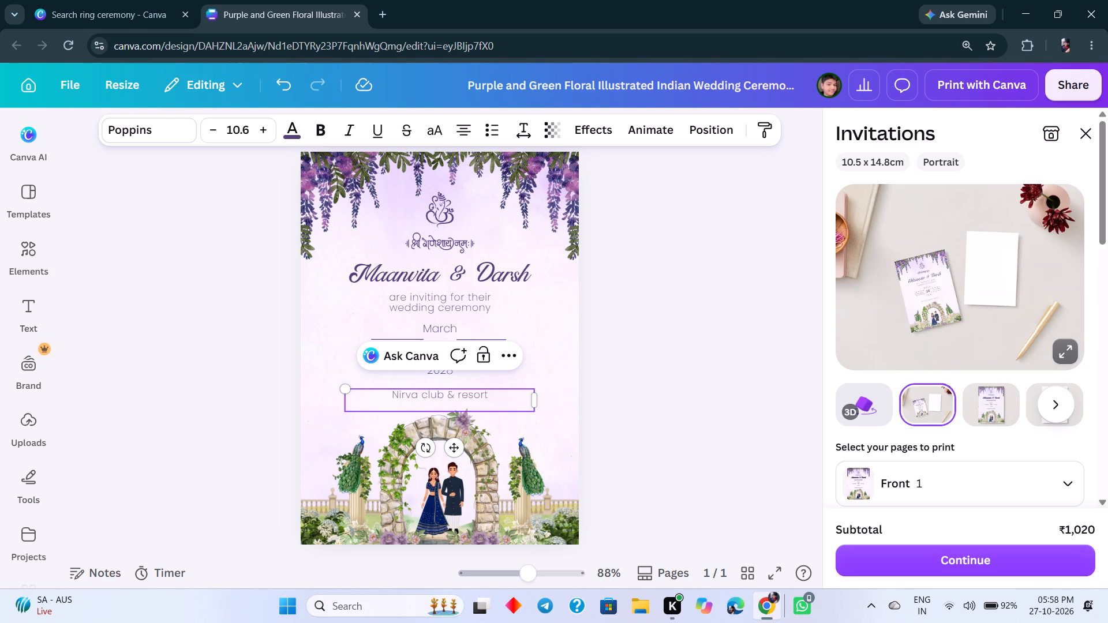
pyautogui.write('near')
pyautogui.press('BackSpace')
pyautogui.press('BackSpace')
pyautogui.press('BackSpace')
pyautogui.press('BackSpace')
# Move the venue name text up so it sits just beneath the year 2028.
pyautogui.click(676, 417)
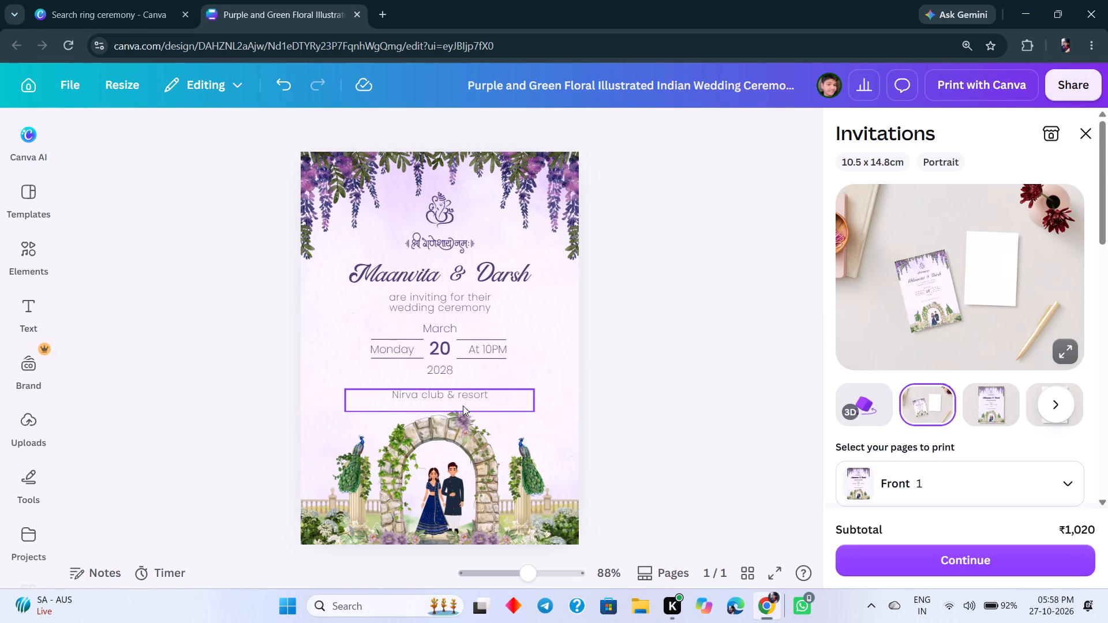
pyautogui.moveTo(455, 399); pyautogui.dragTo(454, 389)
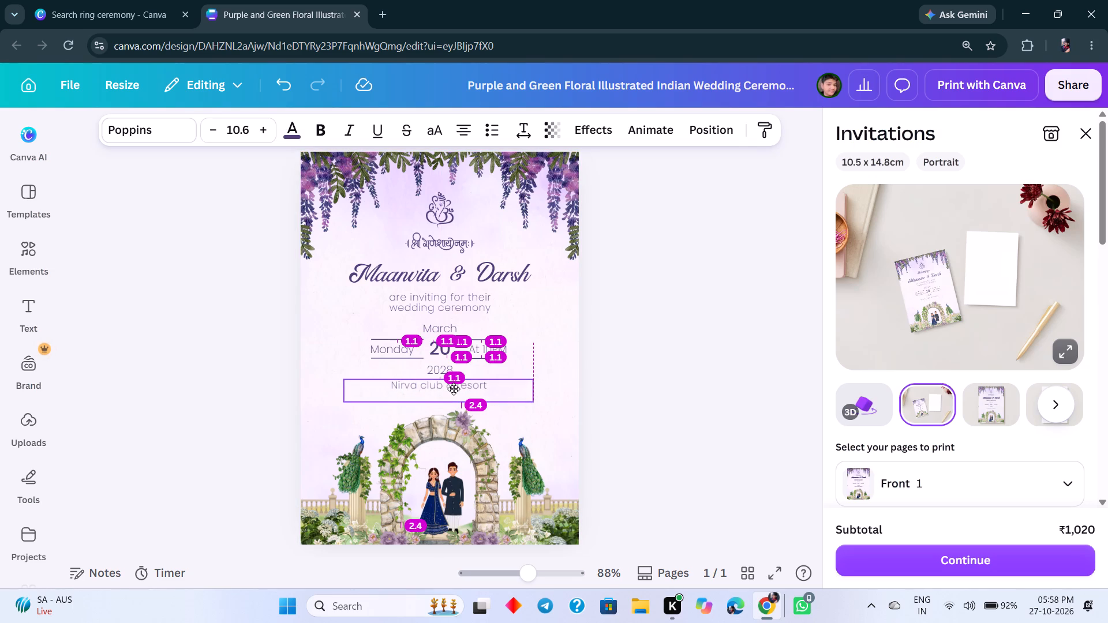
pyautogui.moveTo(454, 389); pyautogui.dragTo(454, 390)
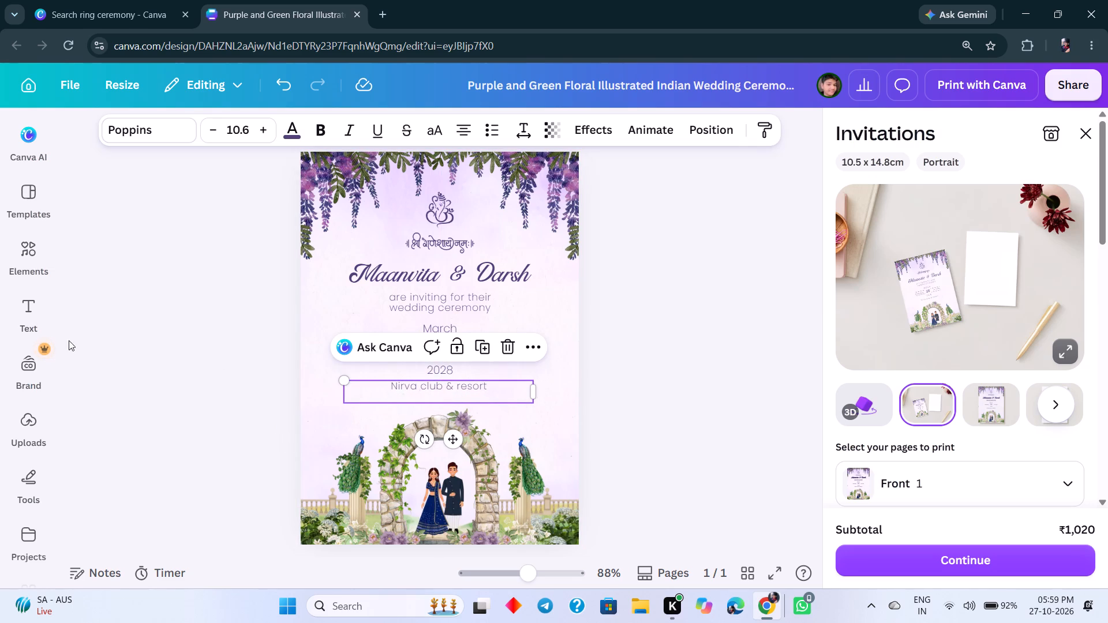
# Add a body text box below the venue name, replacing its sample text with "near" and the venue's road name, followed by a comma.
pyautogui.click(32, 304)
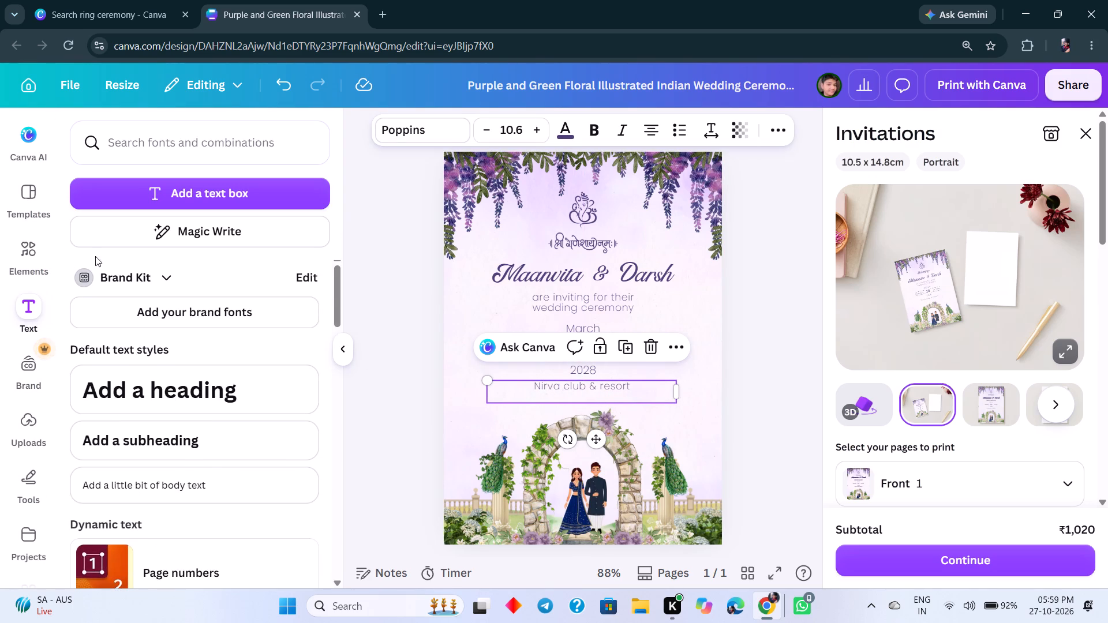
pyautogui.click(205, 486)
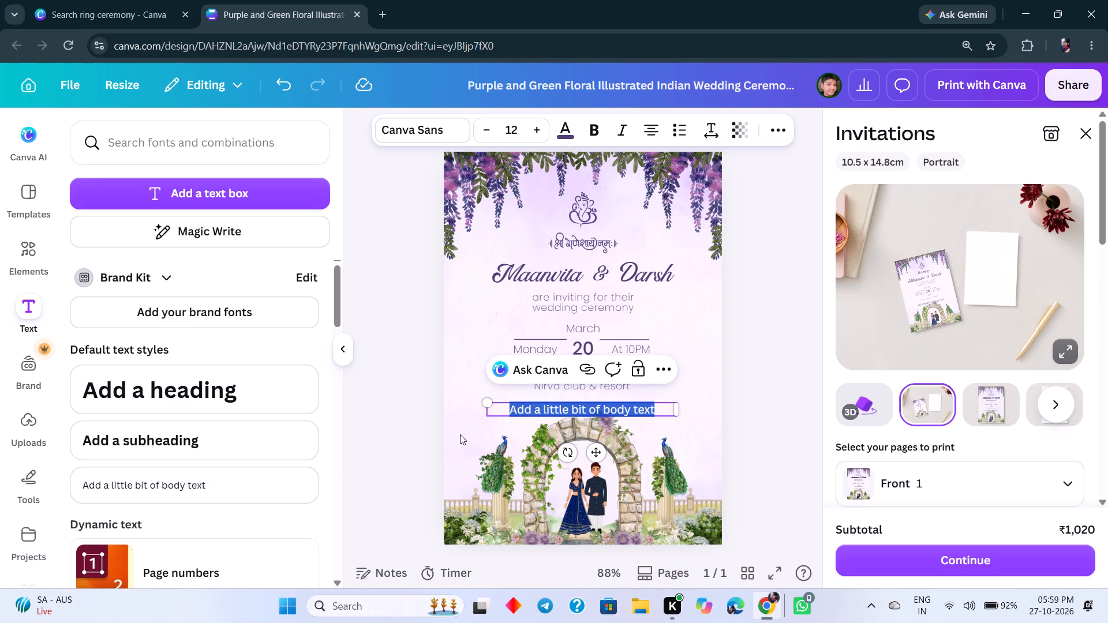
pyautogui.press('BackSpace')
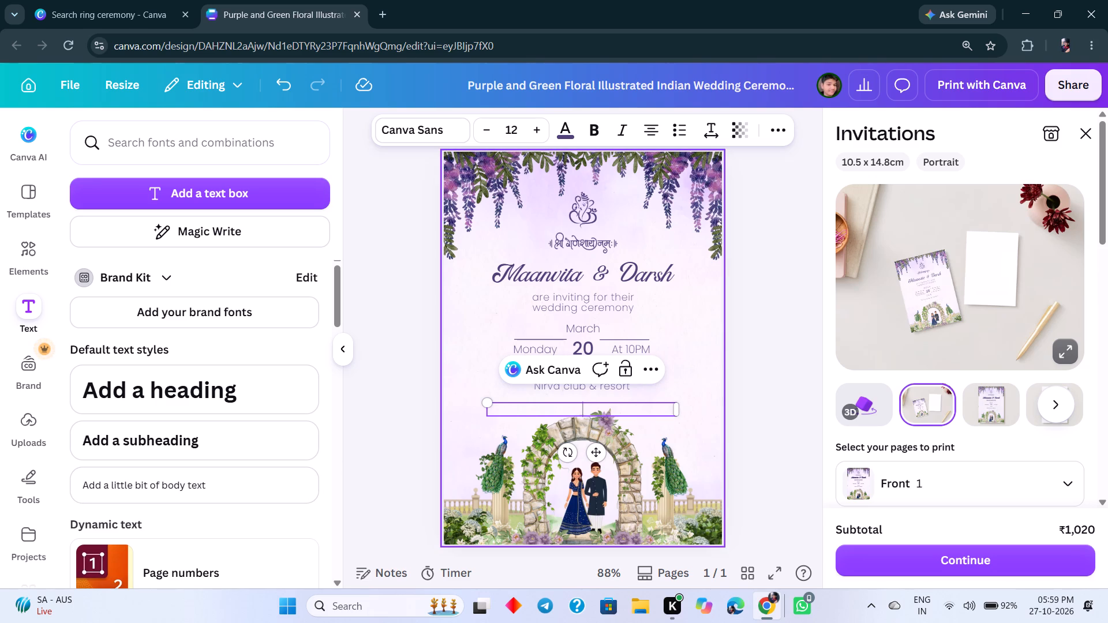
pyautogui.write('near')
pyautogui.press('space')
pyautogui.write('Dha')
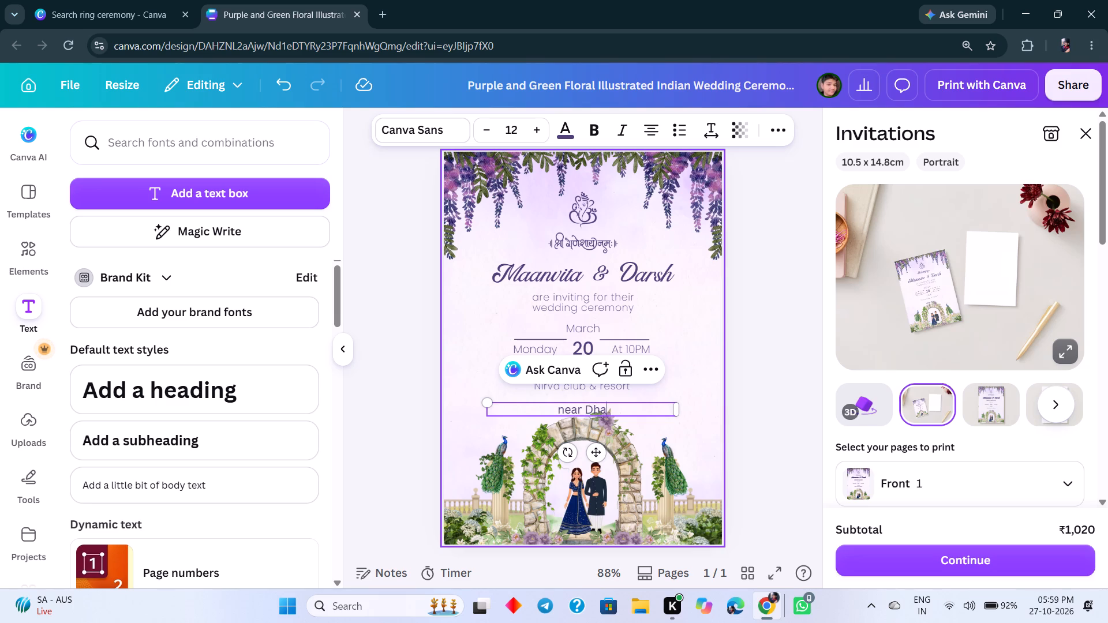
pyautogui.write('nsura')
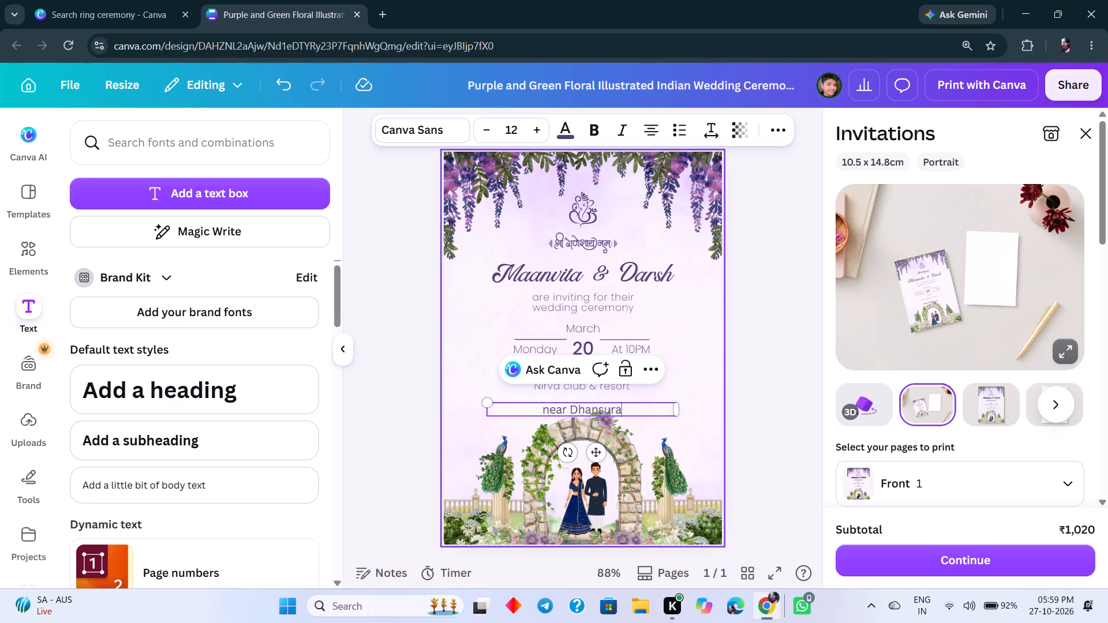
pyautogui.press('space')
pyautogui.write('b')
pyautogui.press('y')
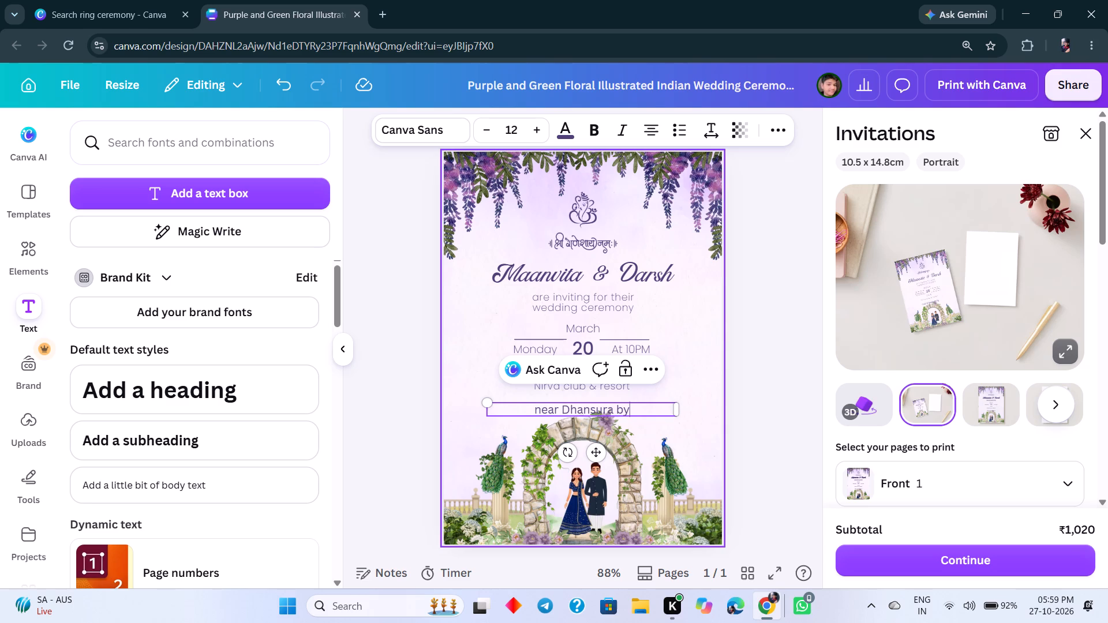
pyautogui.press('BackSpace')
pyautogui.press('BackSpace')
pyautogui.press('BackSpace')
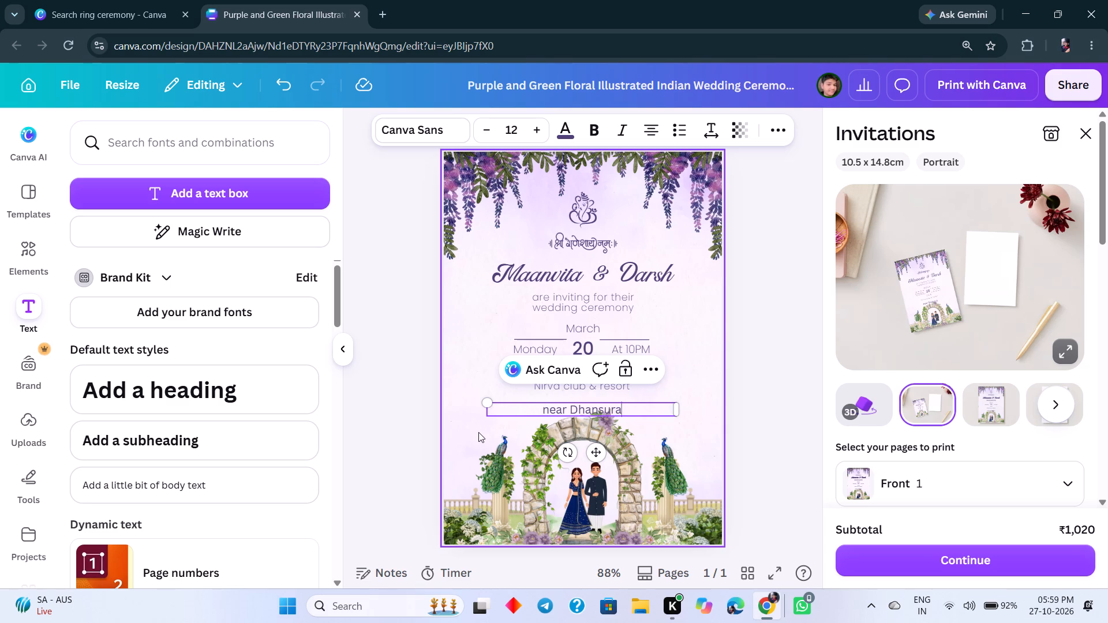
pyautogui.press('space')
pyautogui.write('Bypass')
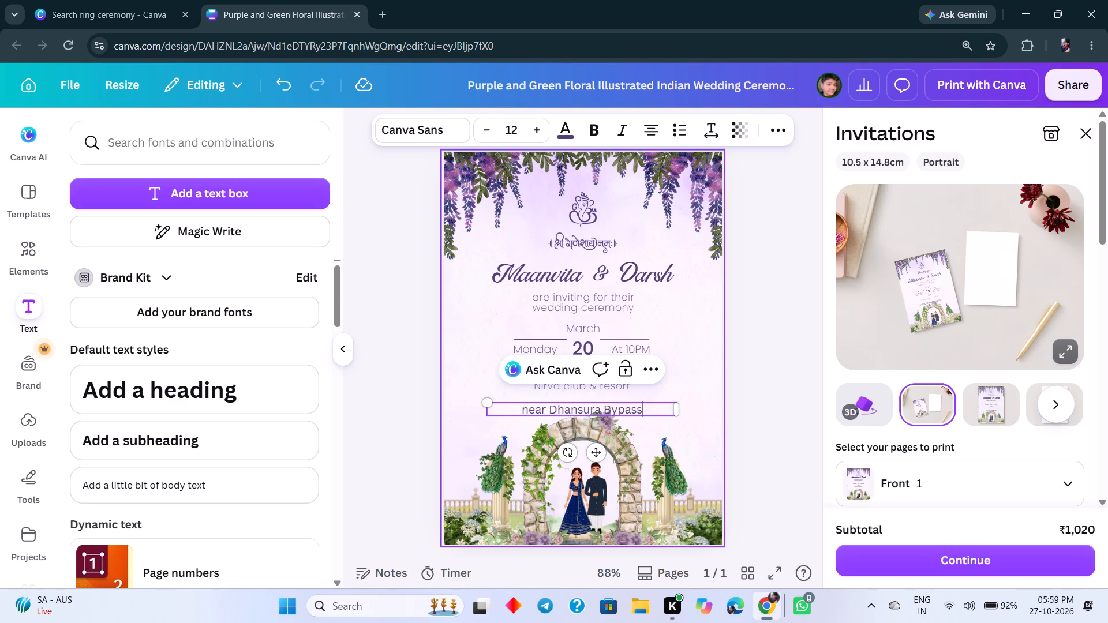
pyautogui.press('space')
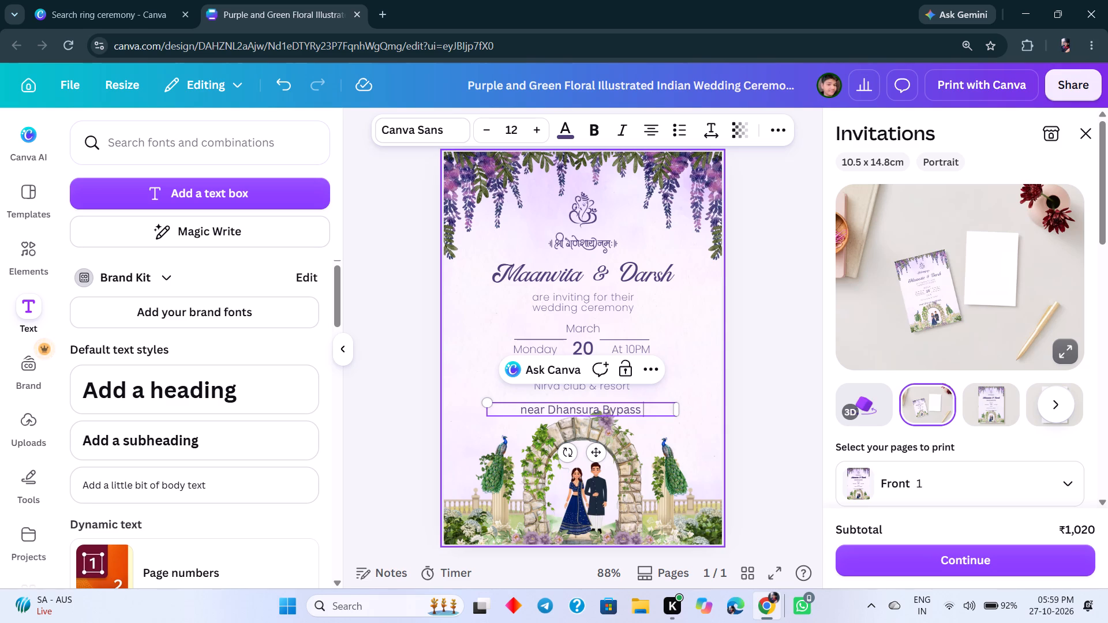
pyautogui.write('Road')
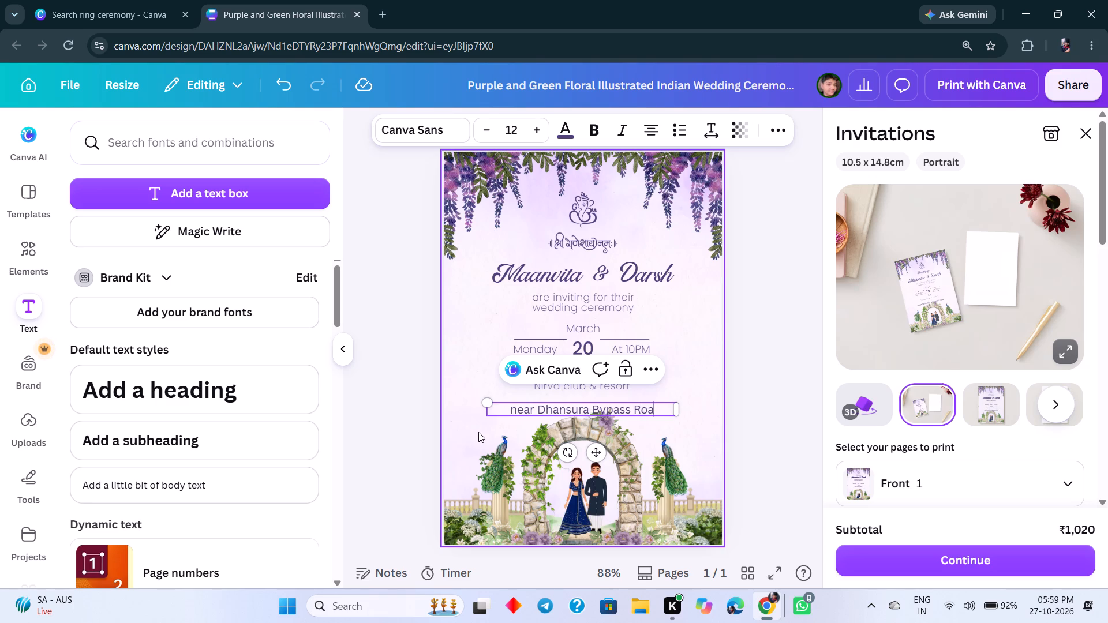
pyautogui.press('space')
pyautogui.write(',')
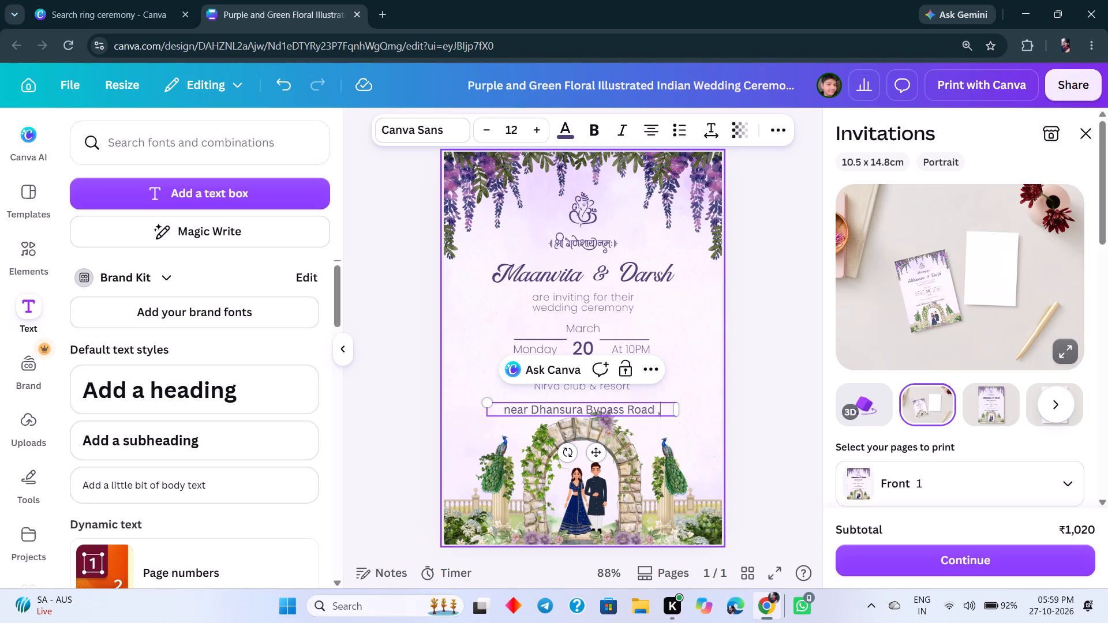
# Complete the venue address in the new text box with the locality and town, each followed by a comma.
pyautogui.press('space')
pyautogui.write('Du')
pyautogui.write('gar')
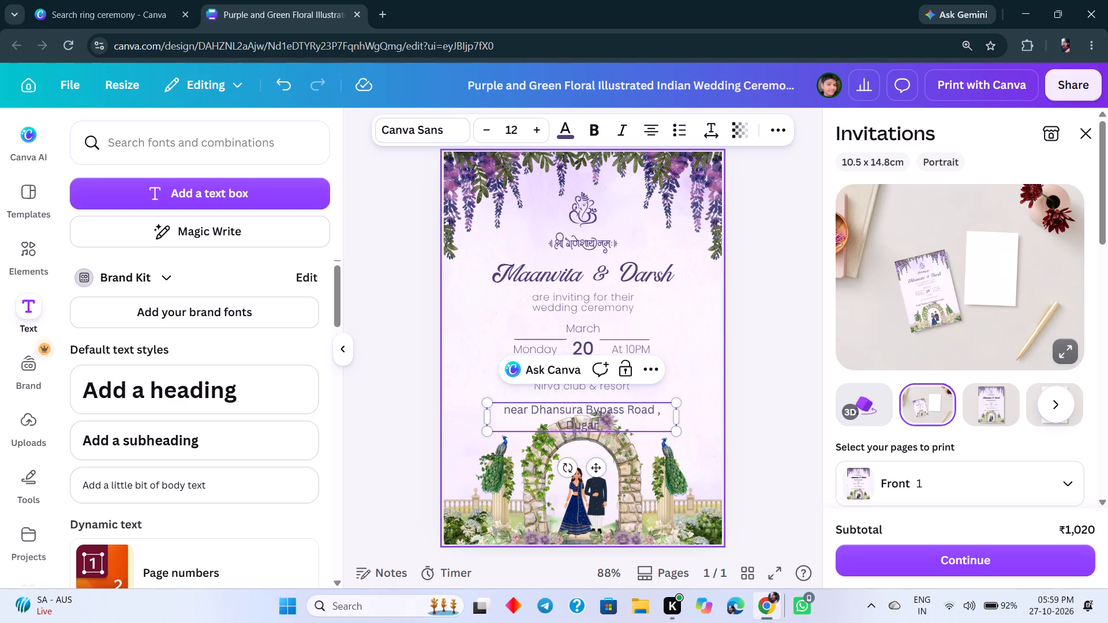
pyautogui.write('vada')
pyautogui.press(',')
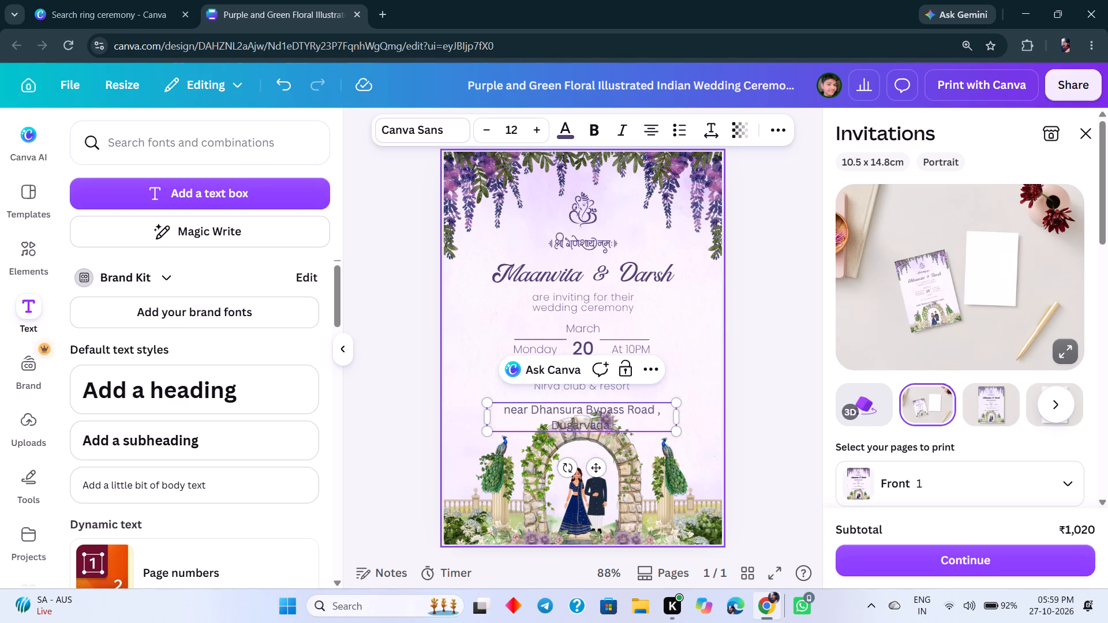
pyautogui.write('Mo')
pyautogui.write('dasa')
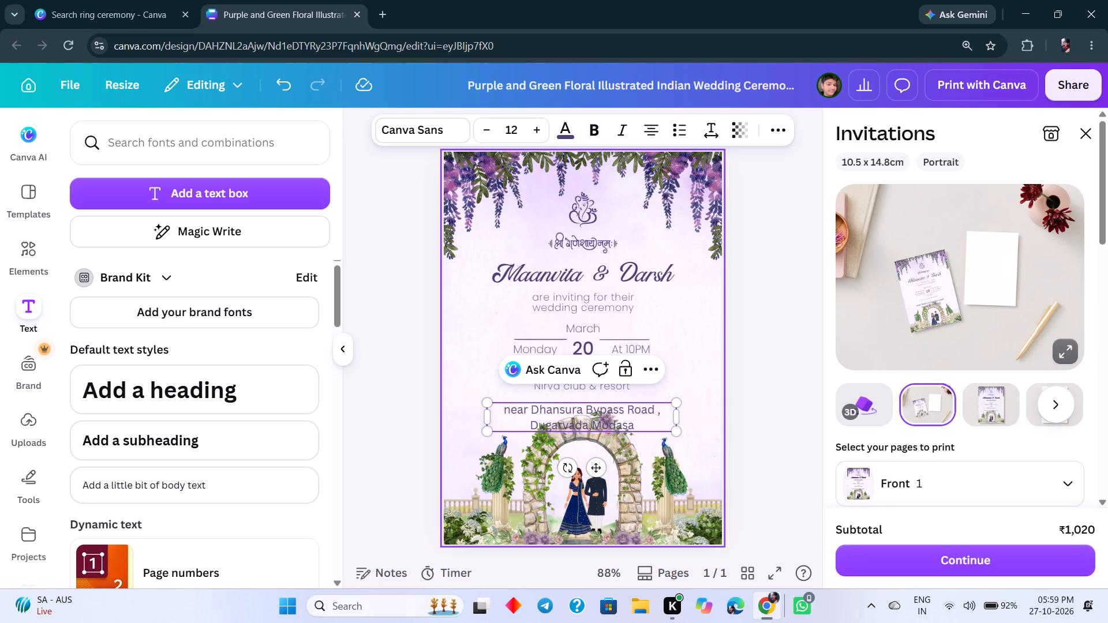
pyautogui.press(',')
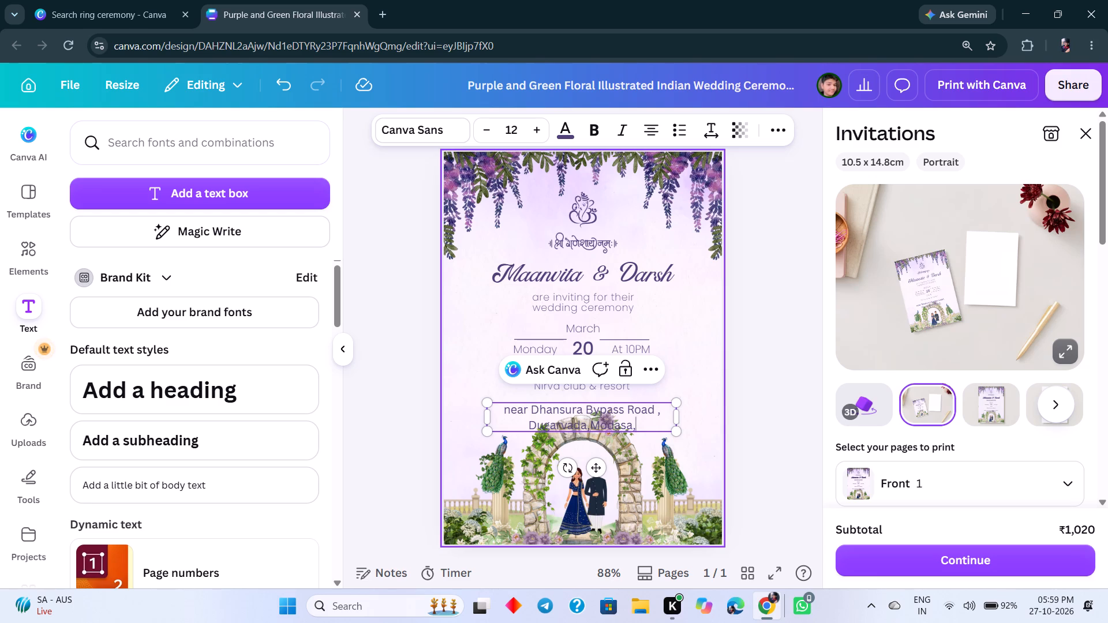
pyautogui.click(433, 448)
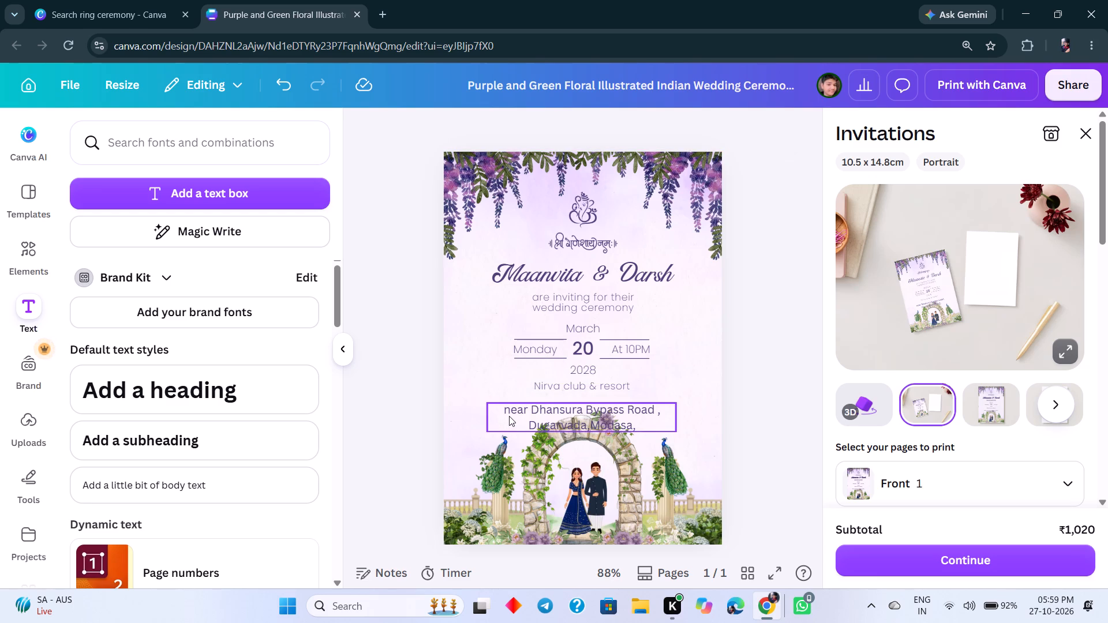
# Shrink the venue address text to size 7.5 and position it centred directly beneath the venue name, above the stone arch.
pyautogui.click(509, 416)
pyautogui.moveTo(486, 402); pyautogui.dragTo(488, 402)
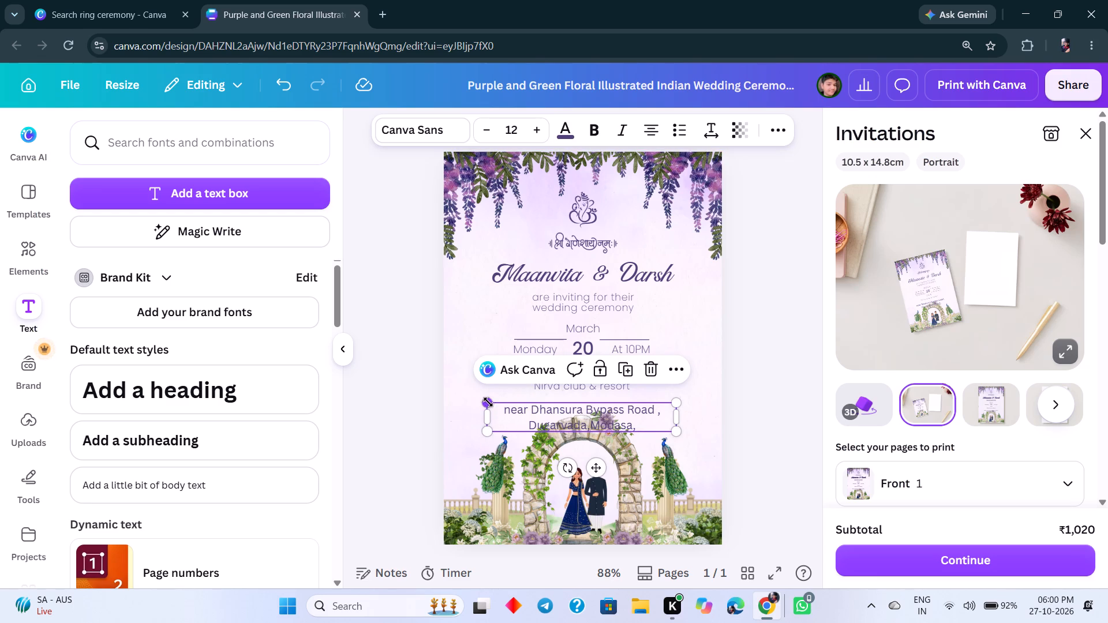
pyautogui.moveTo(488, 402); pyautogui.dragTo(524, 417)
pyautogui.moveTo(572, 417); pyautogui.dragTo(560, 403)
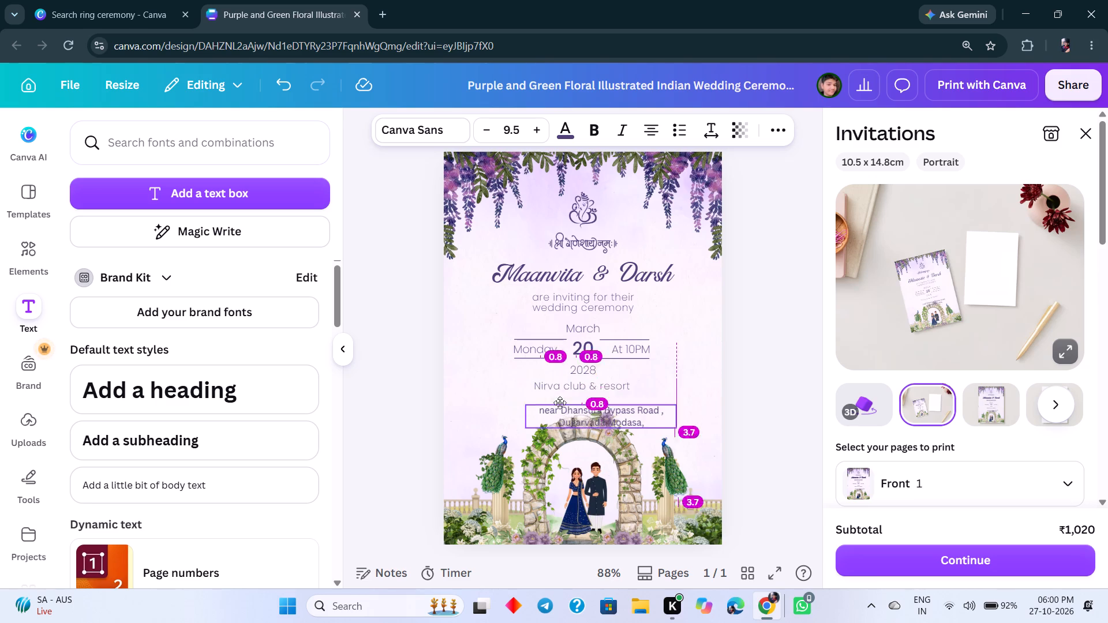
pyautogui.moveTo(560, 403); pyautogui.dragTo(553, 399)
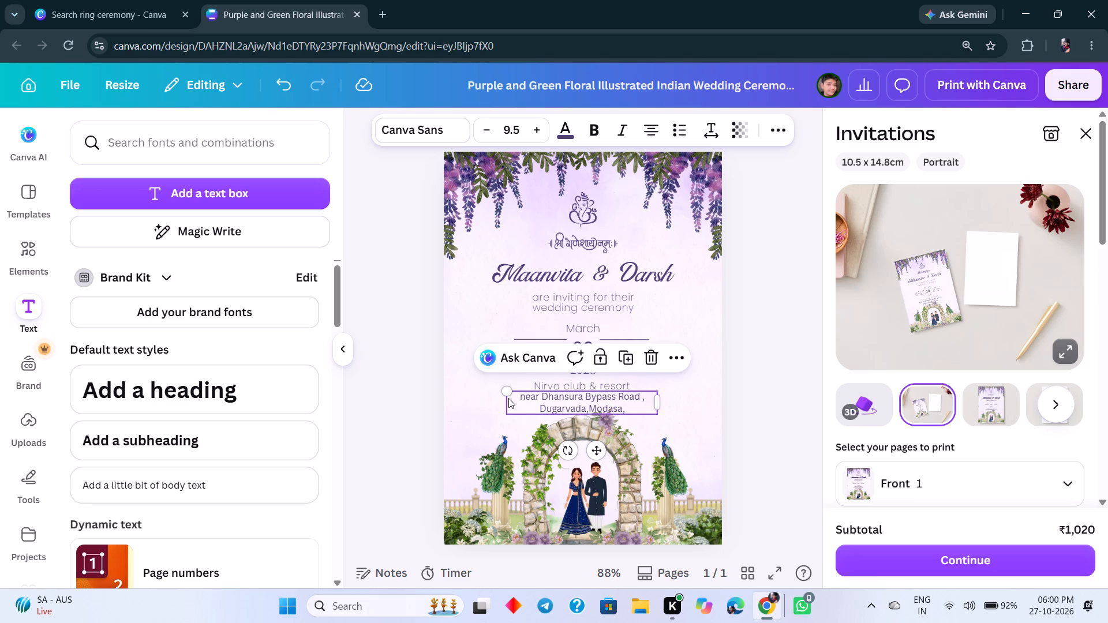
pyautogui.moveTo(508, 392); pyautogui.dragTo(540, 411)
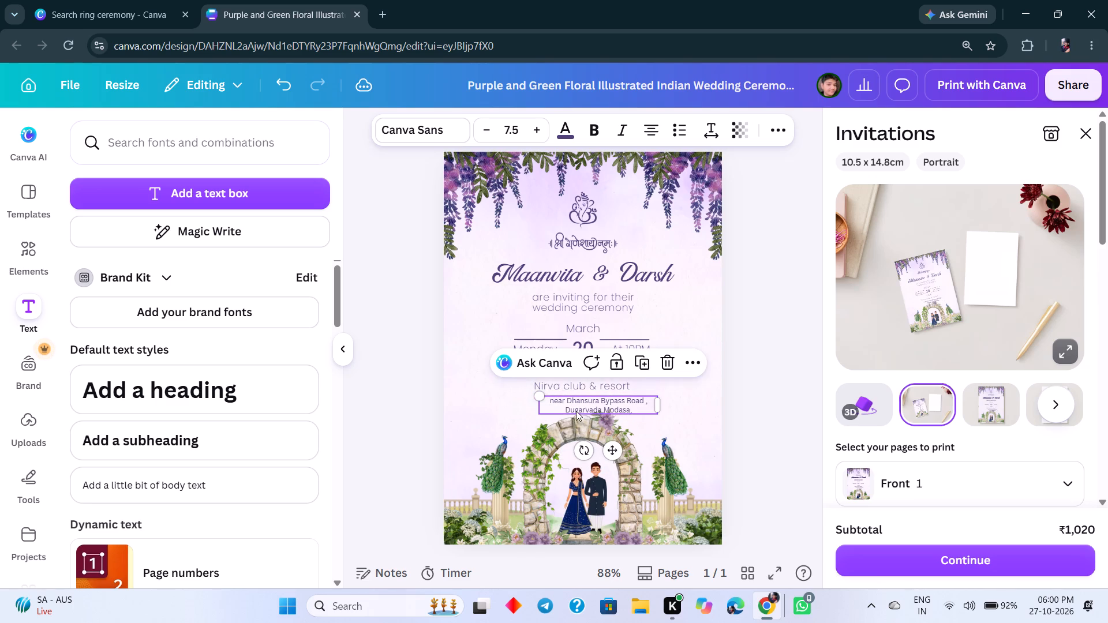
pyautogui.moveTo(576, 409); pyautogui.dragTo(561, 404)
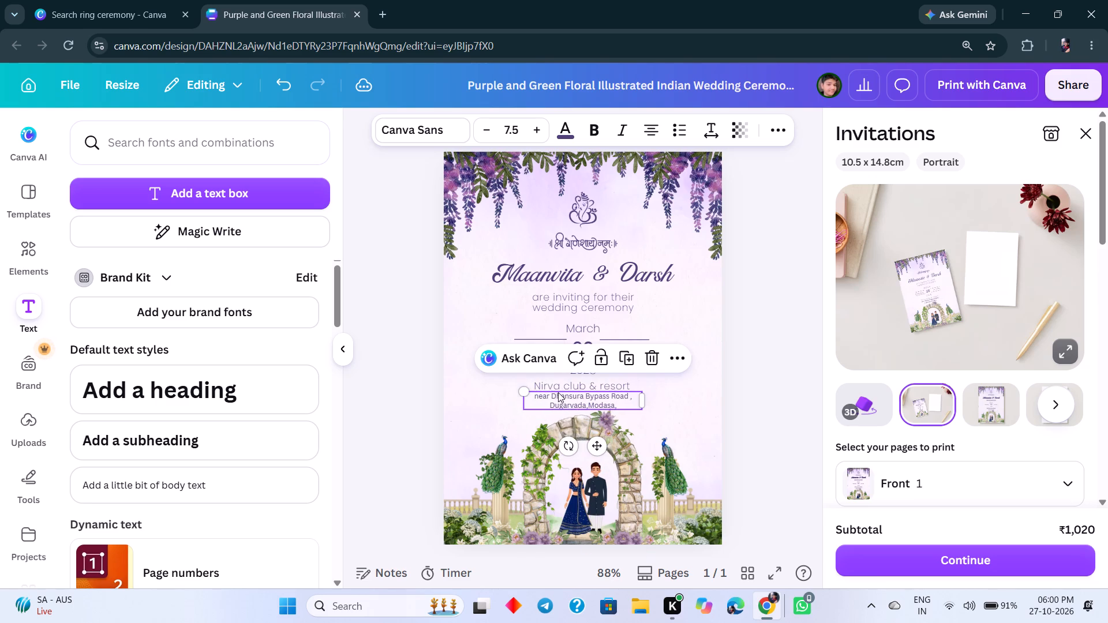
pyautogui.click(556, 386)
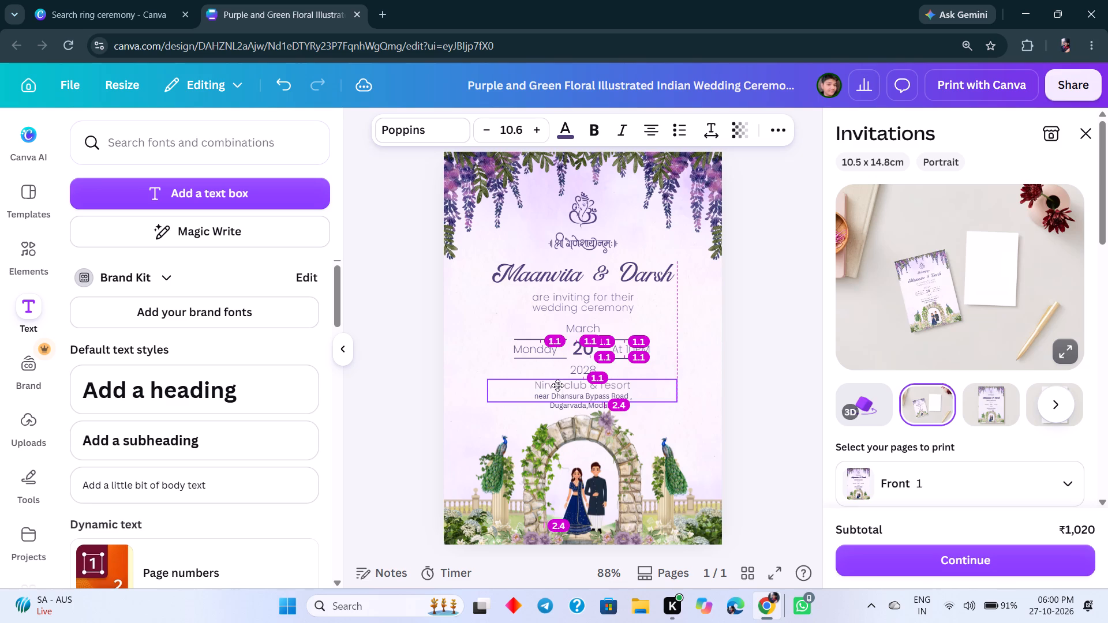
pyautogui.click(566, 397)
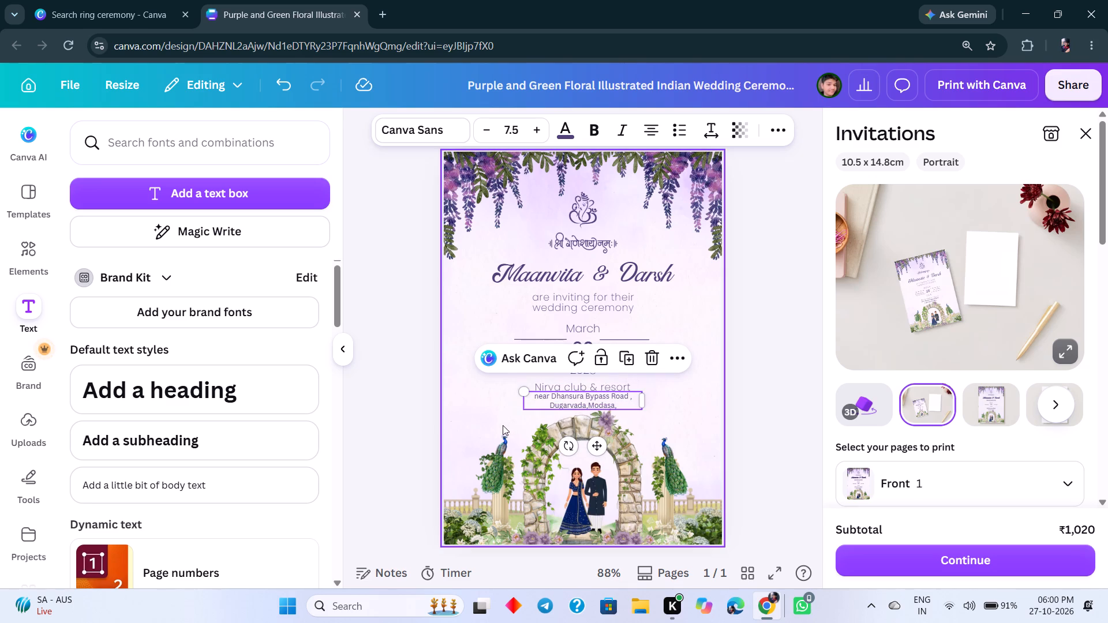
pyautogui.click(502, 425)
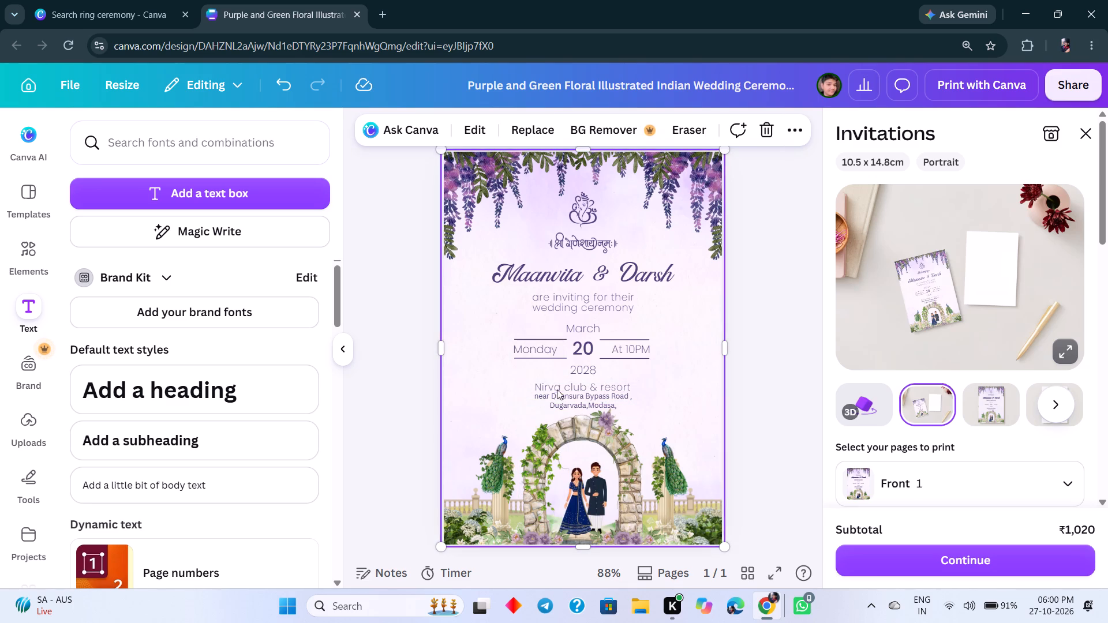
# Nudge the couple's names slightly upward and reposition the Ganesh emblem just above the Sanskrit blessing line.
pyautogui.moveTo(579, 220); pyautogui.dragTo(574, 224)
pyautogui.click(504, 178)
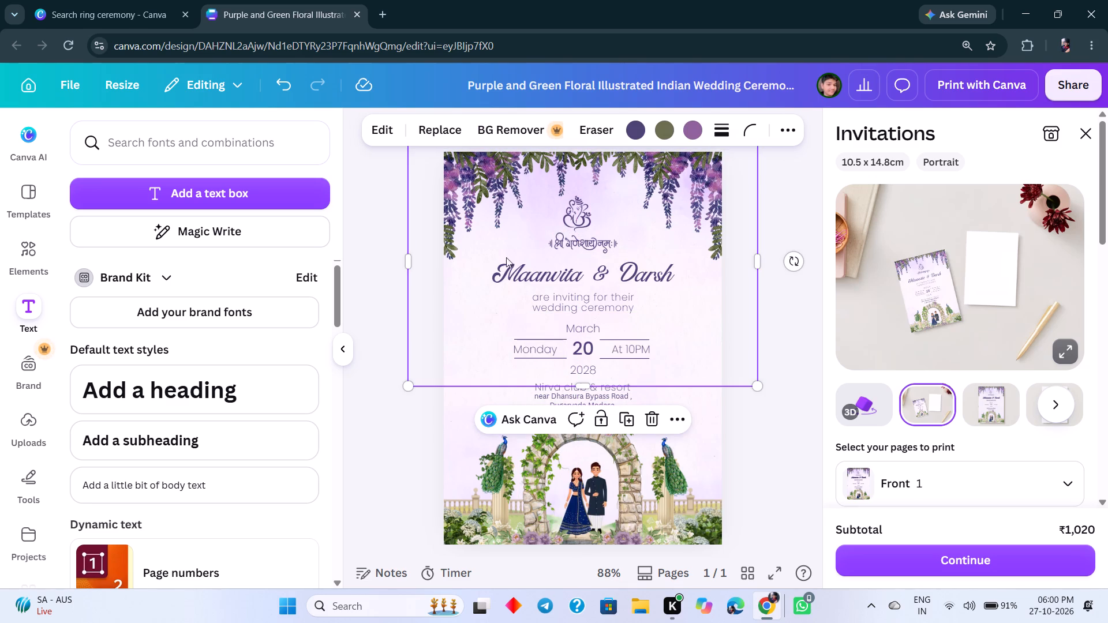
pyautogui.click(484, 481)
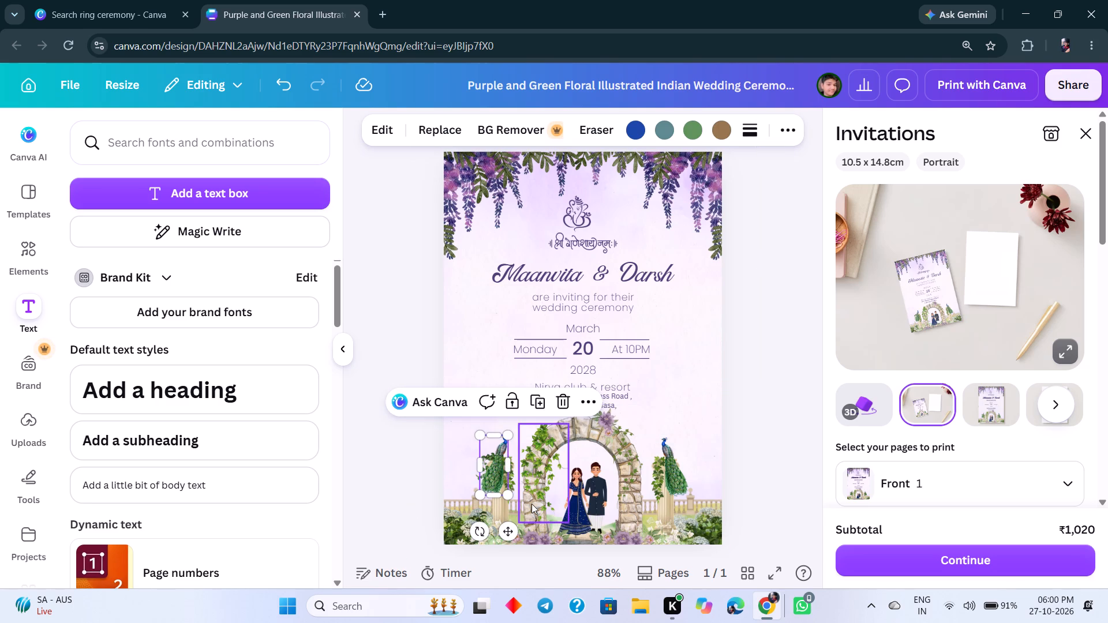
pyautogui.click(531, 504)
pyautogui.click(398, 459)
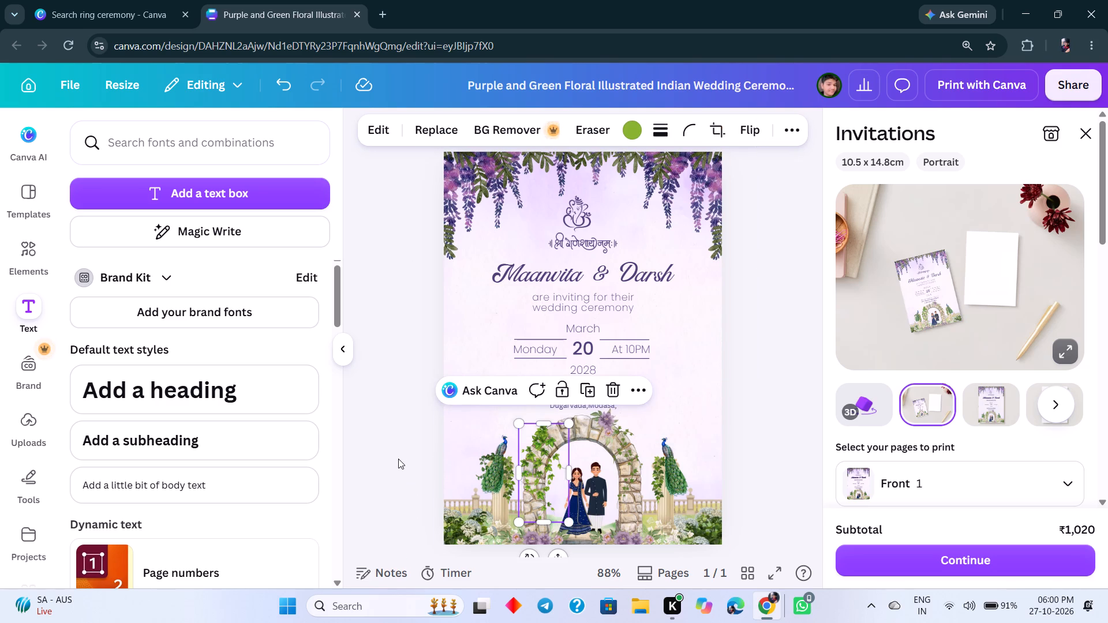
pyautogui.moveTo(566, 285); pyautogui.dragTo(563, 280)
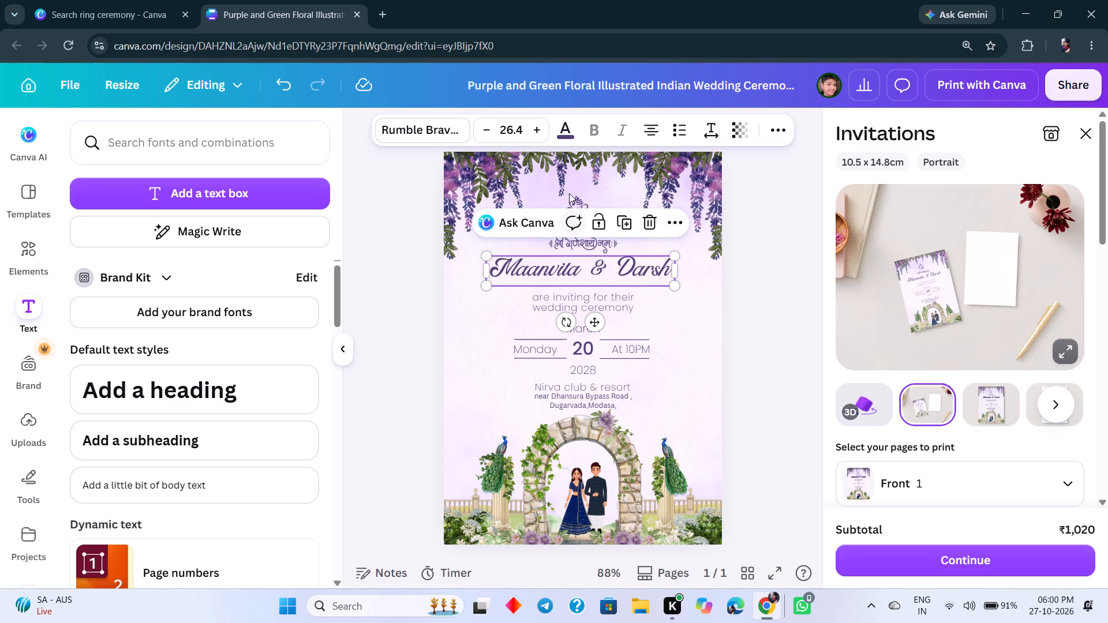
pyautogui.click(576, 191)
pyautogui.click(578, 204)
pyautogui.click(578, 204)
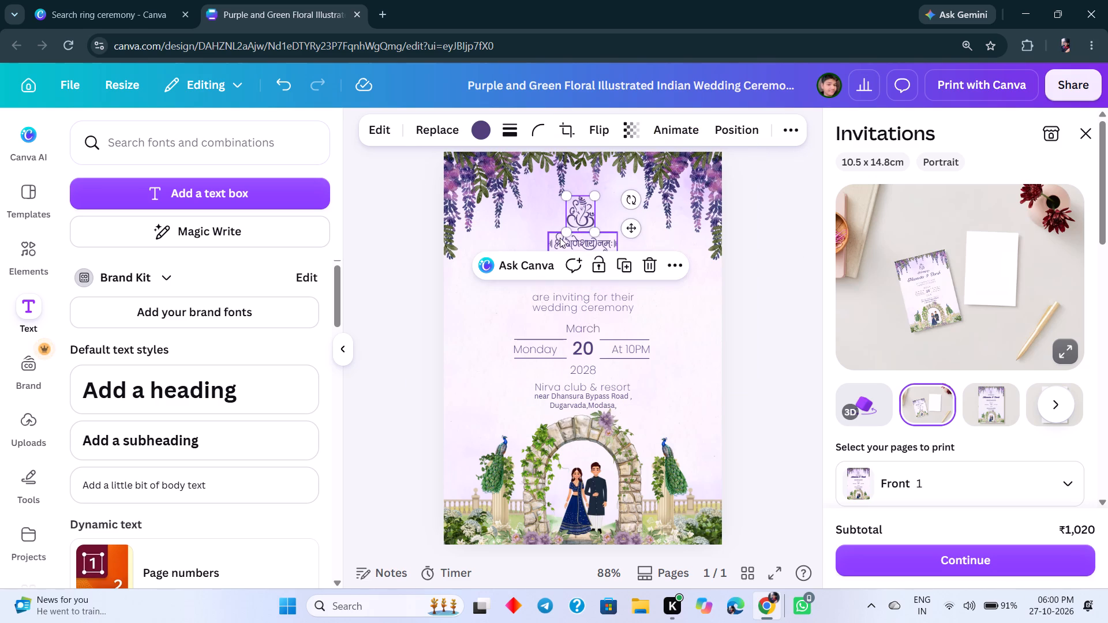
pyautogui.click(570, 199)
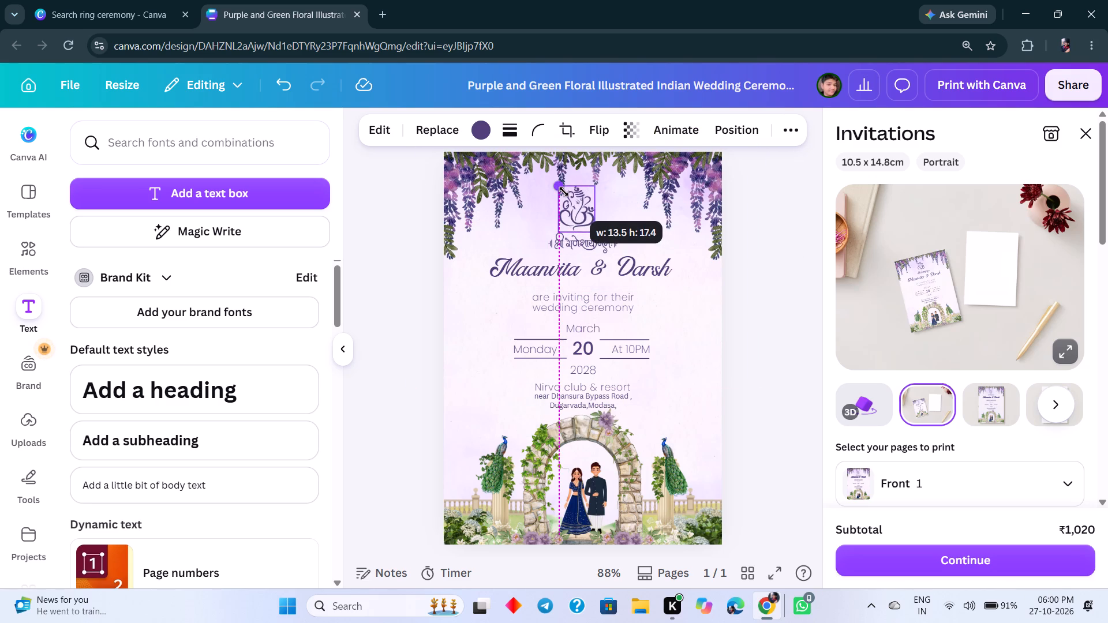
pyautogui.click(578, 238)
# Shrink the hanging wisteria garland slightly and recentre it across the top of the invitation.
pyautogui.click(484, 163)
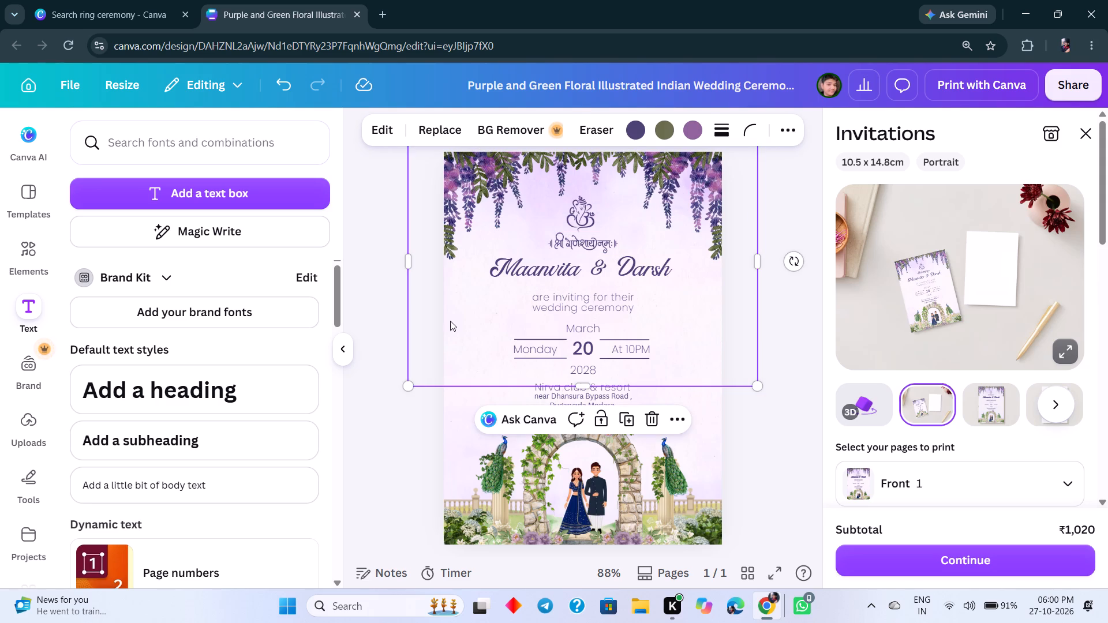
pyautogui.moveTo(406, 385); pyautogui.dragTo(420, 362)
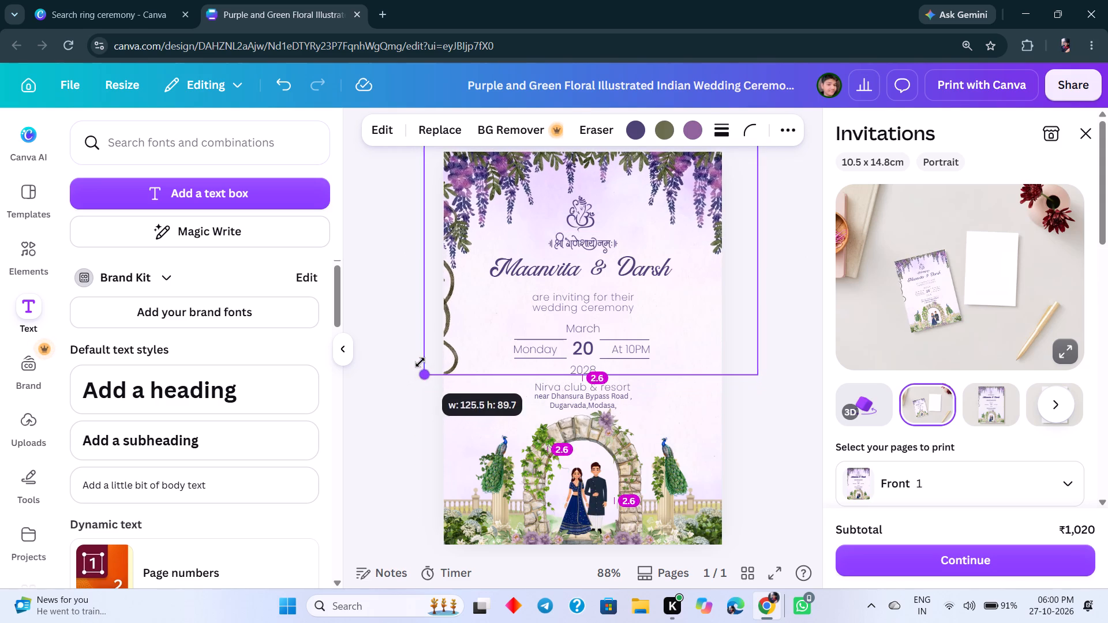
pyautogui.moveTo(420, 362); pyautogui.dragTo(427, 359)
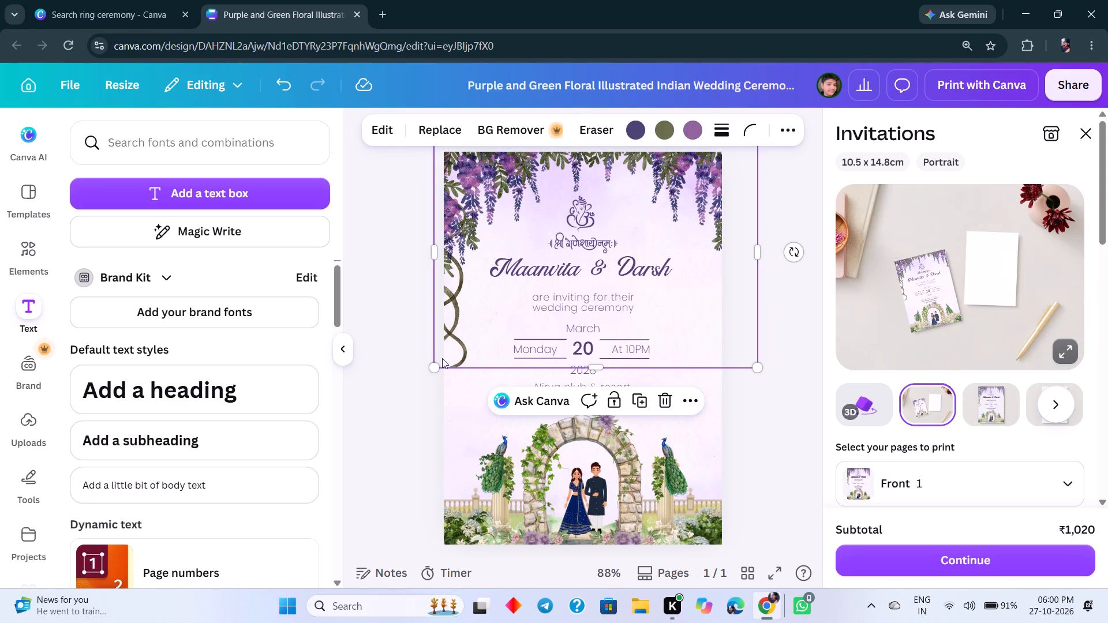
pyautogui.moveTo(710, 288); pyautogui.dragTo(701, 288)
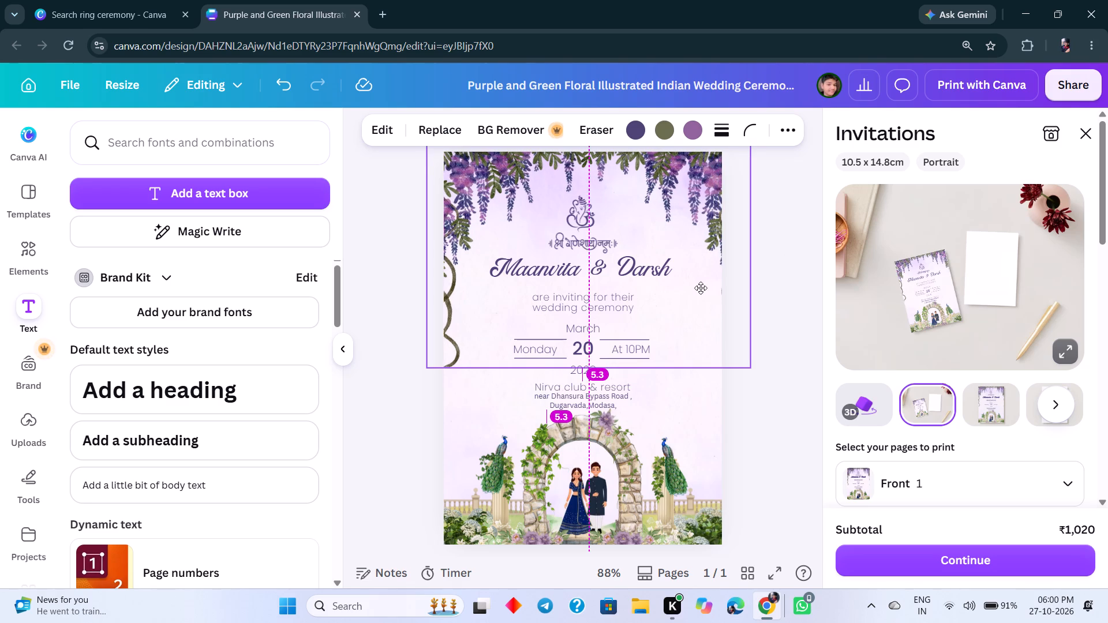
pyautogui.moveTo(701, 288); pyautogui.dragTo(699, 282)
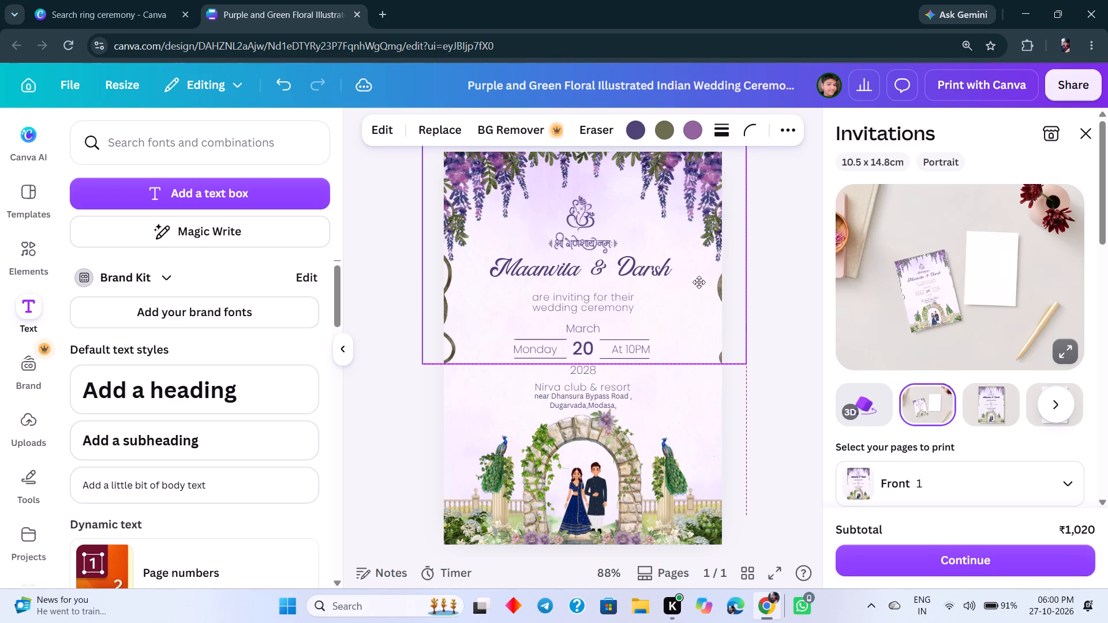
pyautogui.moveTo(699, 282); pyautogui.dragTo(697, 279)
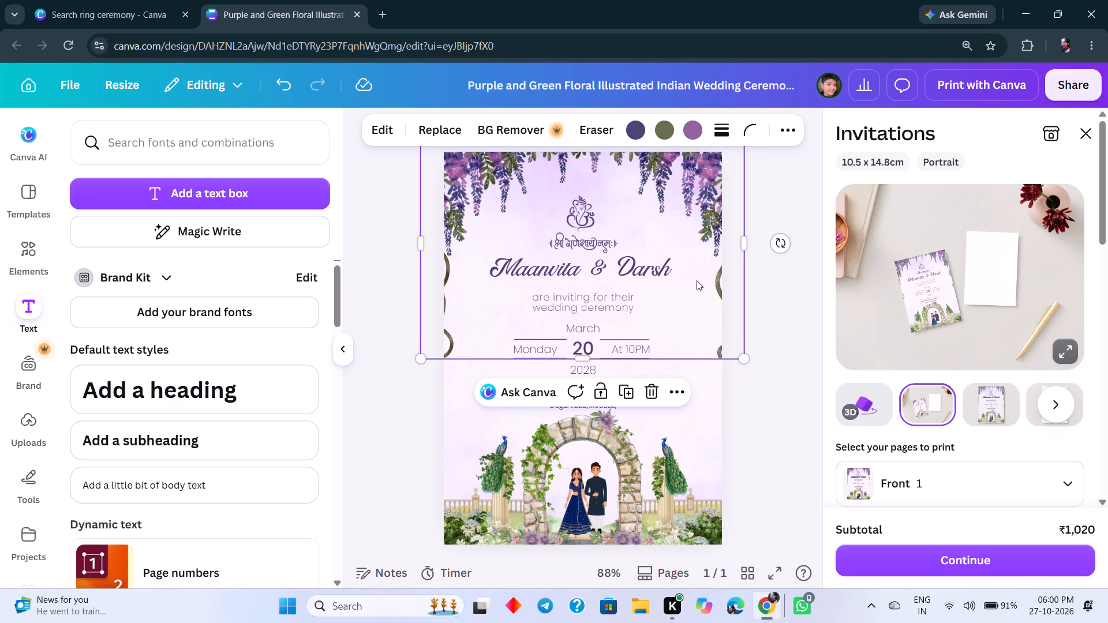
pyautogui.click(818, 411)
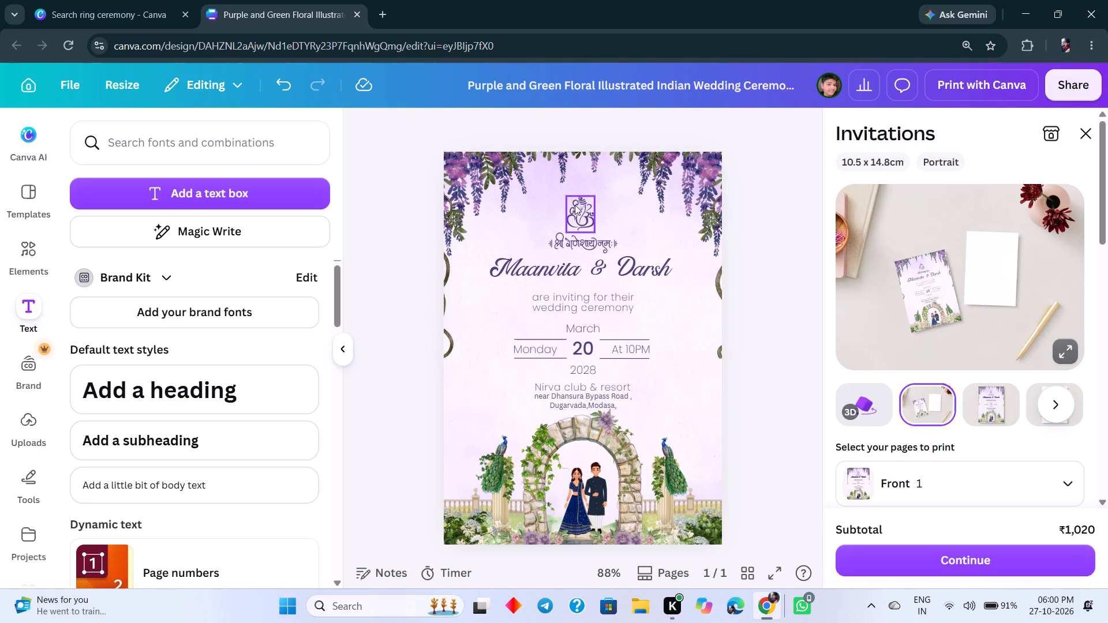
# Spread out the heading by raising the Ganesh emblem and Sanskrit blessing and lowering the couple's names and the invitation wording.
pyautogui.moveTo(575, 205); pyautogui.dragTo(573, 197)
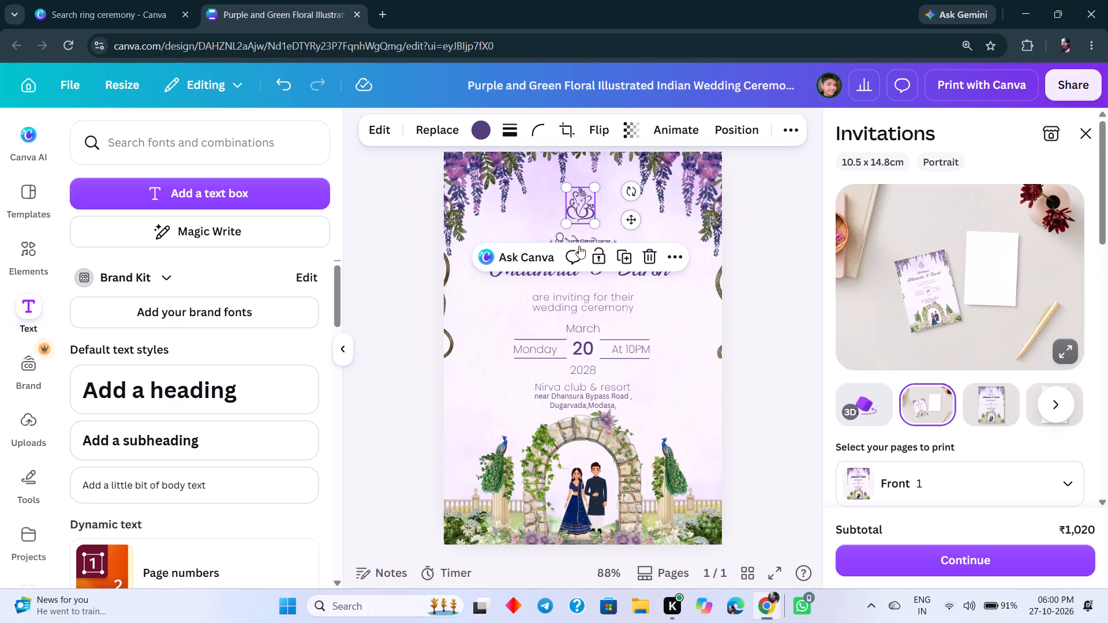
pyautogui.click(702, 336)
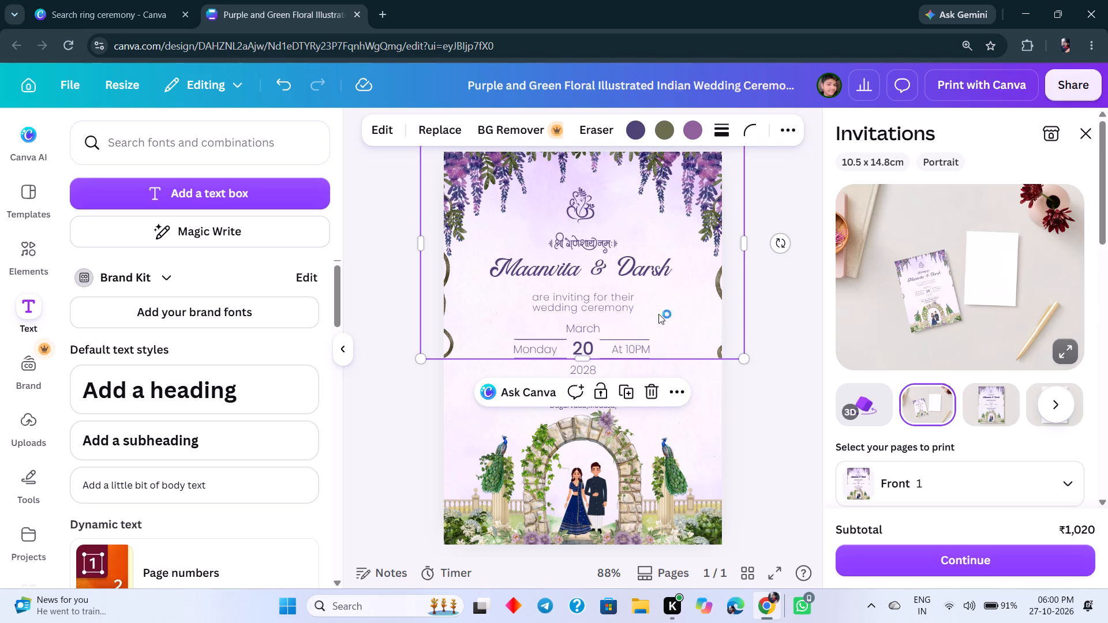
pyautogui.moveTo(609, 275); pyautogui.dragTo(610, 281)
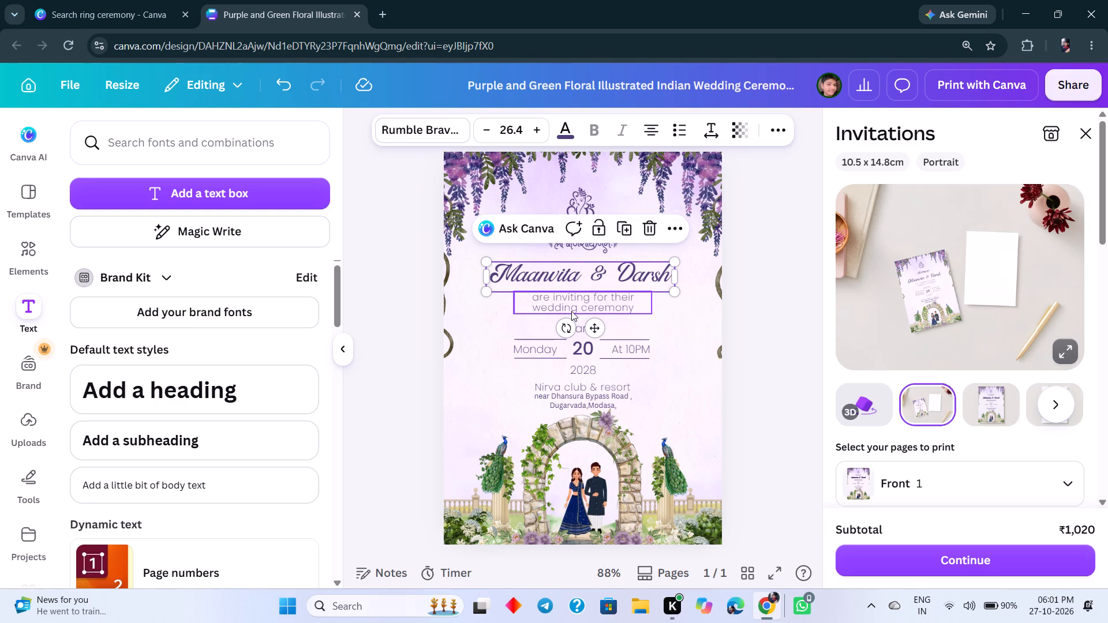
pyautogui.moveTo(574, 305); pyautogui.dragTo(574, 313)
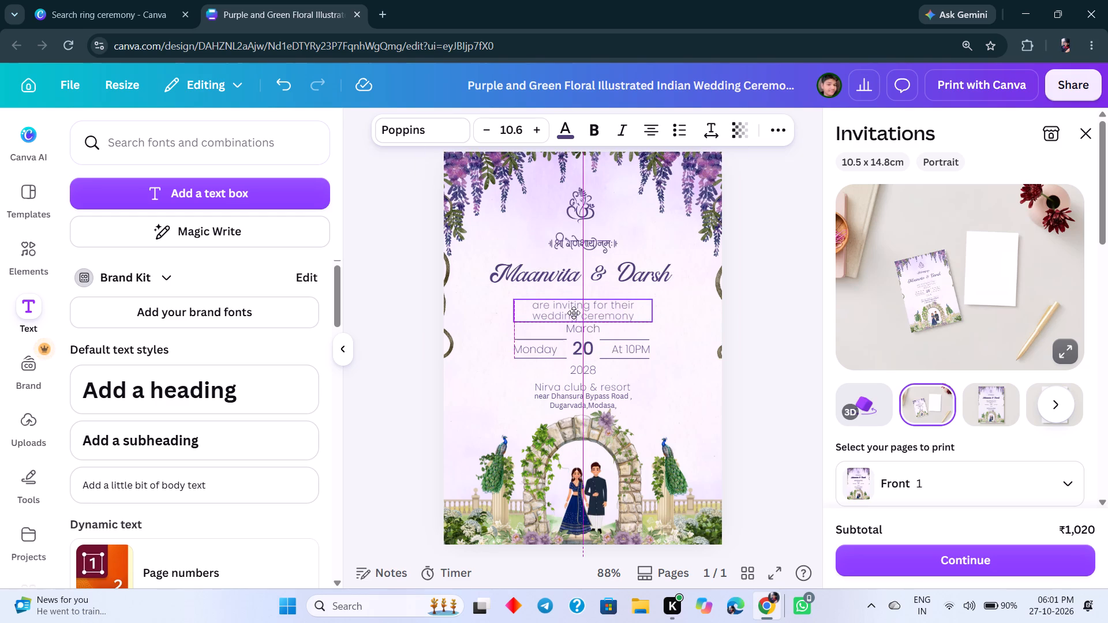
pyautogui.moveTo(574, 313); pyautogui.dragTo(574, 313)
pyautogui.moveTo(575, 241); pyautogui.dragTo(576, 235)
pyautogui.moveTo(575, 268); pyautogui.dragTo(576, 278)
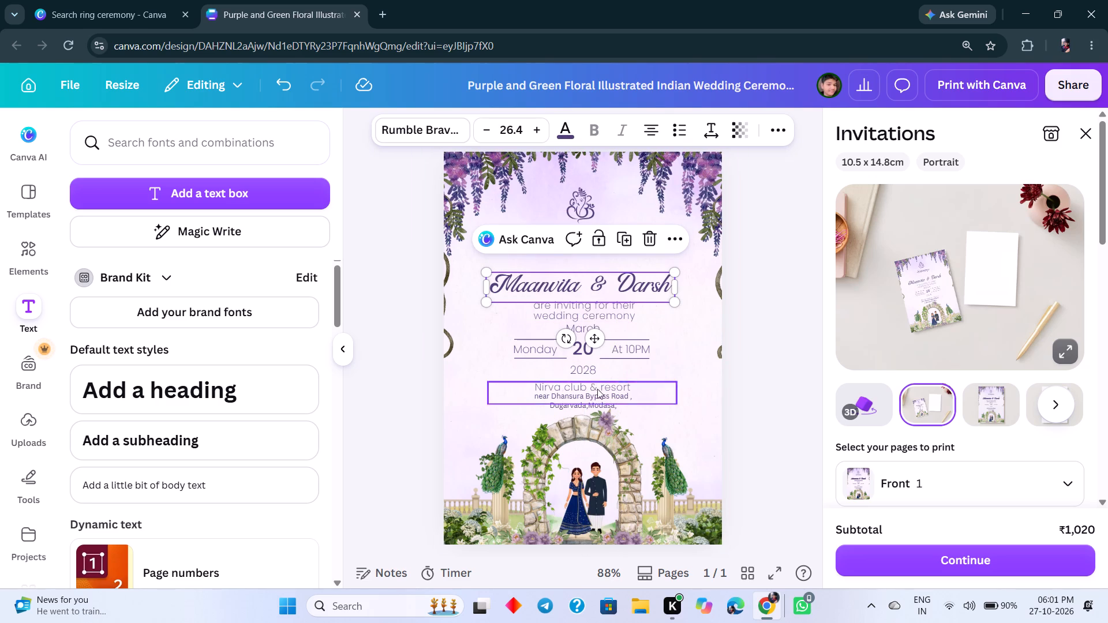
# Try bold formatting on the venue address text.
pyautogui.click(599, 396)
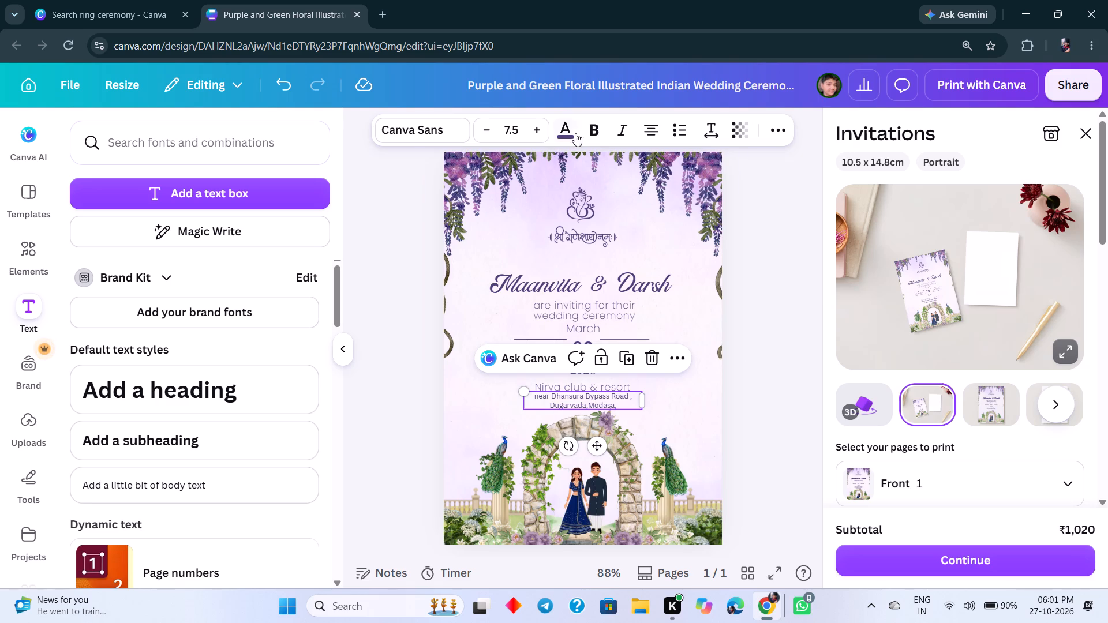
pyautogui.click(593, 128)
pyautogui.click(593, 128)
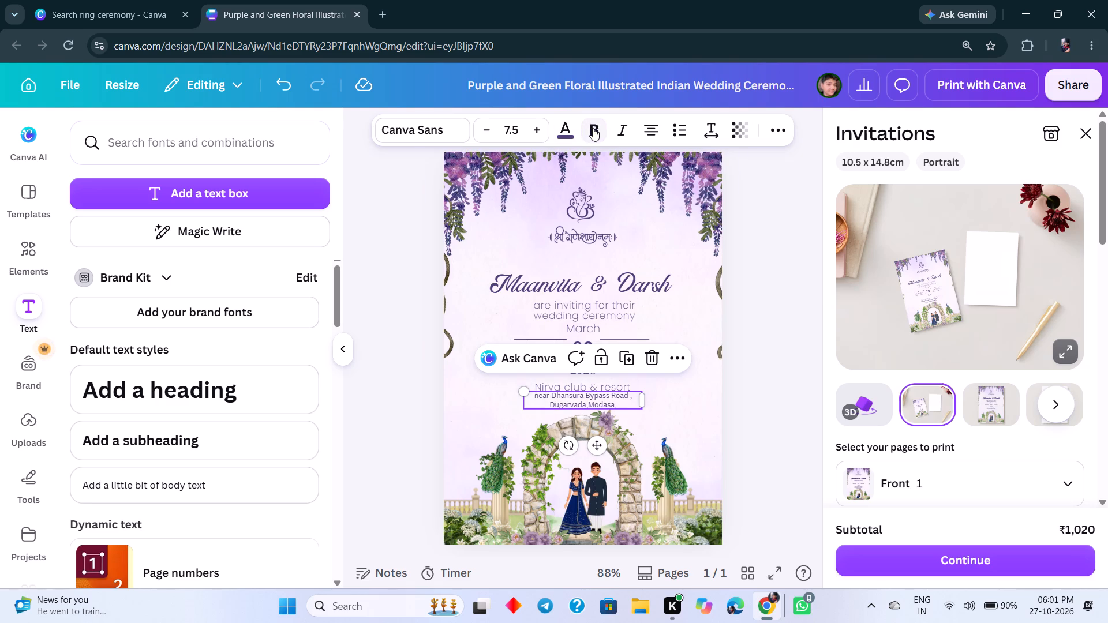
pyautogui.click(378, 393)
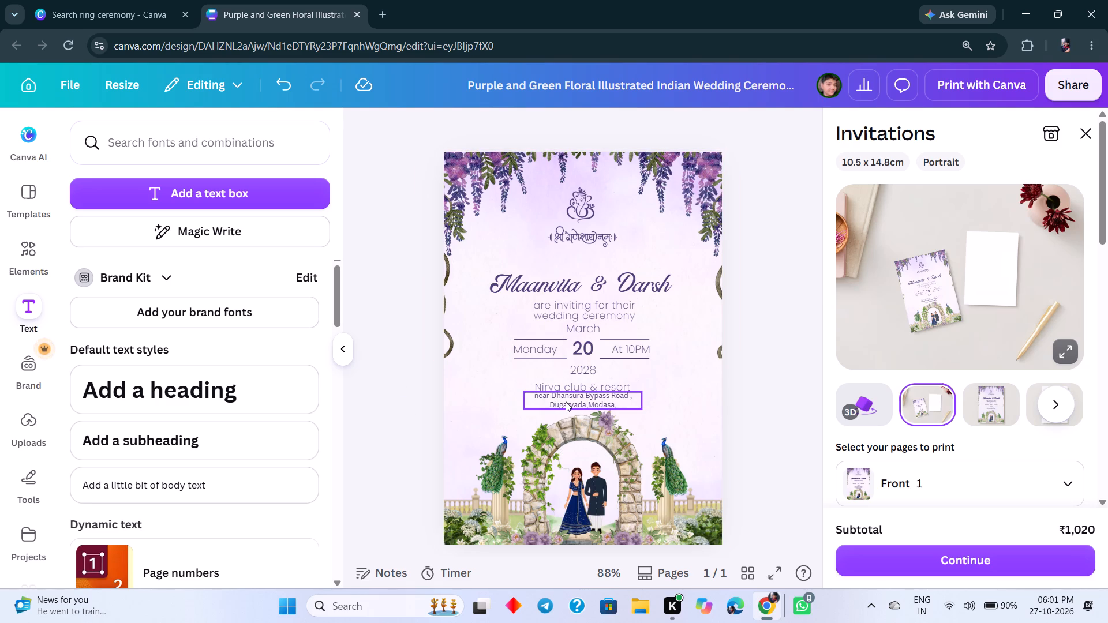
# Change the venue address text's font to Poppins to match the venue name.
pyautogui.click(567, 401)
pyautogui.click(581, 384)
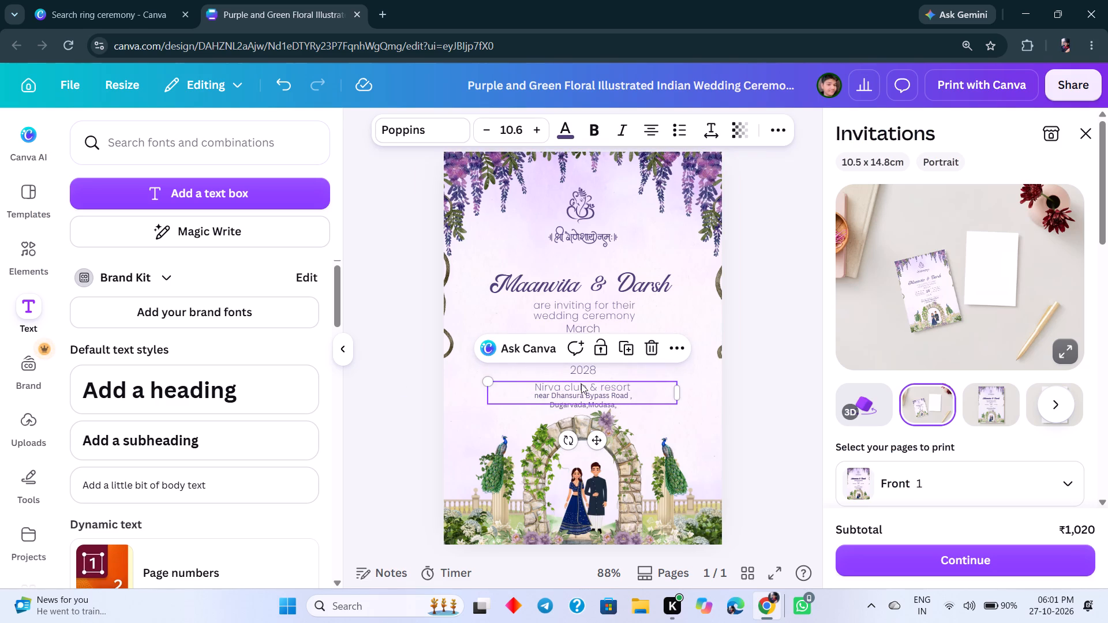
pyautogui.click(579, 403)
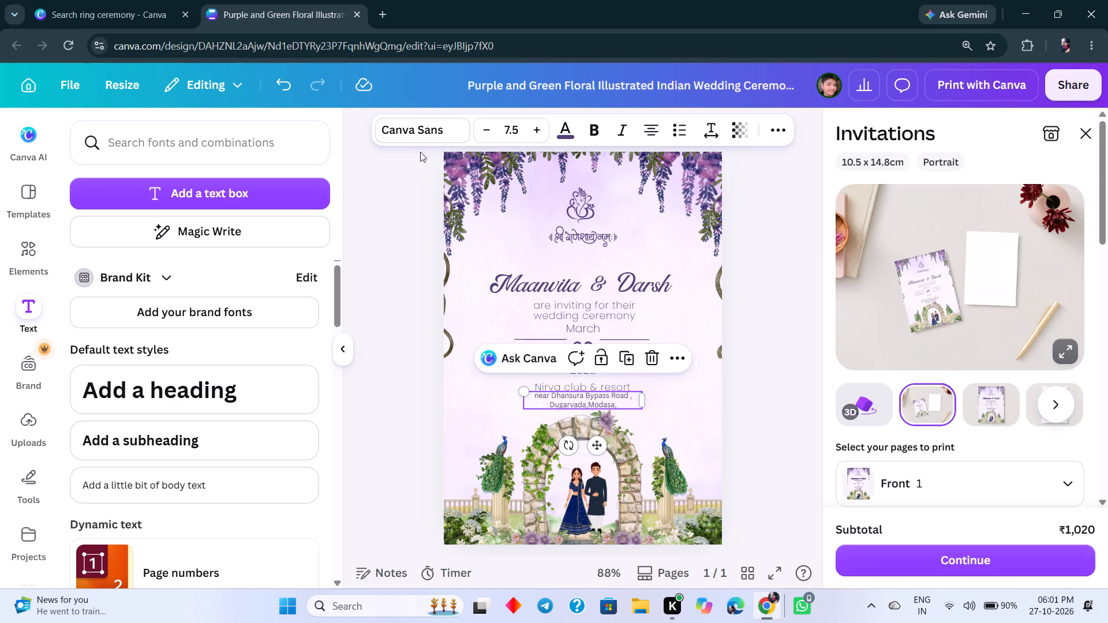
pyautogui.click(413, 134)
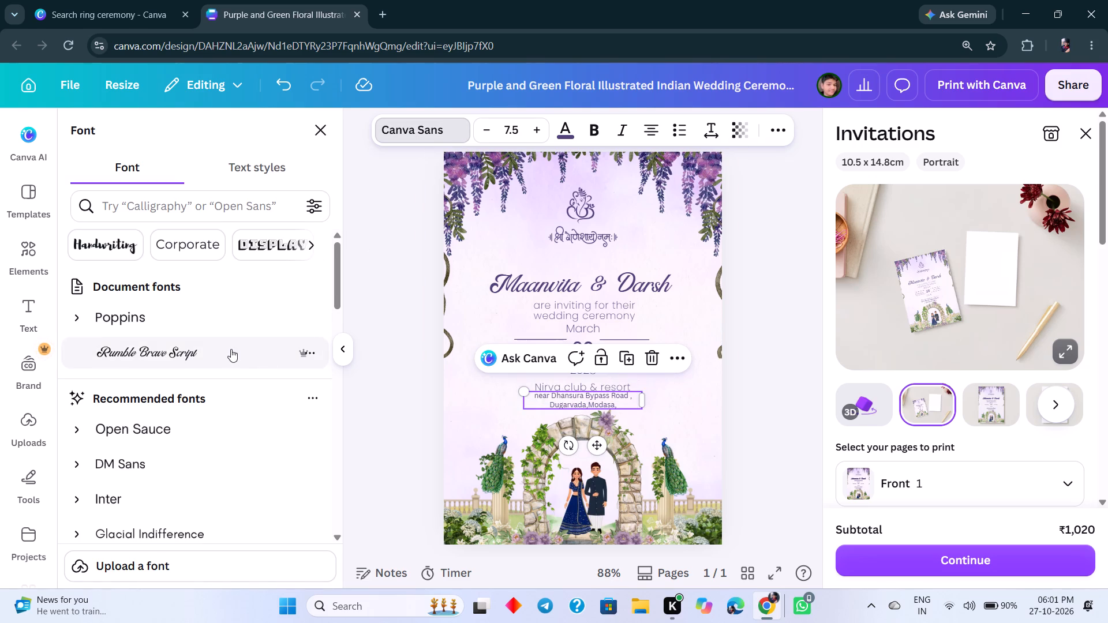
pyautogui.scroll(-1, 230, 350)
pyautogui.click(226, 326)
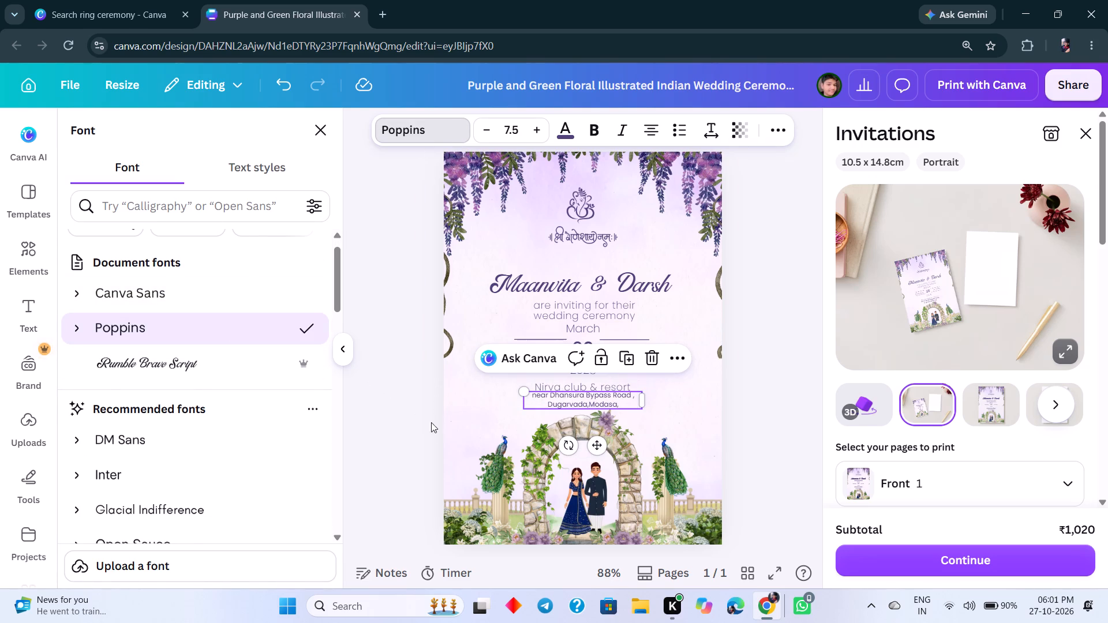
pyautogui.click(449, 426)
pyautogui.click(555, 402)
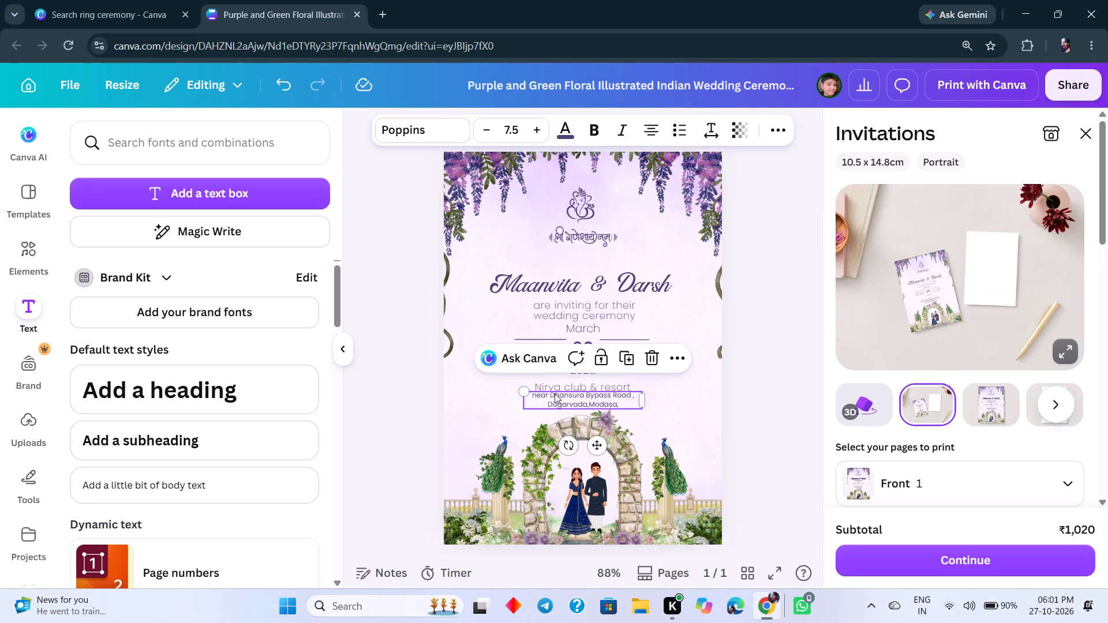
pyautogui.click(559, 382)
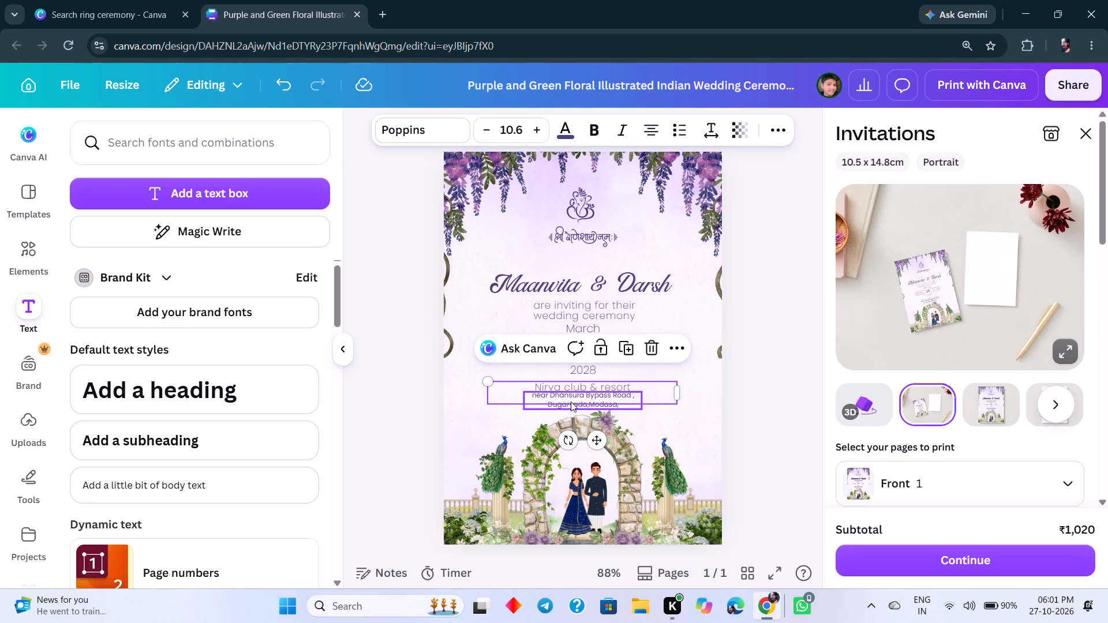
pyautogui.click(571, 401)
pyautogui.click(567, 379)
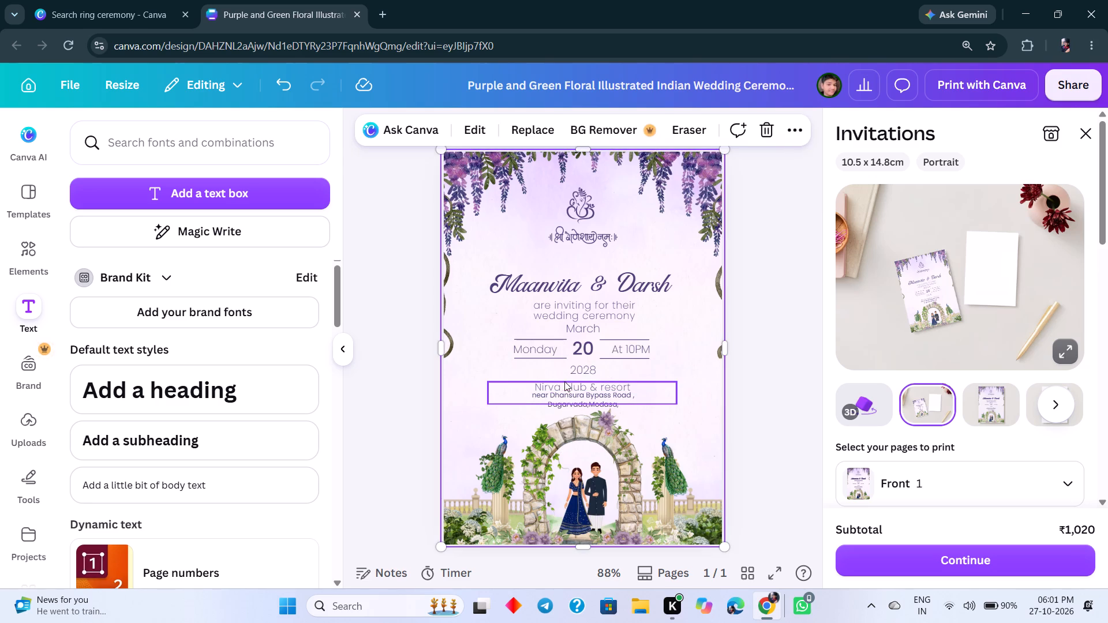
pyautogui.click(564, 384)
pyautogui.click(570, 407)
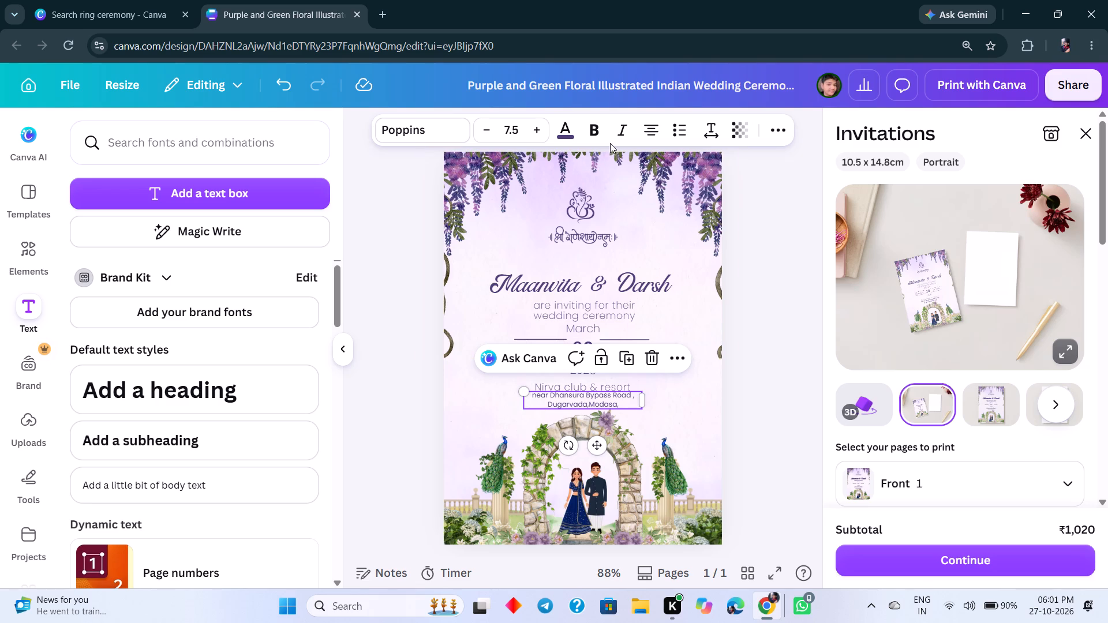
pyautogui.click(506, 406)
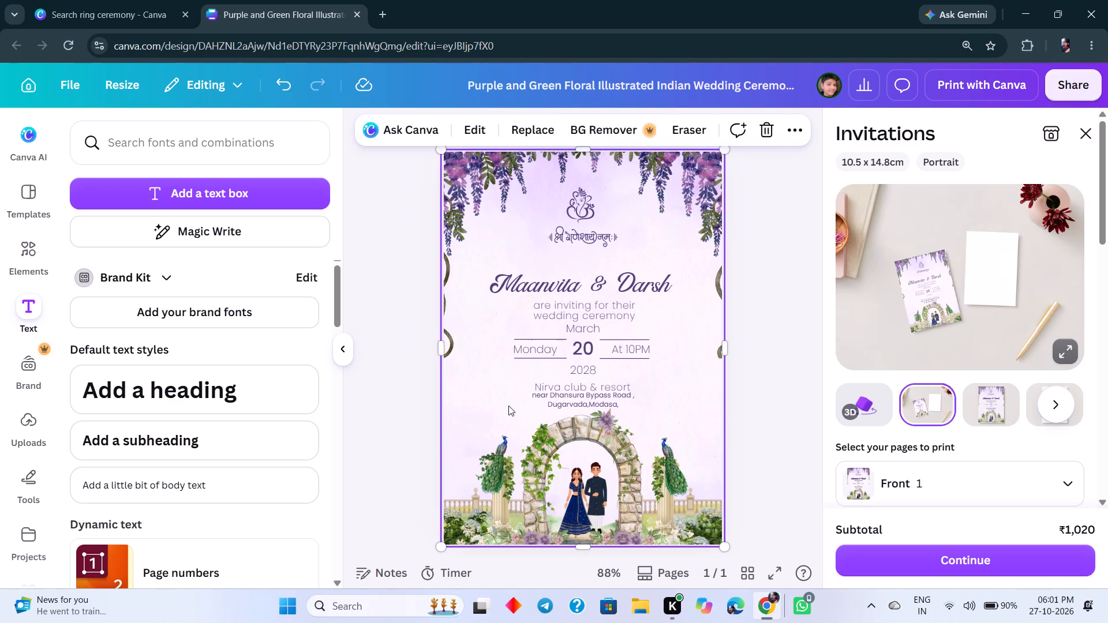
pyautogui.click(575, 401)
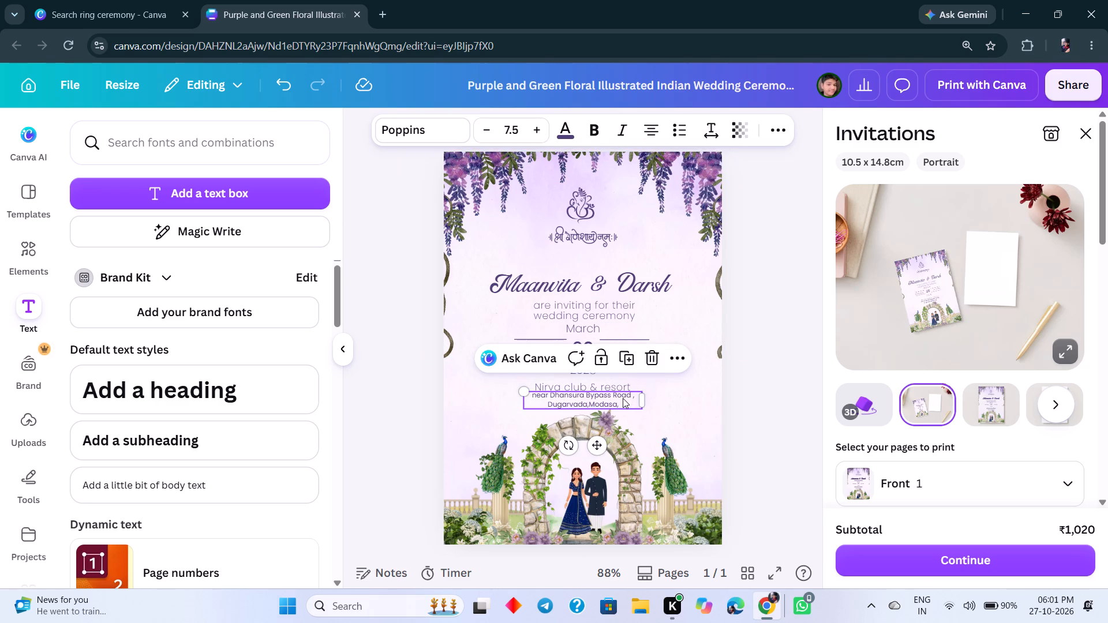
pyautogui.click(623, 398)
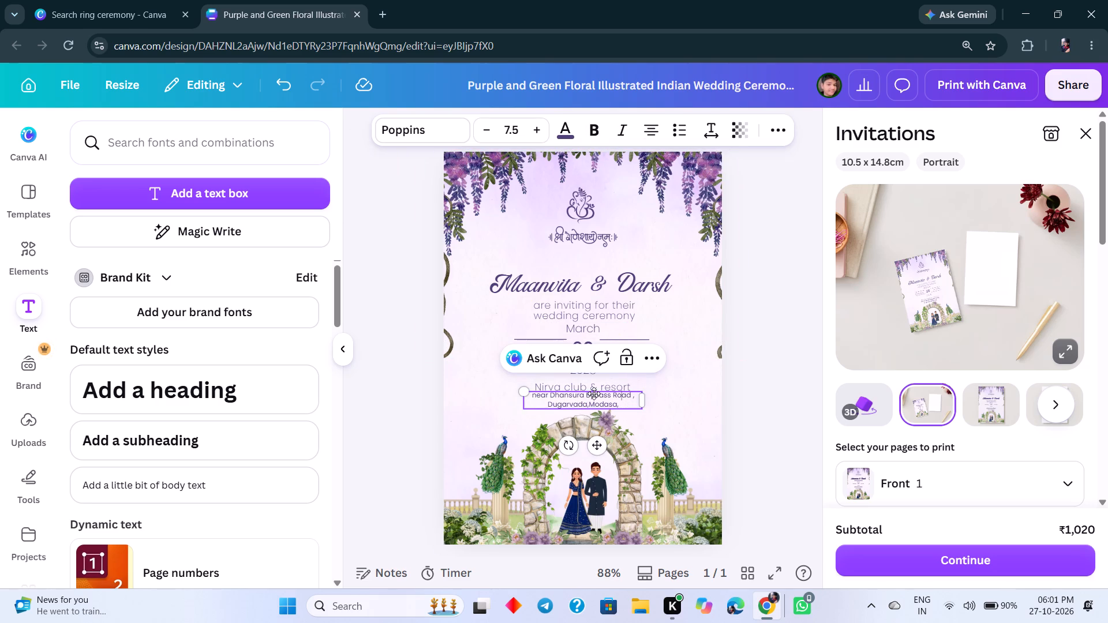
pyautogui.moveTo(533, 396); pyautogui.dragTo(623, 403)
pyautogui.click(656, 356)
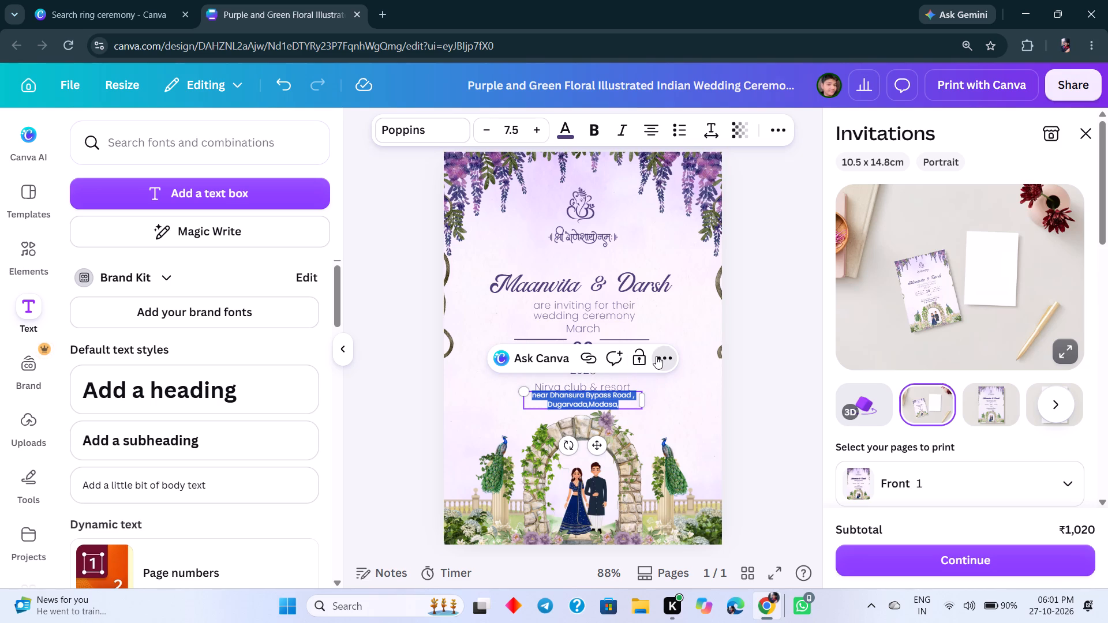
pyautogui.click(717, 90)
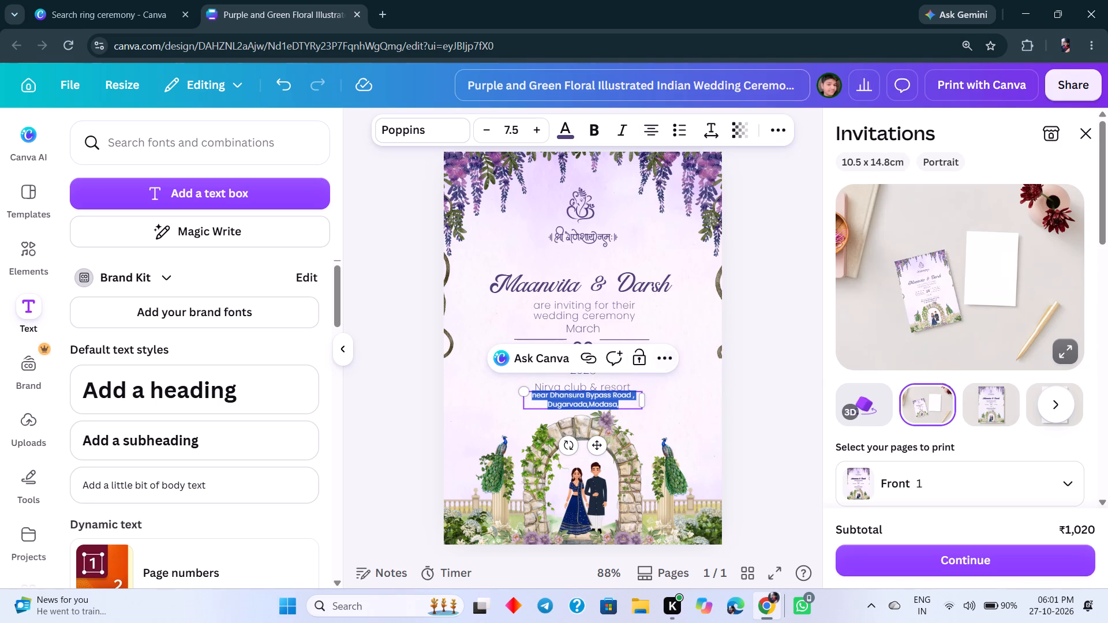
# Delete the separate address text box beneath the venue name.
pyautogui.click(602, 389)
pyautogui.click(602, 387)
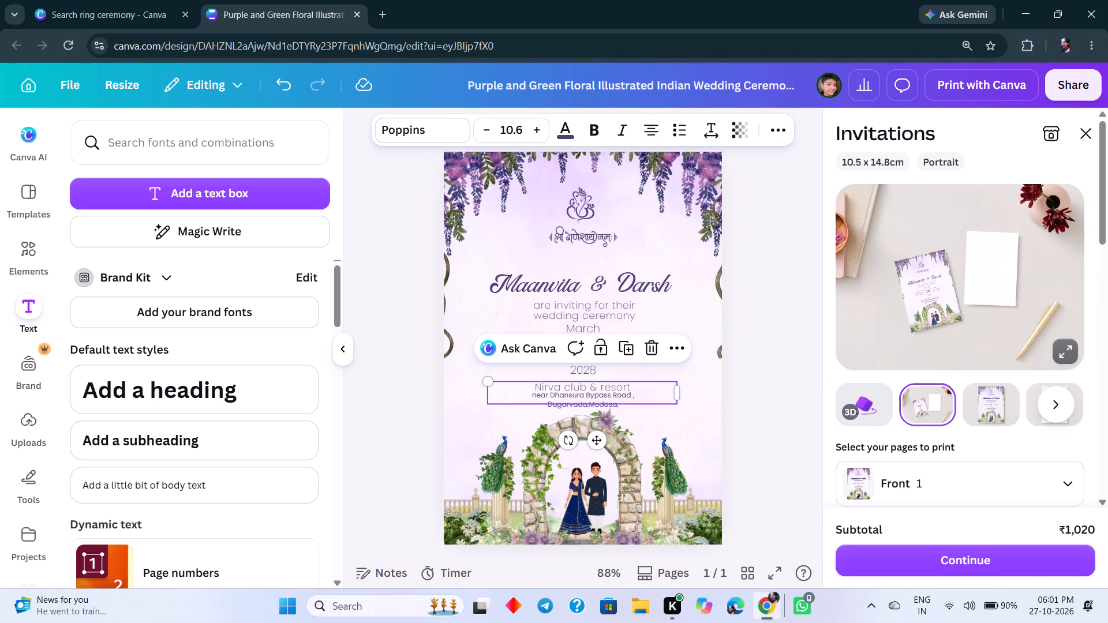
pyautogui.click(639, 401)
pyautogui.click(645, 416)
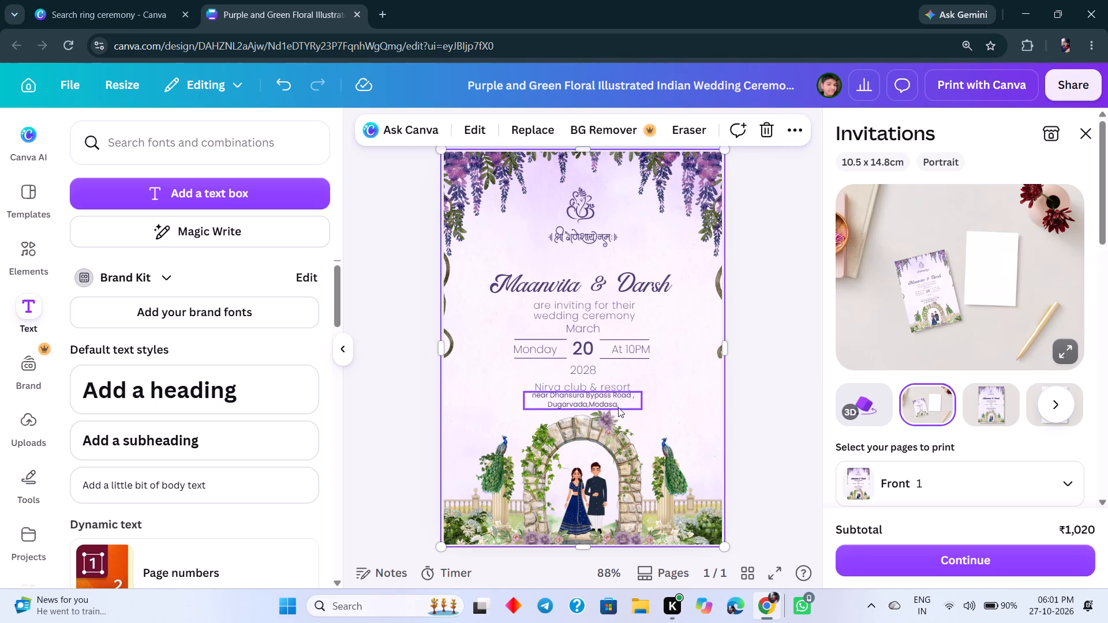
pyautogui.click(612, 396)
pyautogui.click(650, 359)
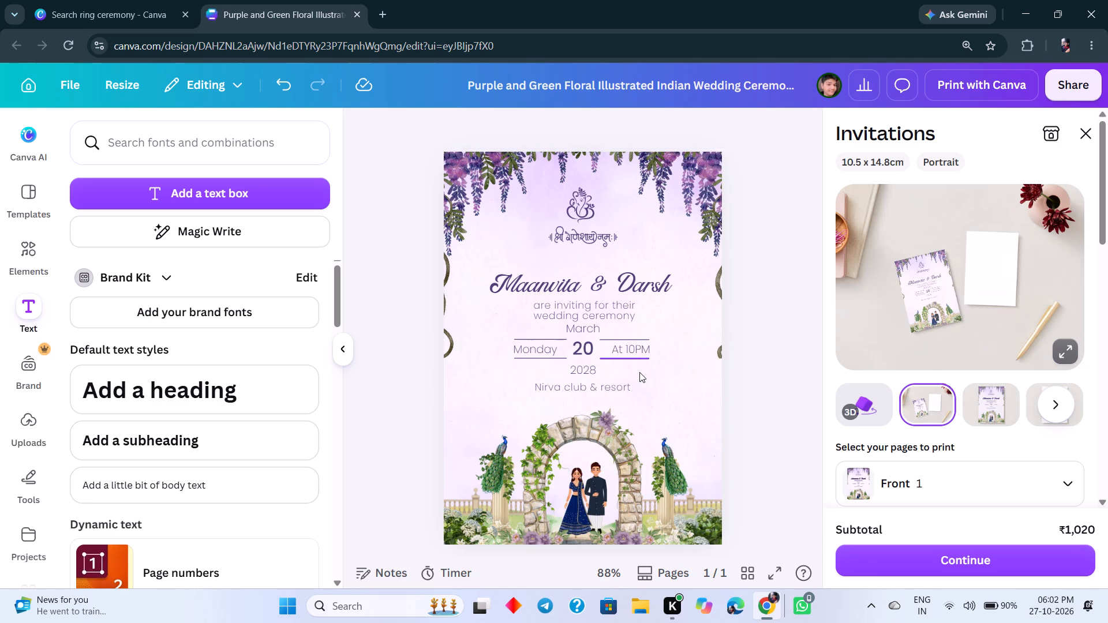
# Paste the copied address directly after "Nirva club & resort" in the venue name's text box.
pyautogui.click(611, 394)
pyautogui.click(635, 387)
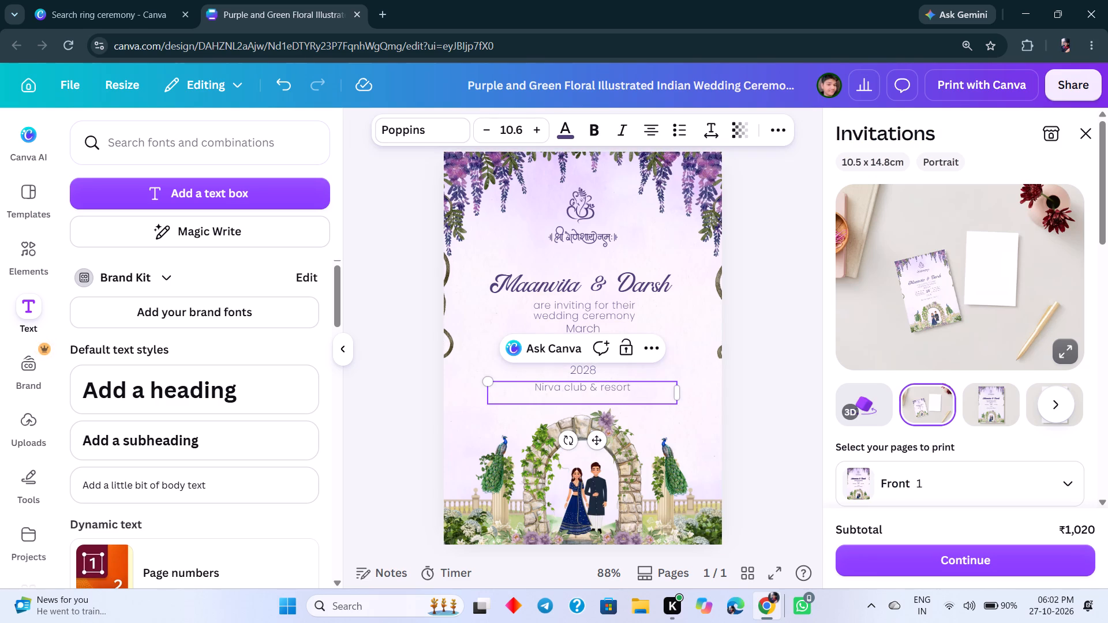
pyautogui.hotkey('ctrl', 'v')
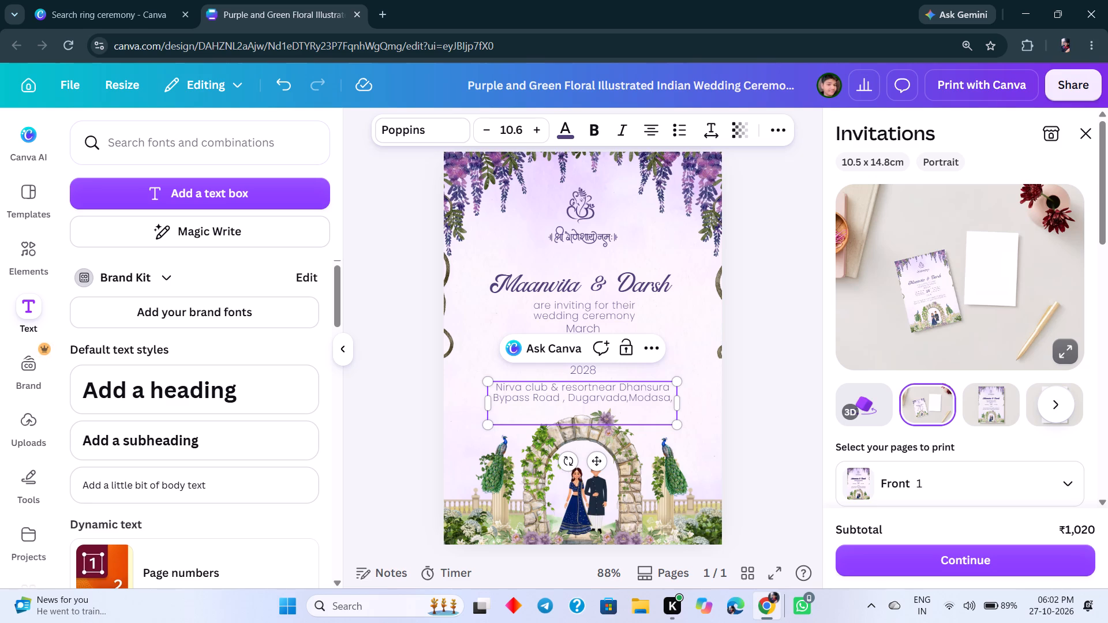
pyautogui.moveTo(617, 410); pyautogui.dragTo(641, 426)
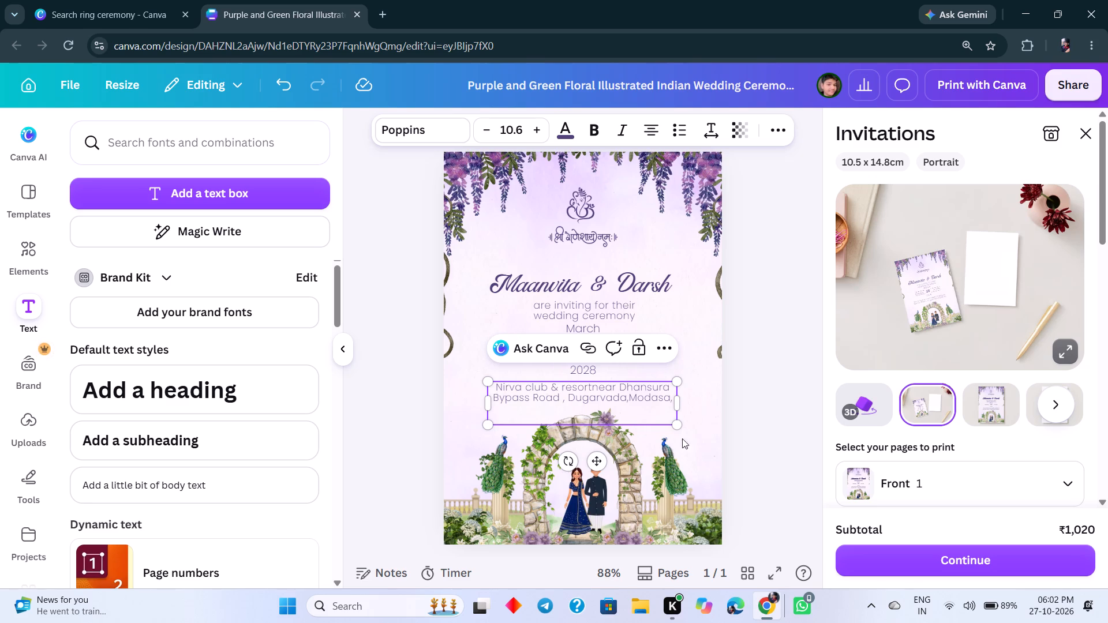
pyautogui.click(702, 451)
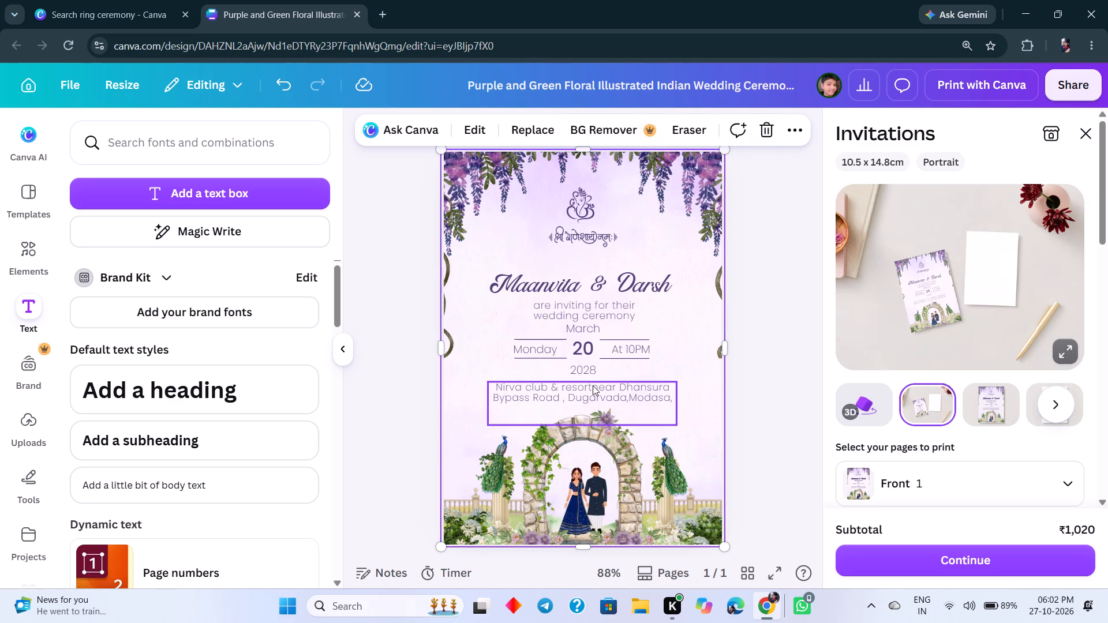
# Insert the missing spaces before "near" and before "Modasa" in the combined venue text.
pyautogui.click(593, 385)
pyautogui.click(593, 385)
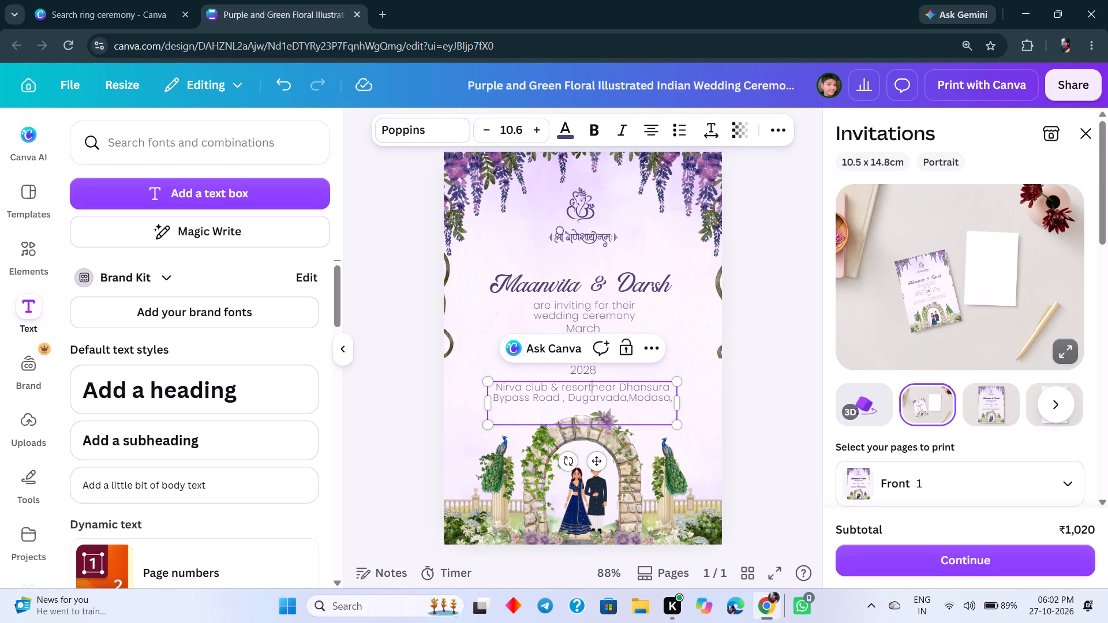
pyautogui.press('space')
pyautogui.click(711, 414)
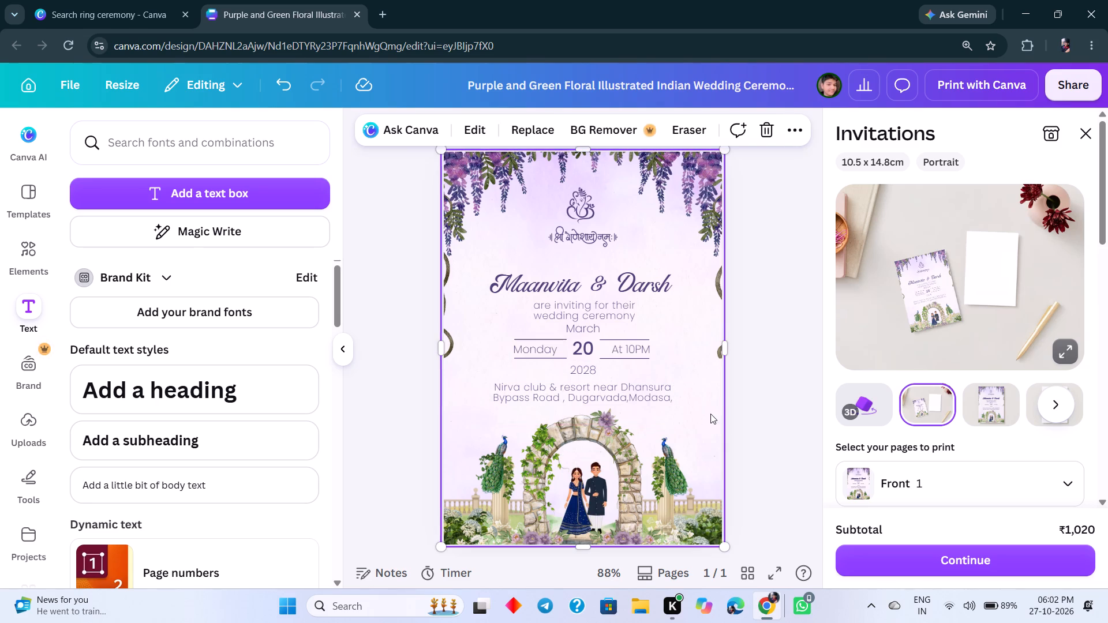
pyautogui.click(631, 397)
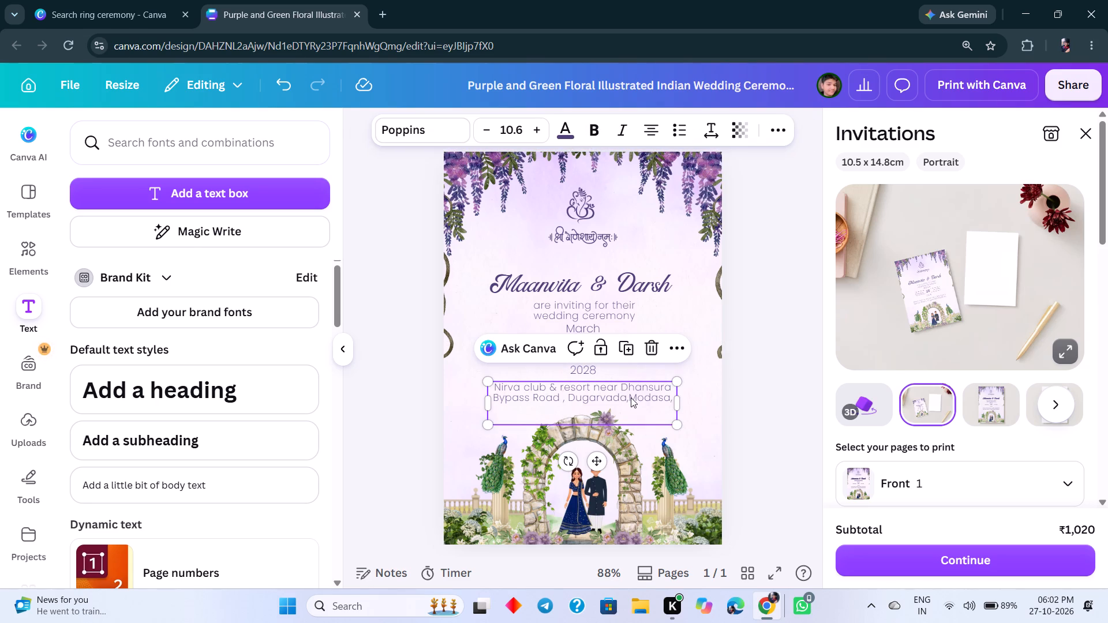
pyautogui.click(631, 397)
pyautogui.press('space')
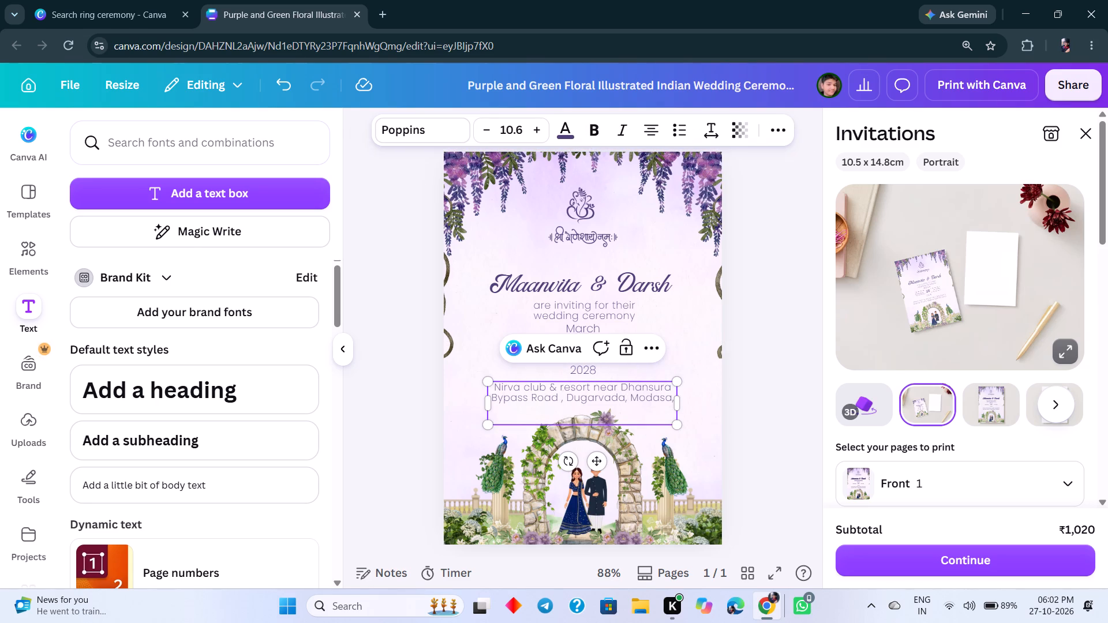
pyautogui.click(691, 425)
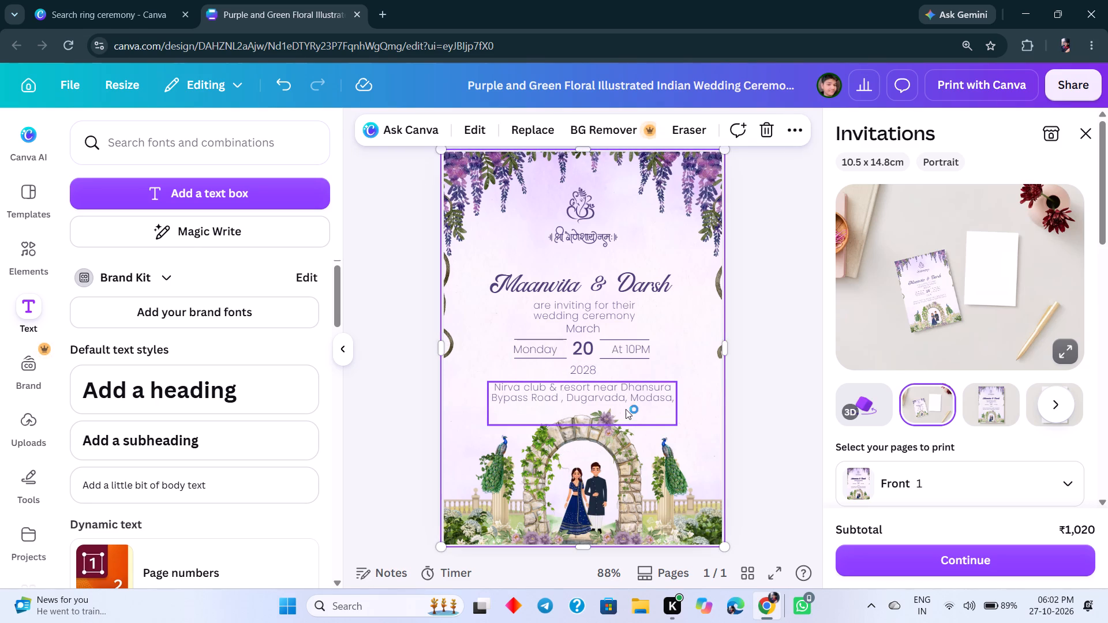
# Nudge the combined venue text slightly lower, towards the floral arch.
pyautogui.click(620, 401)
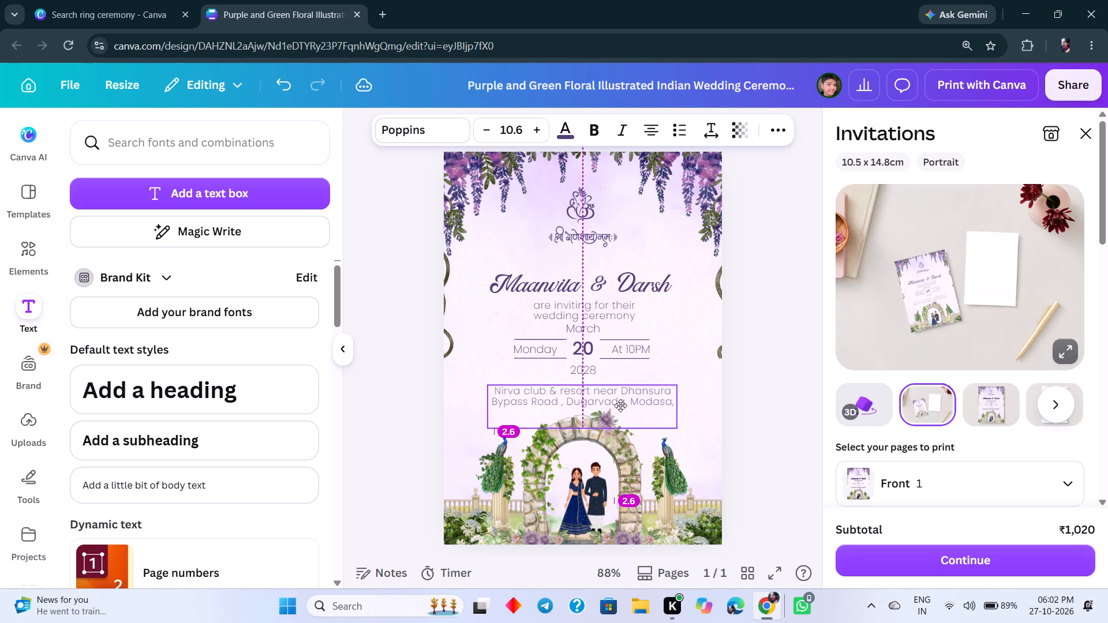
# Return to the ring ceremony template results and open the Green and White Elegant Illustrated Indian Wedding Ceremony Invitation for customizing.
pyautogui.click(107, 0)
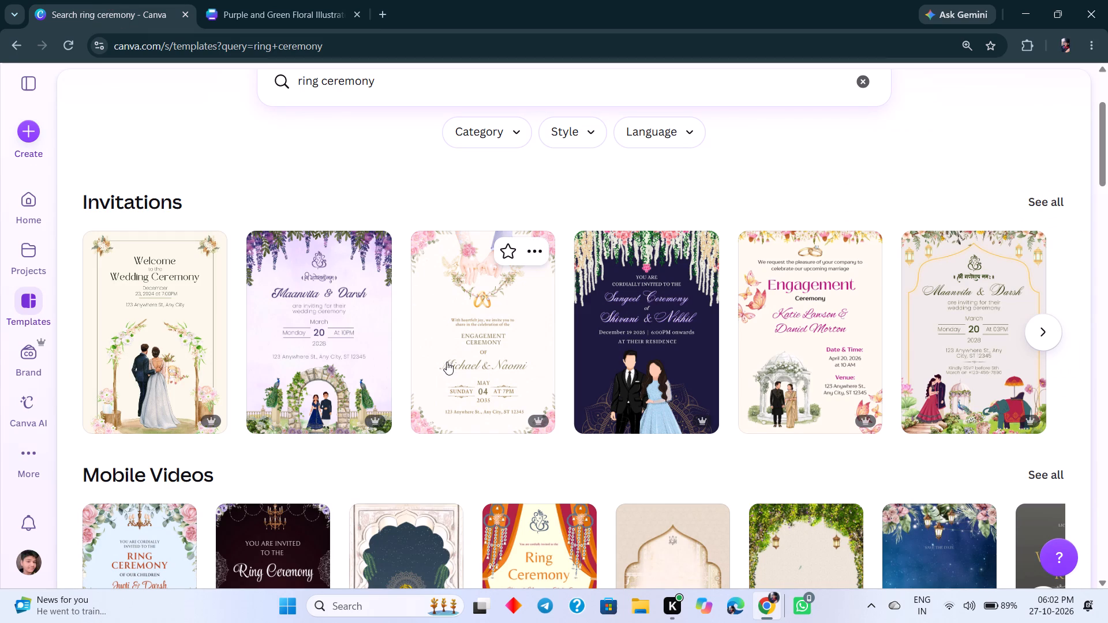
pyautogui.scroll(-1, 429, 341)
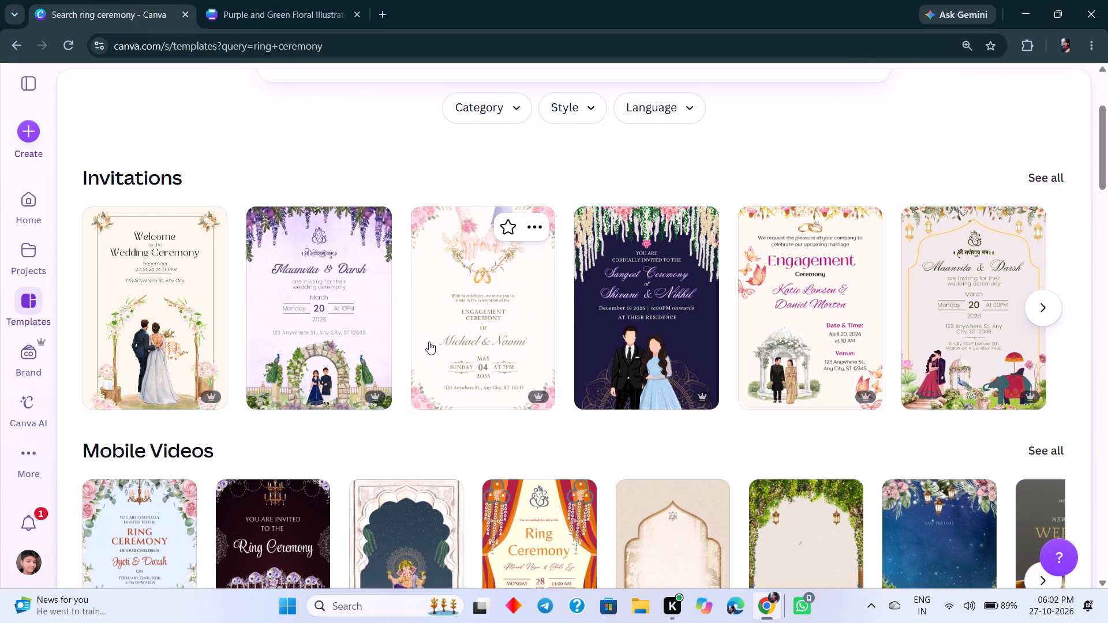
pyautogui.scroll(-3, 429, 341)
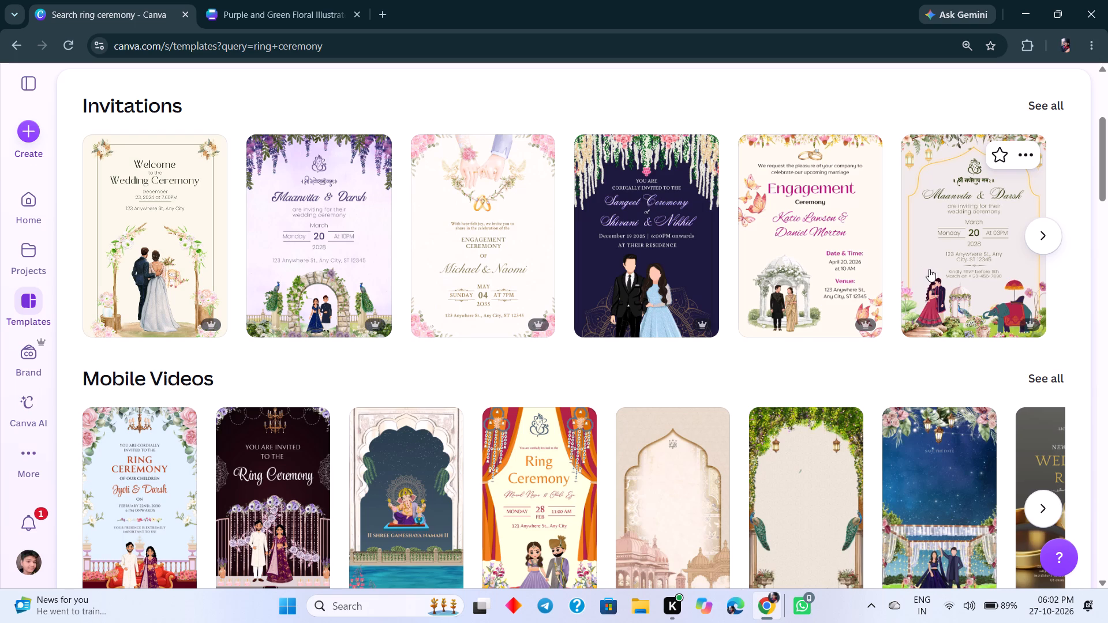
pyautogui.click(929, 269)
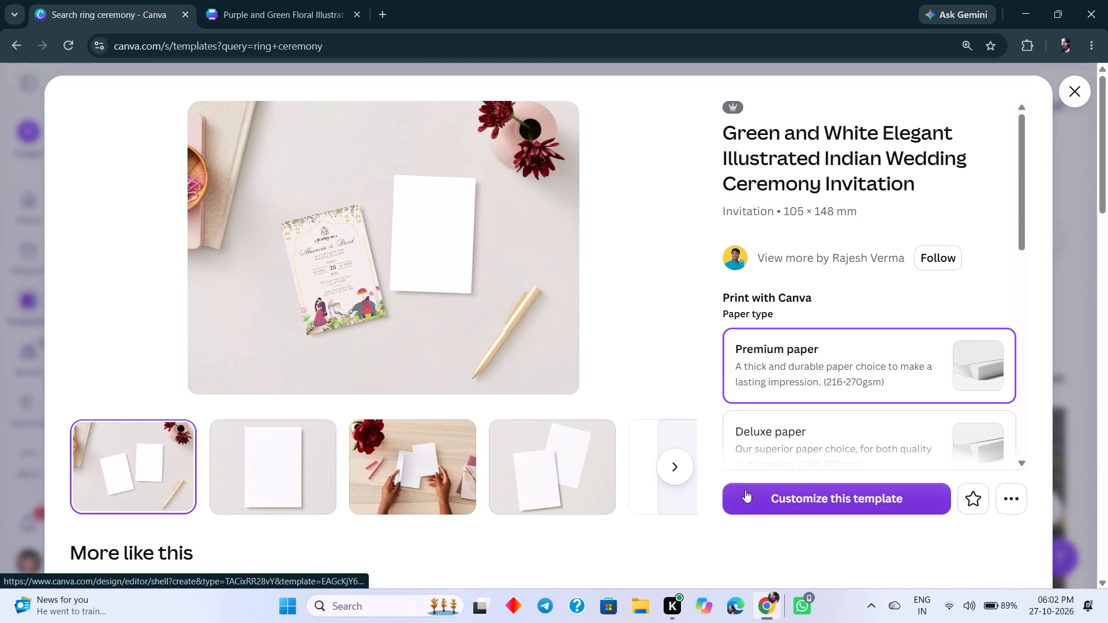
pyautogui.click(745, 490)
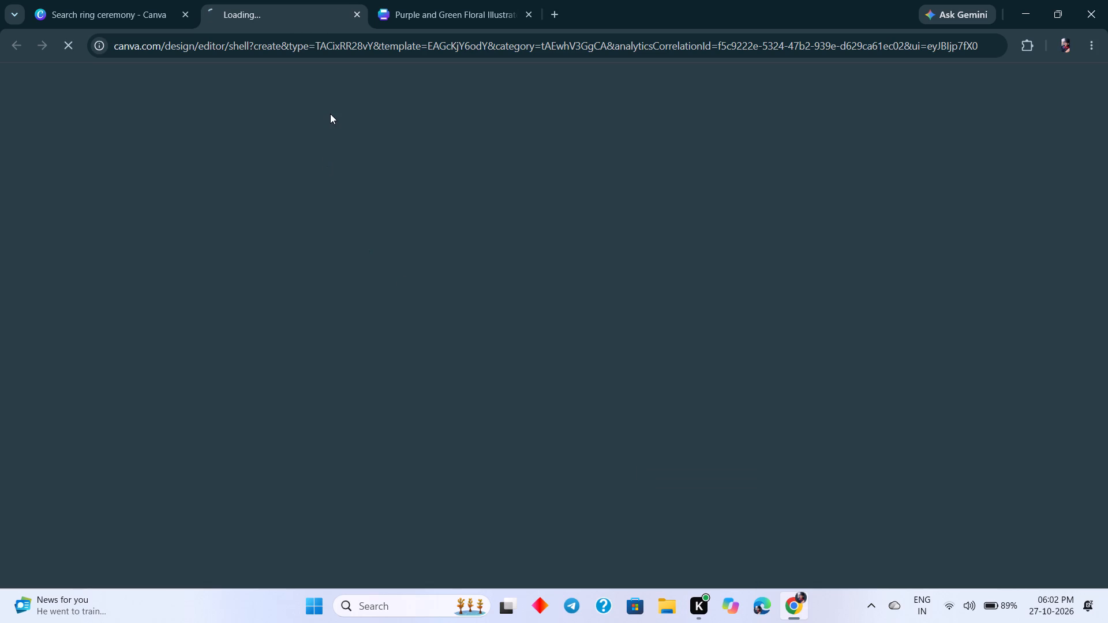
pyautogui.click(139, 0)
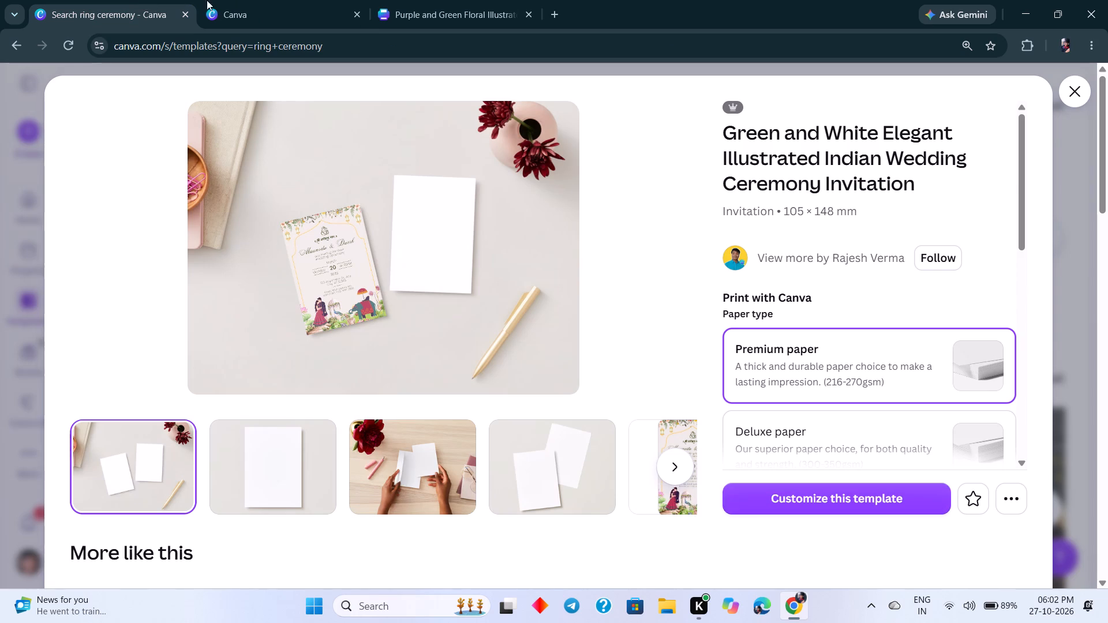
pyautogui.click(251, 1)
pyautogui.click(166, 36)
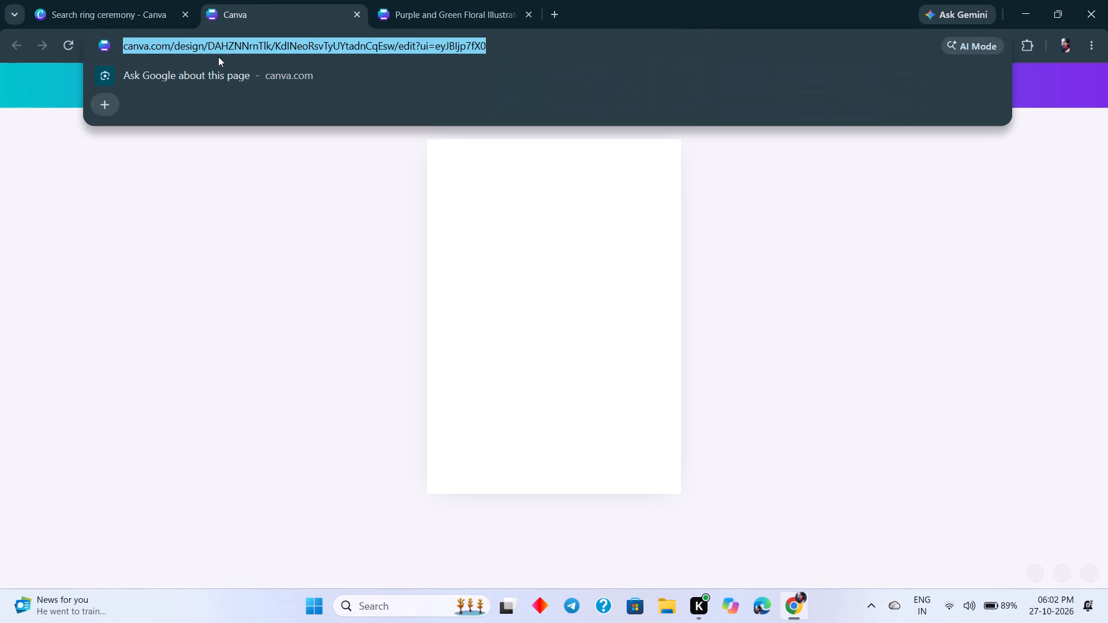
pyautogui.click(134, 7)
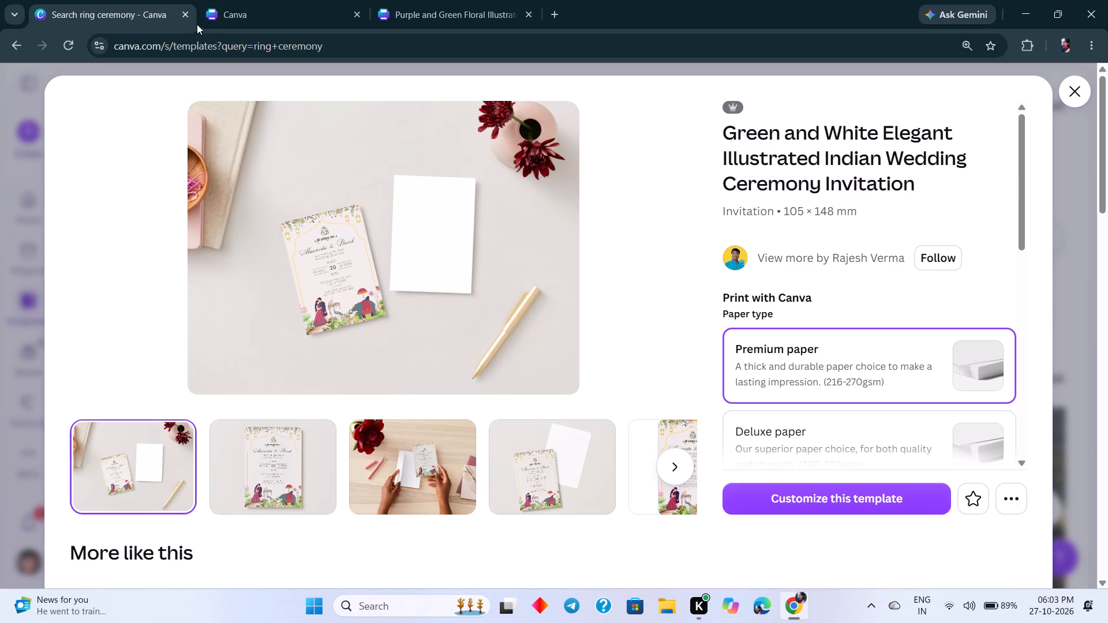
pyautogui.click(283, 1)
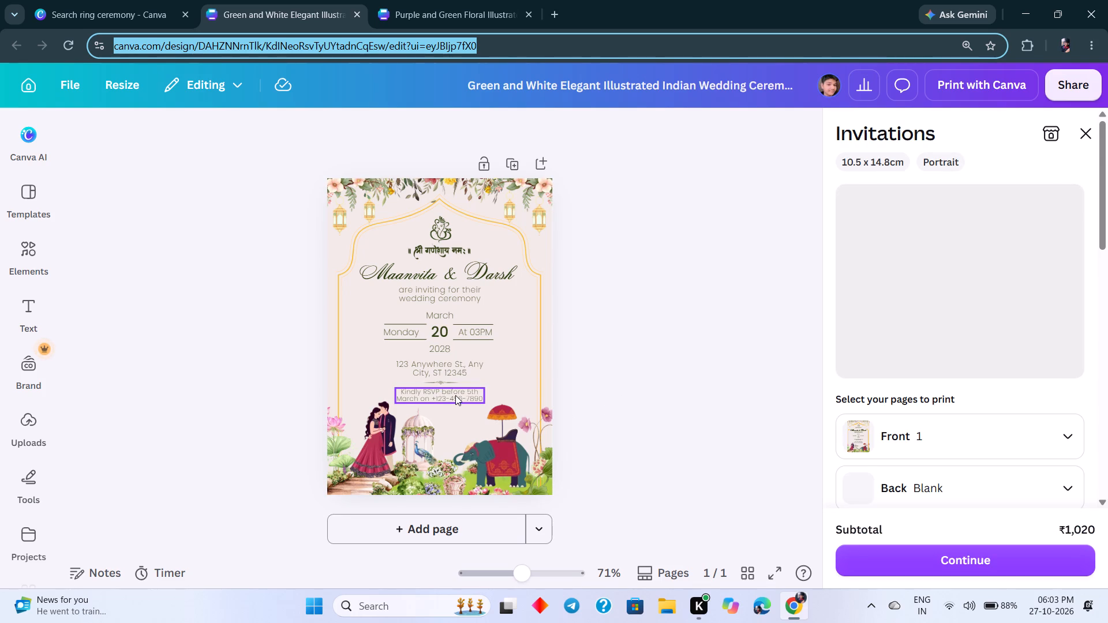
# Switch back to the purple and green invitation and shrink the venue text box slightly, to font size 10.3.
pyautogui.click(407, 5)
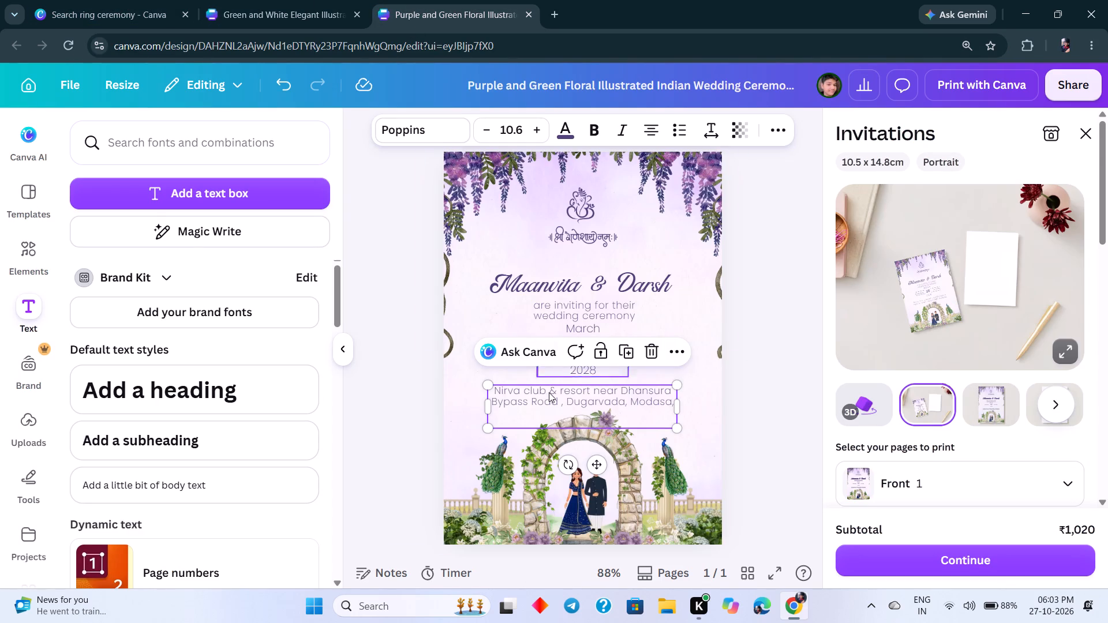
pyautogui.click(500, 384)
pyautogui.moveTo(492, 389); pyautogui.dragTo(501, 389)
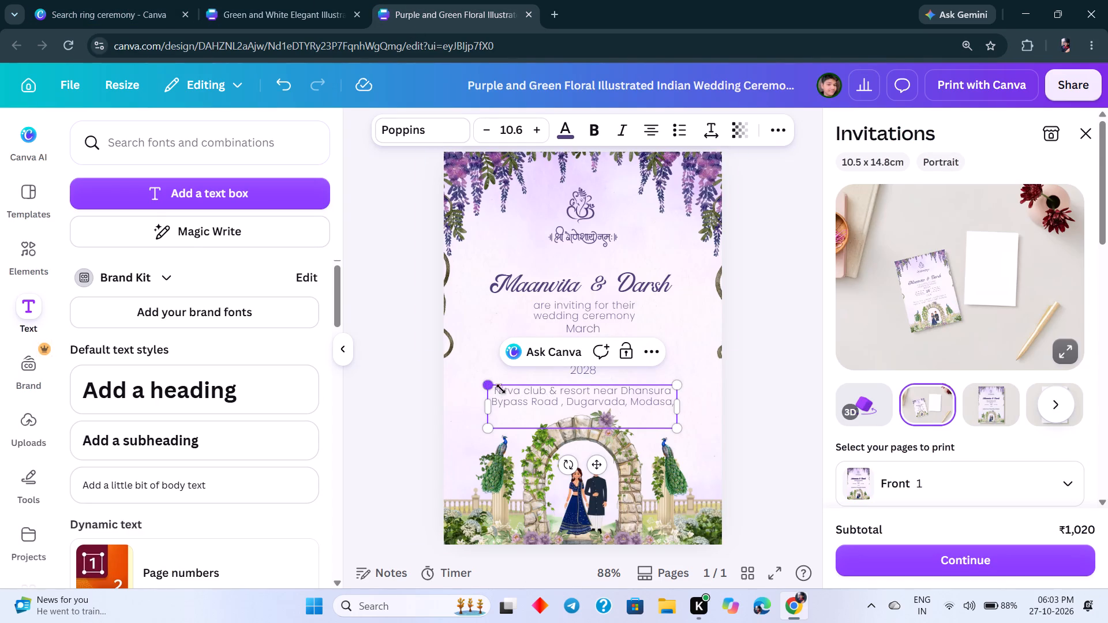
pyautogui.moveTo(501, 389); pyautogui.dragTo(500, 381)
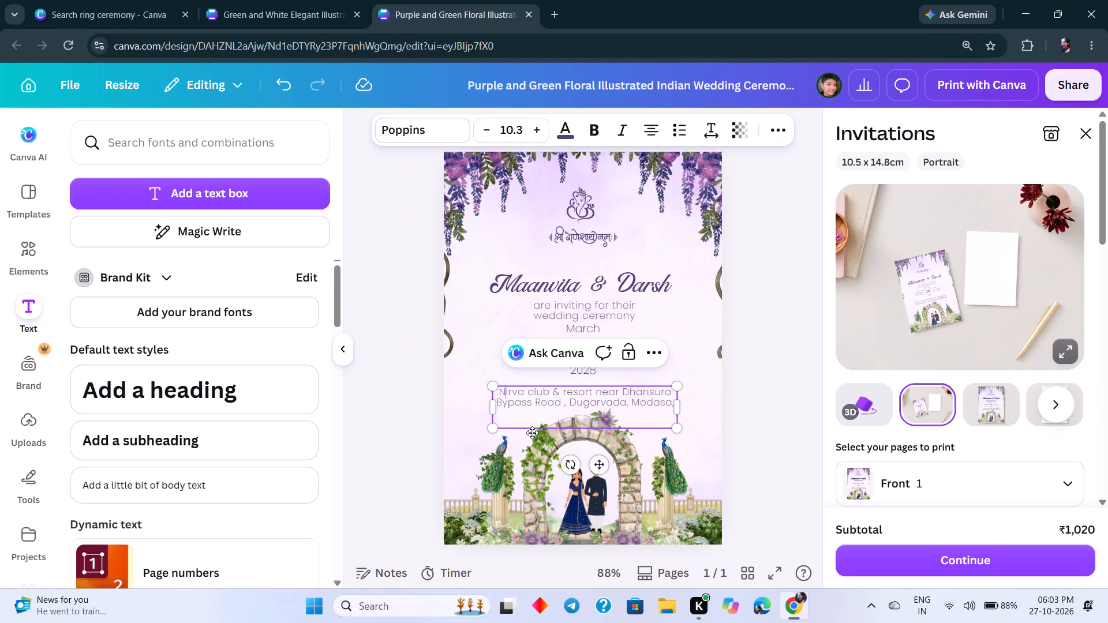
# Select and copy the complete venue text, from "Nirva club & resort" through "Modasa".
pyautogui.click(496, 395)
pyautogui.click(497, 393)
pyautogui.moveTo(497, 391); pyautogui.dragTo(499, 391)
pyautogui.moveTo(499, 391); pyautogui.dragTo(662, 414)
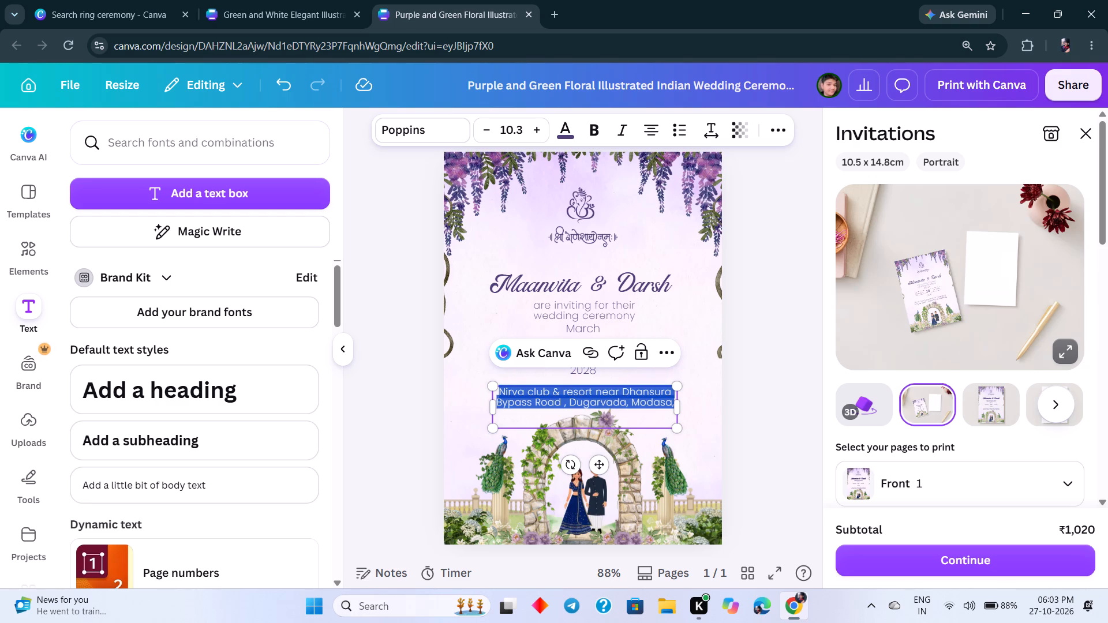
pyautogui.hotkey('ctrl', 'c')
# Switch to the Green and White Elegant Illustrated Indian Wedding Ceremony invitation design.
pyautogui.click(265, 8)
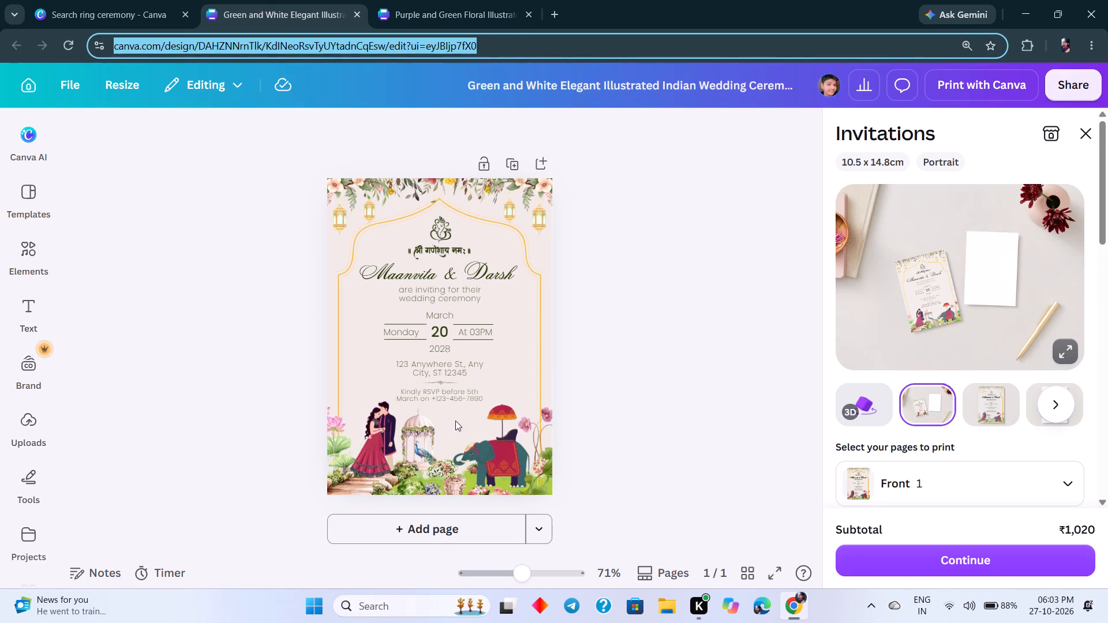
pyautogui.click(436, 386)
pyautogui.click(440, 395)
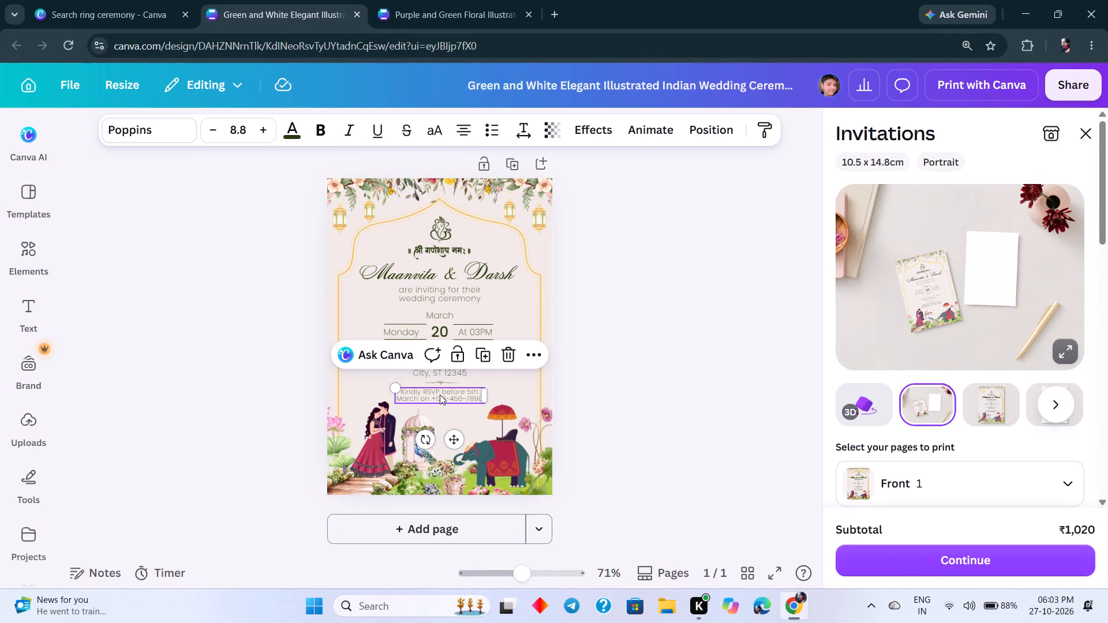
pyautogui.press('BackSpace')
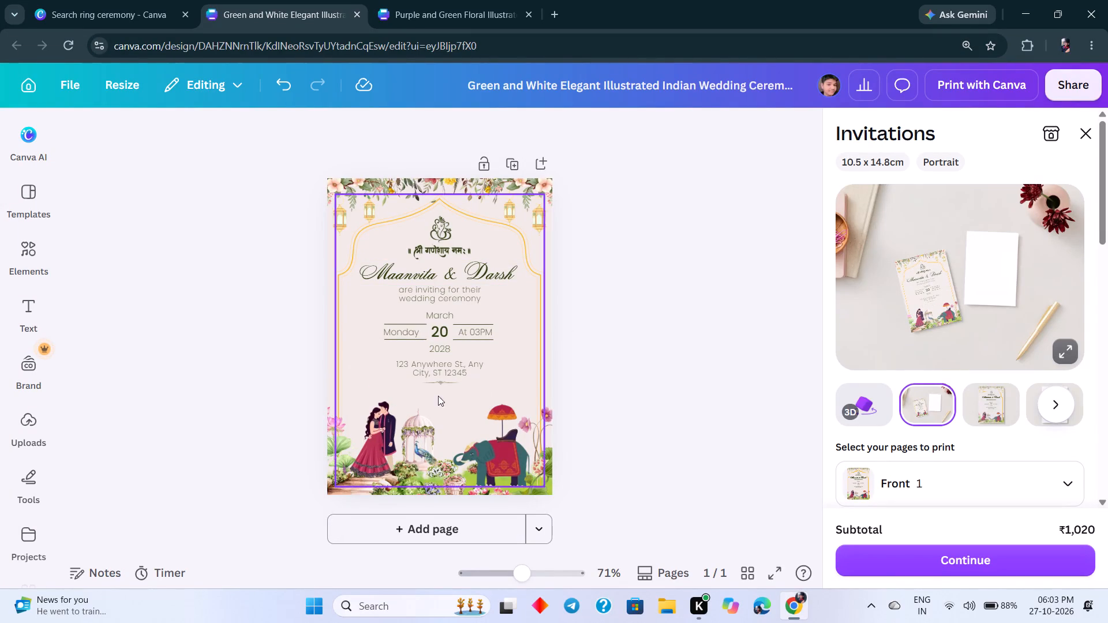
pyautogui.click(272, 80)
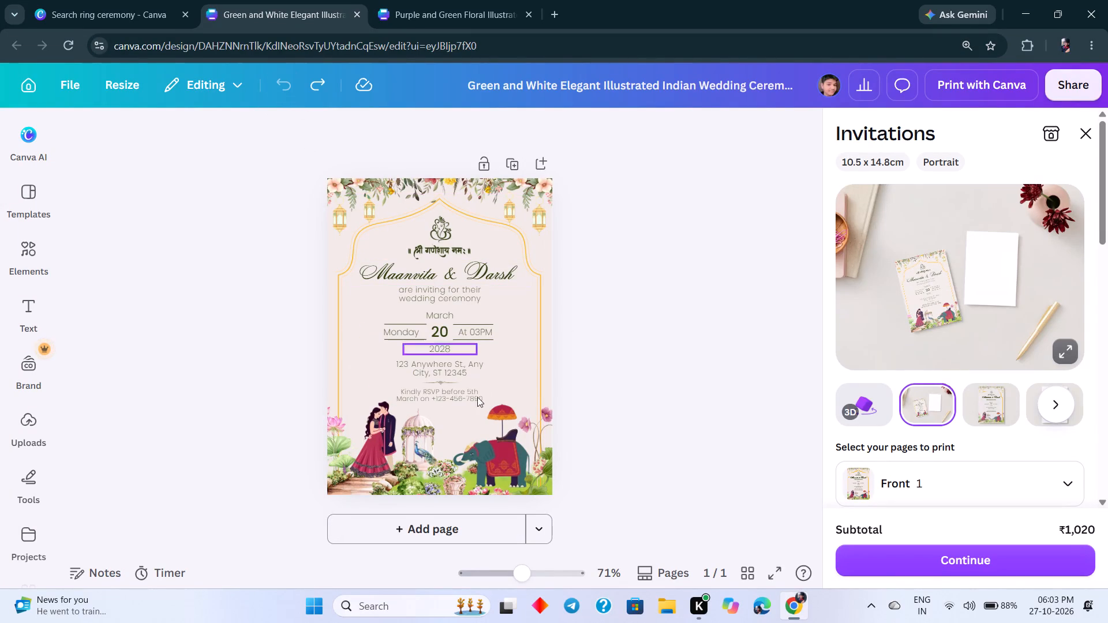
# Replace the RSVP text above the illustrated couple and elephant with the copied venue text.
pyautogui.doubleClick(480, 401)
pyautogui.press('BackSpace')
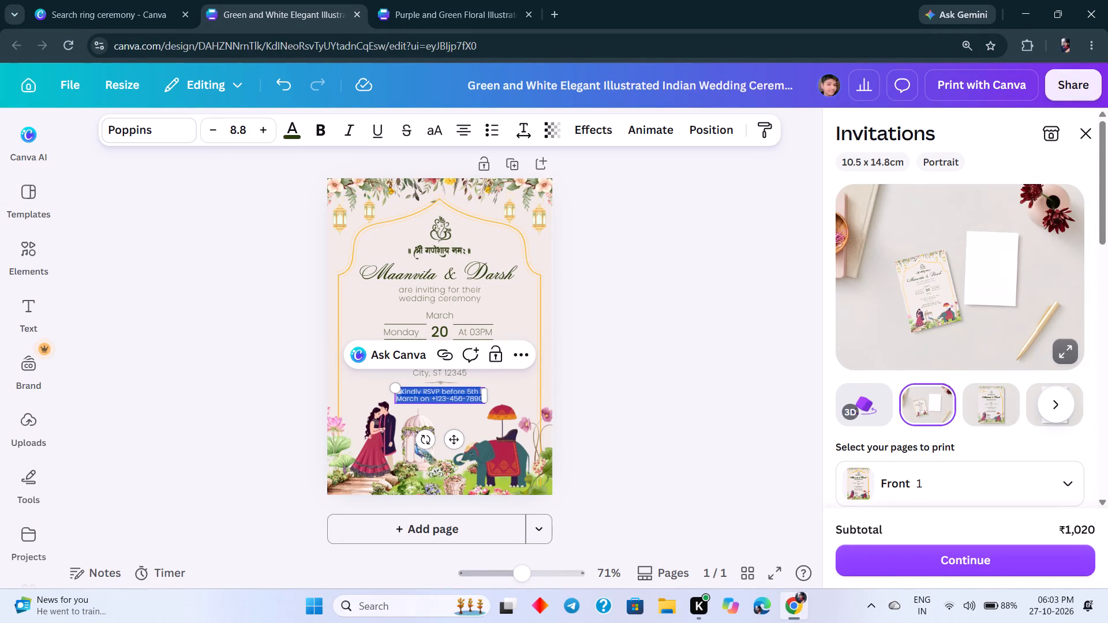
pyautogui.hotkey('ctrl', 'v')
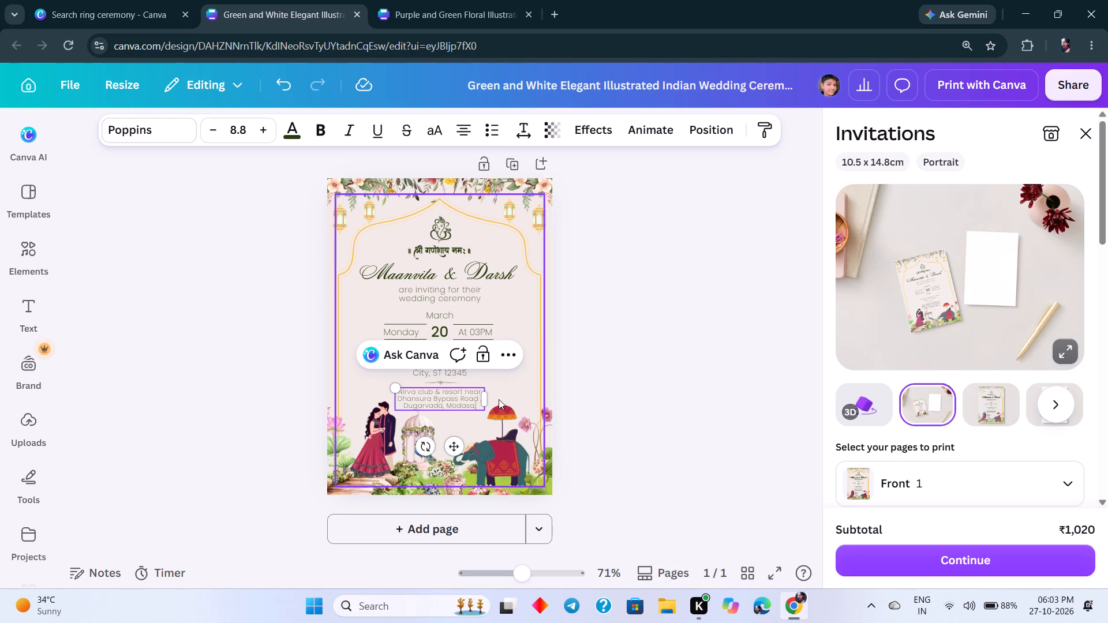
# Widen the venue text box so the text fits on two lines, and centre it beneath the small divider.
pyautogui.moveTo(489, 397); pyautogui.dragTo(550, 391)
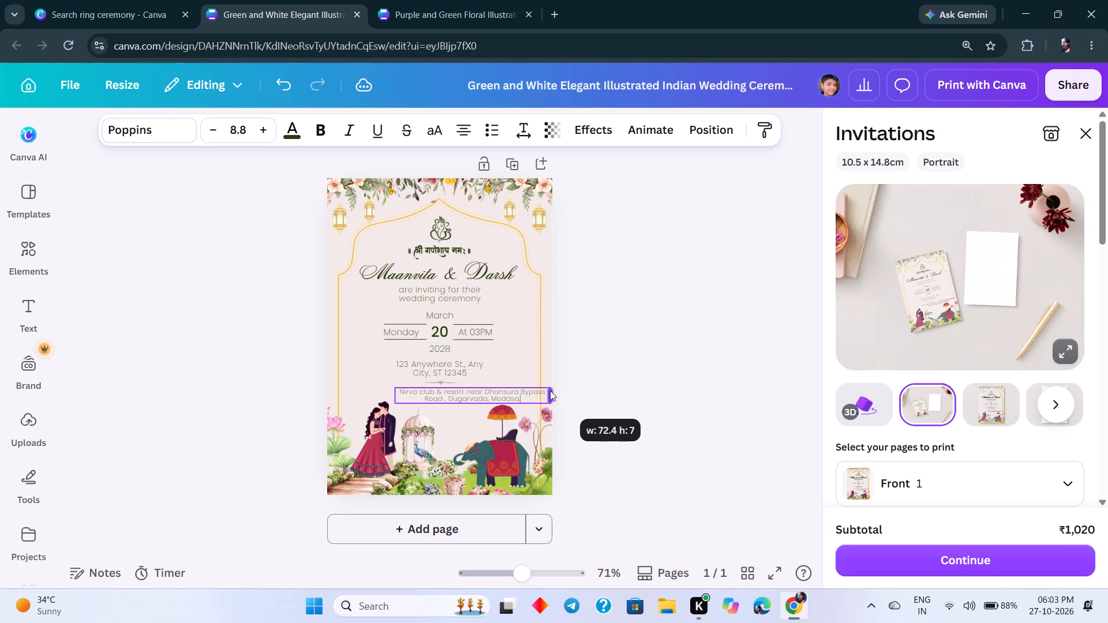
pyautogui.moveTo(550, 391); pyautogui.dragTo(548, 389)
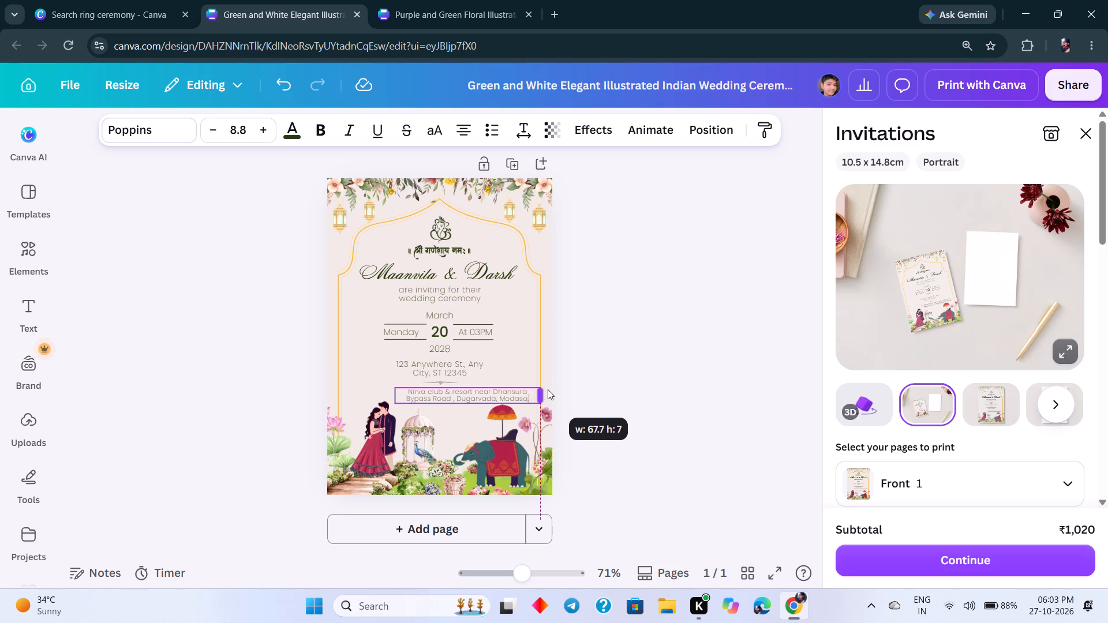
pyautogui.moveTo(548, 389); pyautogui.dragTo(551, 389)
pyautogui.moveTo(268, 374); pyautogui.dragTo(273, 373)
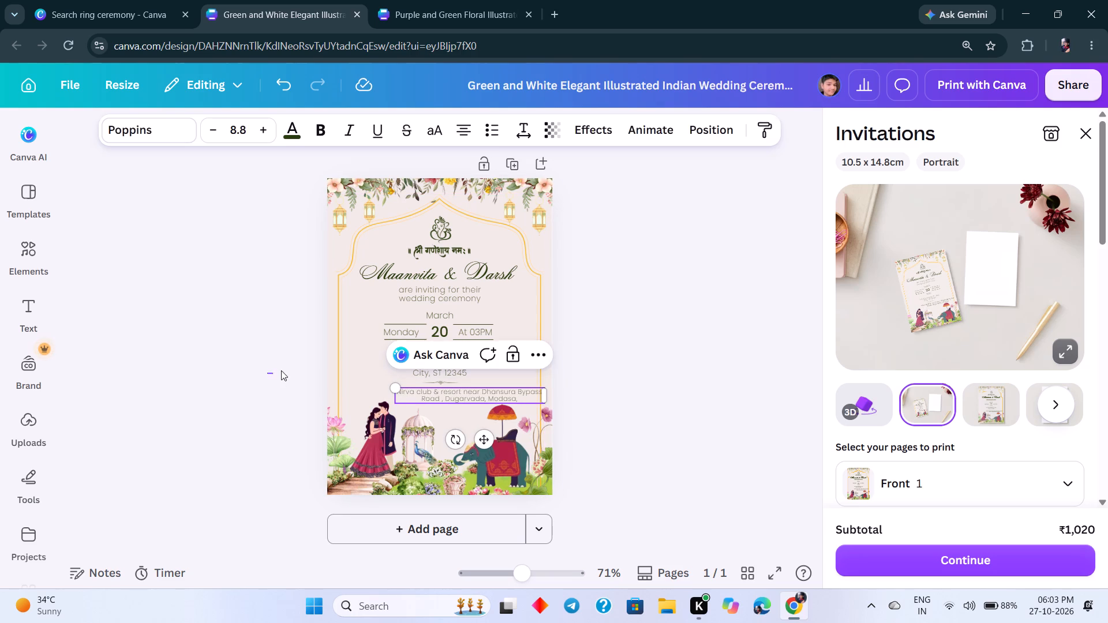
pyautogui.moveTo(462, 391); pyautogui.dragTo(454, 395)
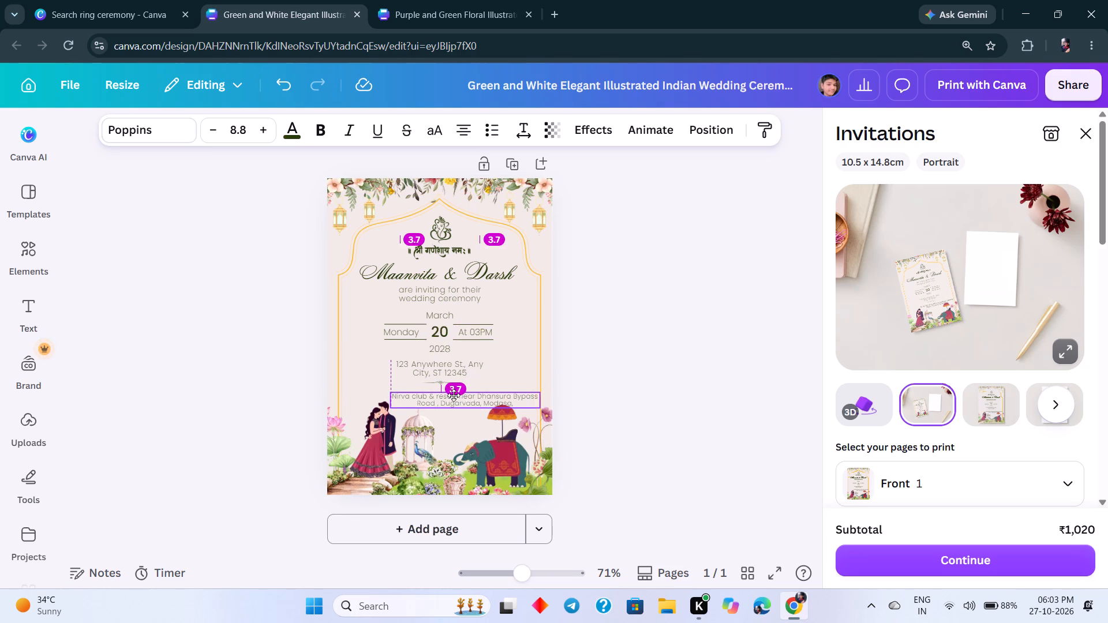
pyautogui.moveTo(454, 395); pyautogui.dragTo(430, 390)
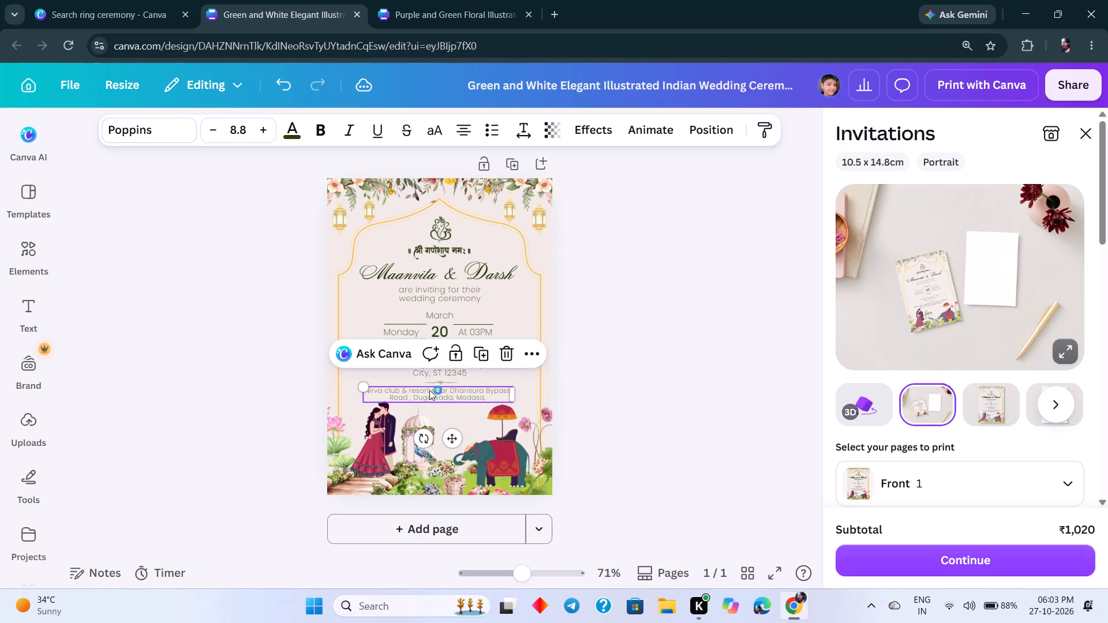
pyautogui.click(260, 399)
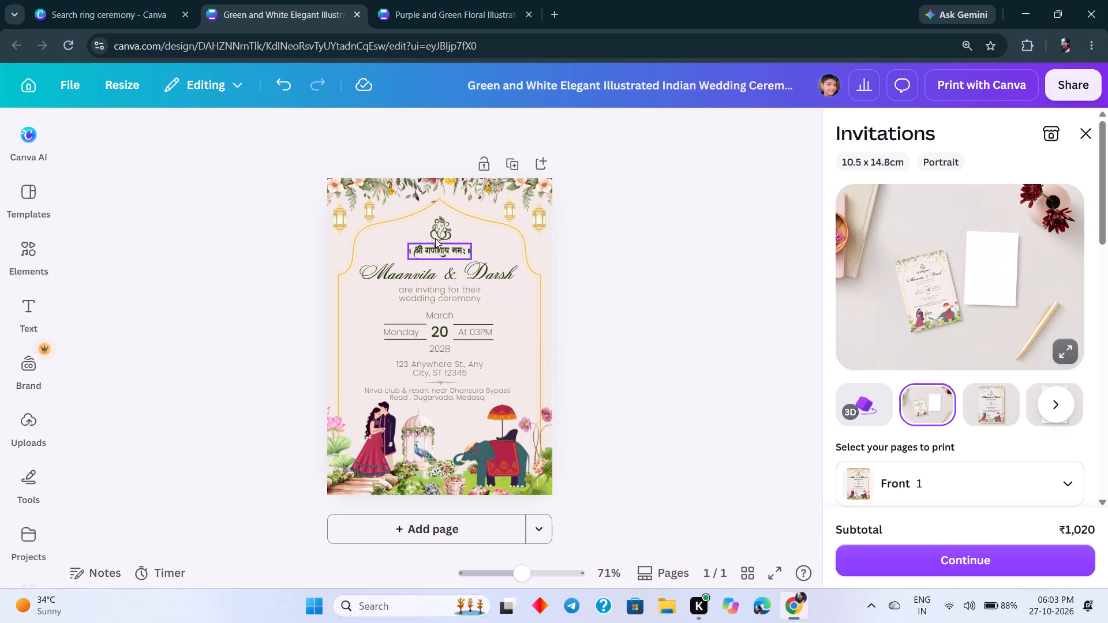
# Look over the purple and green invitation and the original Green and White Elegant template's front preview, then return to the green and white design.
pyautogui.click(439, 219)
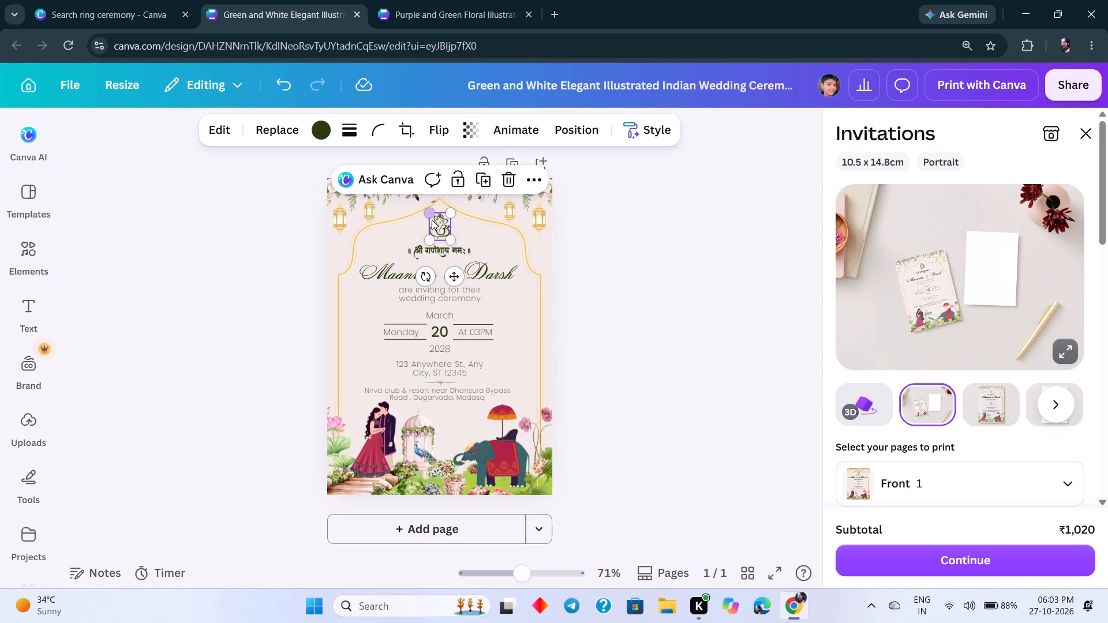
pyautogui.click(280, 265)
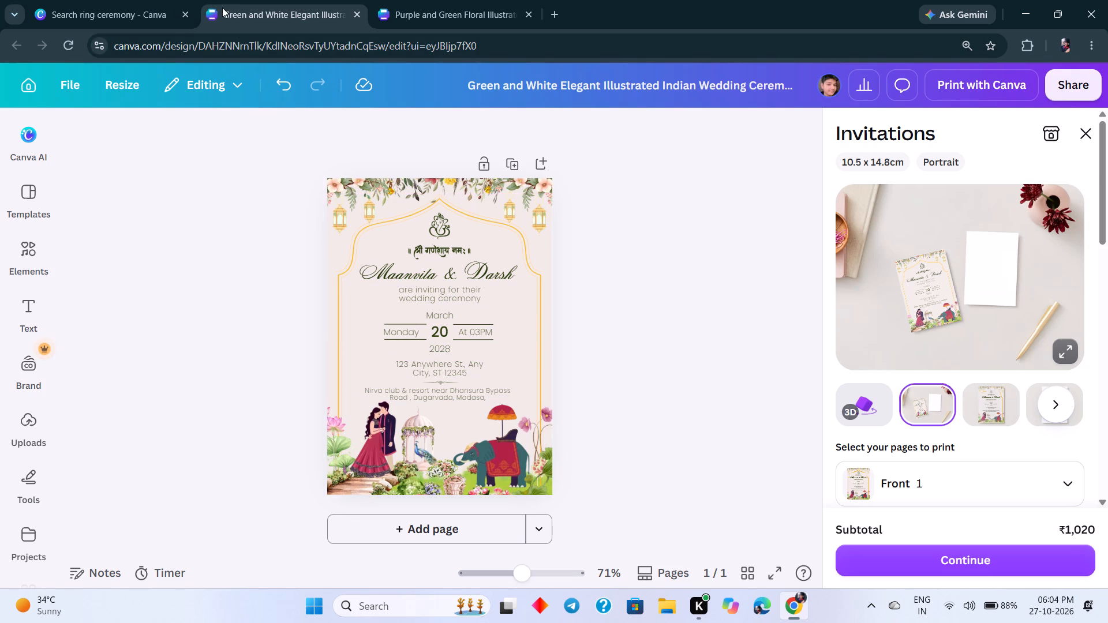
pyautogui.click(404, 0)
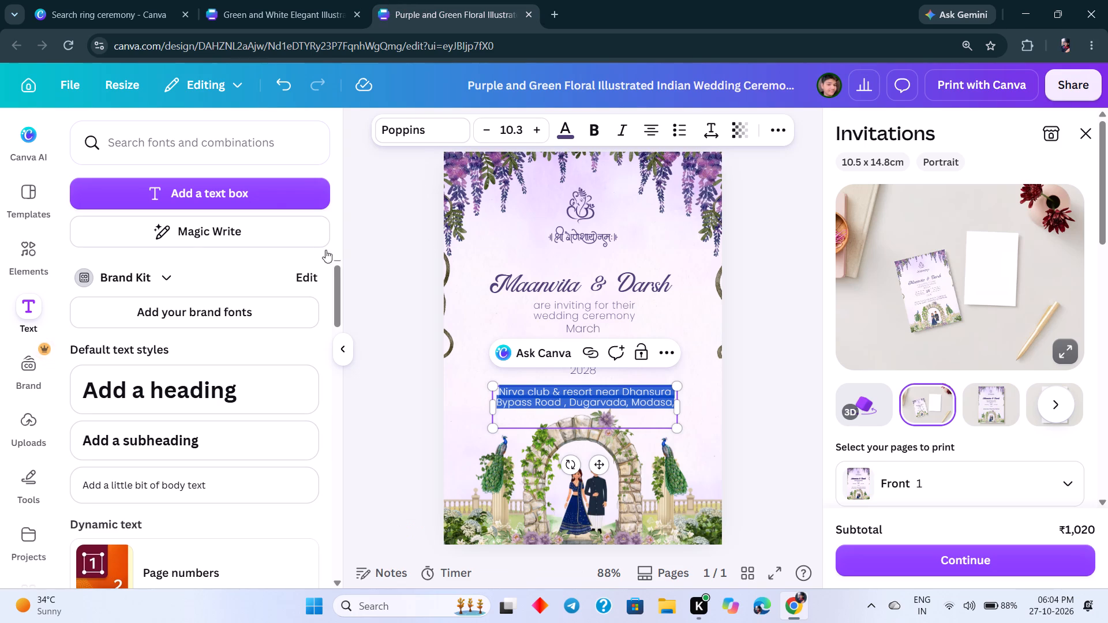
pyautogui.click(77, 13)
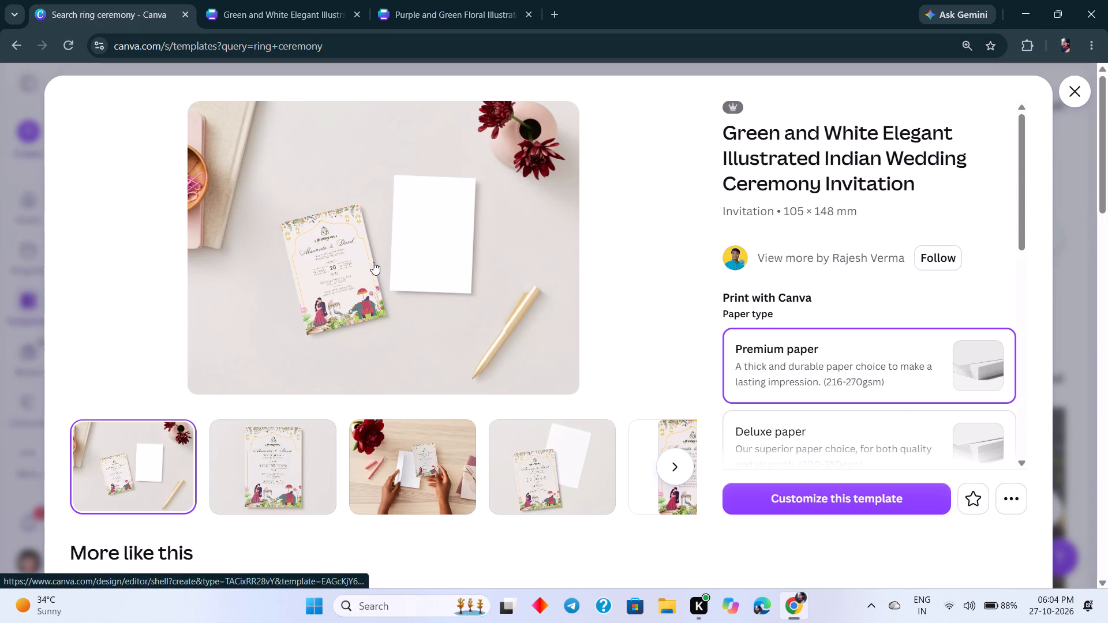
pyautogui.scroll(4, 373, 262)
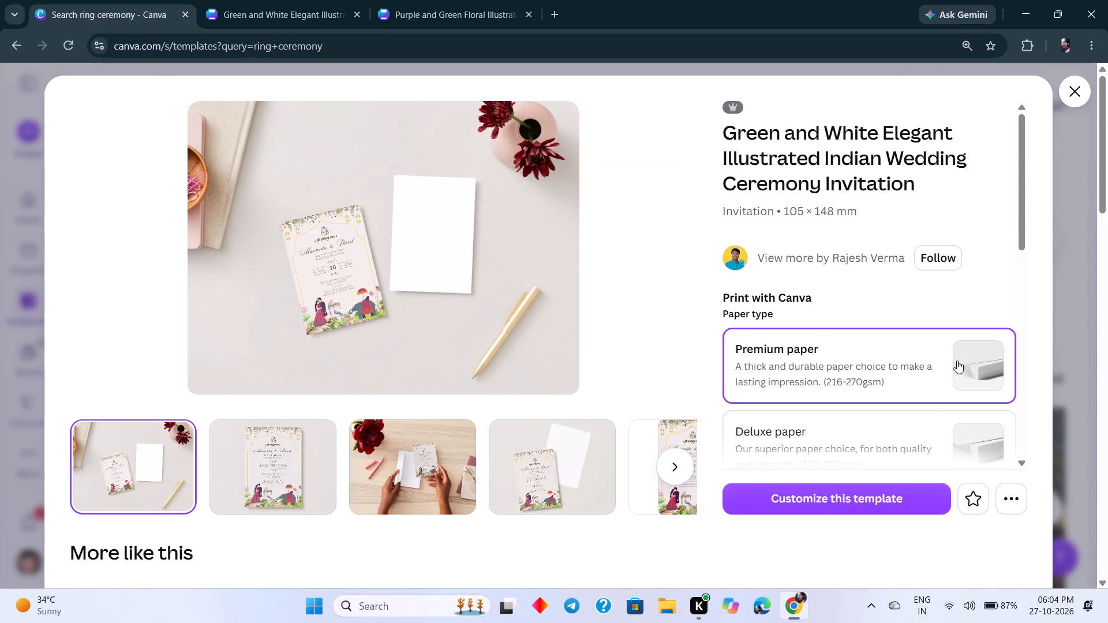
pyautogui.click(275, 476)
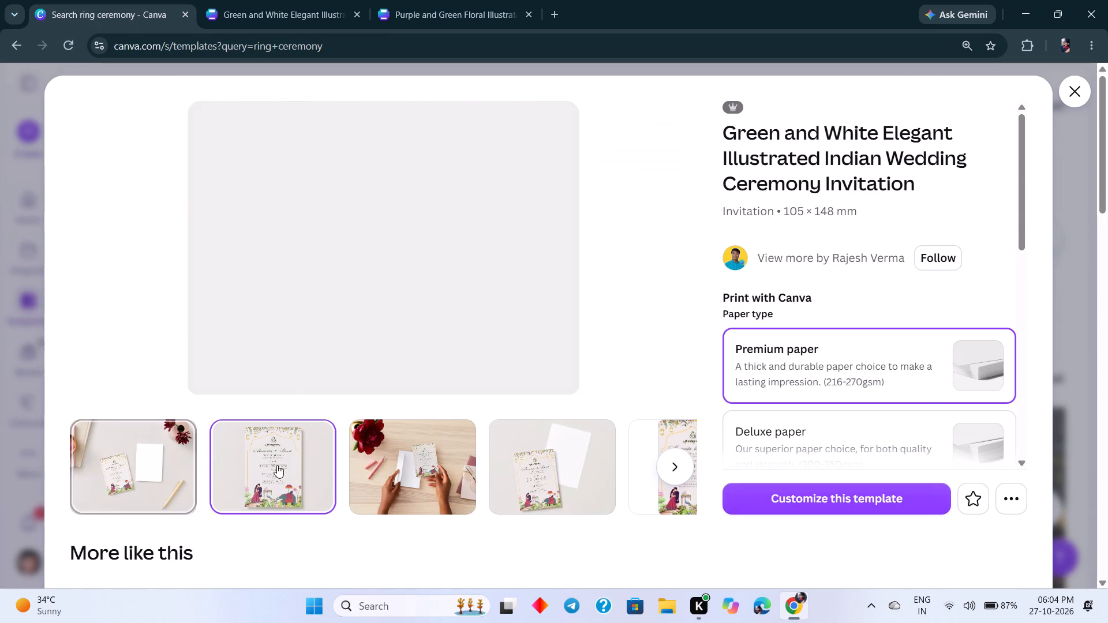
pyautogui.scroll(7, 340, 212)
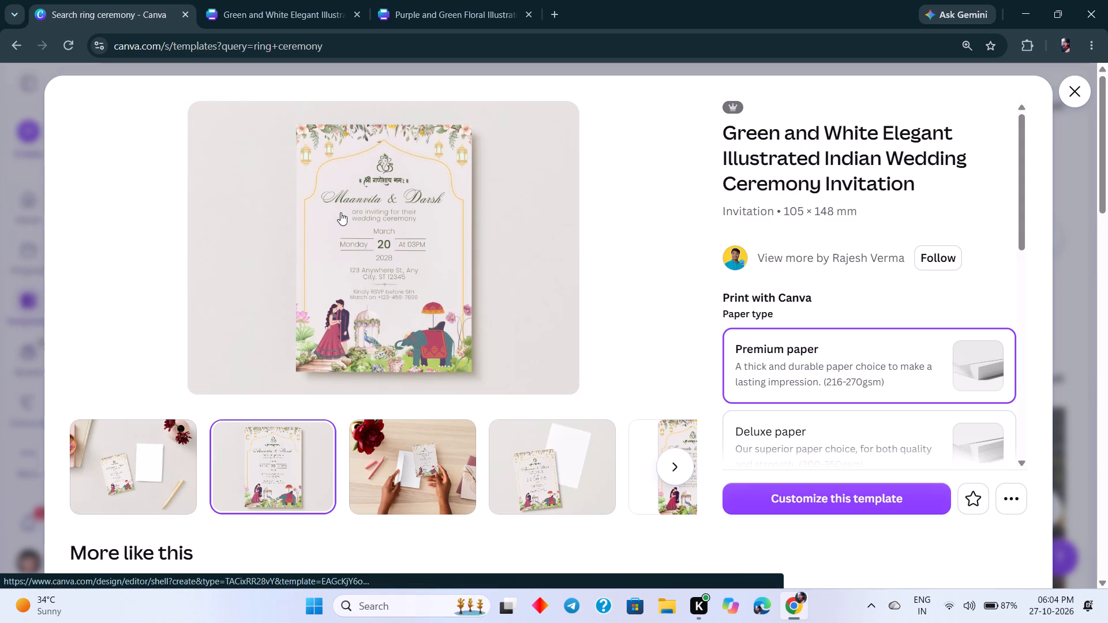
pyautogui.click(248, 0)
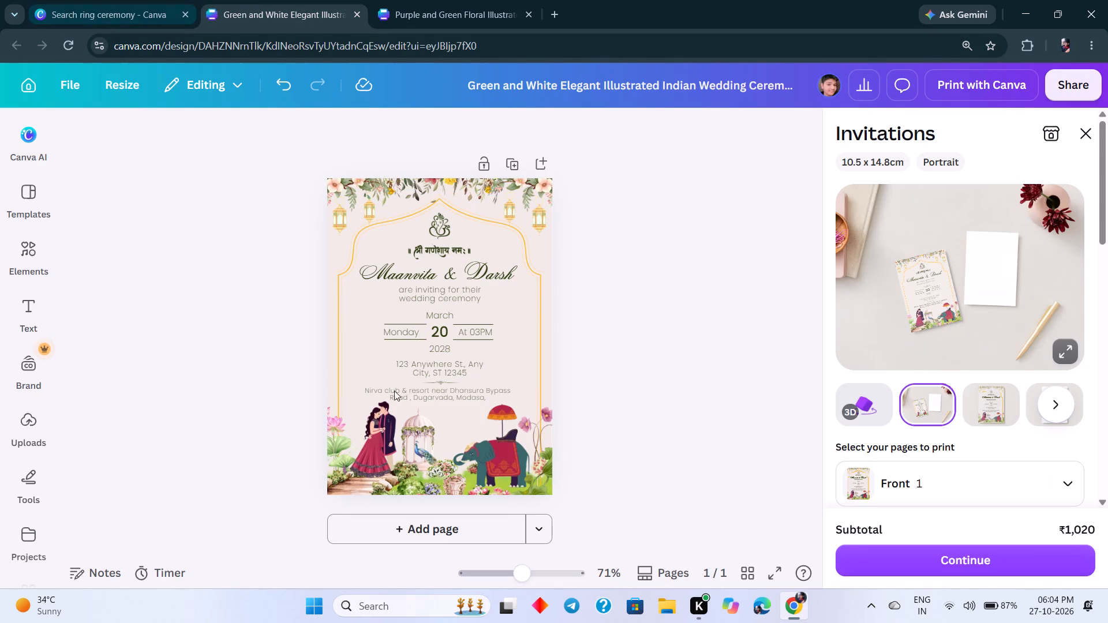
# Delete the placeholder address text "123 Anywhere St., Any City, ST 12345".
pyautogui.click(430, 366)
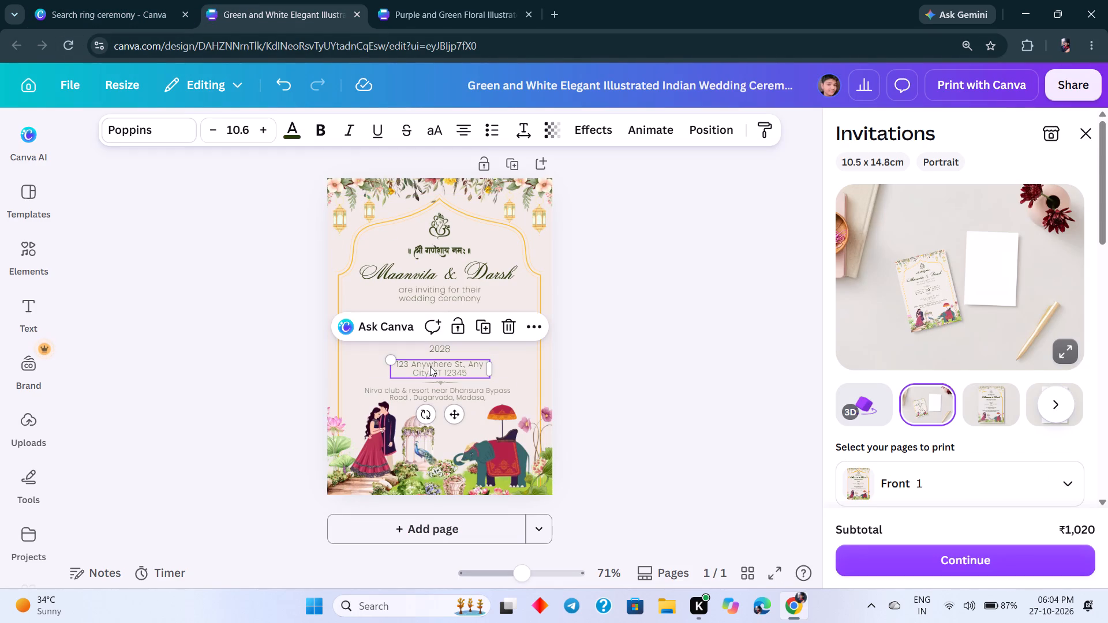
pyautogui.click(500, 326)
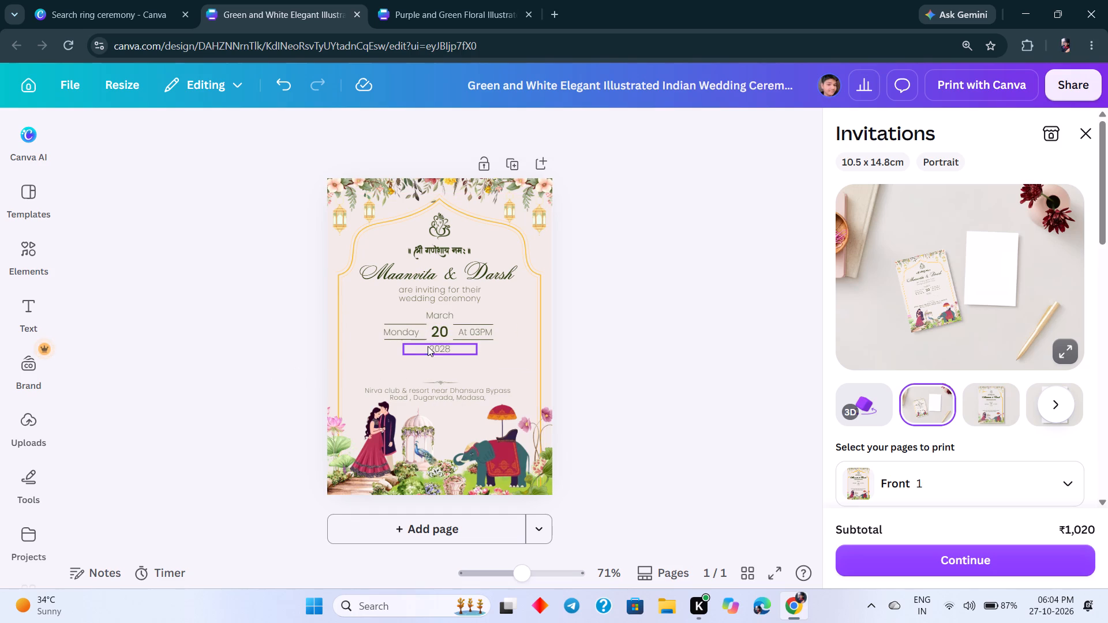
# Move the year text down into the cleared space, centred just above the small divider.
pyautogui.moveTo(440, 351); pyautogui.dragTo(438, 369)
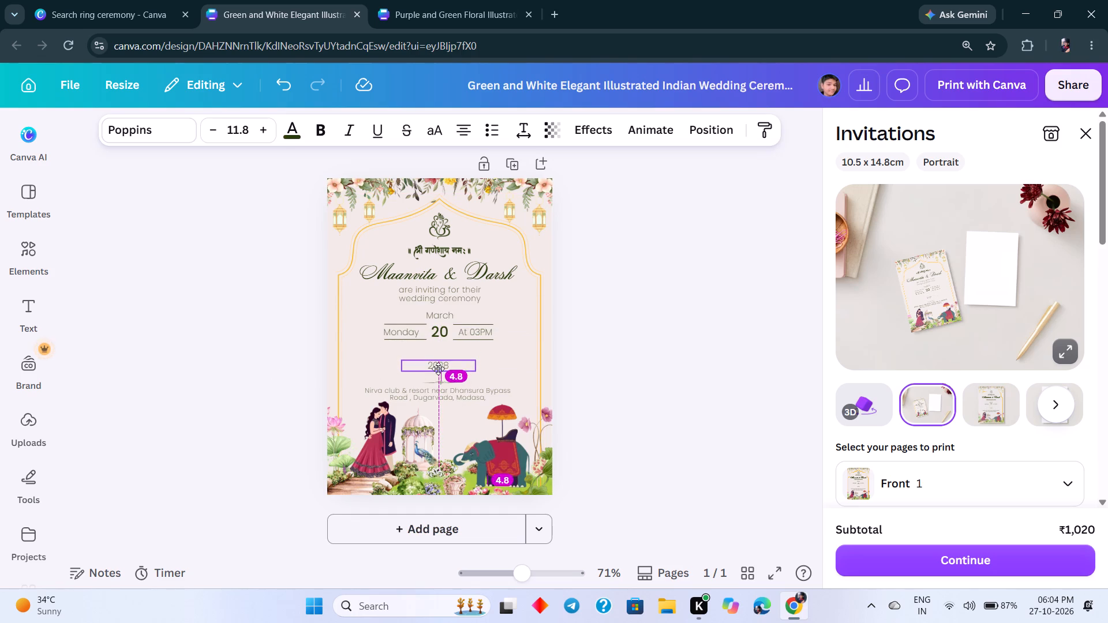
pyautogui.moveTo(438, 369); pyautogui.dragTo(436, 372)
pyautogui.click(495, 366)
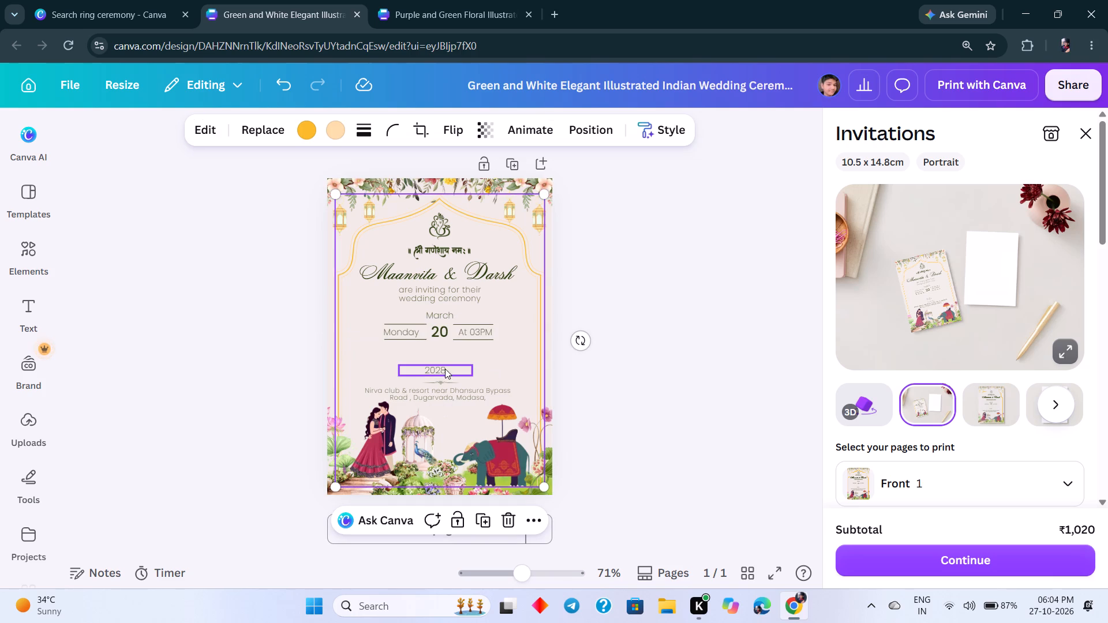
pyautogui.click(442, 370)
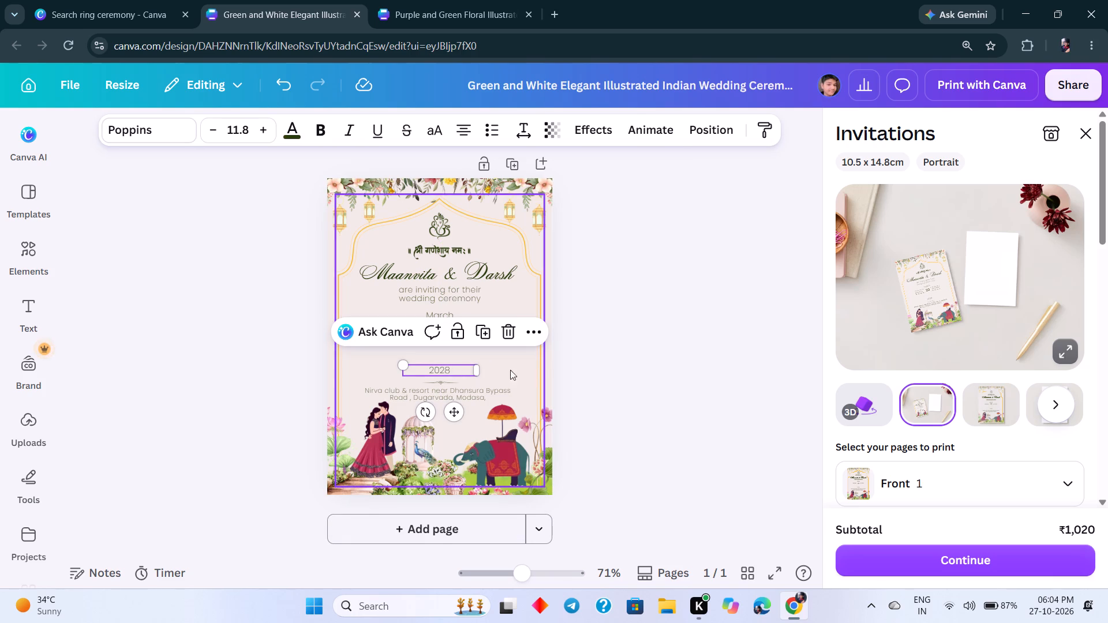
# Change the year on the invitation to 2026.
pyautogui.click(454, 371)
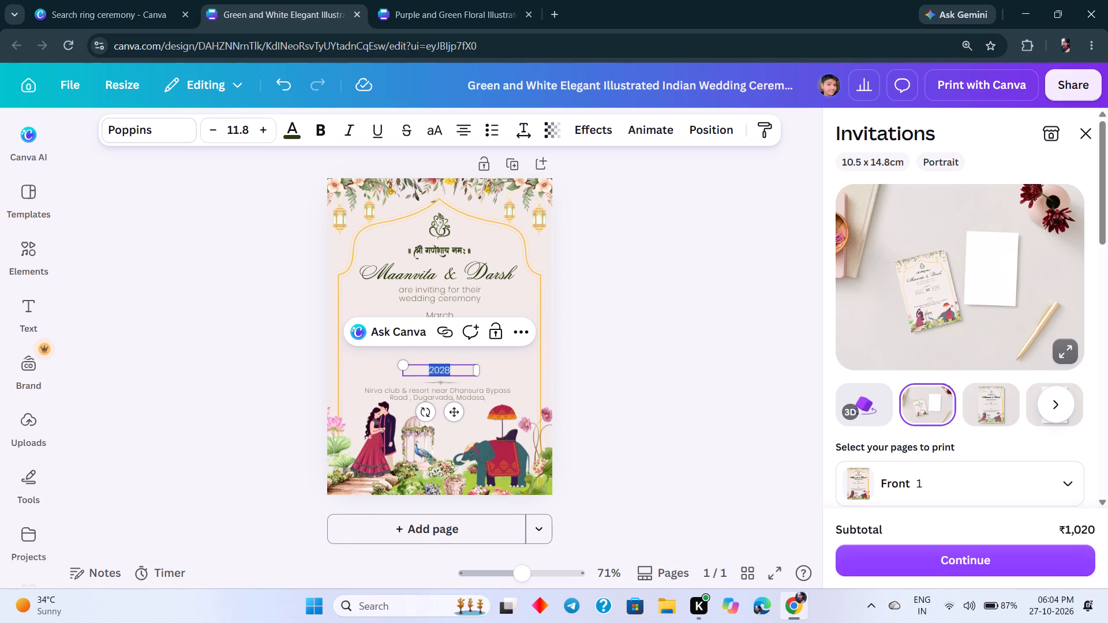
pyautogui.press('BackSpace')
pyautogui.write('2026')
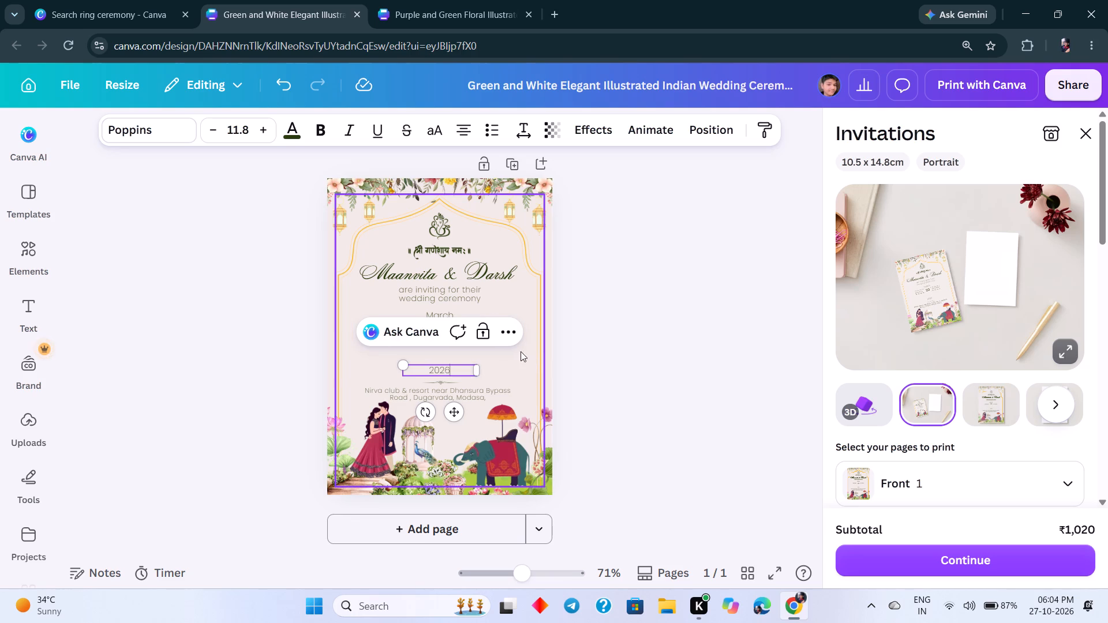
pyautogui.click(518, 350)
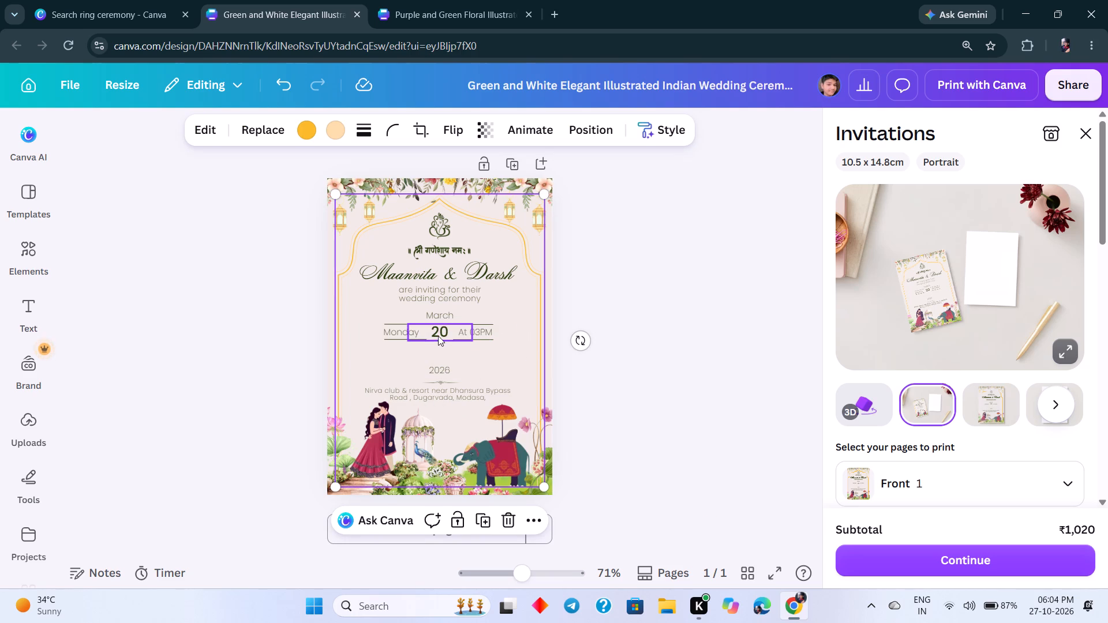
# Move the bold day number 20 straight down to sit directly above the year.
pyautogui.moveTo(437, 332); pyautogui.dragTo(437, 354)
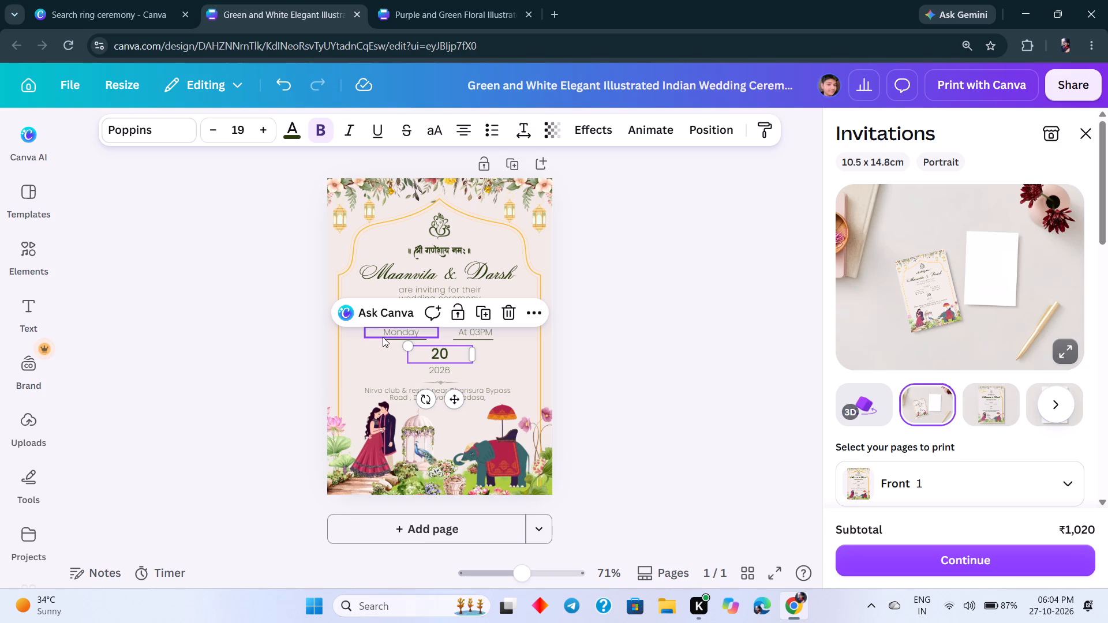
# Move the lines under "Monday" and "At 03PM" down beside the day number 20, aligned with each other just above the year.
pyautogui.moveTo(387, 340); pyautogui.dragTo(383, 354)
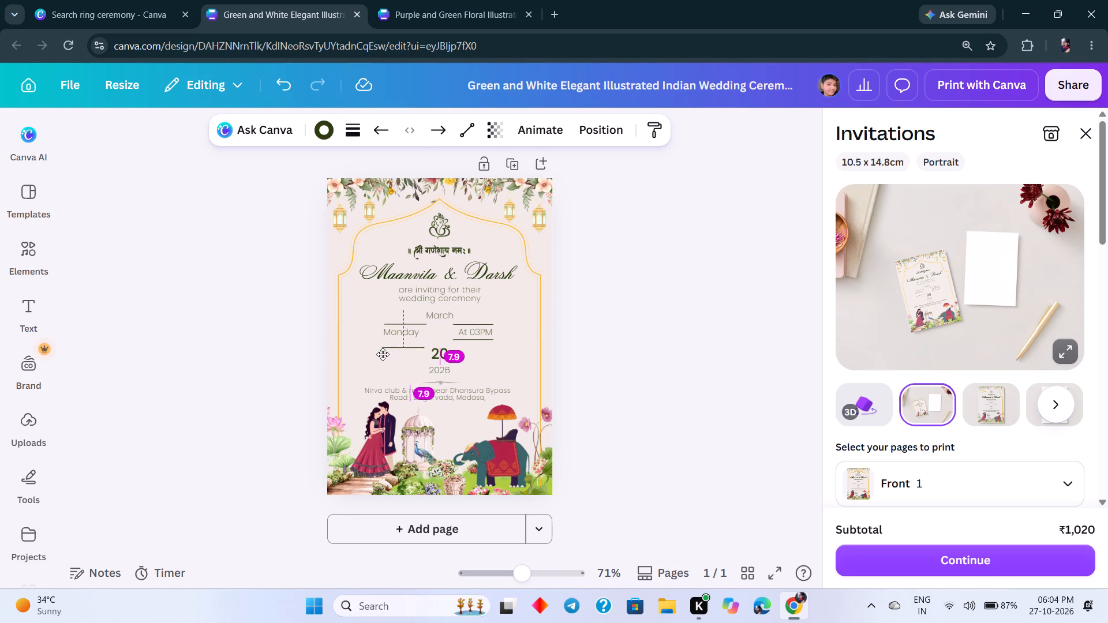
pyautogui.moveTo(383, 354); pyautogui.dragTo(384, 361)
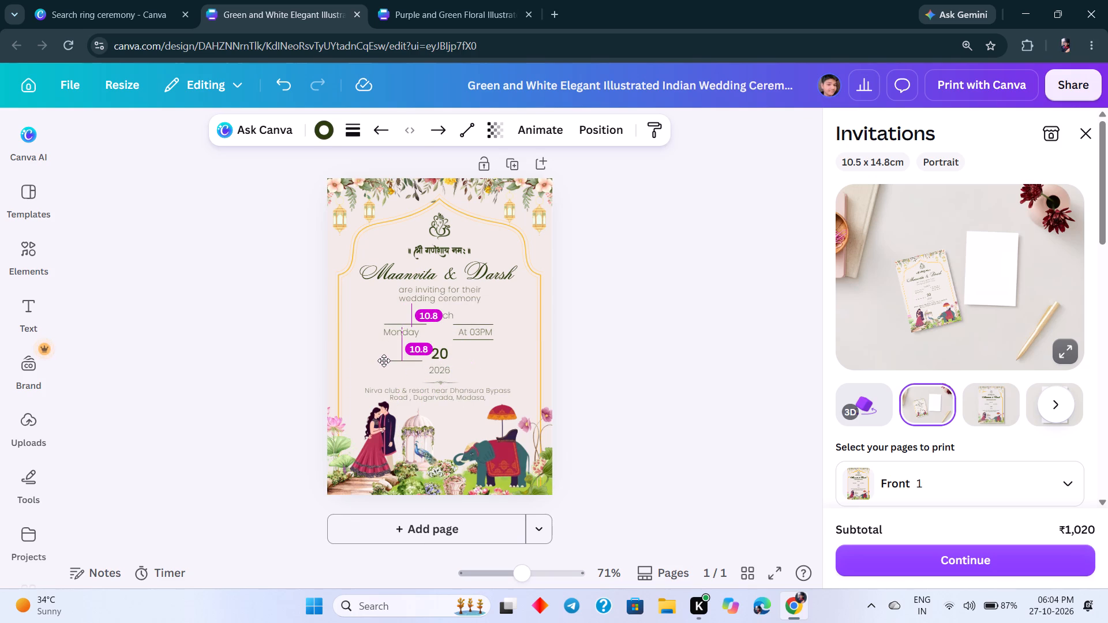
pyautogui.moveTo(384, 361); pyautogui.dragTo(386, 361)
pyautogui.click(488, 367)
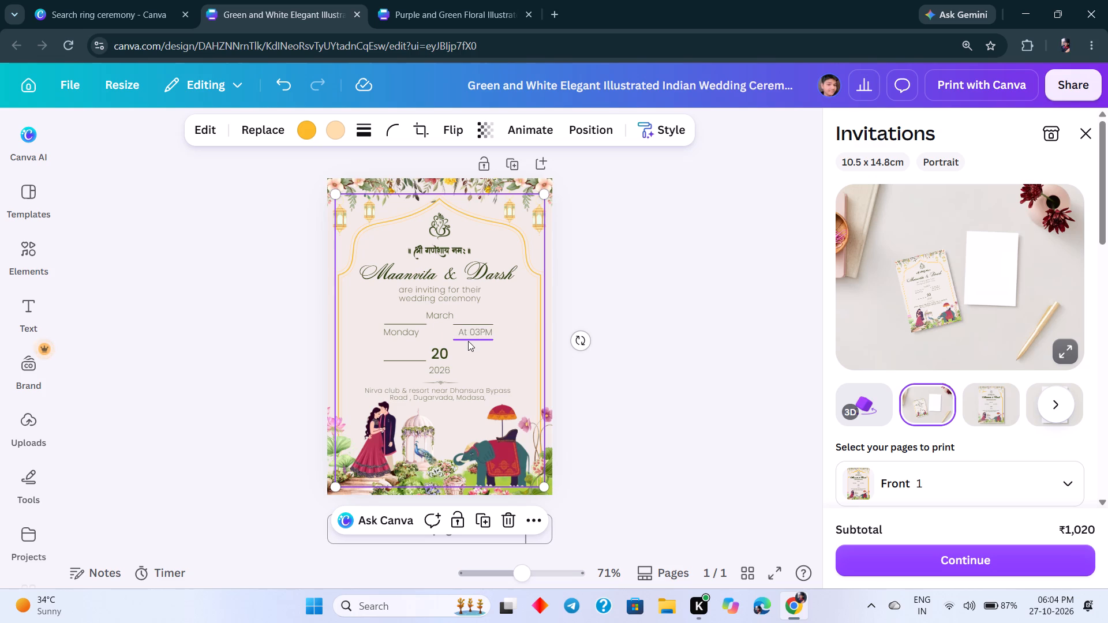
pyautogui.moveTo(468, 340); pyautogui.dragTo(464, 362)
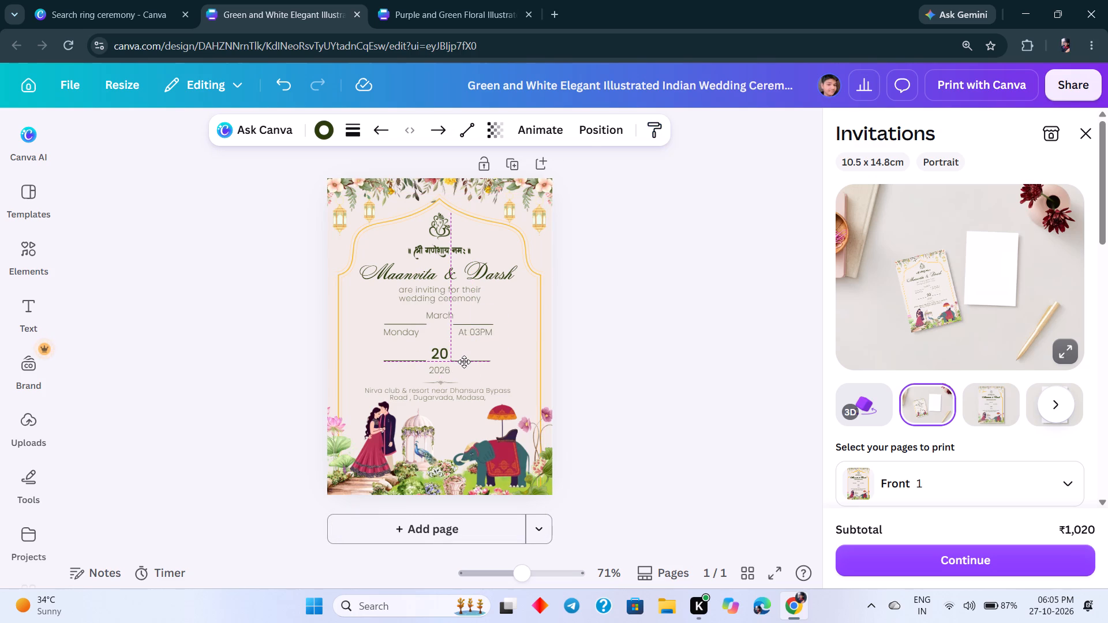
pyautogui.moveTo(464, 362); pyautogui.dragTo(466, 362)
pyautogui.moveTo(466, 362); pyautogui.dragTo(467, 361)
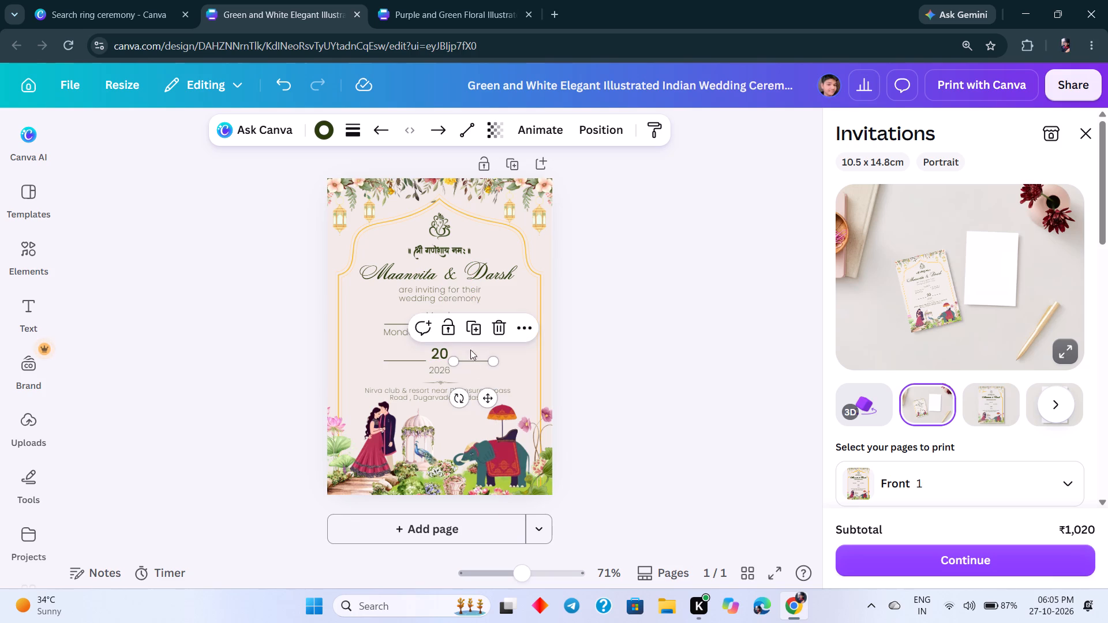
# Nudge the line to the right of the day number 20 slightly closer to the number.
pyautogui.click(372, 350)
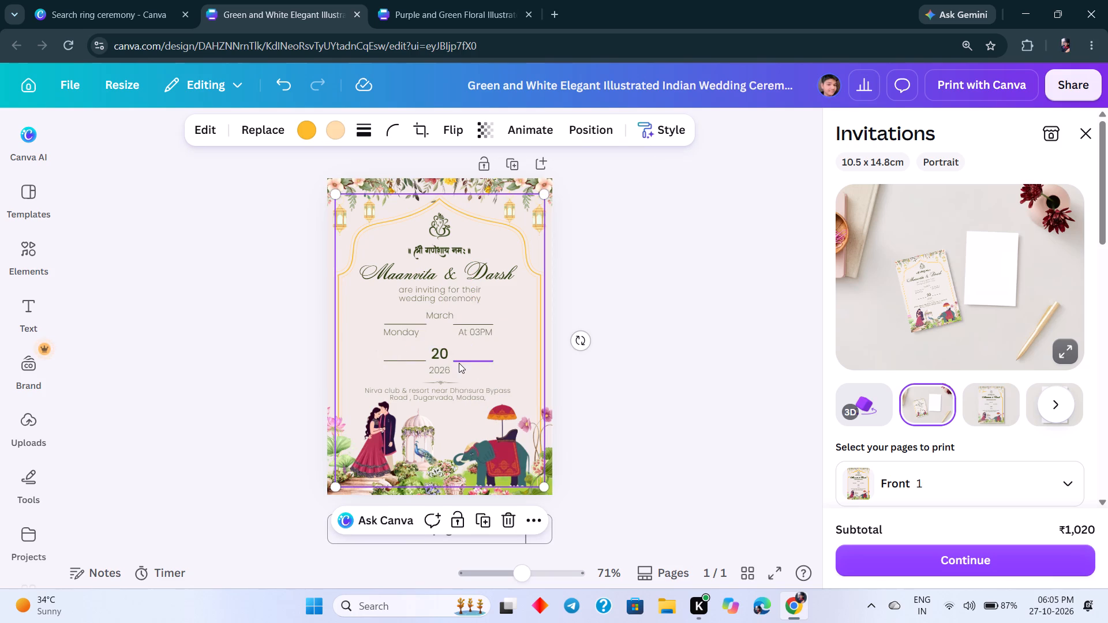
pyautogui.click(459, 361)
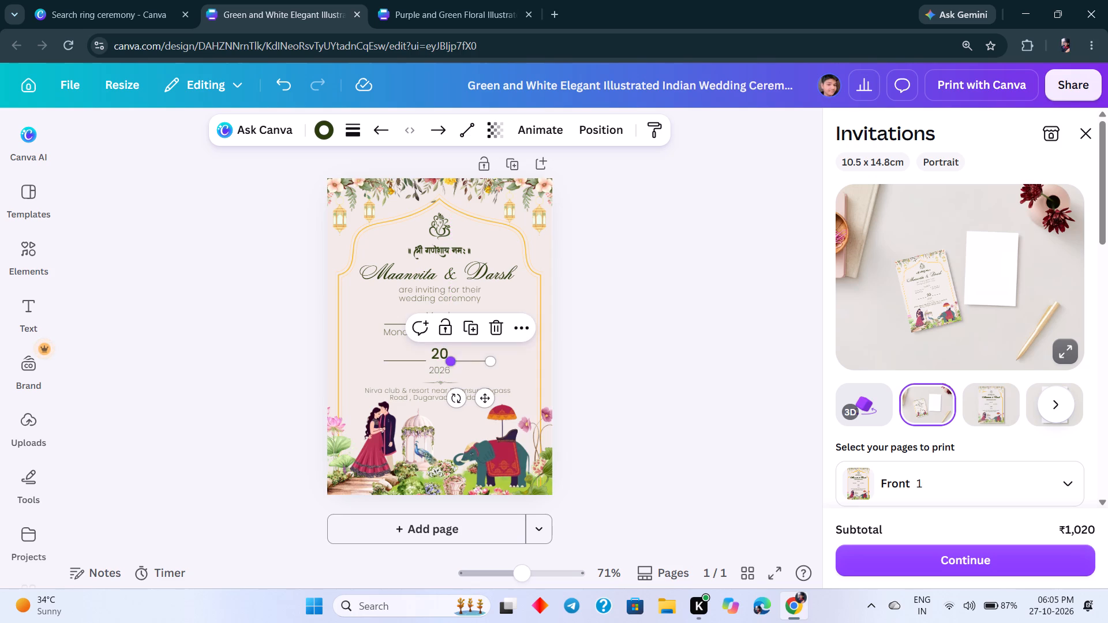
pyautogui.click(360, 349)
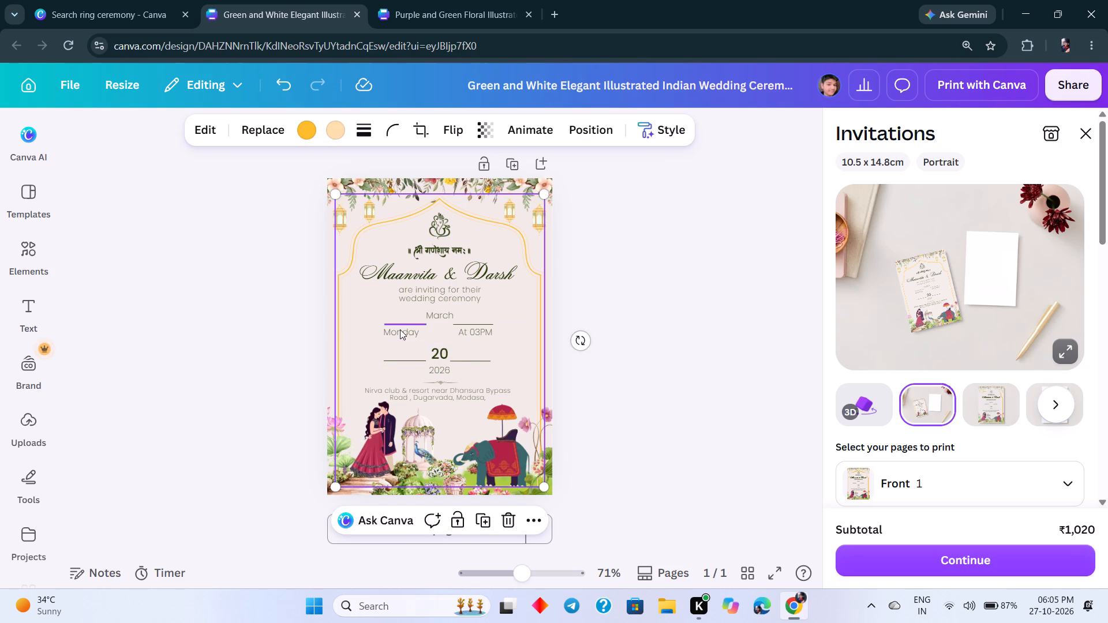
# Move "Monday" and "At 03PM" down onto the lines on either side of the day number 20.
pyautogui.click(400, 329)
pyautogui.click(401, 335)
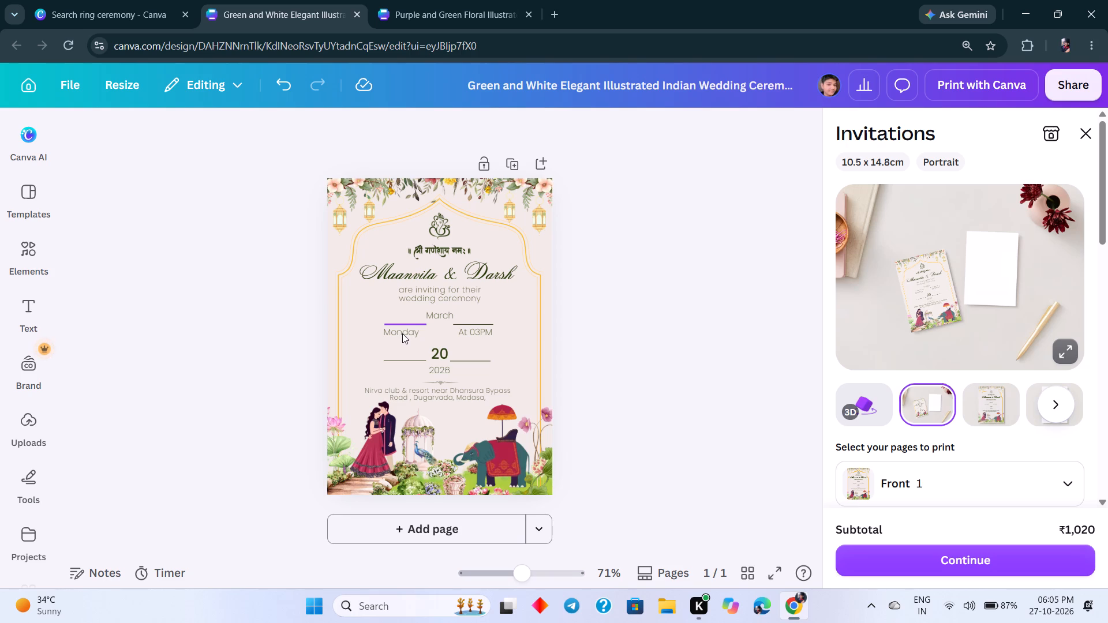
pyautogui.moveTo(398, 337); pyautogui.dragTo(395, 358)
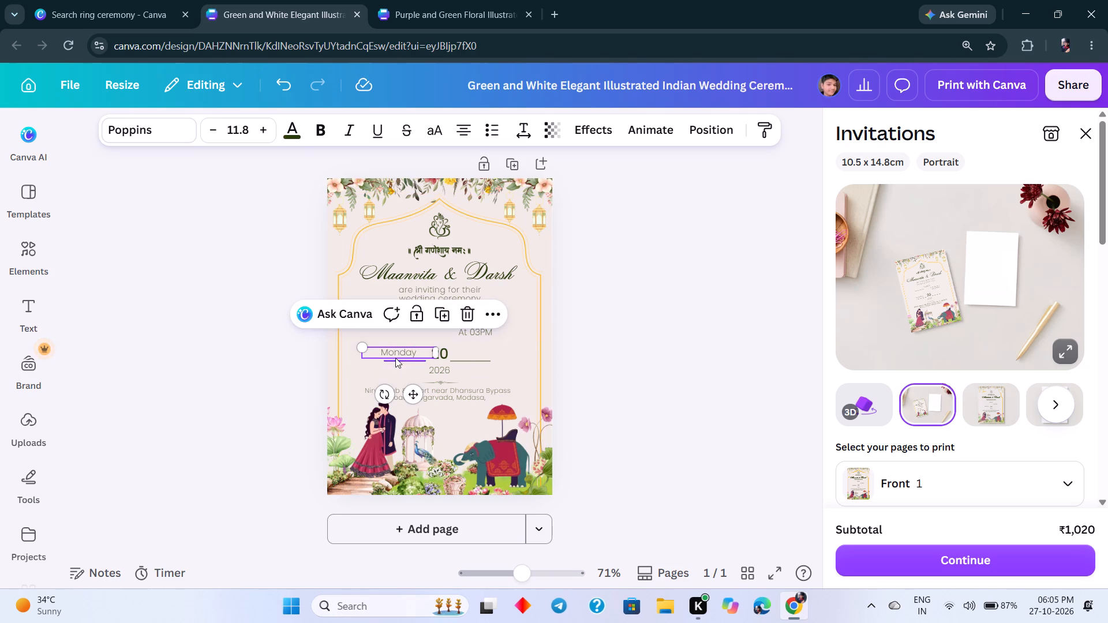
pyautogui.click(507, 348)
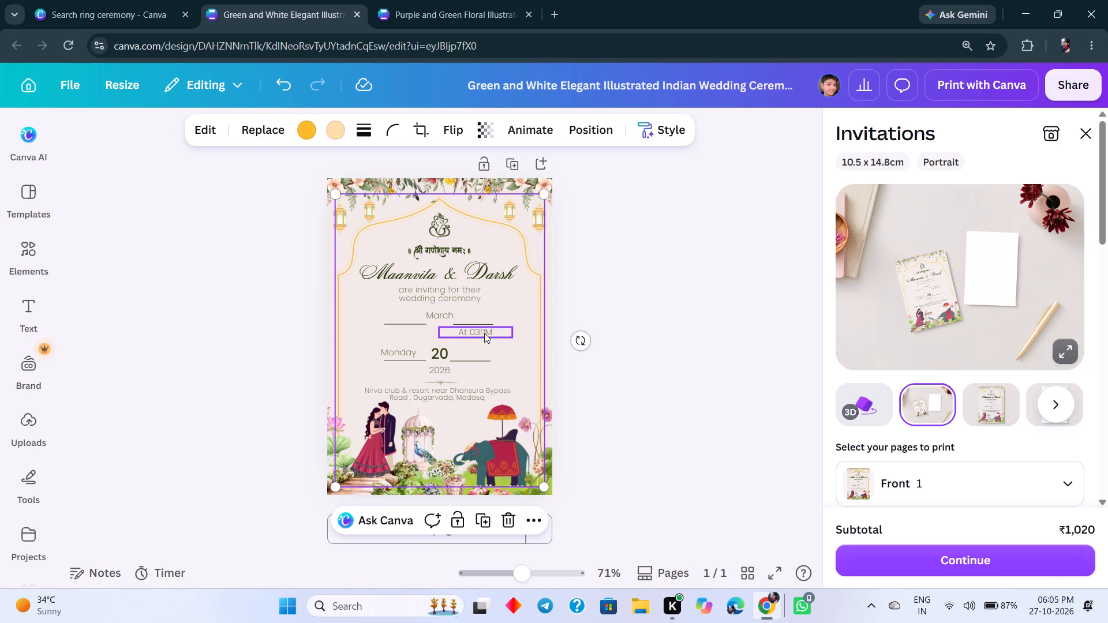
pyautogui.moveTo(484, 332); pyautogui.dragTo(483, 353)
pyautogui.click(346, 357)
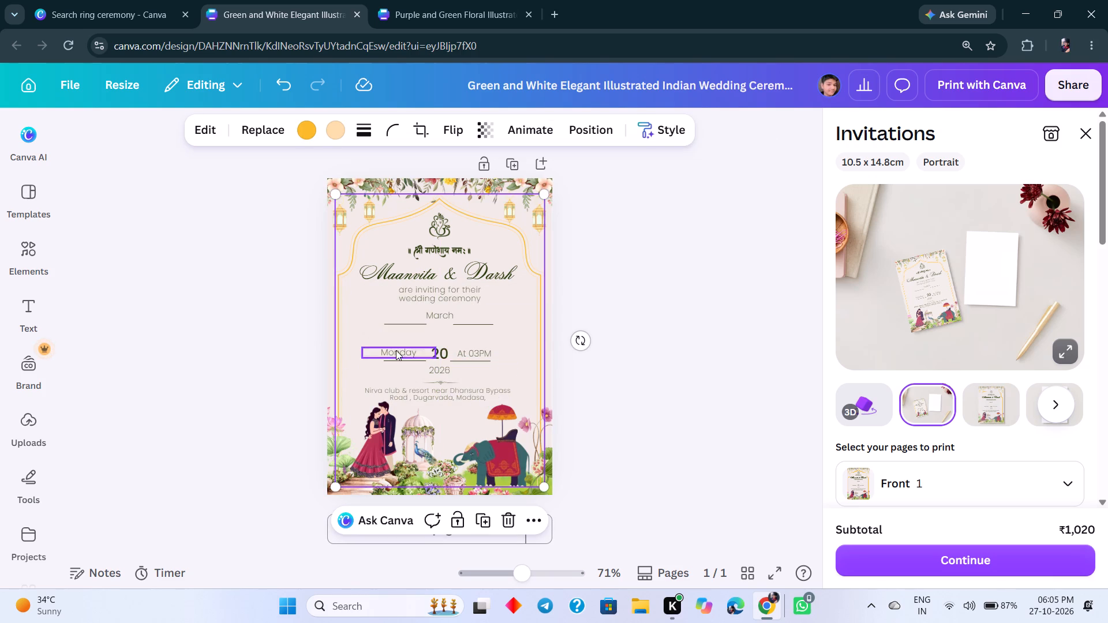
pyautogui.click(465, 352)
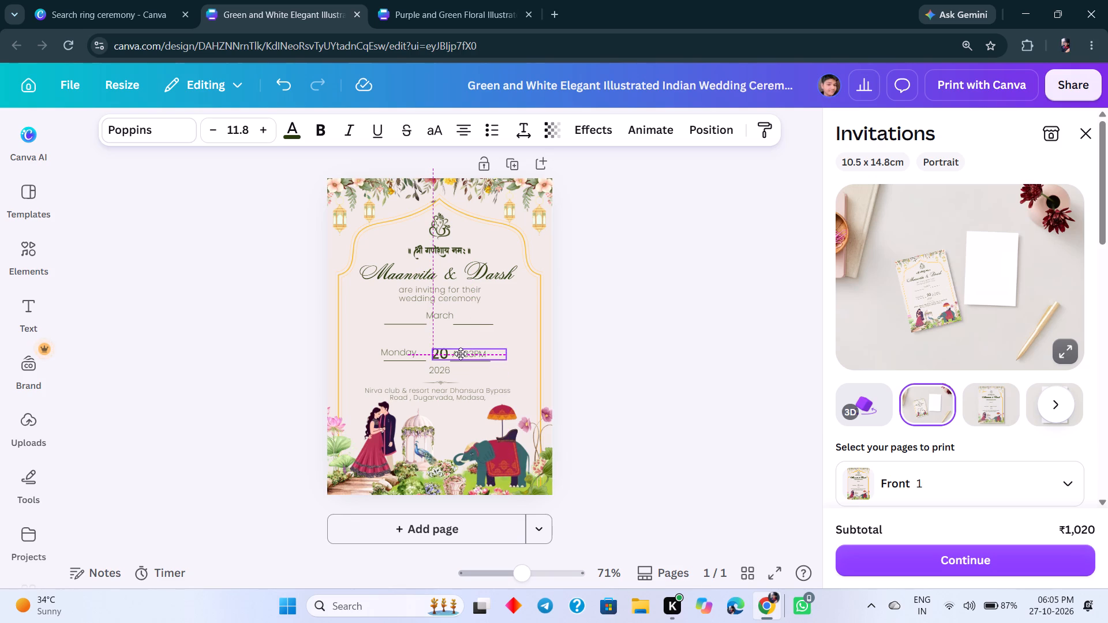
pyautogui.click(360, 346)
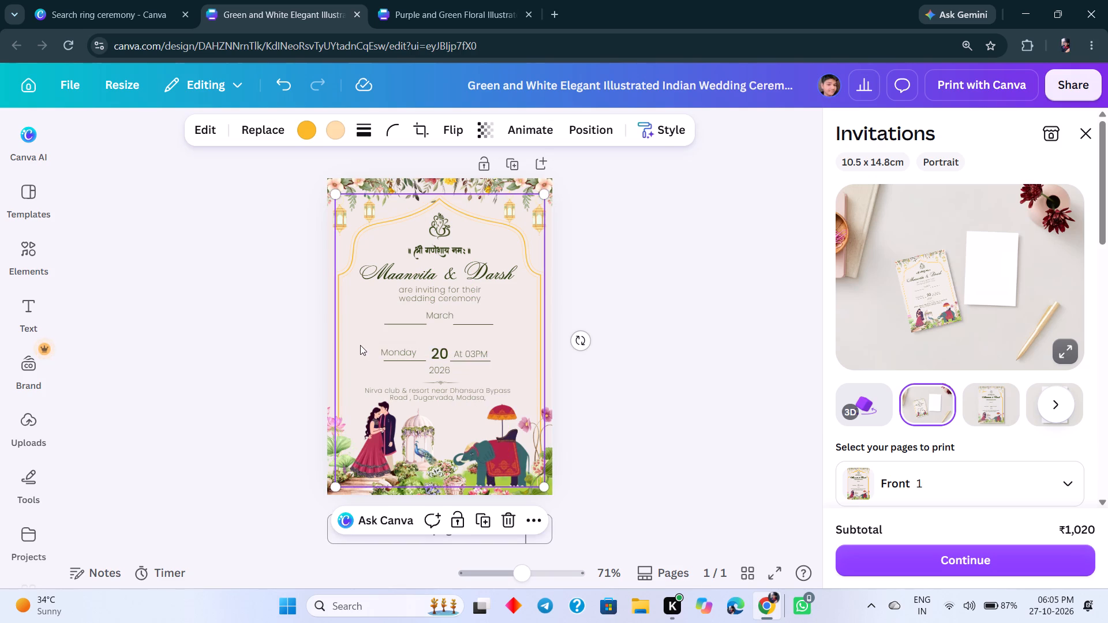
# Move the two remaining upper lines down to sit level just above "Monday" and "At 03PM".
pyautogui.moveTo(395, 323); pyautogui.dragTo(391, 346)
pyautogui.moveTo(467, 324); pyautogui.dragTo(466, 337)
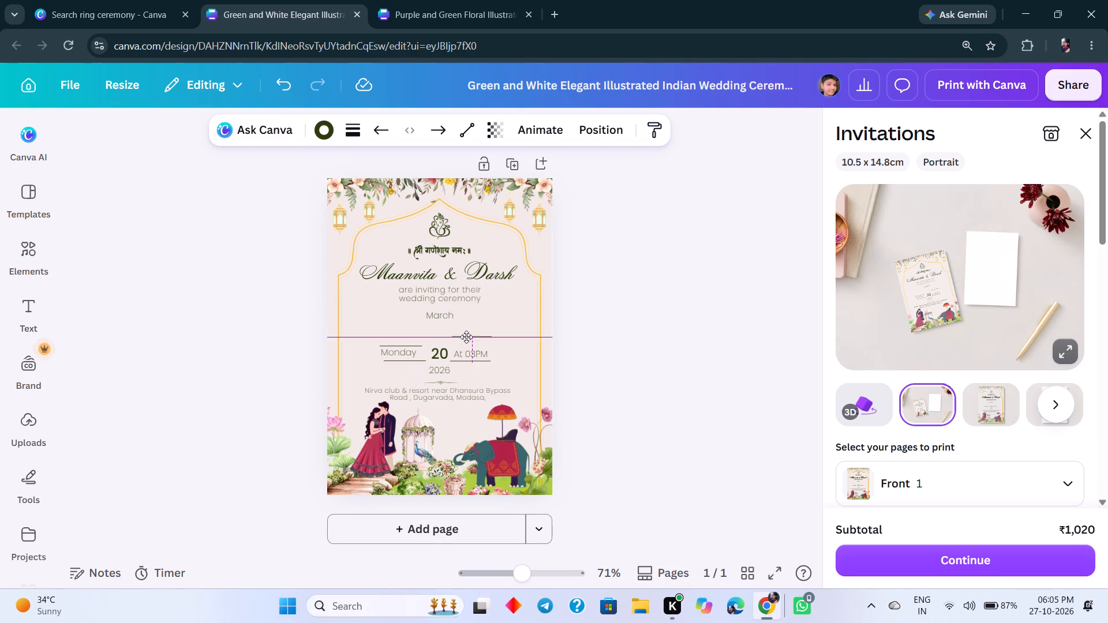
pyautogui.moveTo(466, 337); pyautogui.dragTo(467, 346)
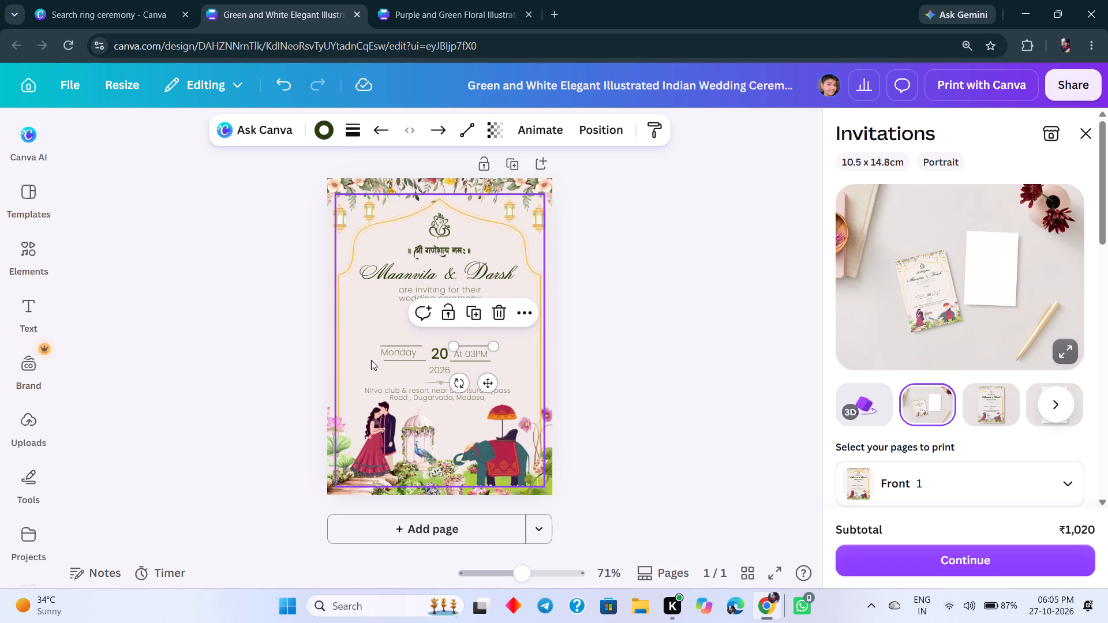
pyautogui.moveTo(391, 347); pyautogui.dragTo(396, 347)
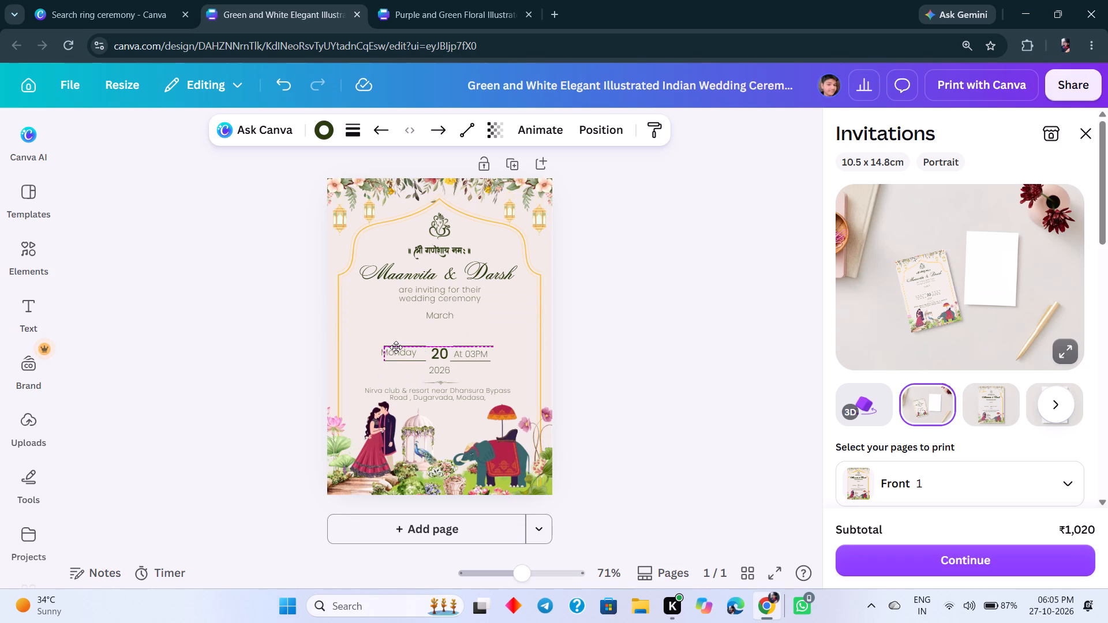
pyautogui.moveTo(396, 347); pyautogui.dragTo(396, 348)
pyautogui.click(481, 333)
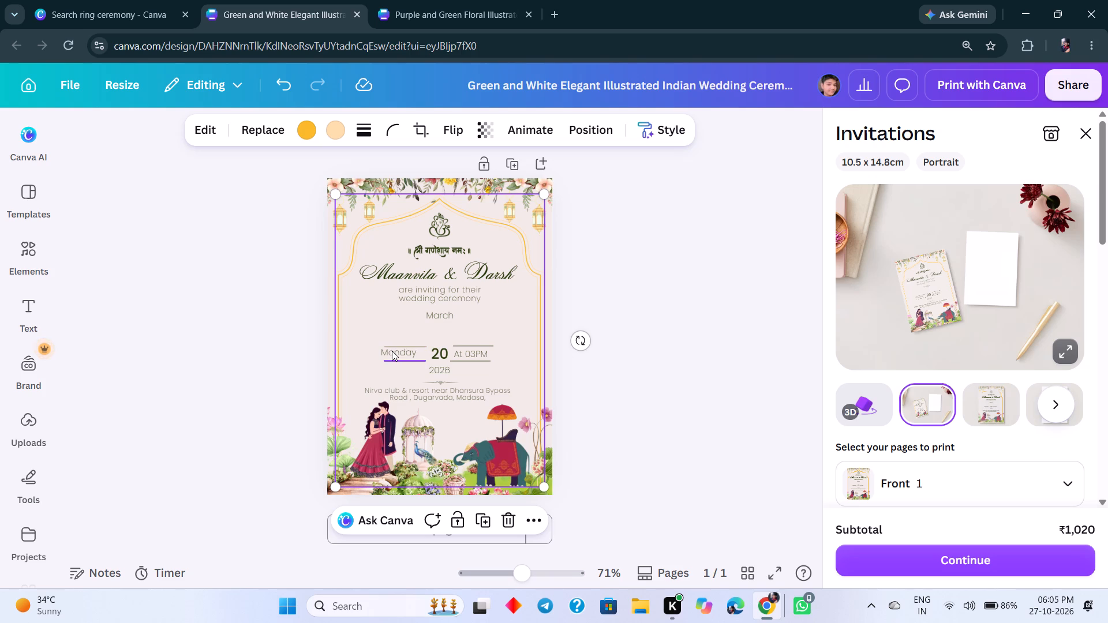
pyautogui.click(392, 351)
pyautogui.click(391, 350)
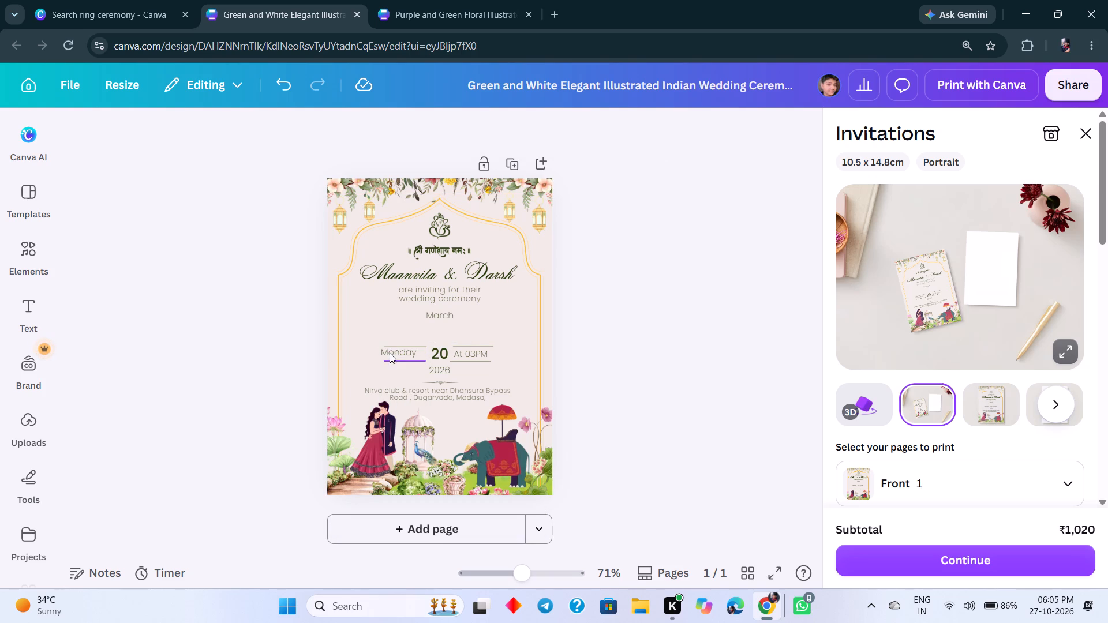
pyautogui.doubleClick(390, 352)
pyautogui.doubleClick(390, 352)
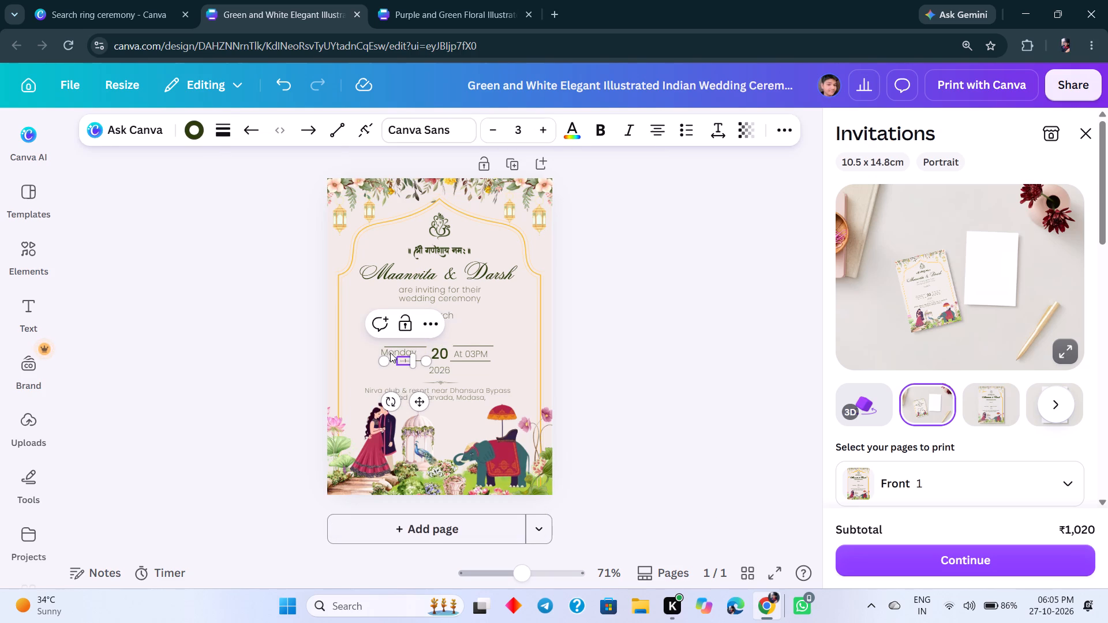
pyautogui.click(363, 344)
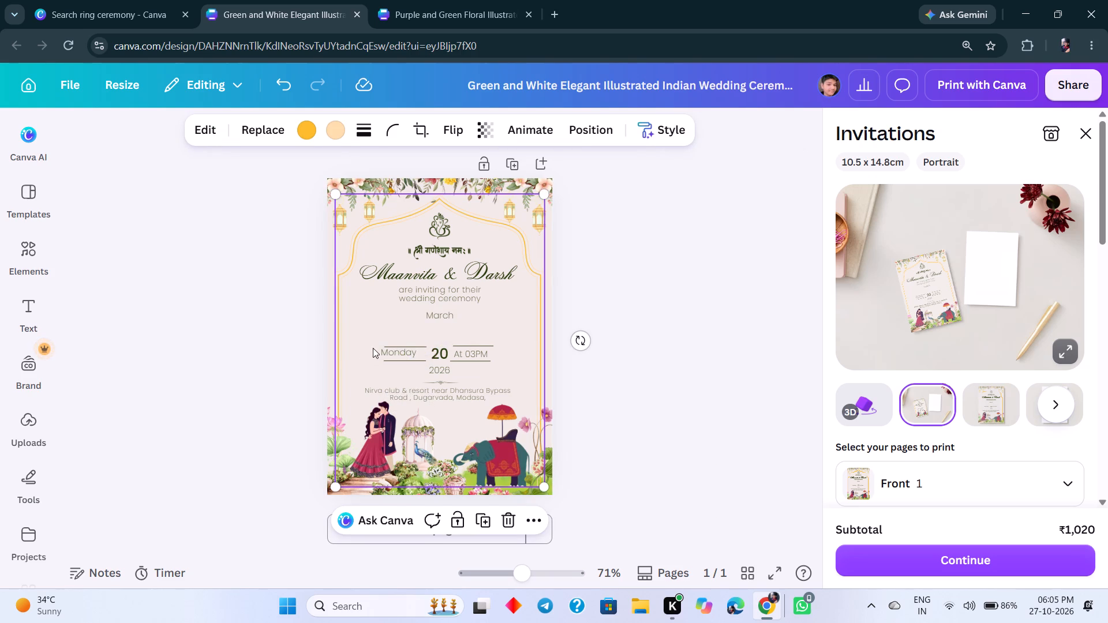
# Adjust the line above "At 03PM" slightly left and down so it sits over the line below the time.
pyautogui.moveTo(467, 343); pyautogui.dragTo(466, 343)
pyautogui.moveTo(466, 343); pyautogui.dragTo(461, 344)
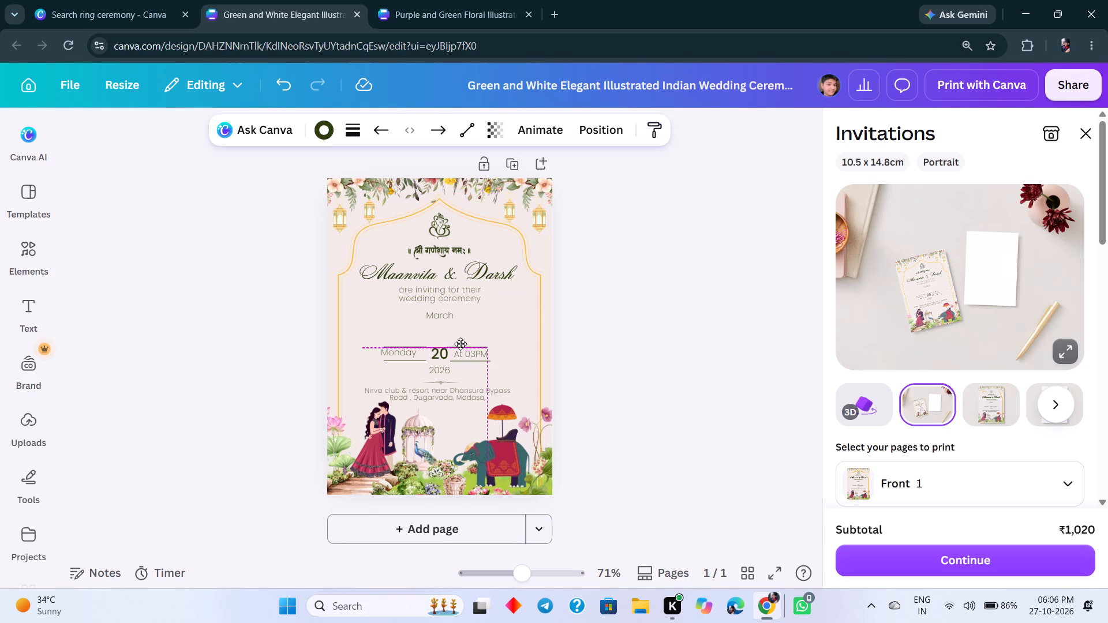
pyautogui.moveTo(461, 344); pyautogui.dragTo(462, 345)
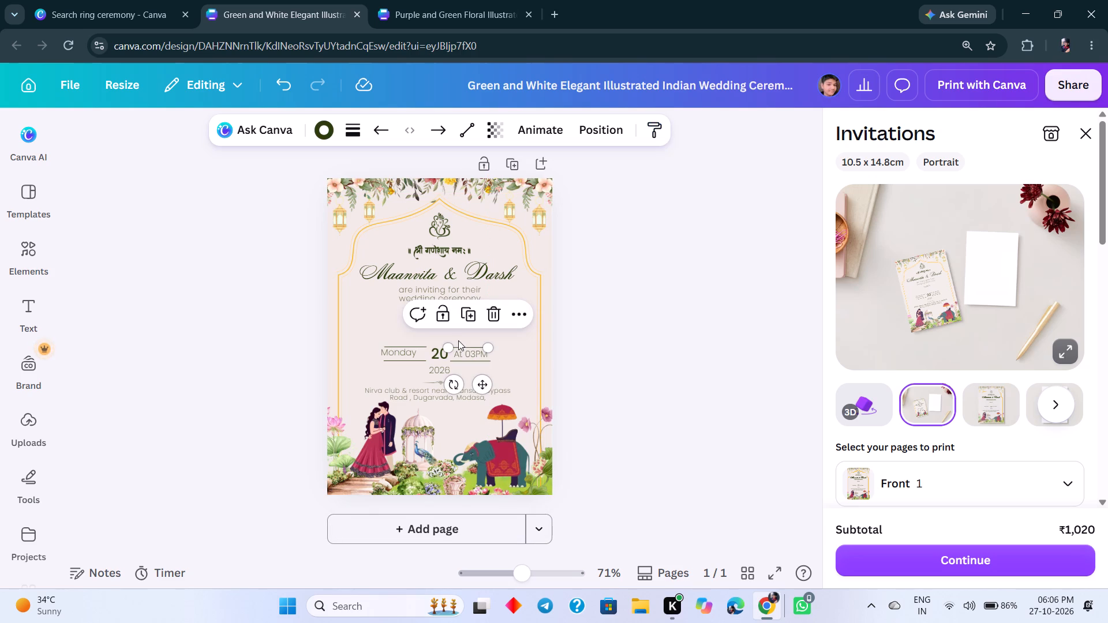
pyautogui.click(458, 340)
pyautogui.click(465, 347)
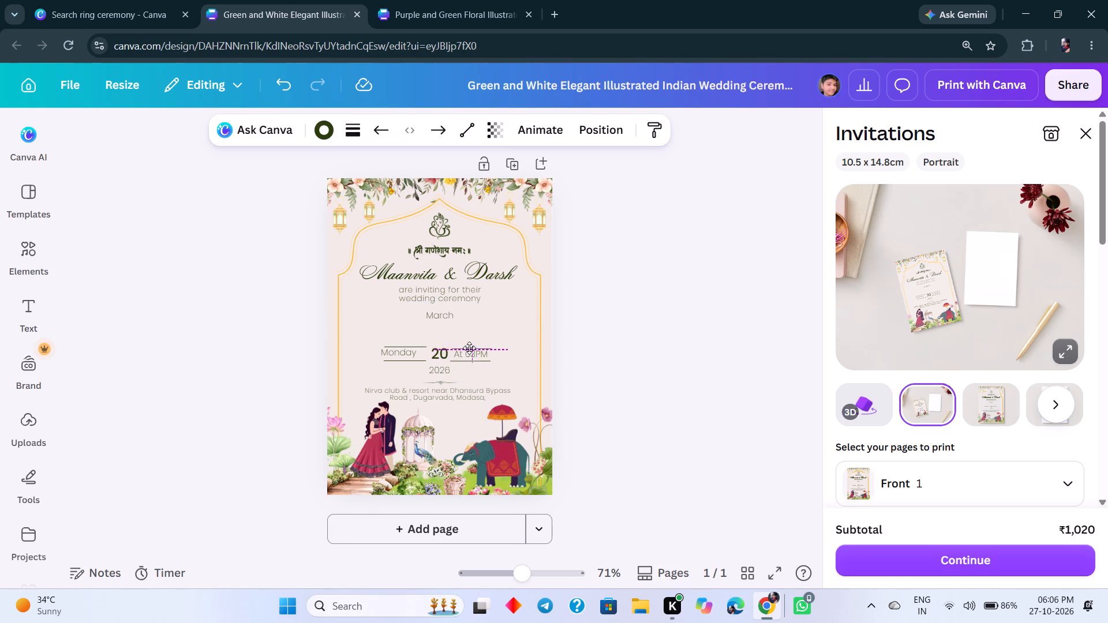
pyautogui.click(499, 363)
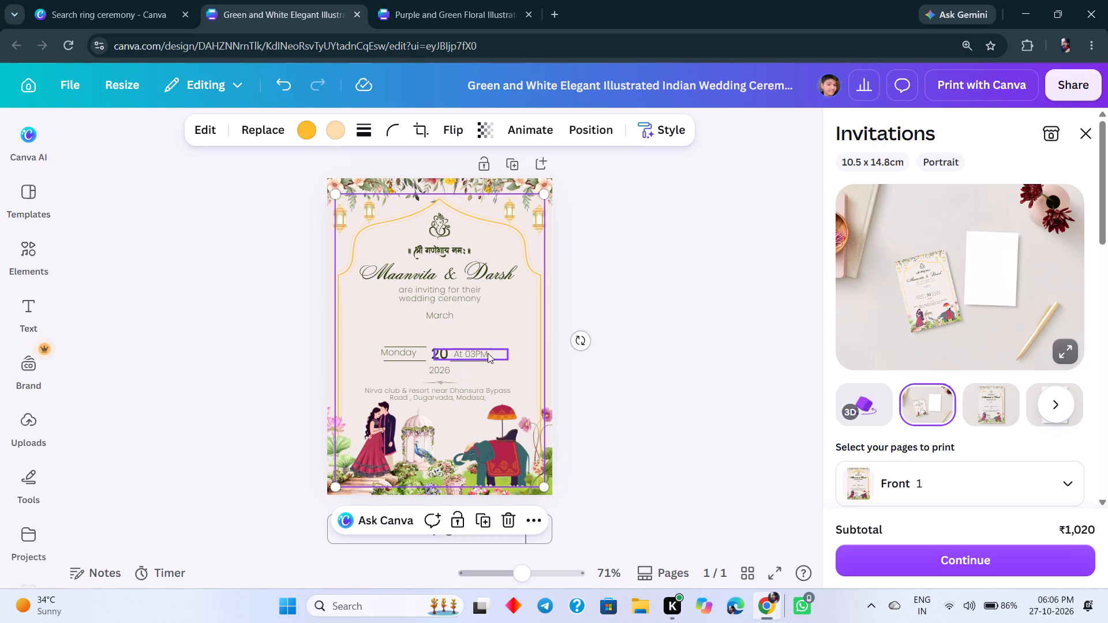
# Shift the "At 03PM" text slightly to the right, away from the day number 20.
pyautogui.scroll(6, 455, 339)
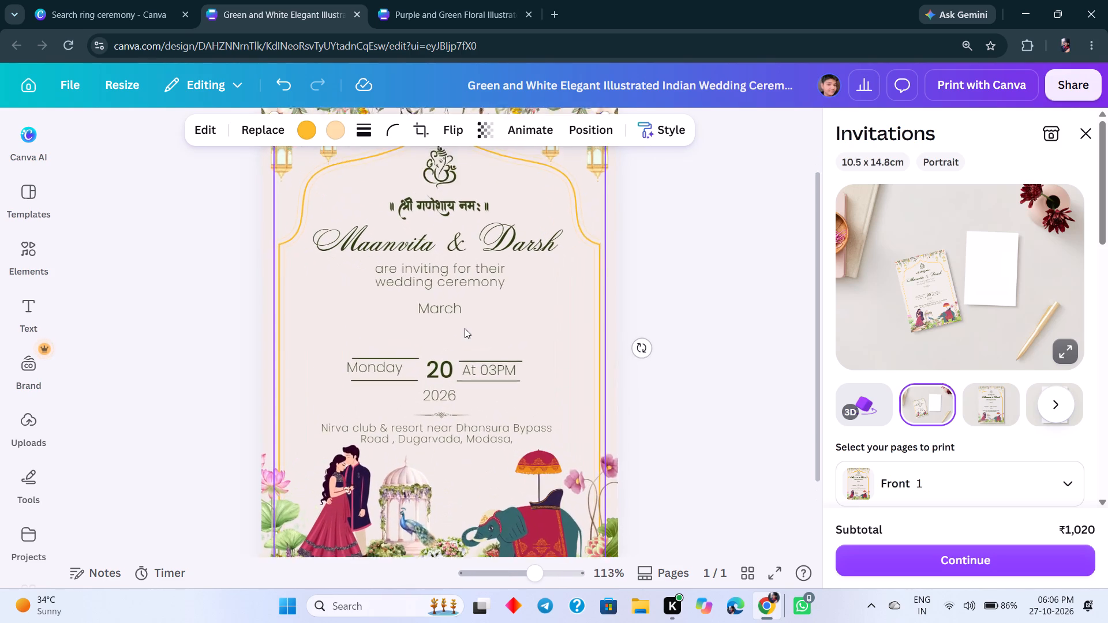
pyautogui.click(391, 376)
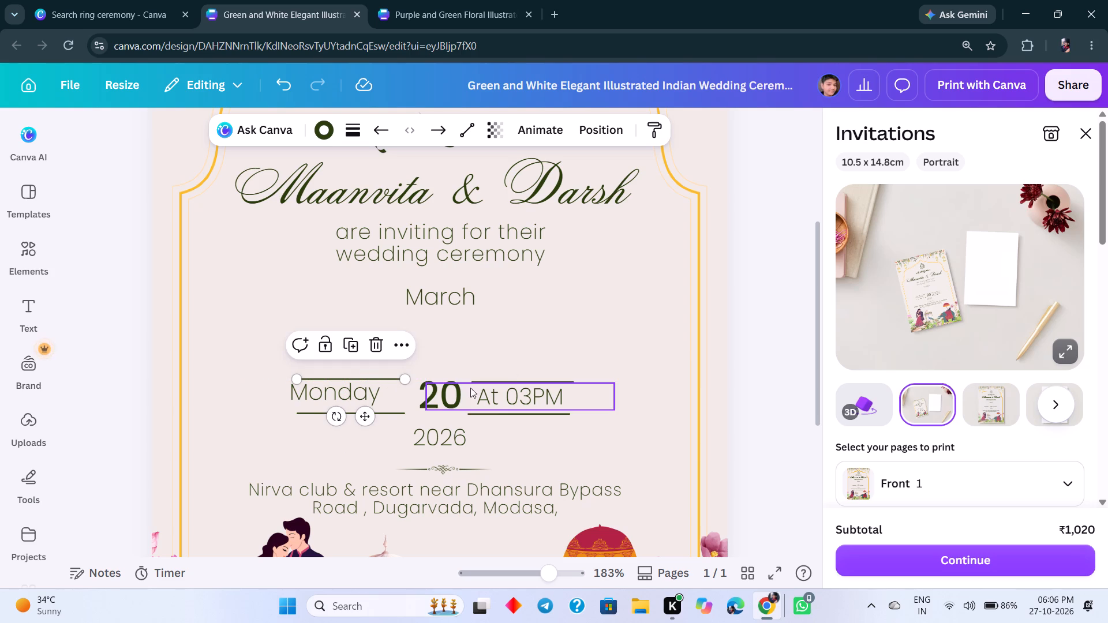
pyautogui.click(518, 362)
pyautogui.click(517, 380)
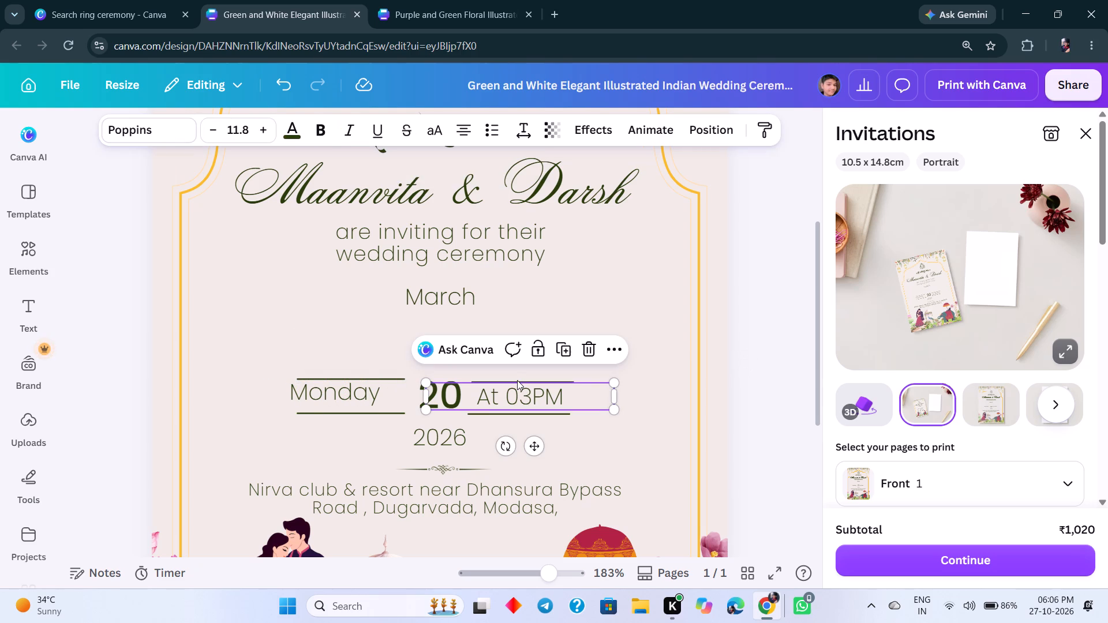
pyautogui.moveTo(519, 390); pyautogui.dragTo(530, 390)
# Replace the "At 03PM" text beside the day number 20 with "8:30AM-", without spaces around the colon.
pyautogui.click(583, 393)
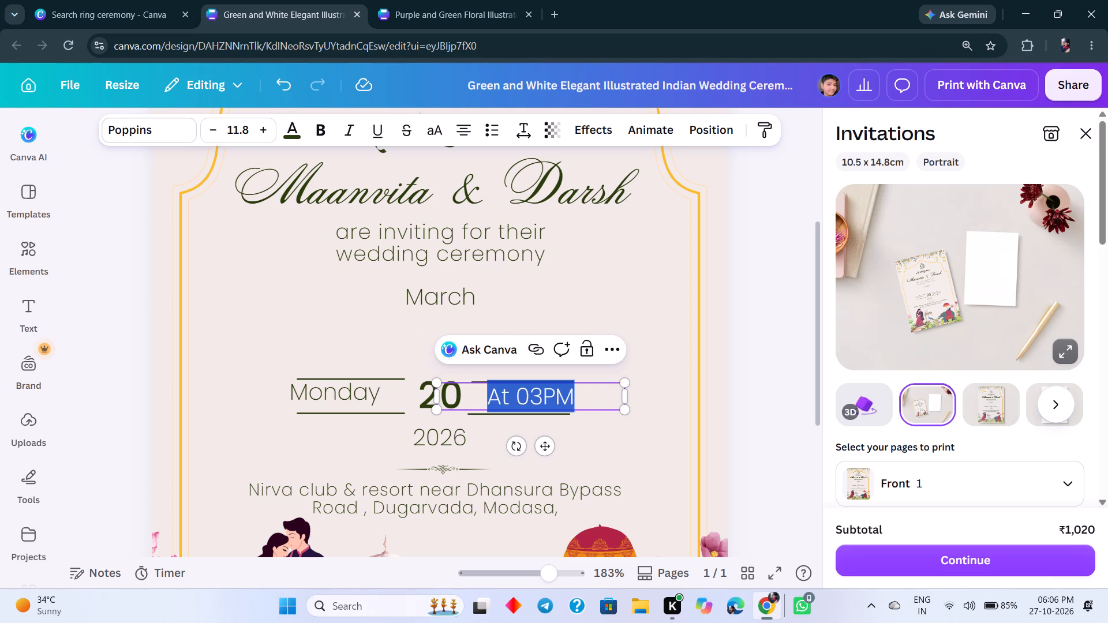
pyautogui.press('BackSpace')
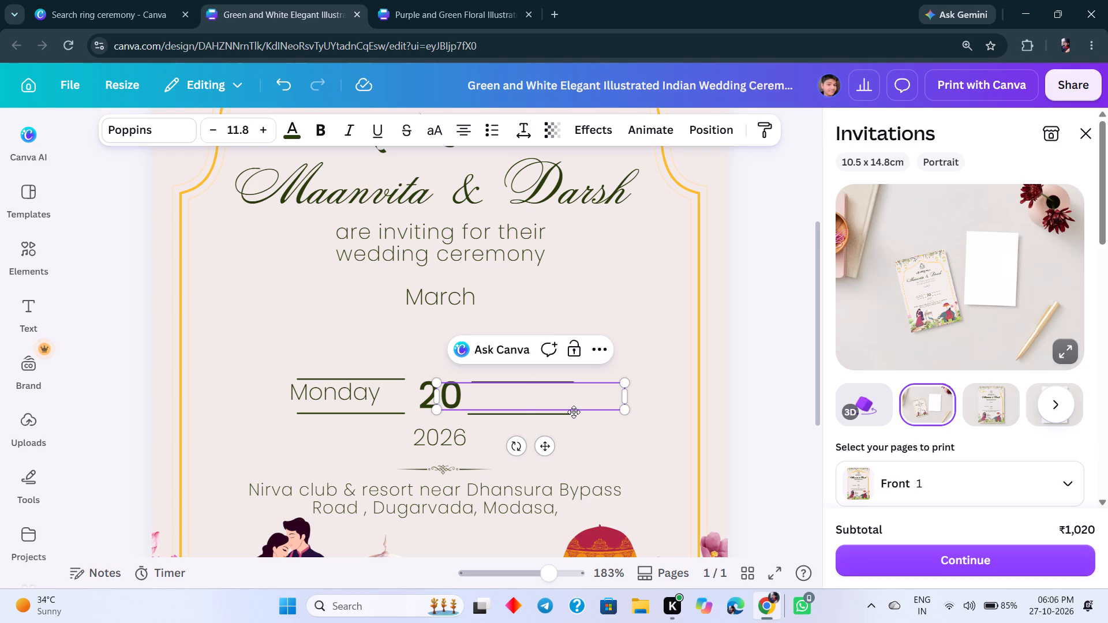
pyautogui.press('8')
pyautogui.press('space')
pyautogui.hotkey('shift', ':')
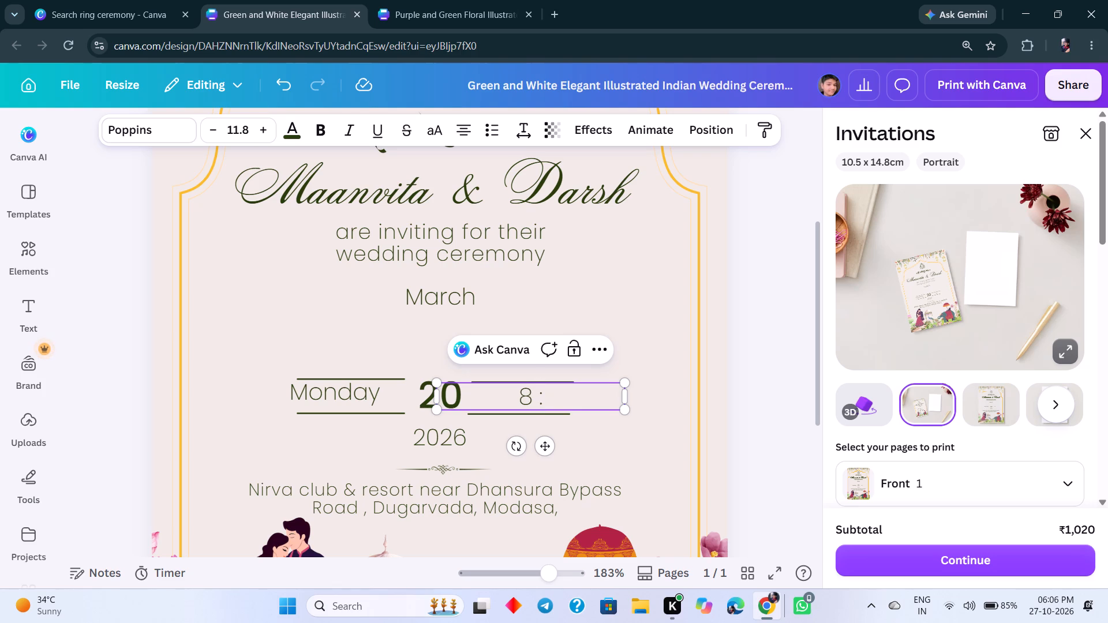
pyautogui.press('space')
pyautogui.write('30')
pyautogui.hotkey('shift', 'a')
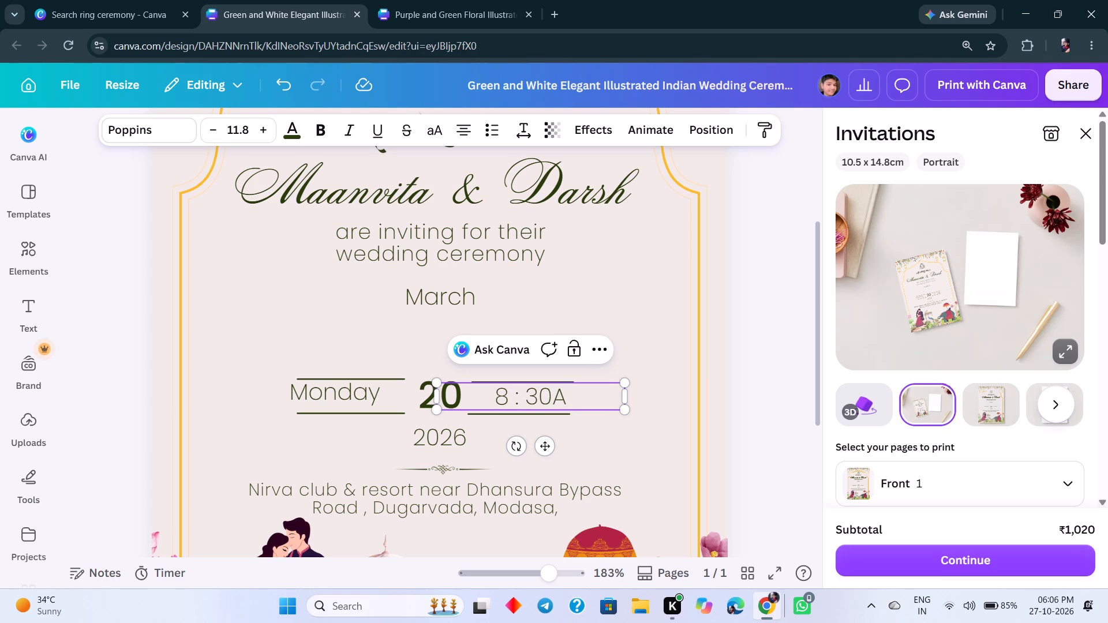
pyautogui.hotkey('shift', 'm')
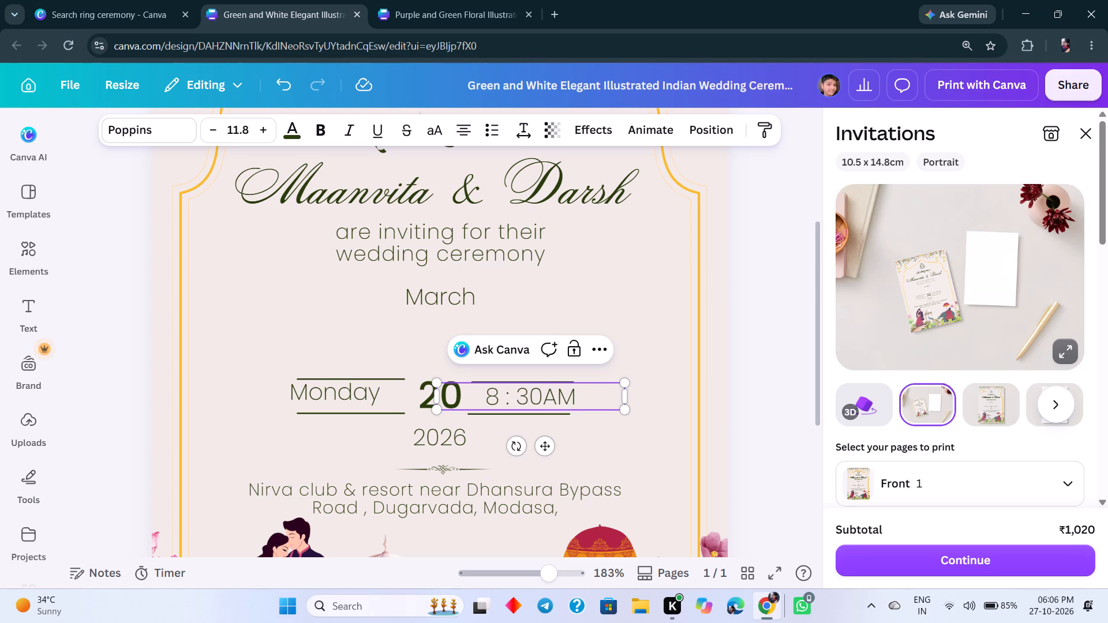
pyautogui.press('-')
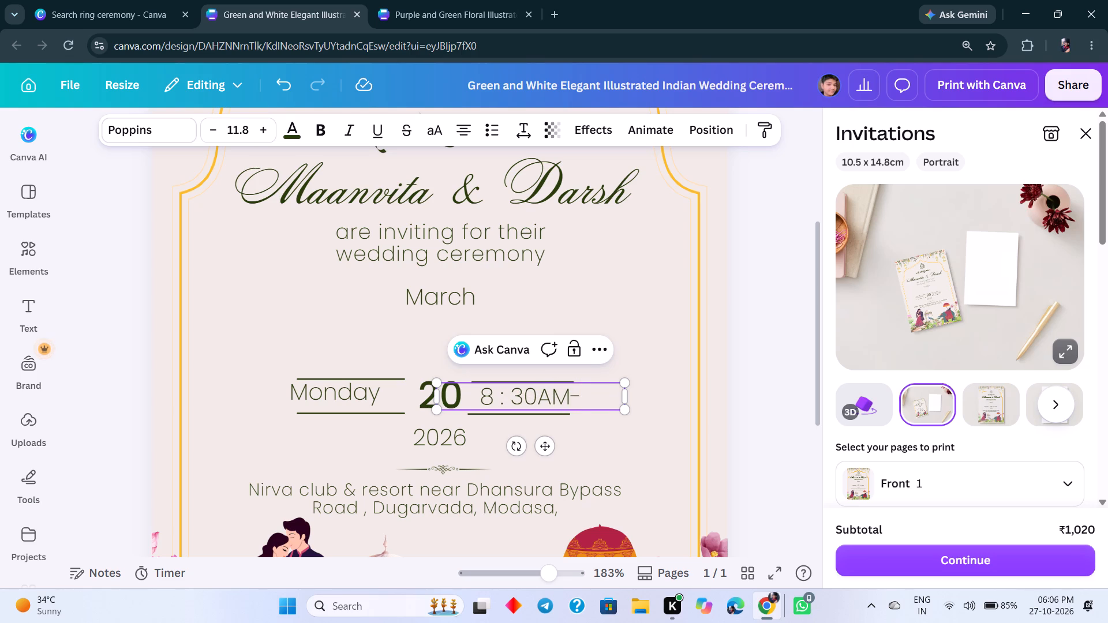
pyautogui.click(511, 400)
pyautogui.press('BackSpace')
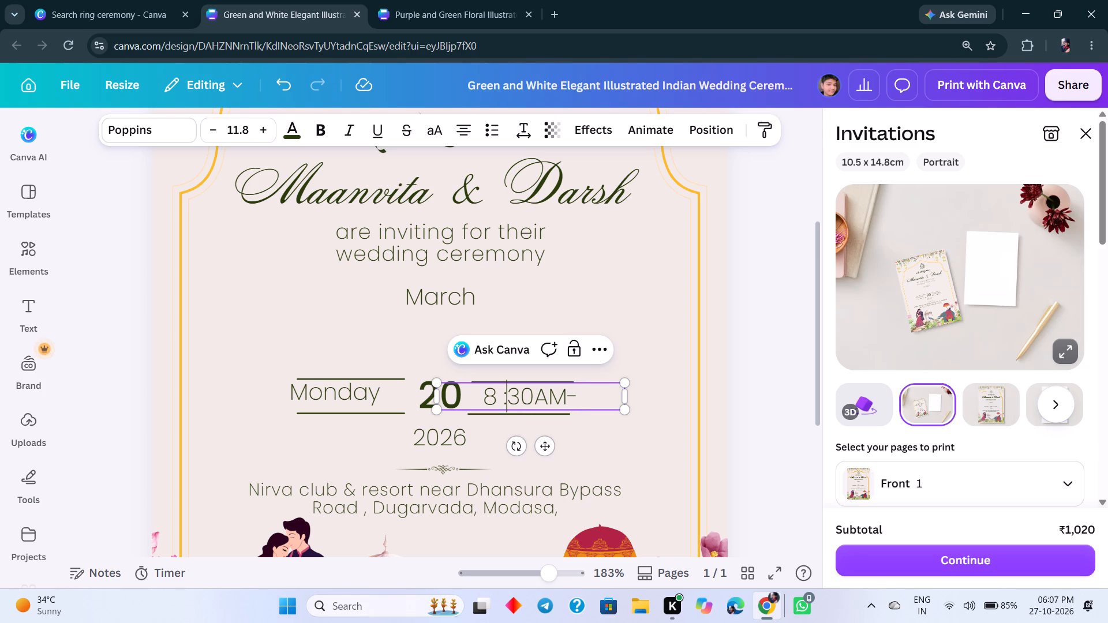
pyautogui.click(499, 399)
pyautogui.click(503, 397)
pyautogui.press('BackSpace')
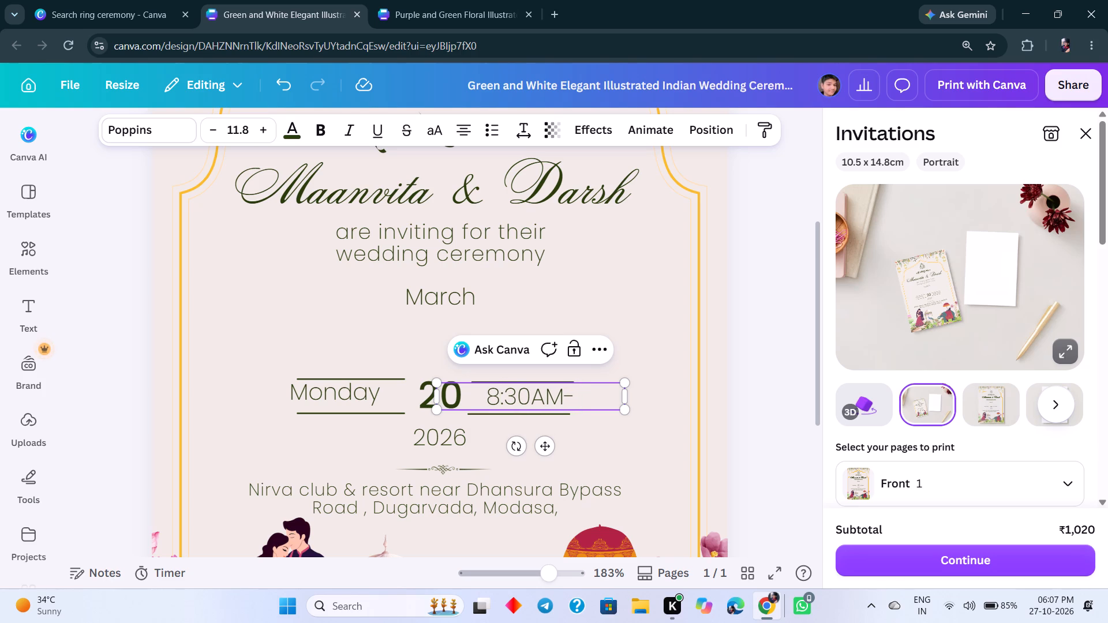
# Complete the time text so it reads "8:30AM - 4:00PM", with a space on each side of the dash.
pyautogui.click(581, 395)
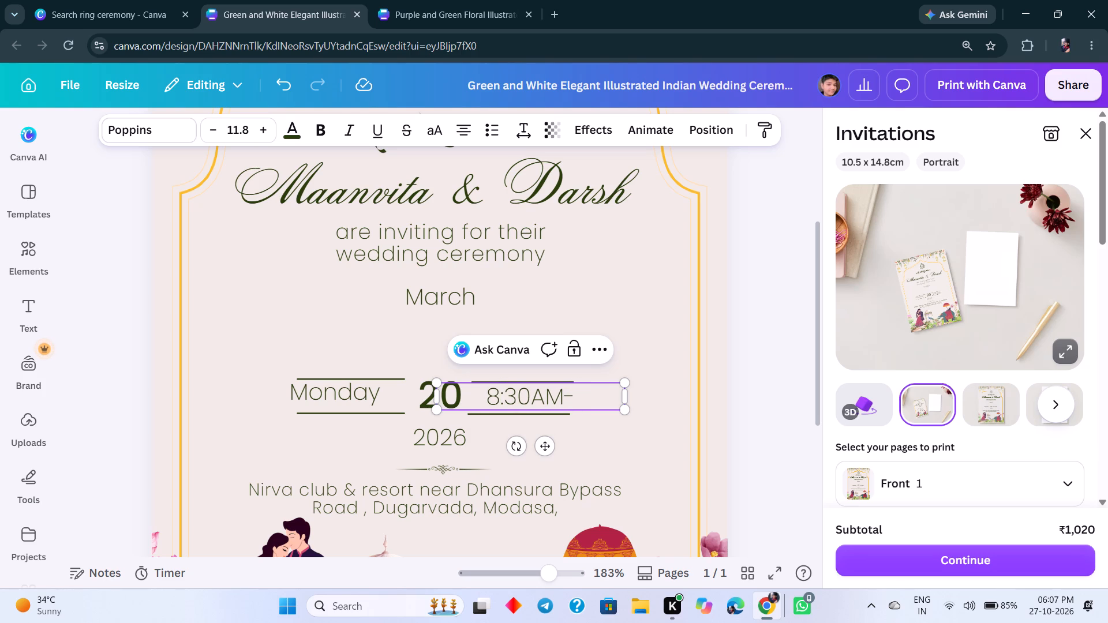
pyautogui.click(560, 397)
pyautogui.press('space')
pyautogui.click(577, 397)
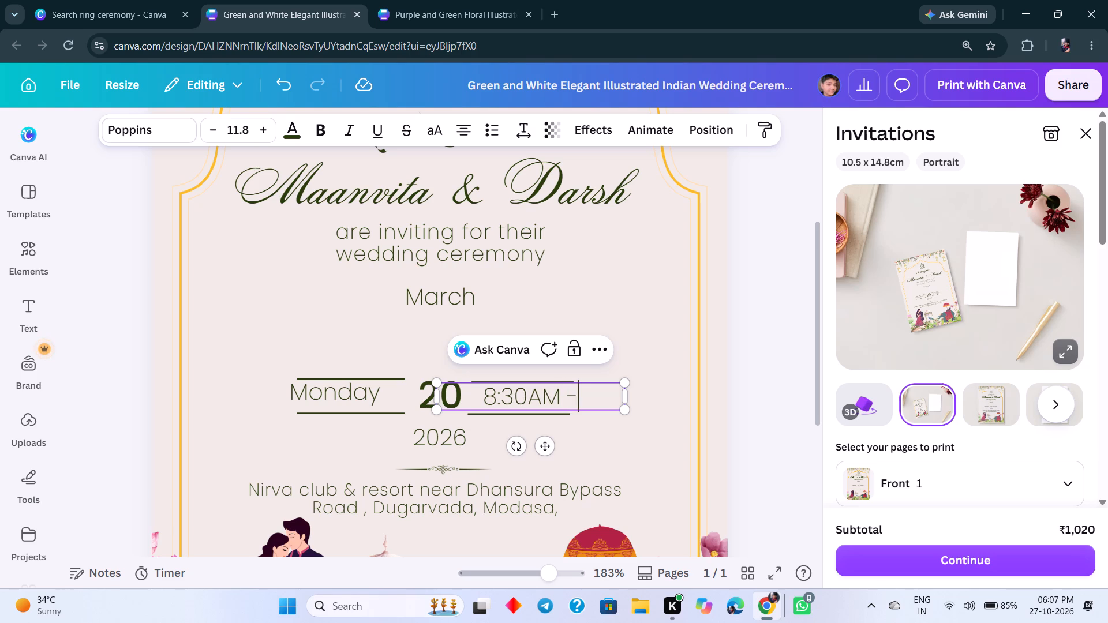
pyautogui.press('space')
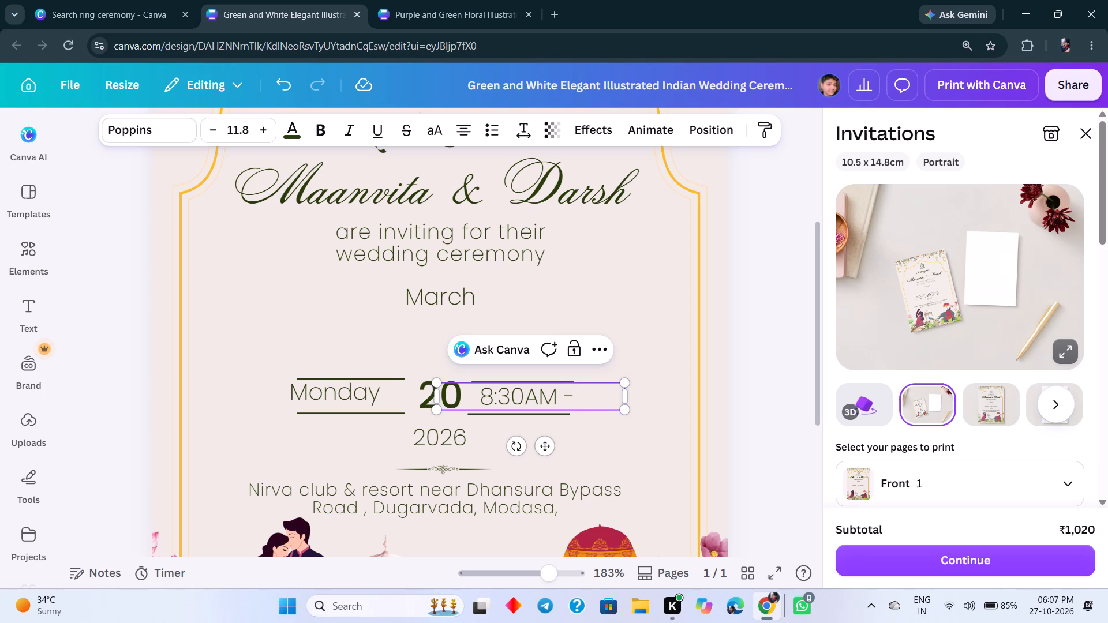
pyautogui.press('4')
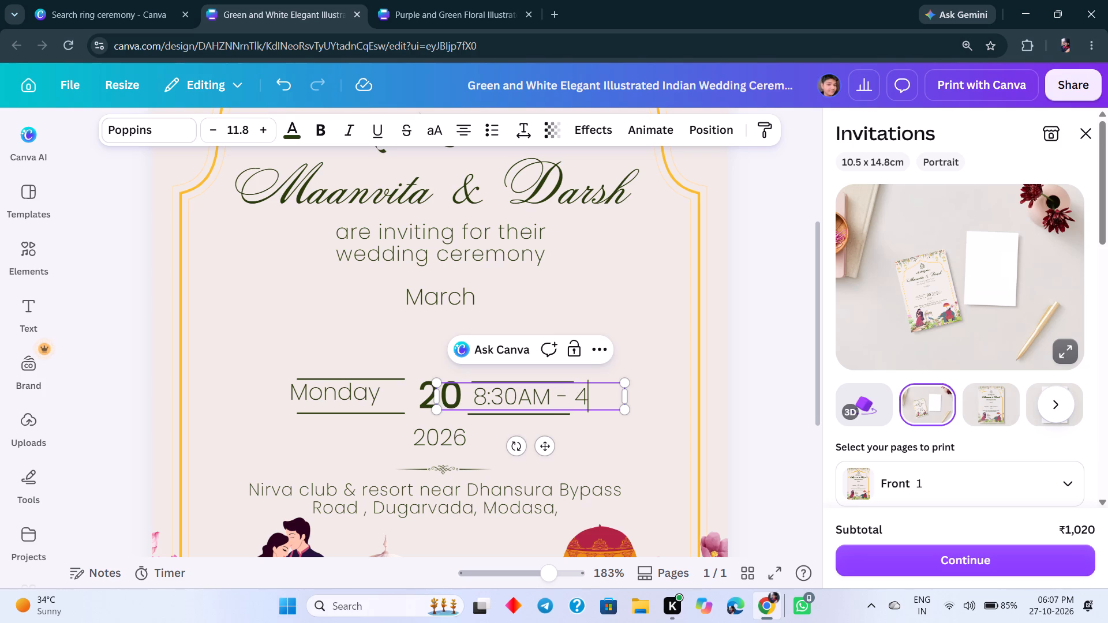
pyautogui.hotkey('shift', ':')
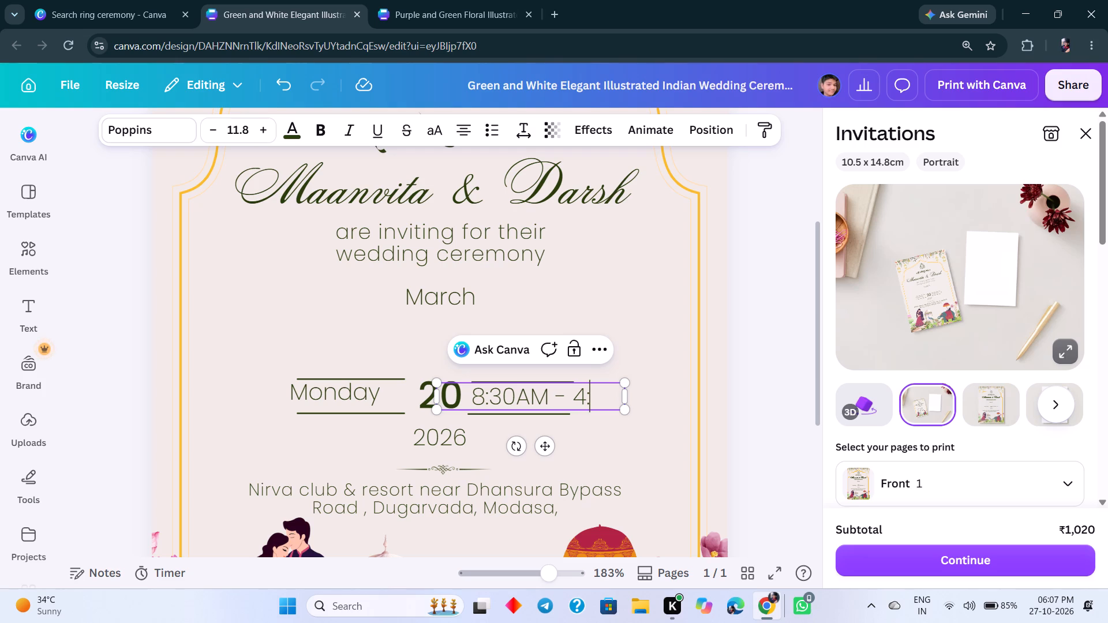
pyautogui.write('00')
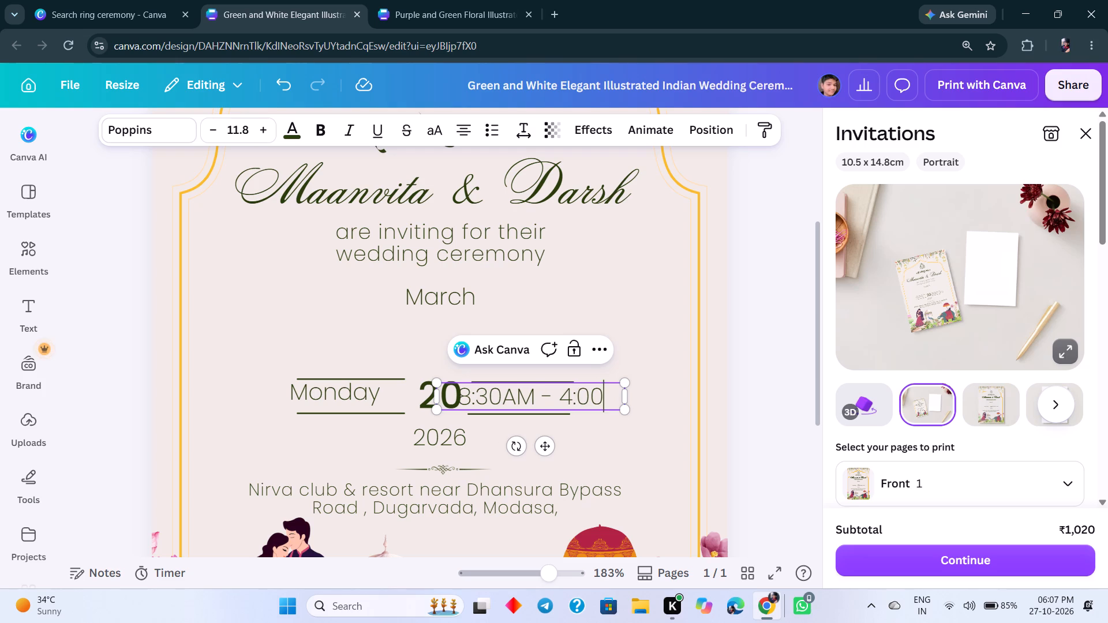
pyautogui.write('PM')
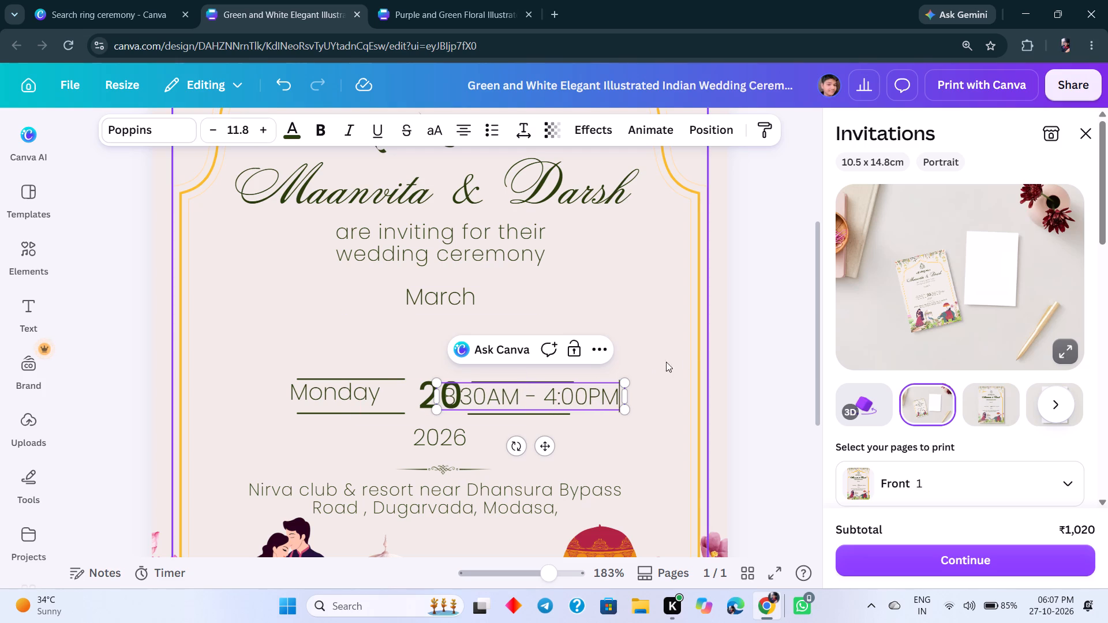
# Shrink the "8:30AM - 4:00PM" text to size 11.4 and shift it right, clear of the day number 20.
pyautogui.moveTo(624, 383); pyautogui.dragTo(619, 393)
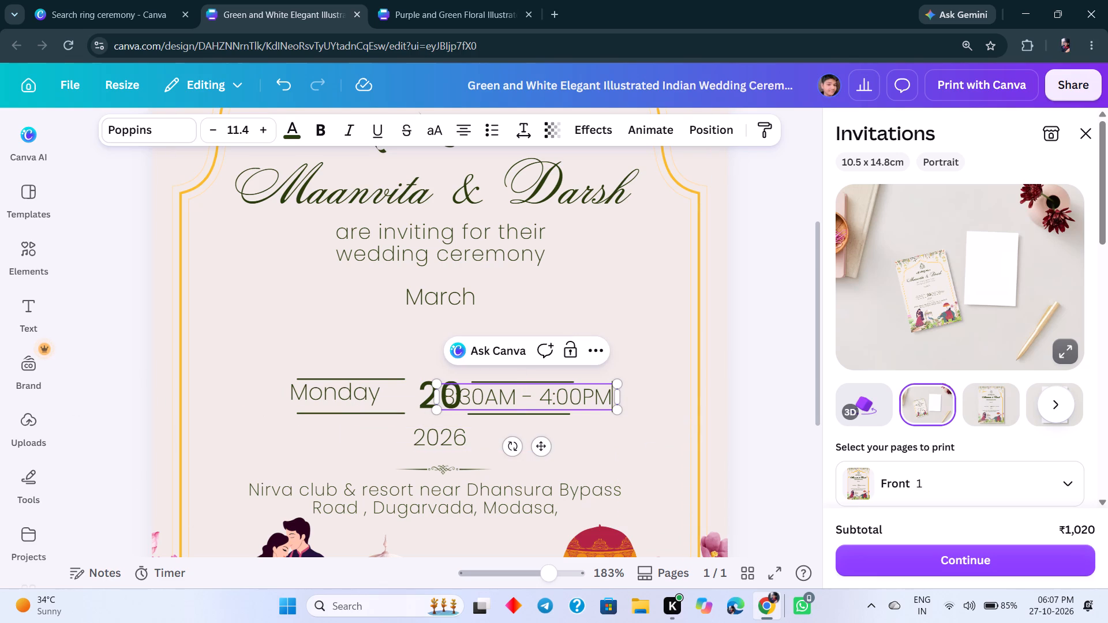
pyautogui.moveTo(513, 396); pyautogui.dragTo(526, 399)
pyautogui.click(602, 423)
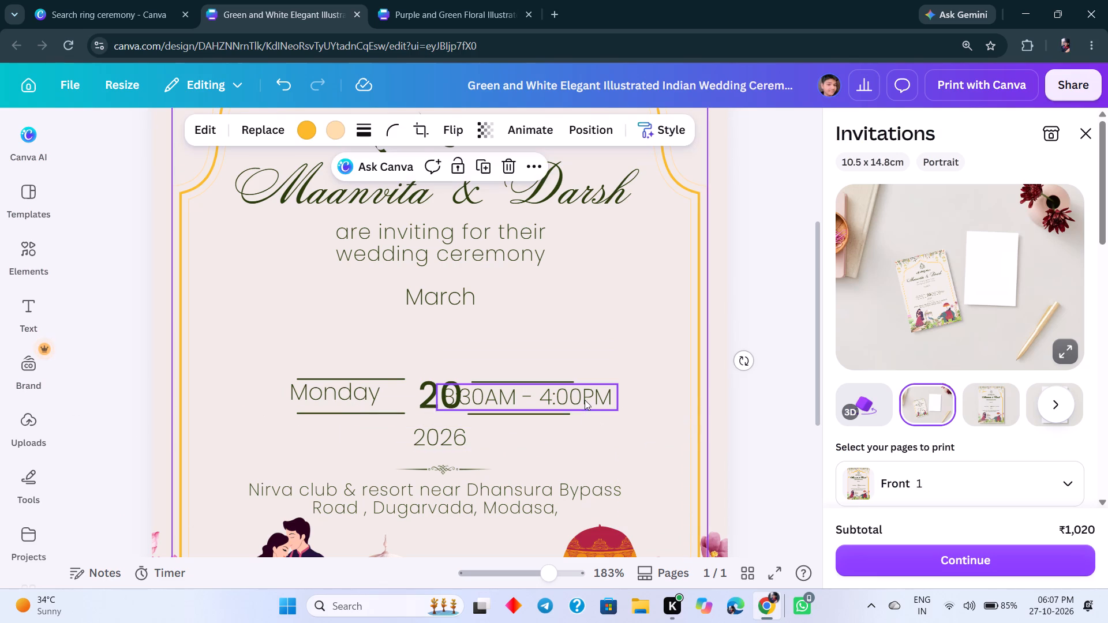
pyautogui.moveTo(585, 400); pyautogui.dragTo(614, 401)
# Lengthen the line below the time to the right so it spans the full width of "8:30AM - 4:00PM".
pyautogui.click(563, 415)
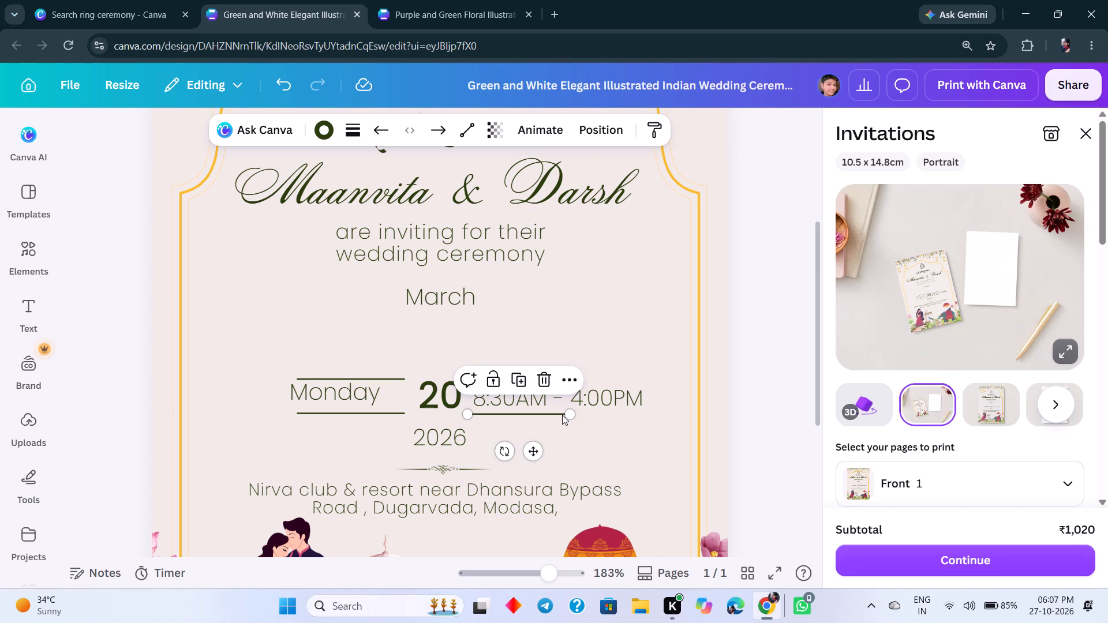
pyautogui.moveTo(570, 413); pyautogui.dragTo(633, 412)
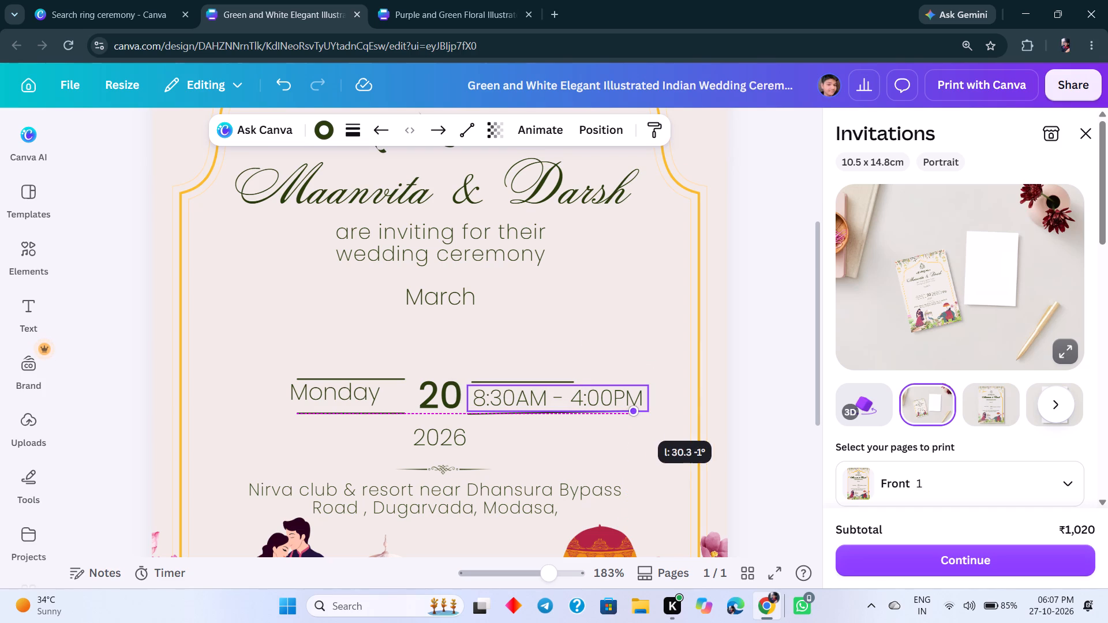
pyautogui.moveTo(633, 412); pyautogui.dragTo(649, 411)
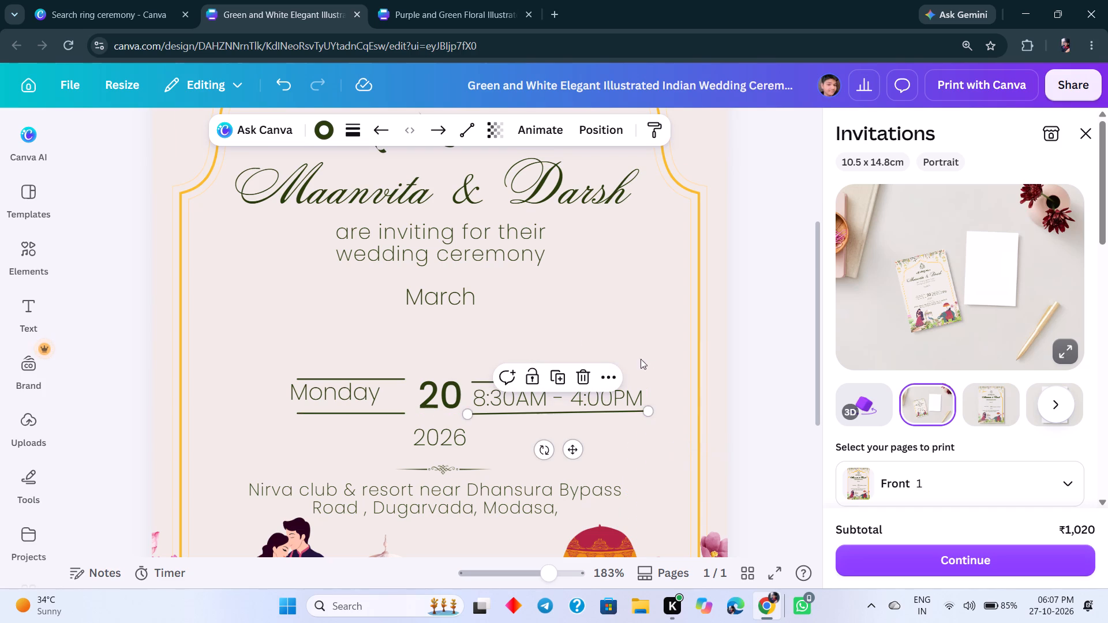
pyautogui.click(632, 337)
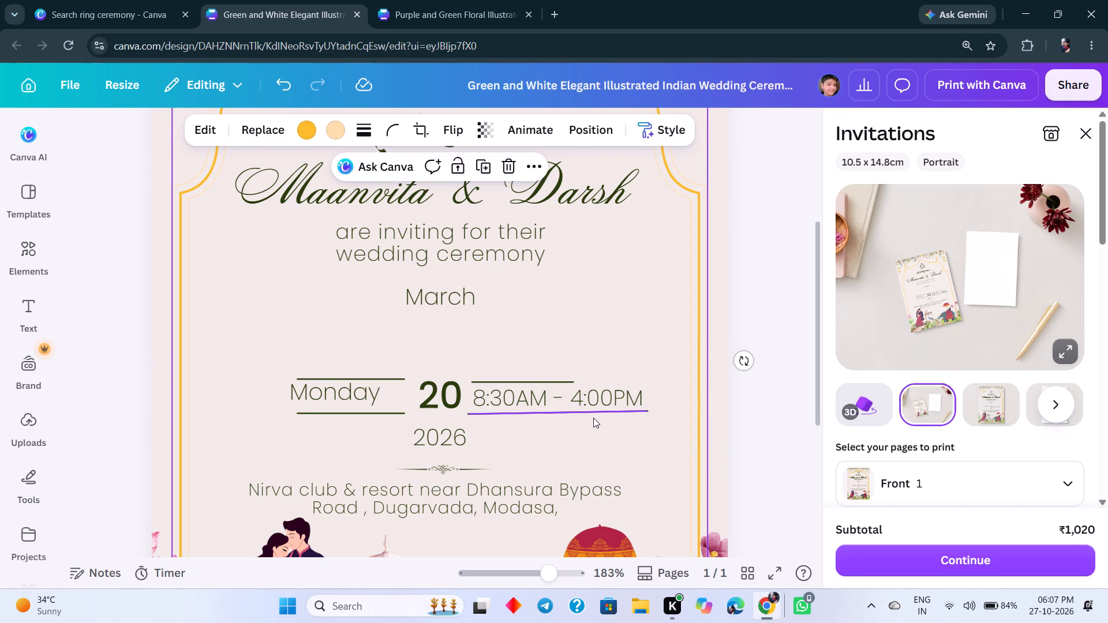
# Rotate the lengthened line below the time to 0° so it lies level.
pyautogui.click(593, 418)
pyautogui.click(647, 412)
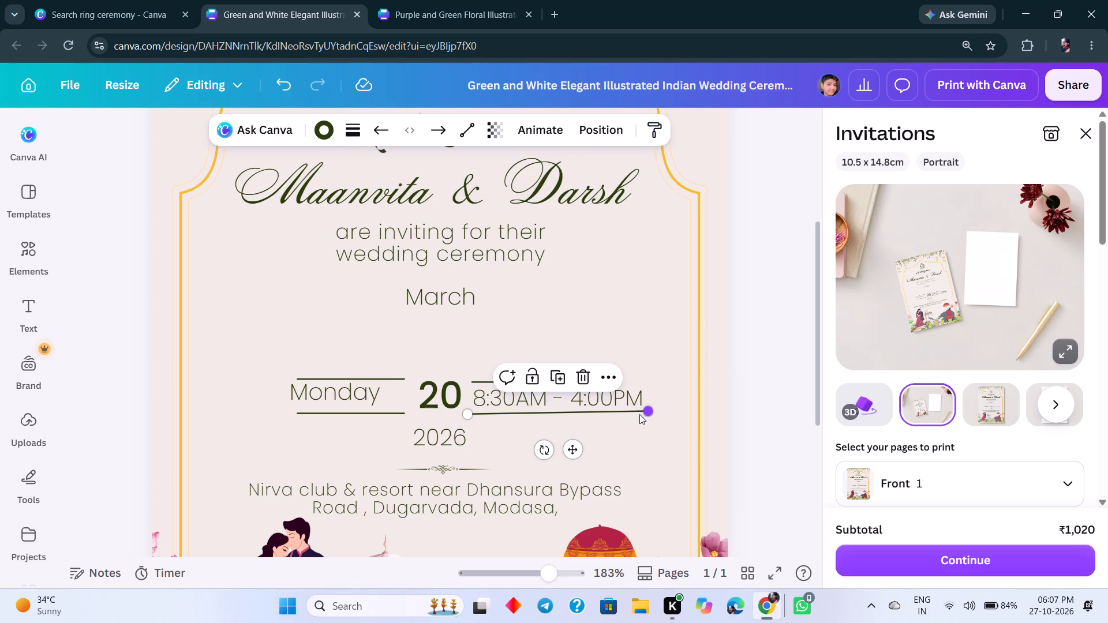
pyautogui.moveTo(544, 446); pyautogui.dragTo(541, 445)
pyautogui.moveTo(541, 445); pyautogui.dragTo(544, 453)
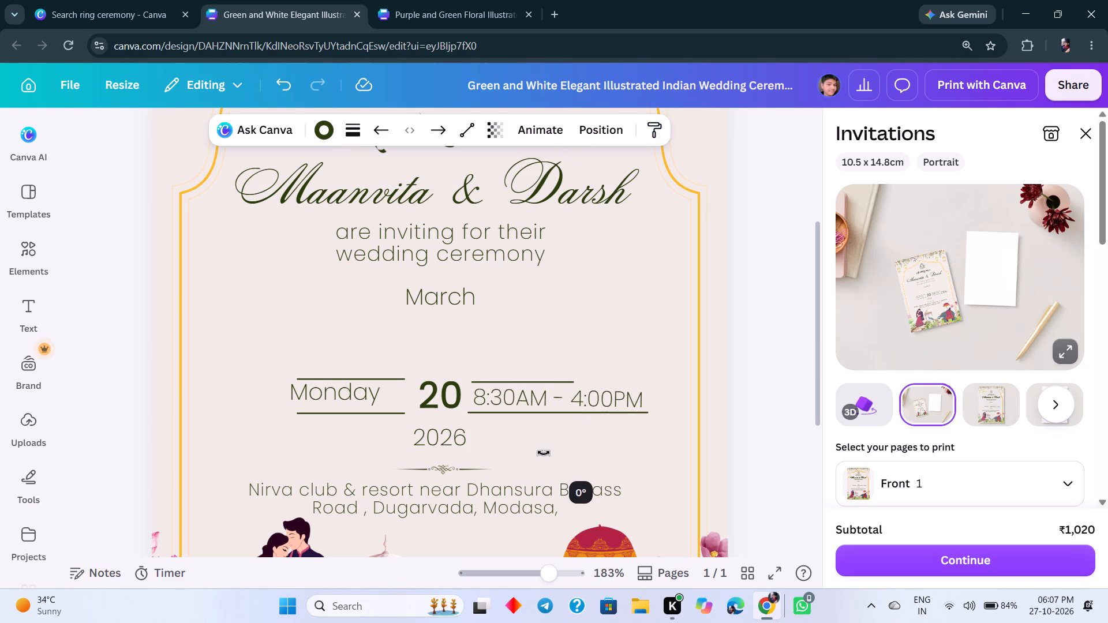
pyautogui.moveTo(544, 453); pyautogui.dragTo(544, 453)
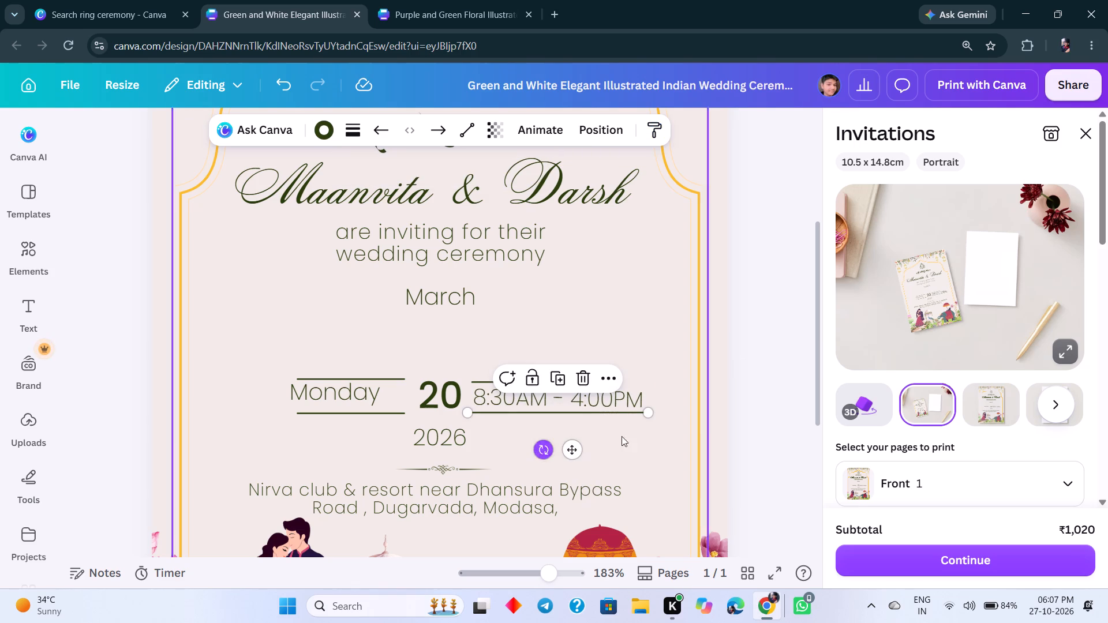
pyautogui.click(634, 434)
pyautogui.click(515, 358)
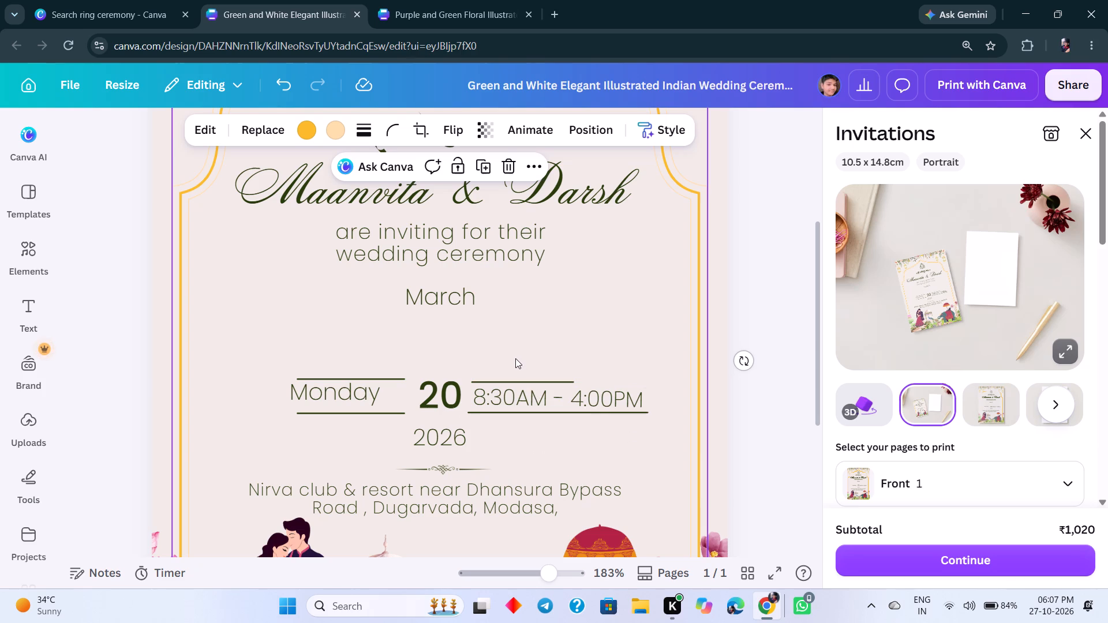
# Rotate the tilted "8:30AM - 4:00PM" text to 0° so it lies level.
pyautogui.click(551, 396)
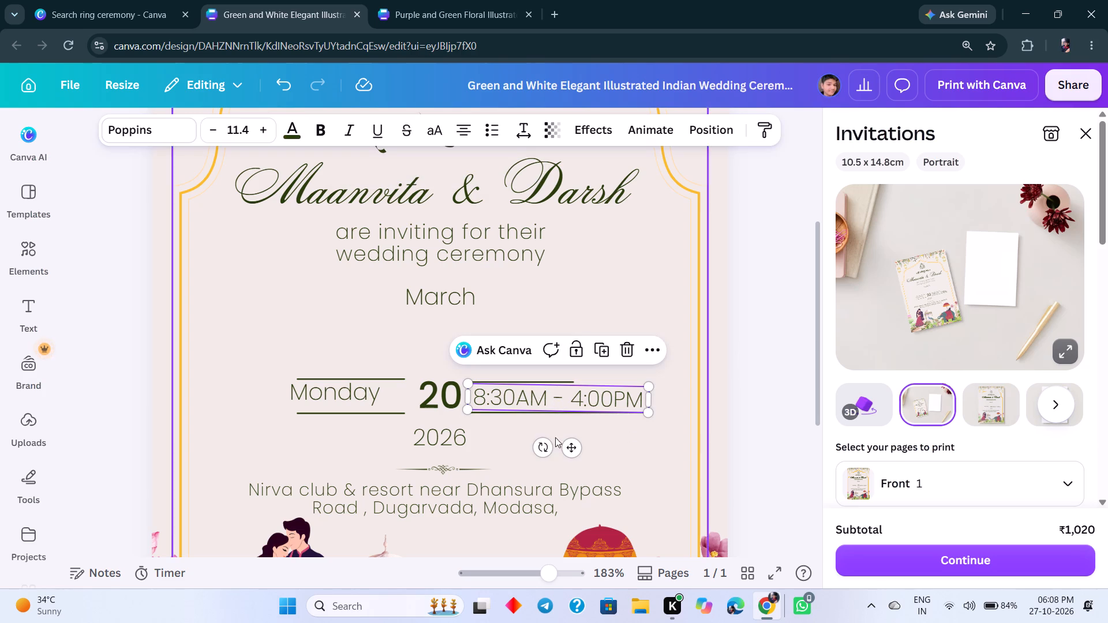
pyautogui.moveTo(549, 453); pyautogui.dragTo(549, 457)
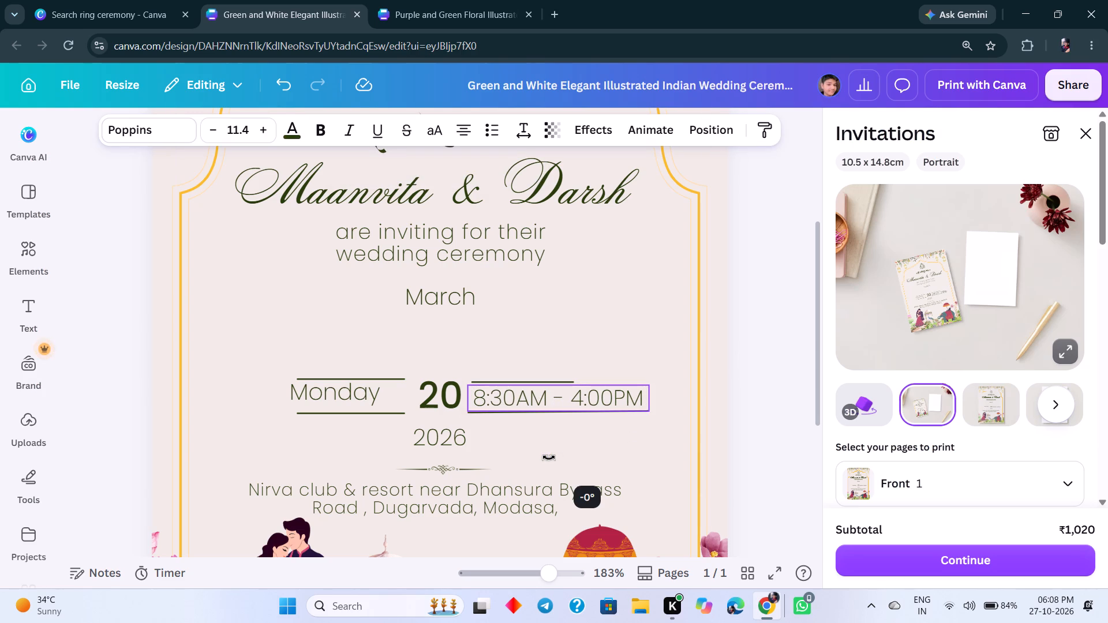
pyautogui.moveTo(549, 457); pyautogui.dragTo(552, 464)
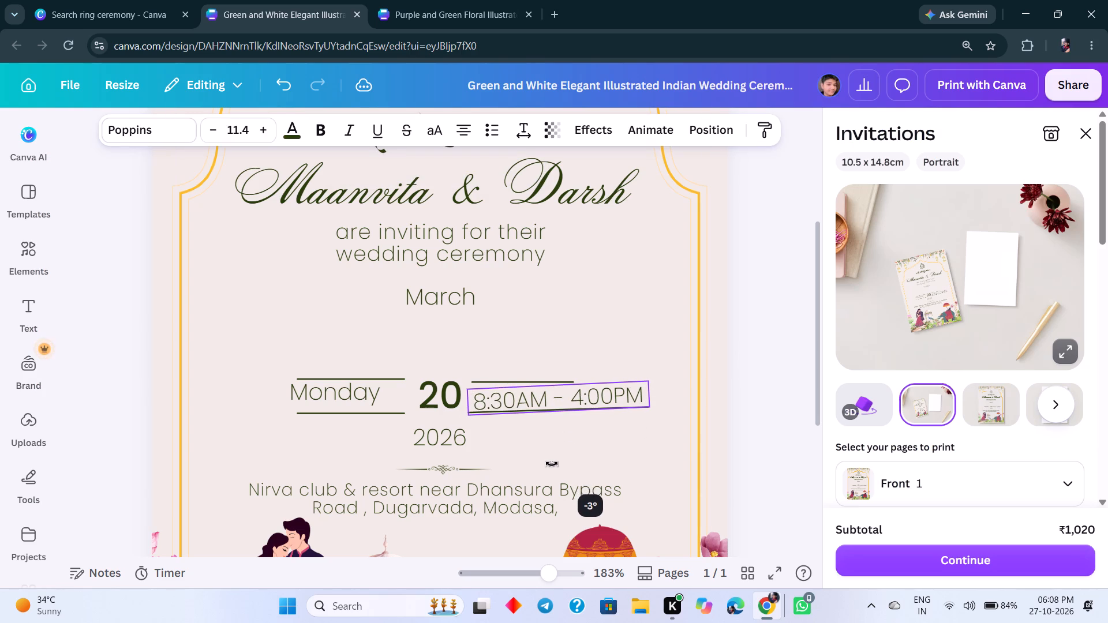
pyautogui.moveTo(552, 464); pyautogui.dragTo(550, 460)
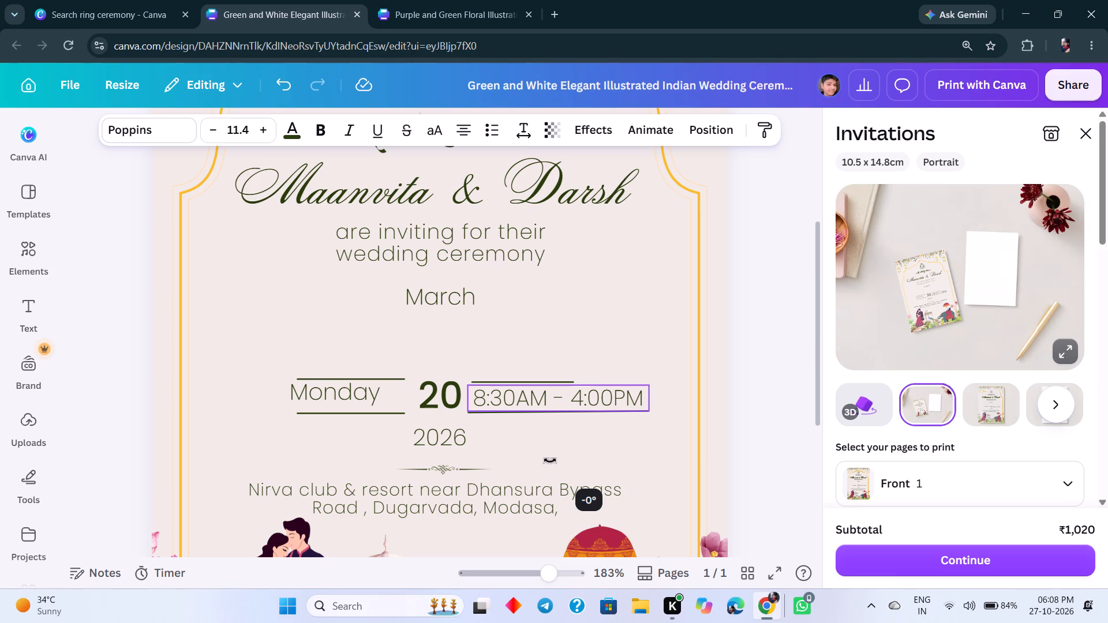
pyautogui.moveTo(550, 460); pyautogui.dragTo(549, 465)
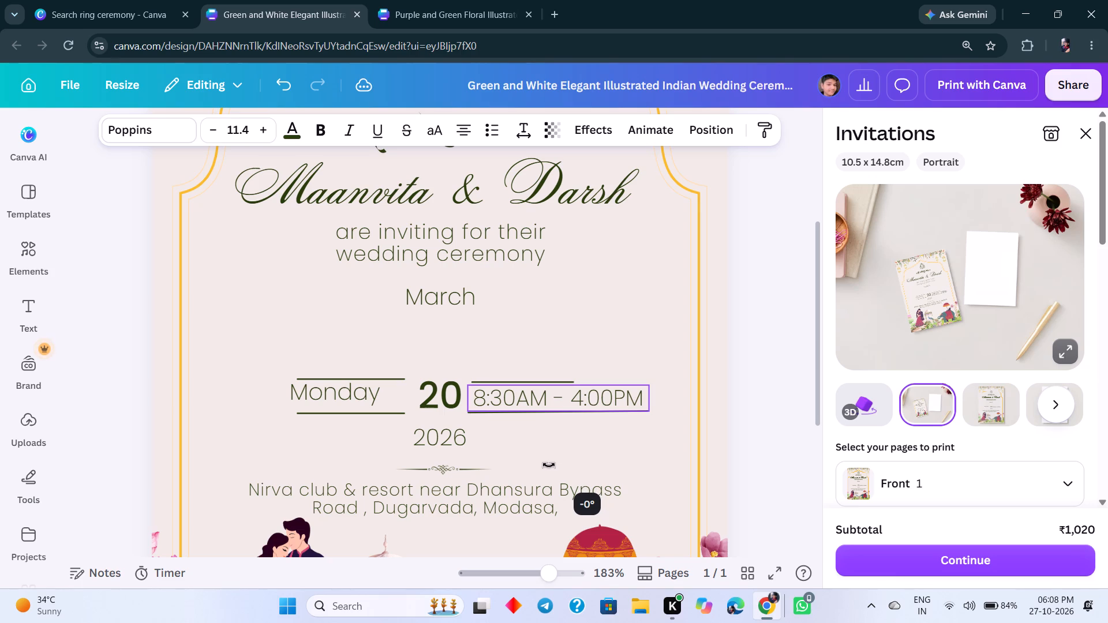
pyautogui.moveTo(549, 465); pyautogui.dragTo(551, 467)
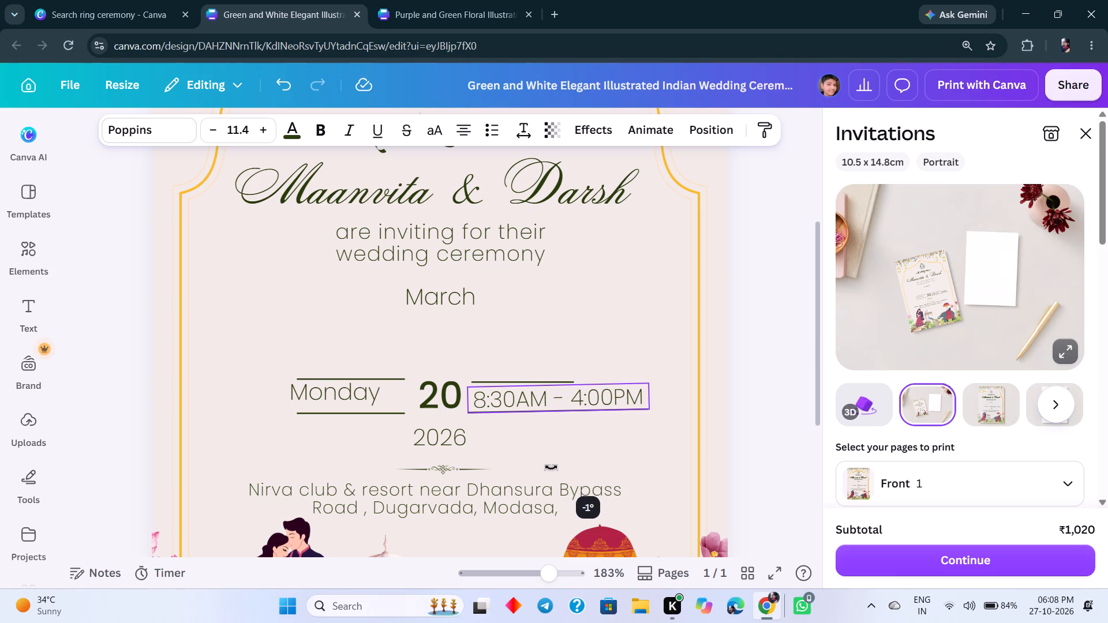
pyautogui.moveTo(551, 467); pyautogui.dragTo(550, 464)
pyautogui.click(609, 453)
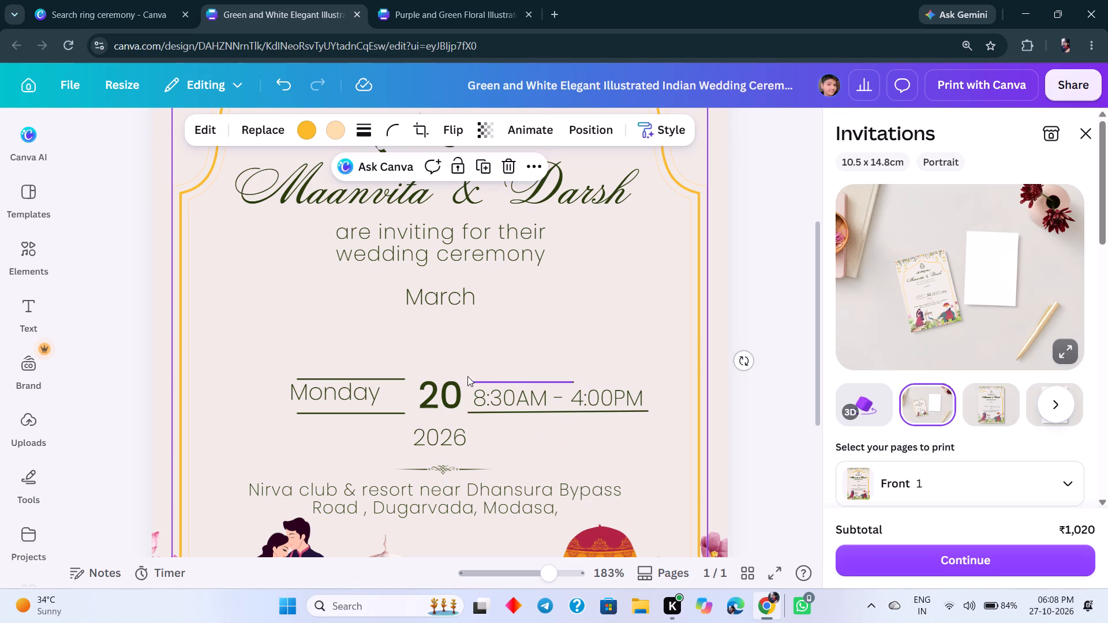
# Rotate the line below "8:30AM - 4:00PM" back to 0° so it lies level.
pyautogui.click(507, 358)
pyautogui.click(565, 415)
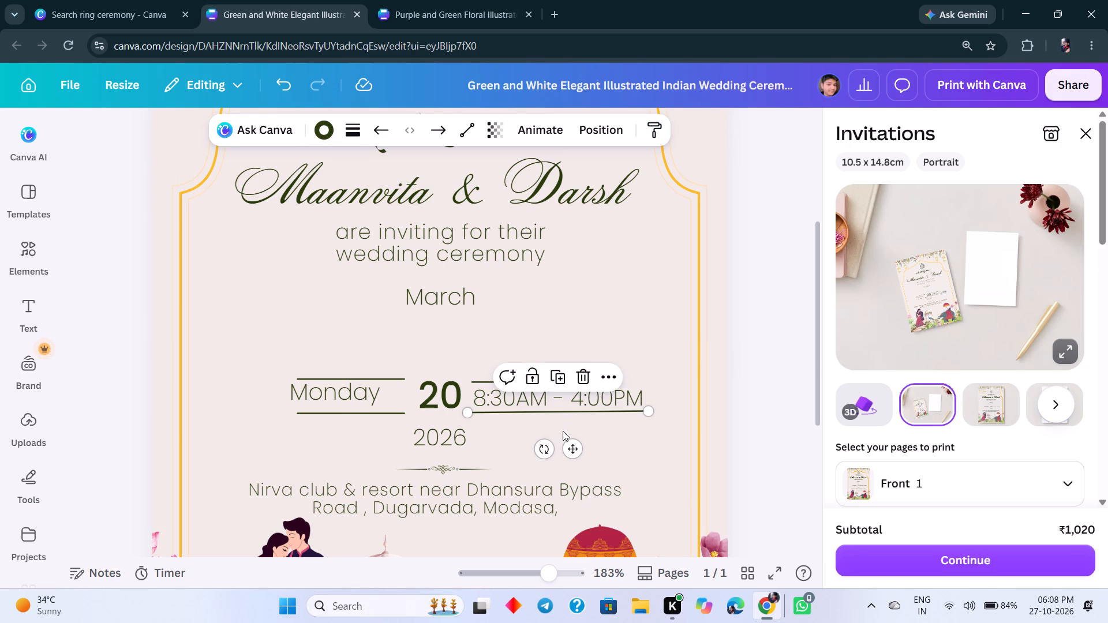
pyautogui.click(545, 454)
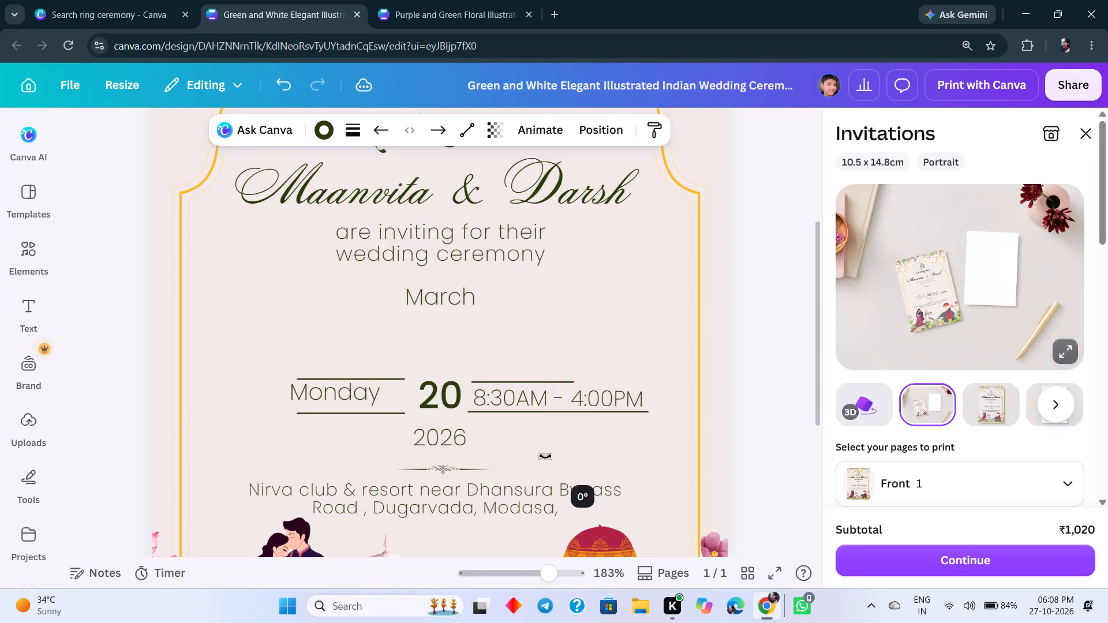
pyautogui.click(626, 429)
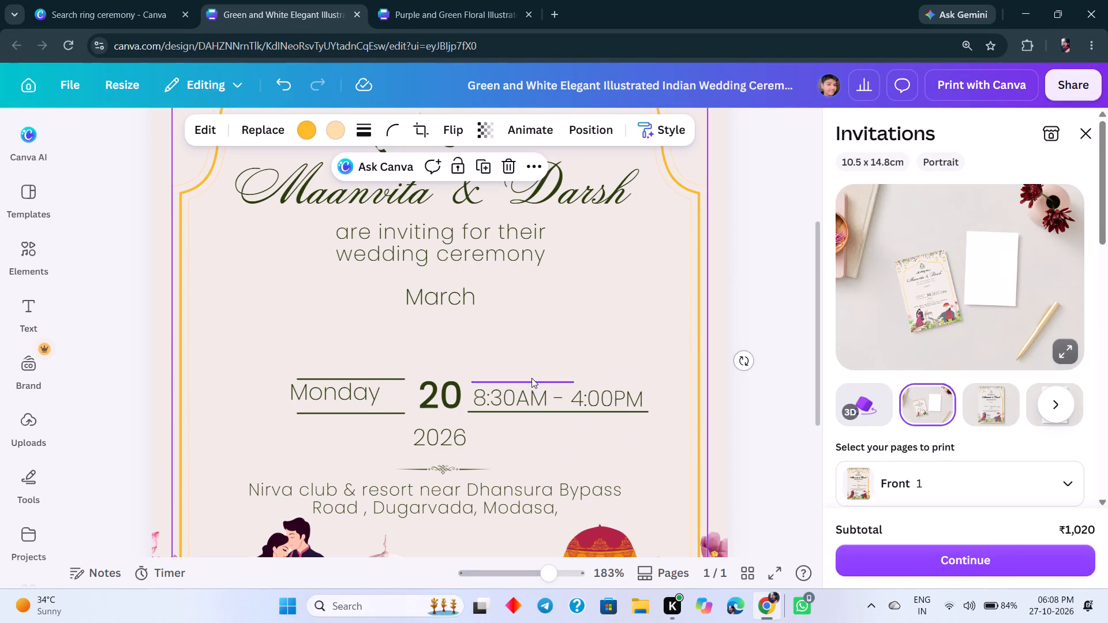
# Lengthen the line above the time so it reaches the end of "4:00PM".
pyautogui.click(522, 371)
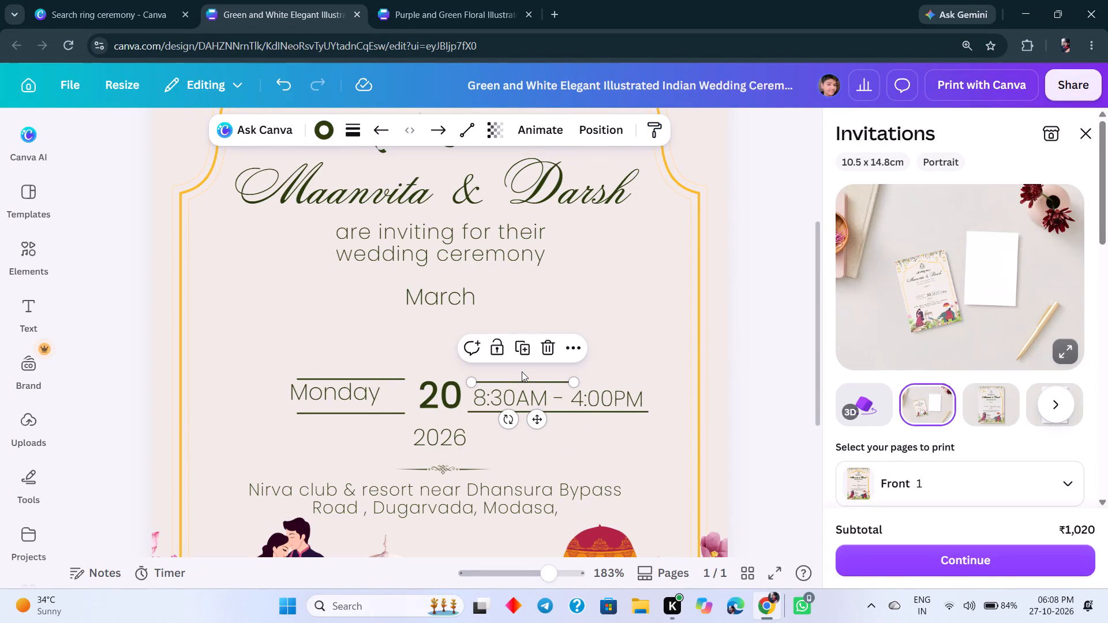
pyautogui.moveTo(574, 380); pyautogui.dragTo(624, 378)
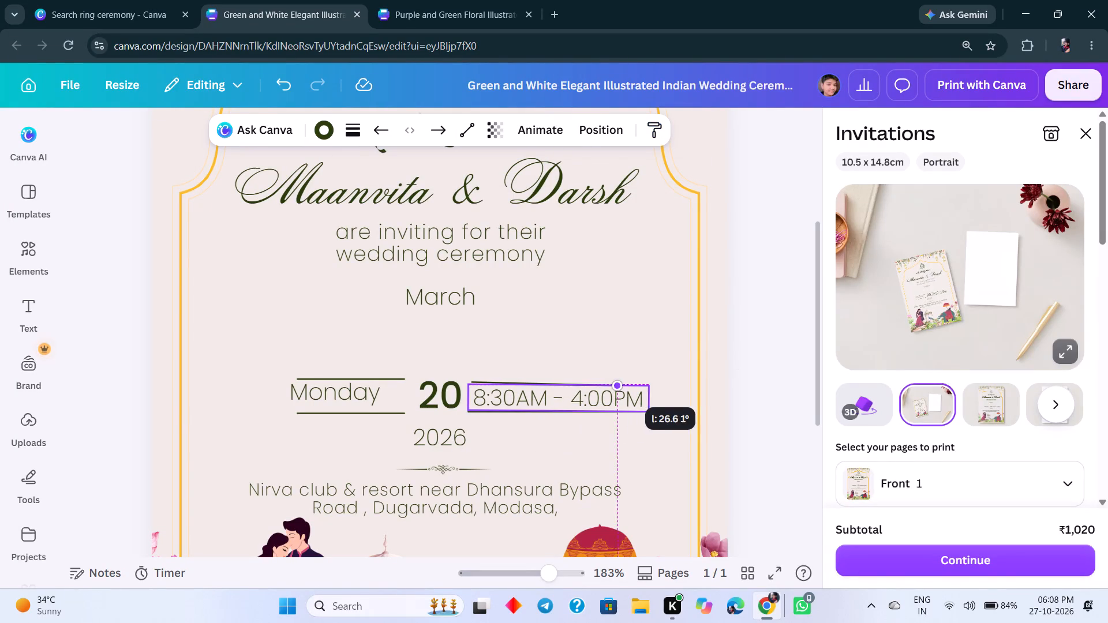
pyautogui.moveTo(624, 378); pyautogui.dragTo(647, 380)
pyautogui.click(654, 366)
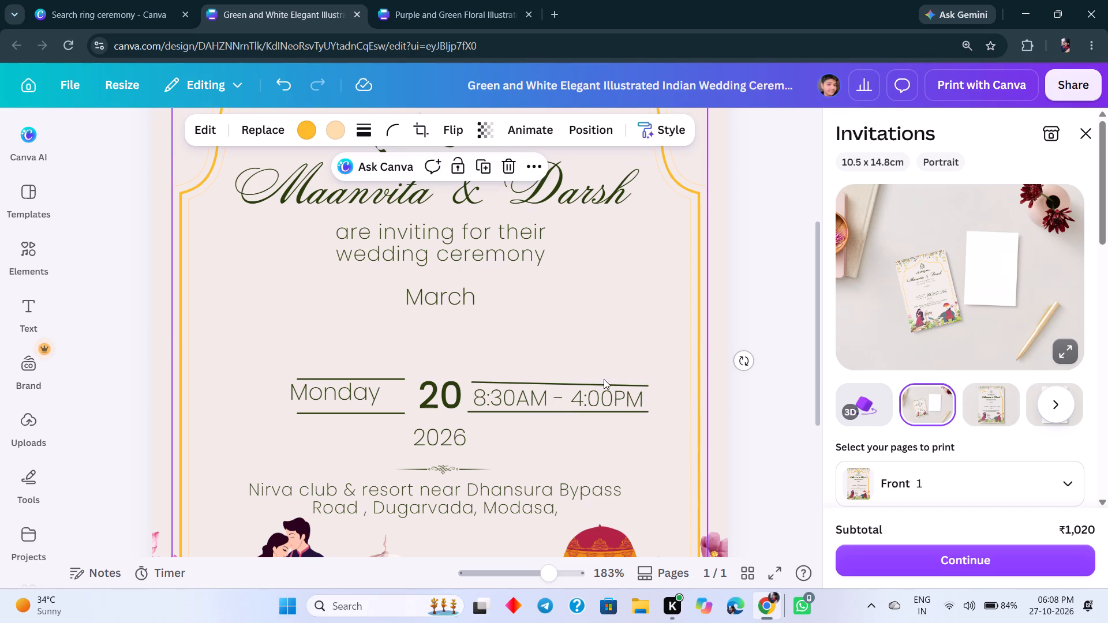
# Delete the slanted line above "8:30AM - 4:00PM".
pyautogui.scroll(-5, 498, 322)
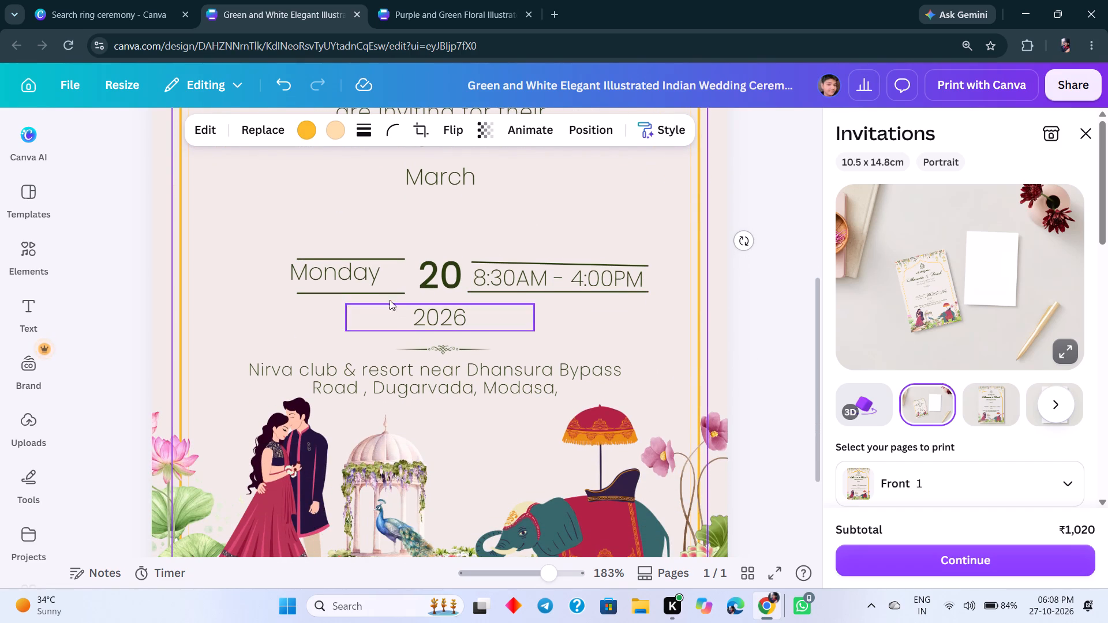
pyautogui.click(535, 261)
pyautogui.click(581, 229)
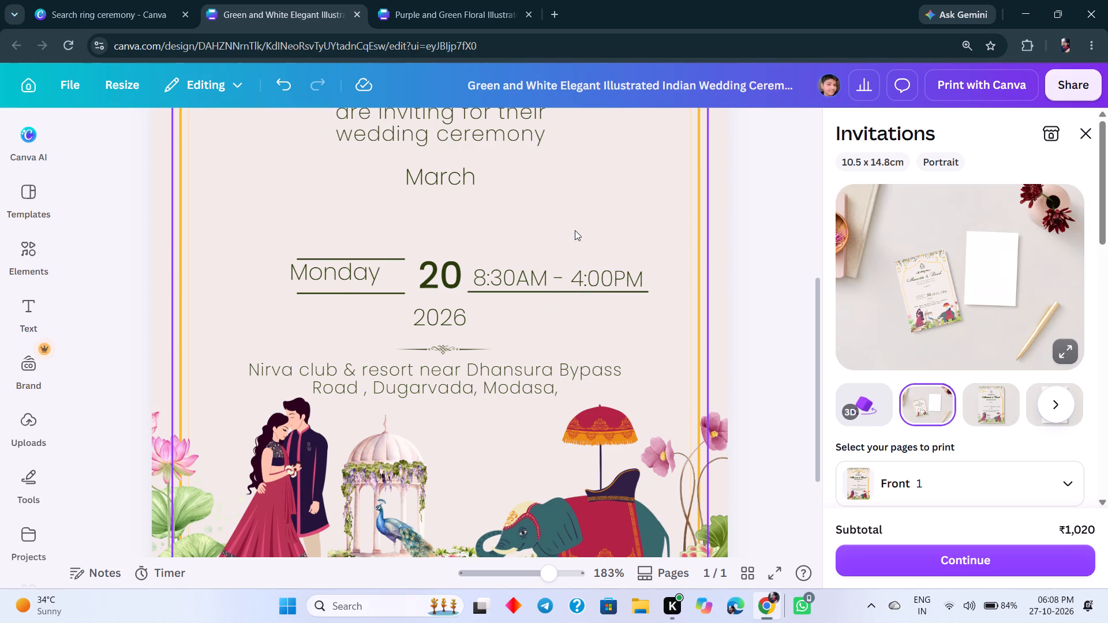
# Duplicate the line above "Monday" and place the copy above the time, level with the original.
pyautogui.click(357, 261)
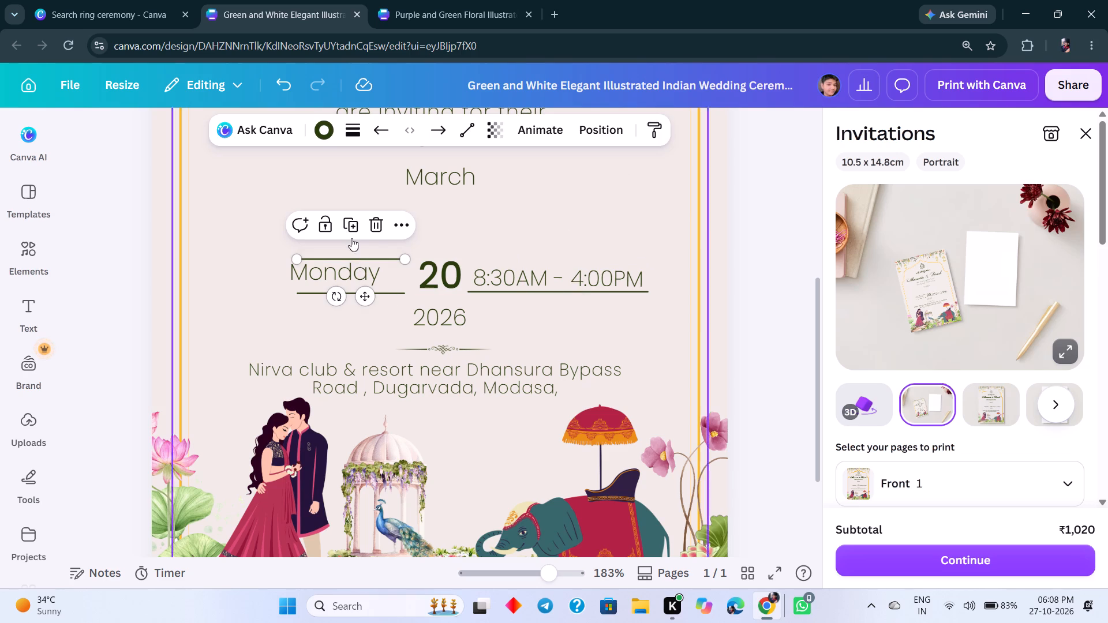
pyautogui.click(348, 229)
pyautogui.moveTo(402, 280); pyautogui.dragTo(570, 254)
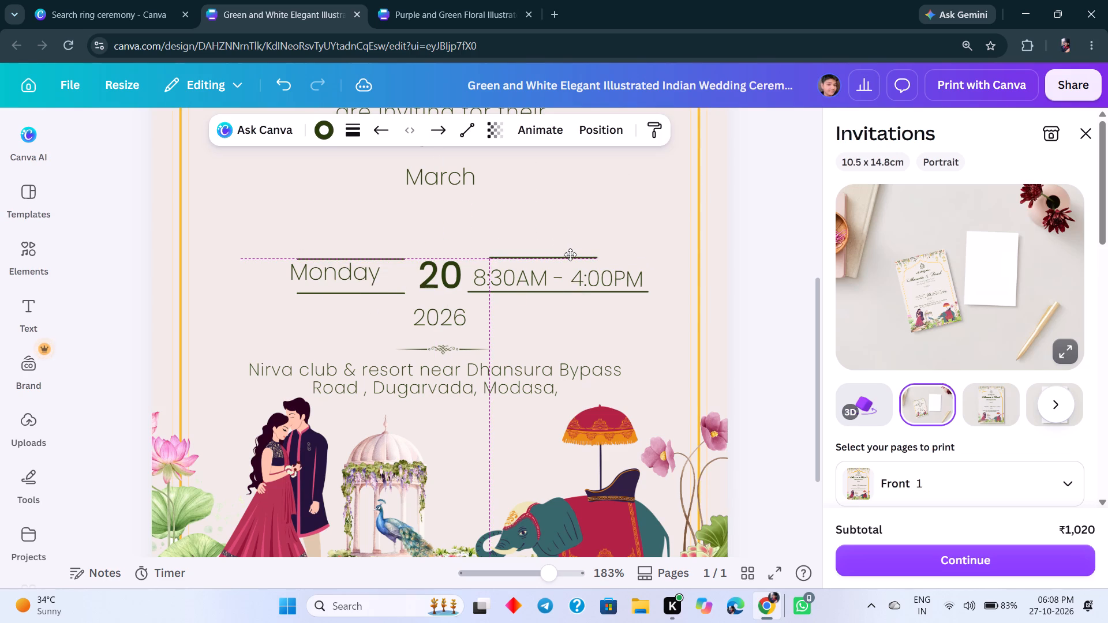
pyautogui.moveTo(570, 254); pyautogui.dragTo(571, 257)
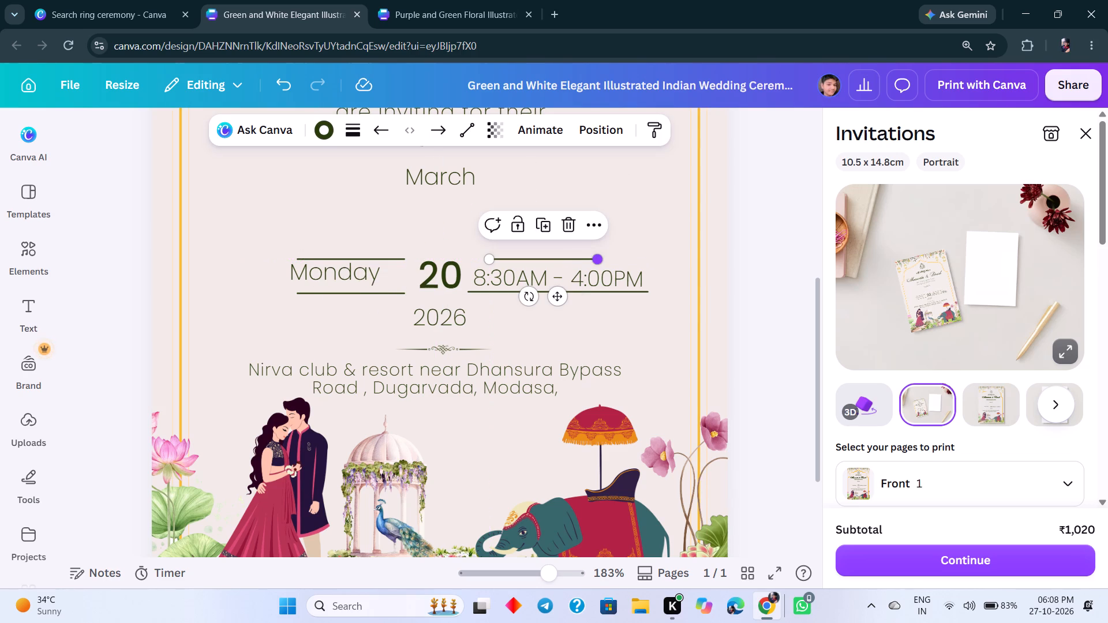
# Stretch the copied line at both ends to about 32 long so it spans the width of "8:30AM - 4:00PM".
pyautogui.moveTo(601, 260); pyautogui.dragTo(649, 259)
pyautogui.moveTo(491, 262); pyautogui.dragTo(482, 268)
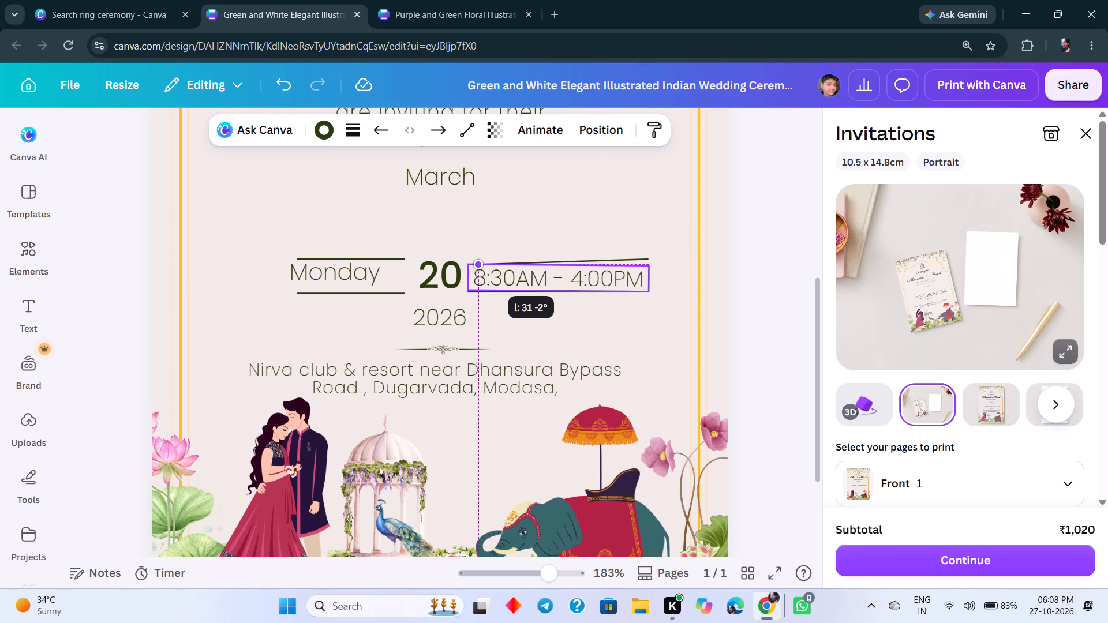
pyautogui.moveTo(482, 268); pyautogui.dragTo(478, 267)
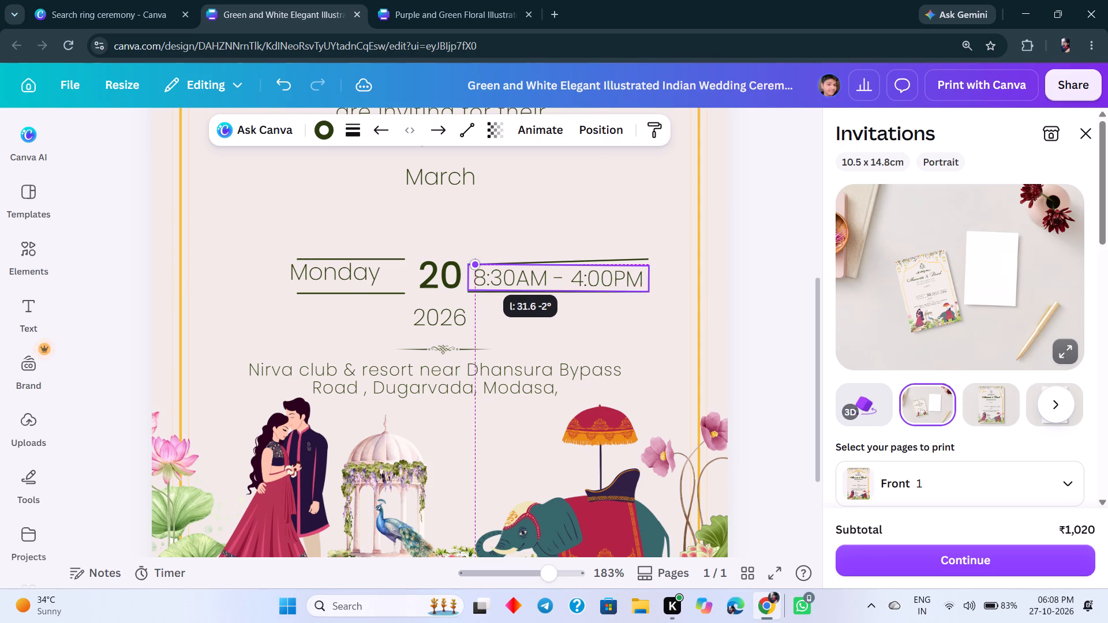
pyautogui.moveTo(478, 267); pyautogui.dragTo(475, 265)
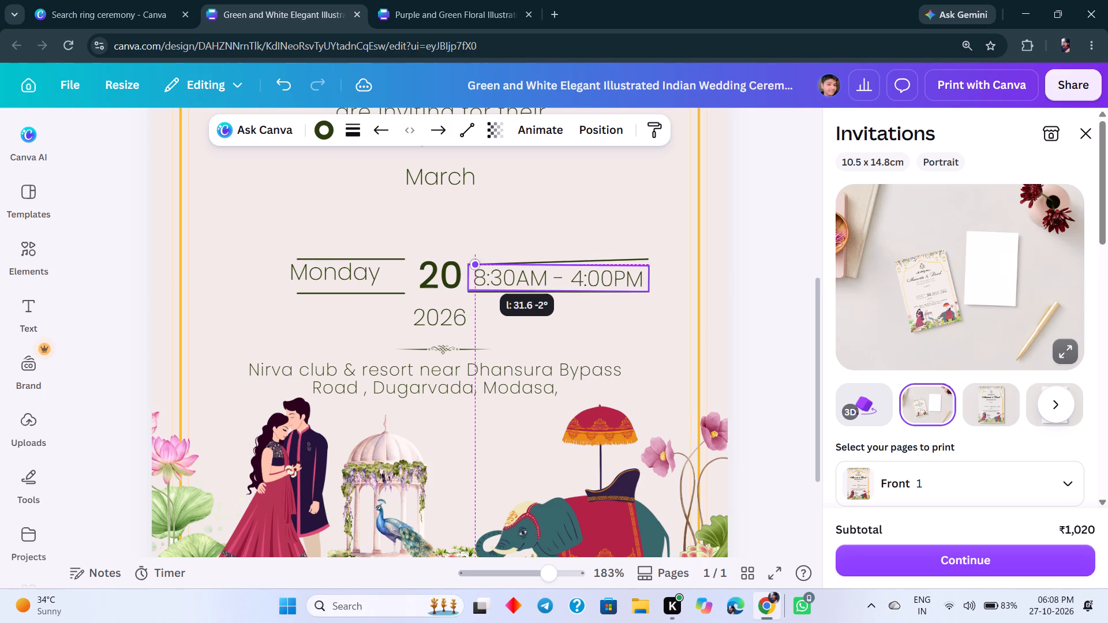
pyautogui.moveTo(475, 265); pyautogui.dragTo(472, 266)
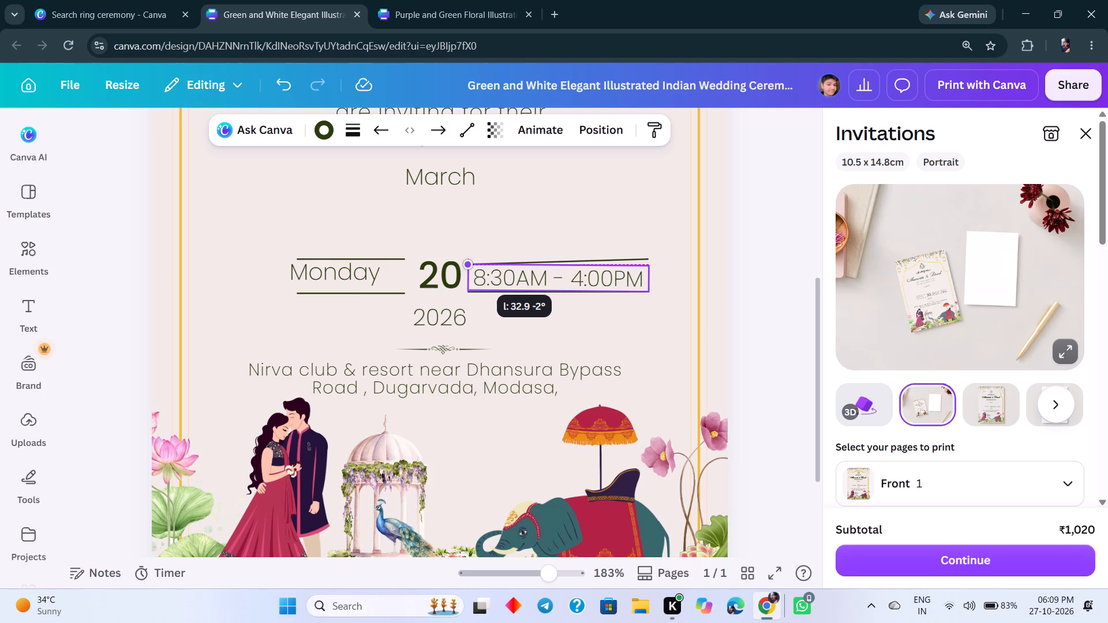
pyautogui.moveTo(472, 266); pyautogui.dragTo(474, 263)
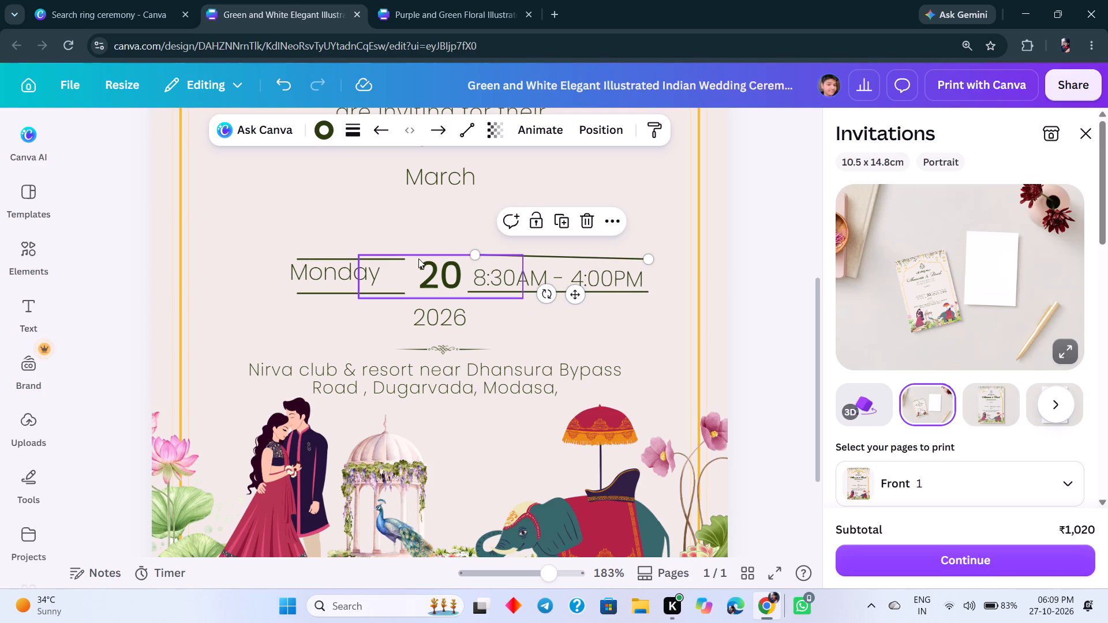
# Move the stretched line down slightly so it sits closer to the top of "8:30AM - 4:00PM".
pyautogui.click(514, 254)
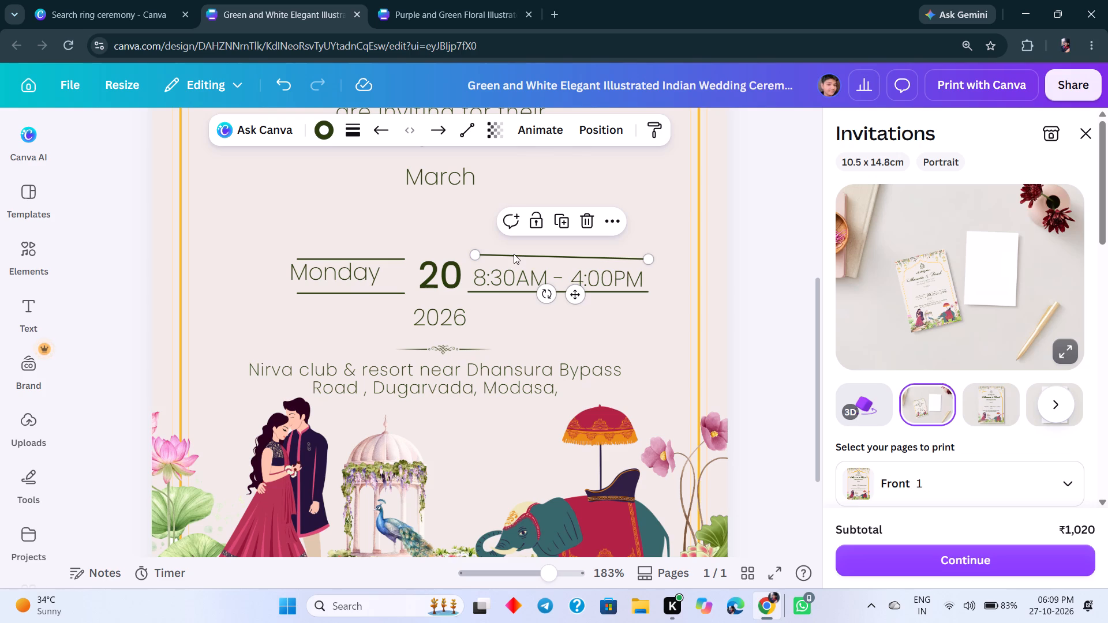
pyautogui.moveTo(514, 254); pyautogui.dragTo(514, 258)
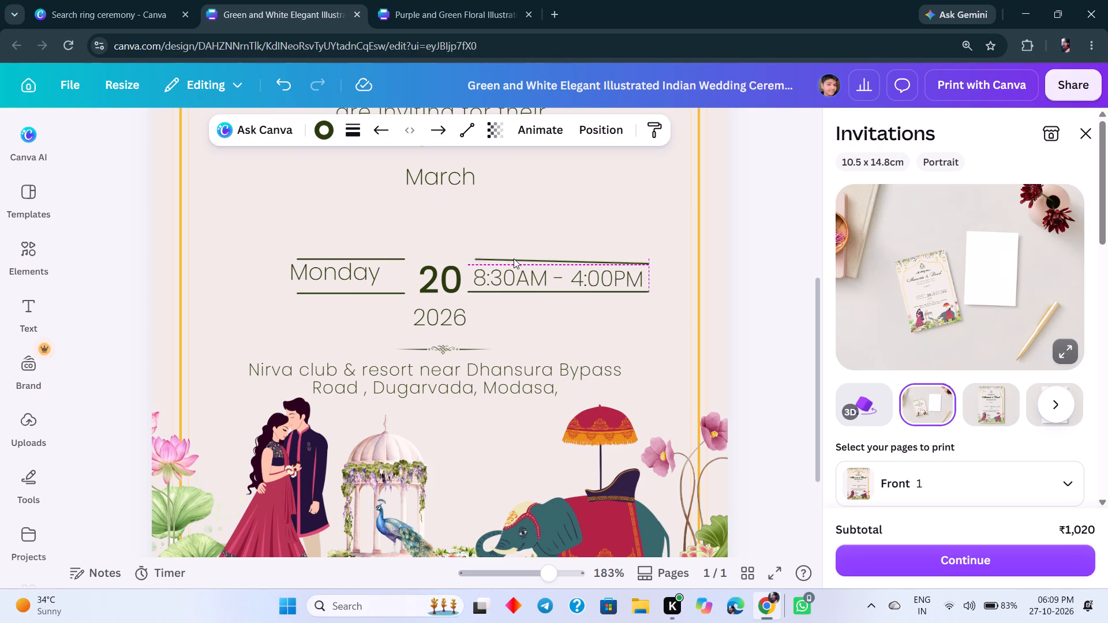
pyautogui.moveTo(514, 258); pyautogui.dragTo(512, 257)
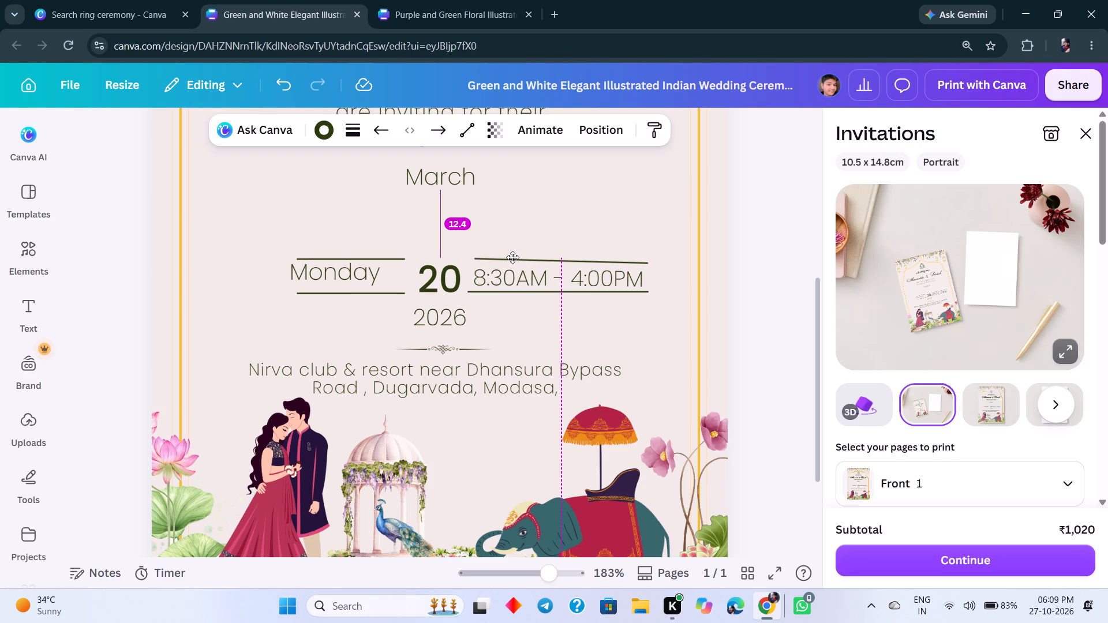
pyautogui.moveTo(512, 257); pyautogui.dragTo(512, 260)
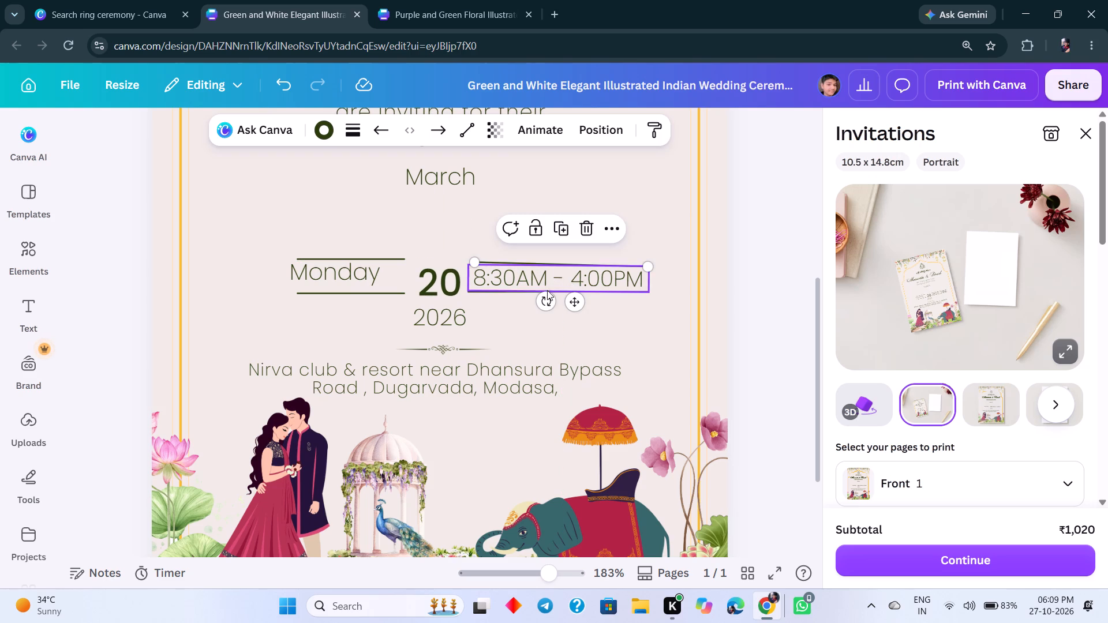
# Rotate the line above "8:30AM - 4:00PM" to 0° so it runs parallel to the line below.
pyautogui.moveTo(546, 296); pyautogui.dragTo(547, 299)
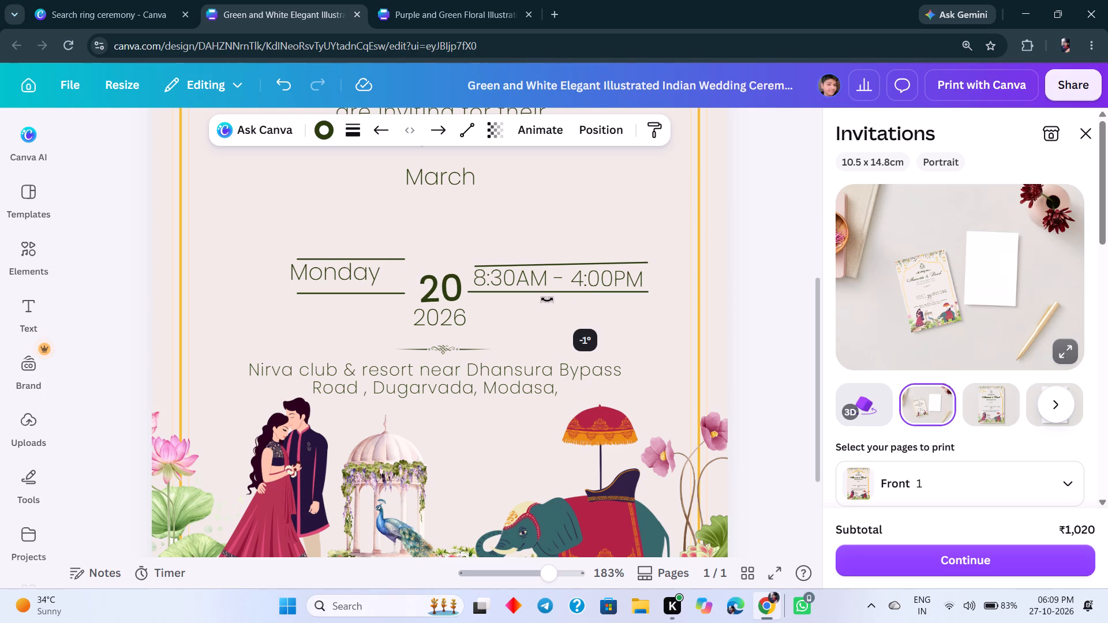
pyautogui.moveTo(547, 299); pyautogui.dragTo(547, 300)
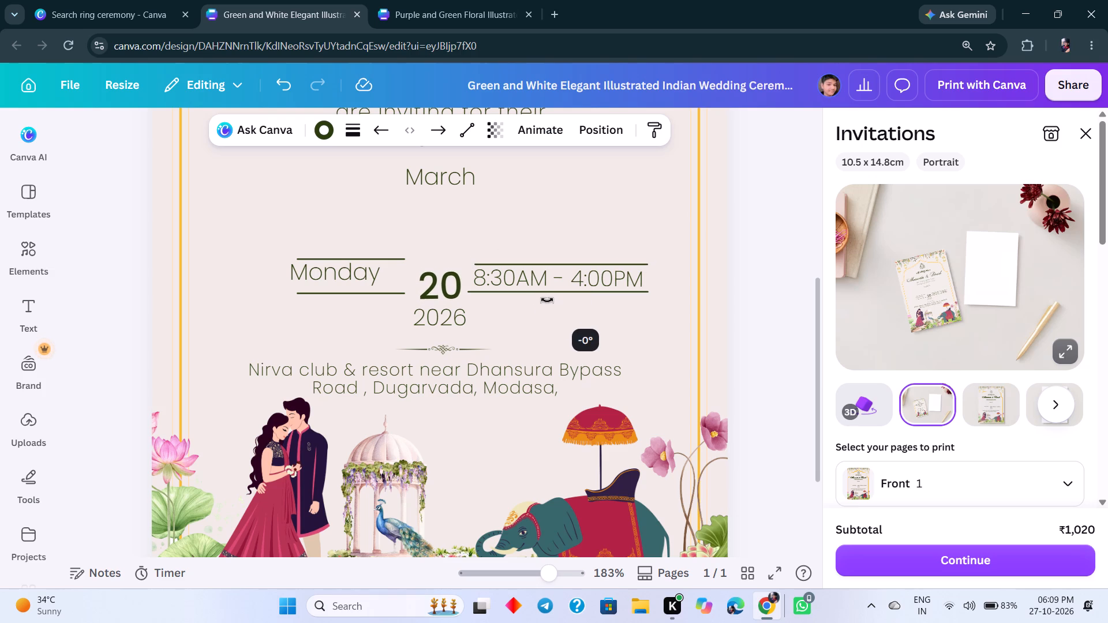
pyautogui.moveTo(547, 300); pyautogui.dragTo(546, 300)
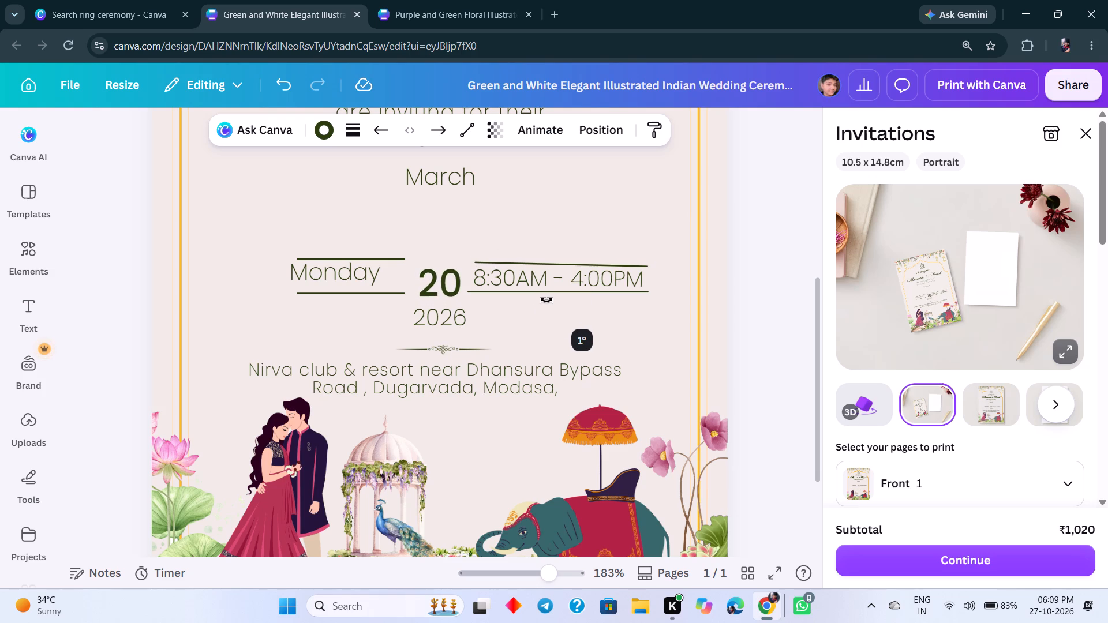
pyautogui.moveTo(546, 300); pyautogui.dragTo(547, 301)
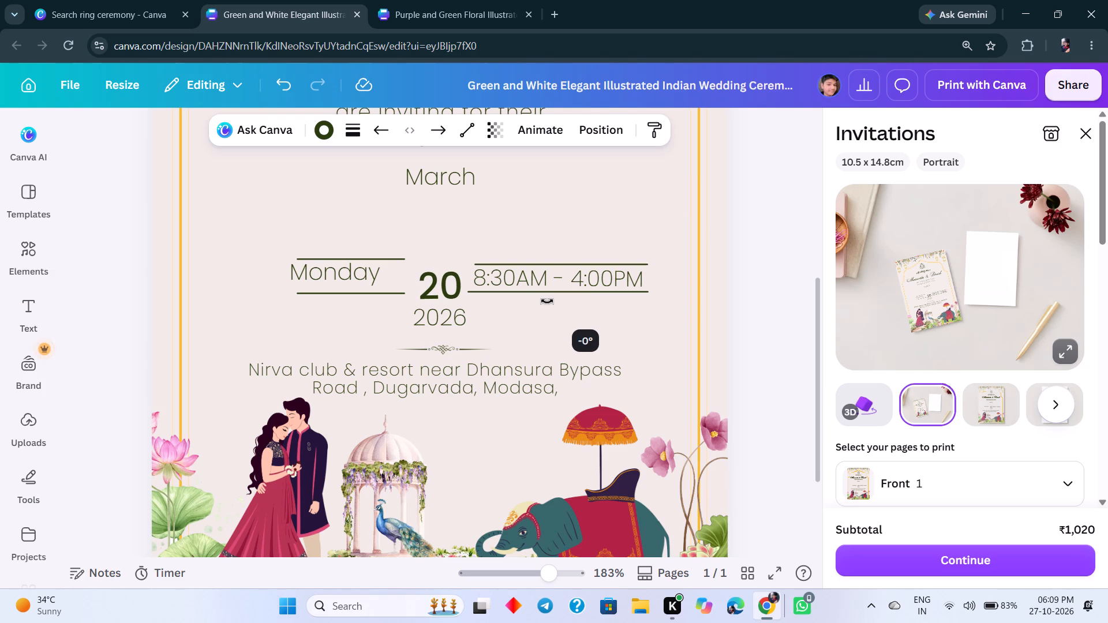
pyautogui.moveTo(547, 301); pyautogui.dragTo(546, 302)
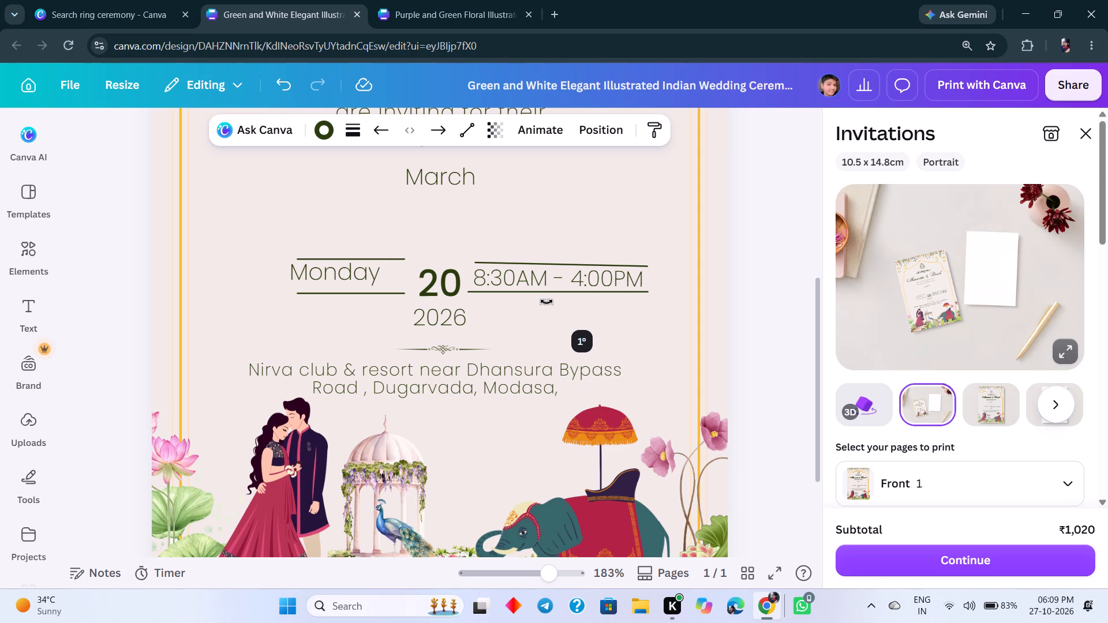
pyautogui.moveTo(546, 302); pyautogui.dragTo(547, 302)
pyautogui.click(543, 330)
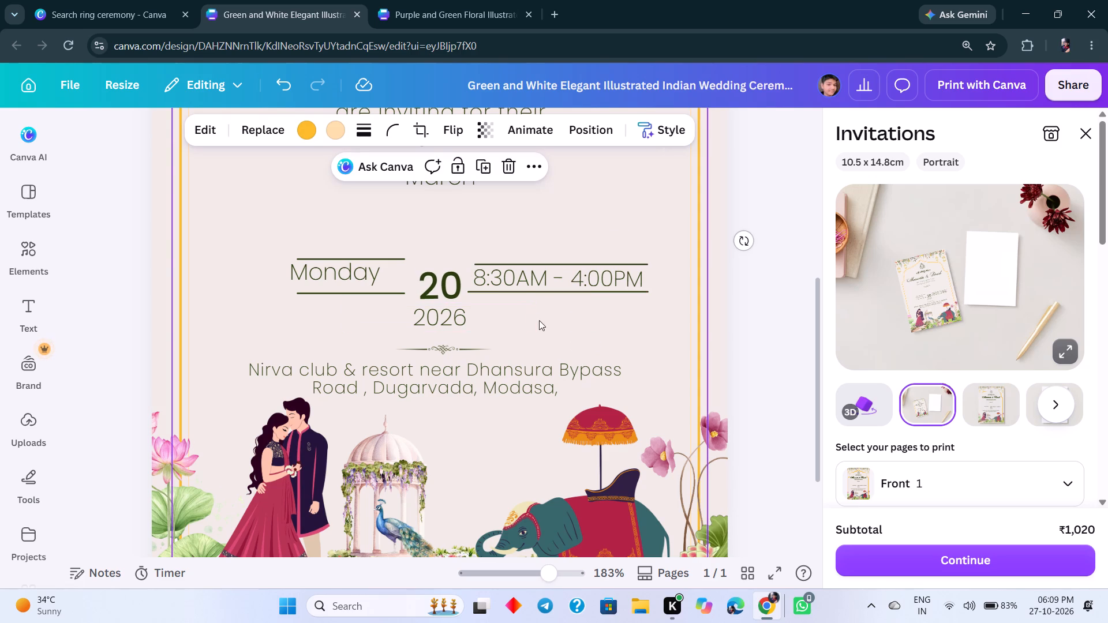
# Move the line above "Monday" down so it is level with the line above "8:30AM - 4:00PM".
pyautogui.moveTo(355, 254); pyautogui.dragTo(358, 259)
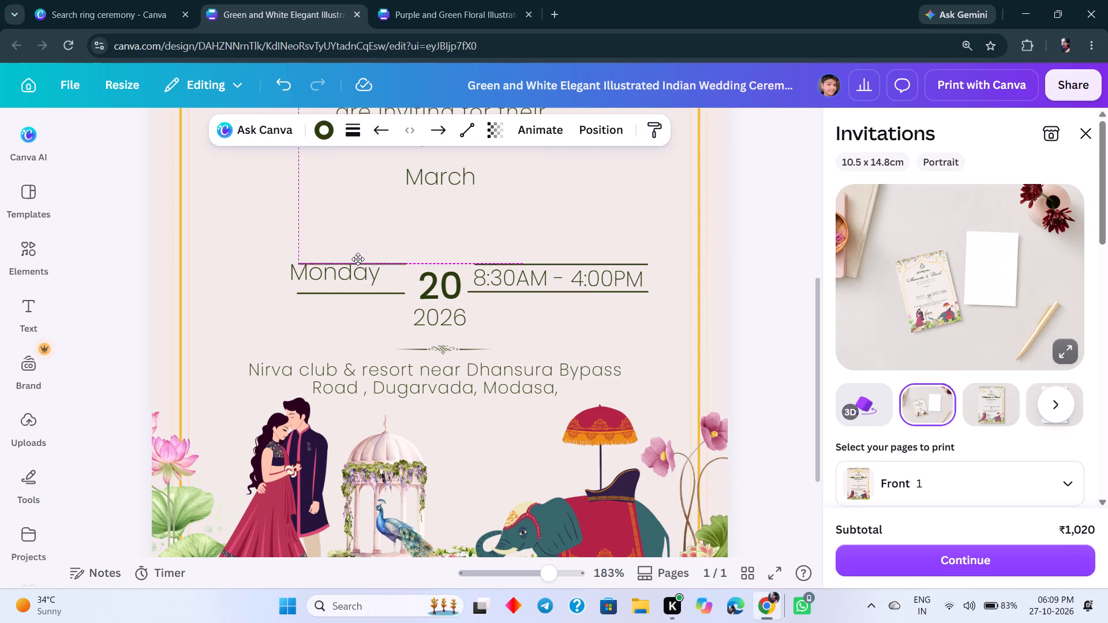
pyautogui.moveTo(358, 259); pyautogui.dragTo(358, 260)
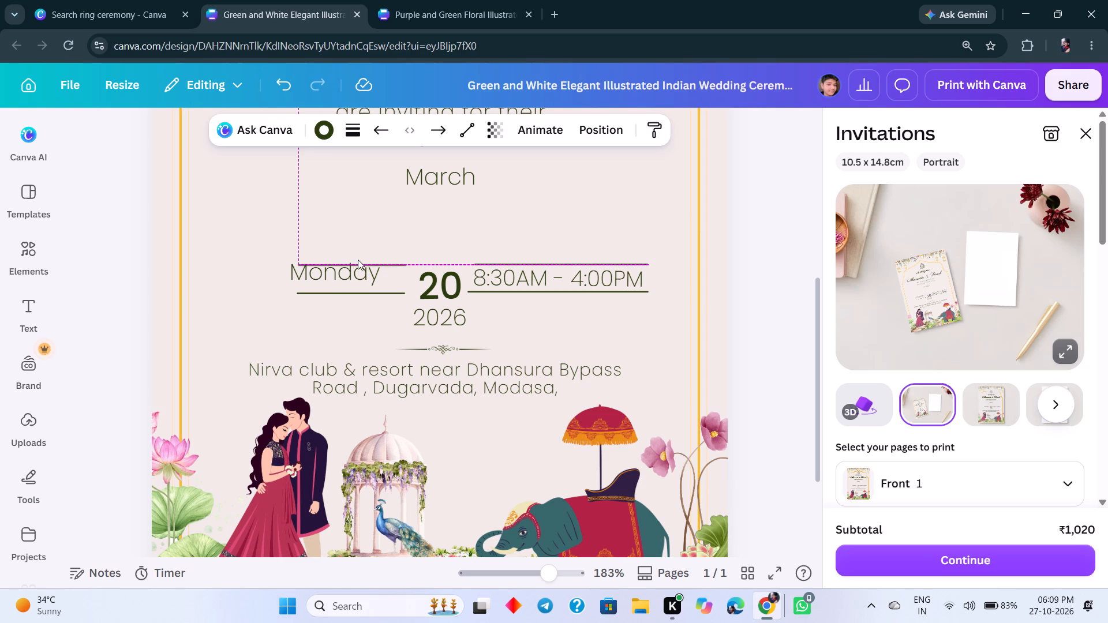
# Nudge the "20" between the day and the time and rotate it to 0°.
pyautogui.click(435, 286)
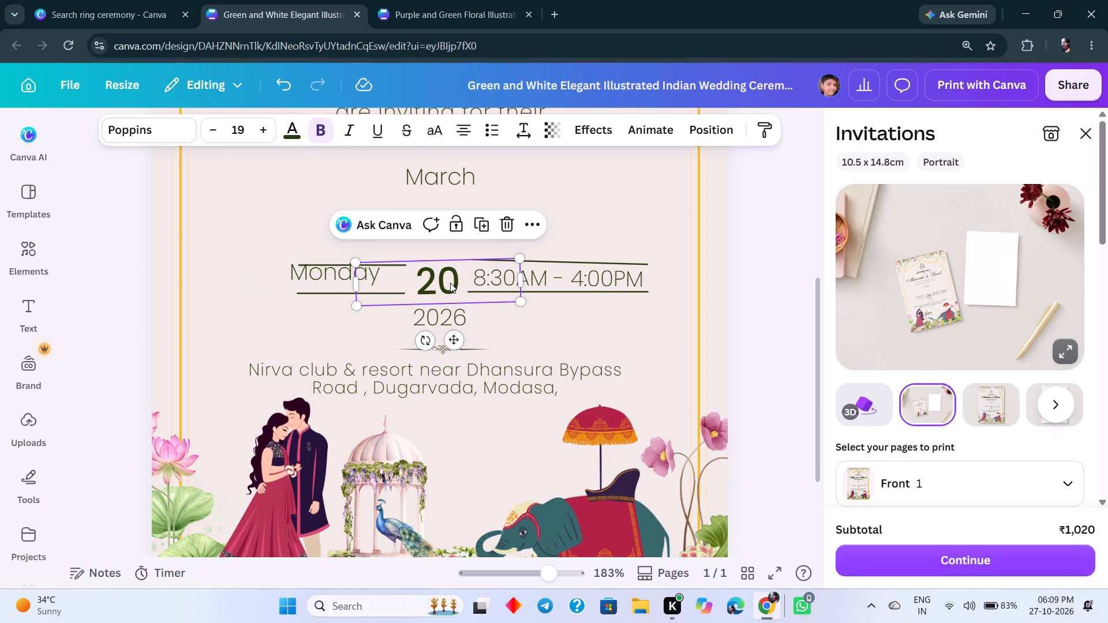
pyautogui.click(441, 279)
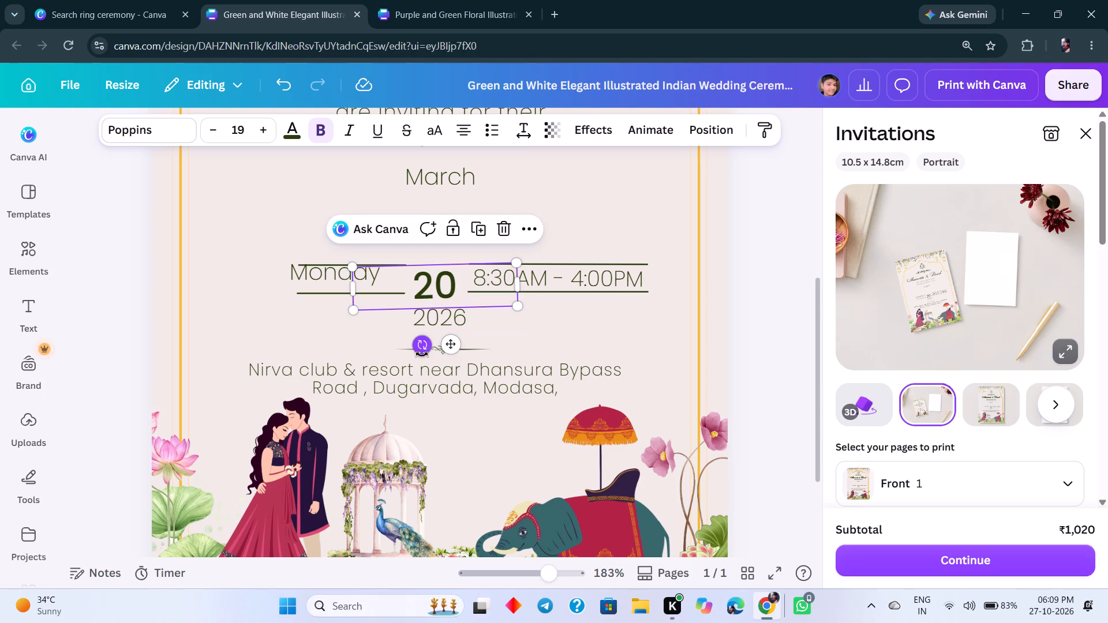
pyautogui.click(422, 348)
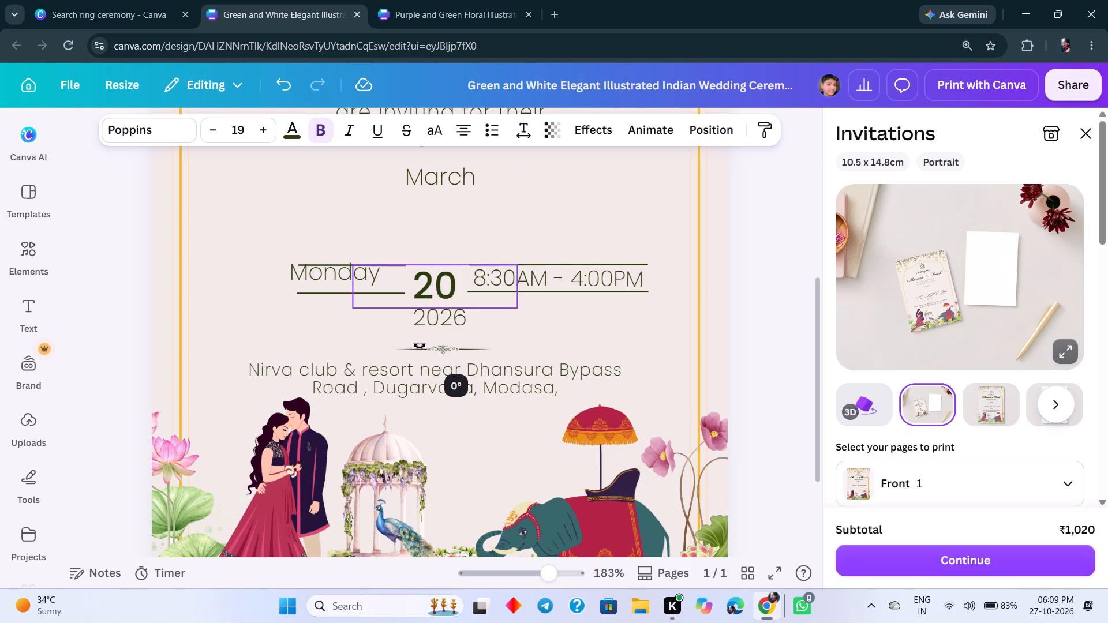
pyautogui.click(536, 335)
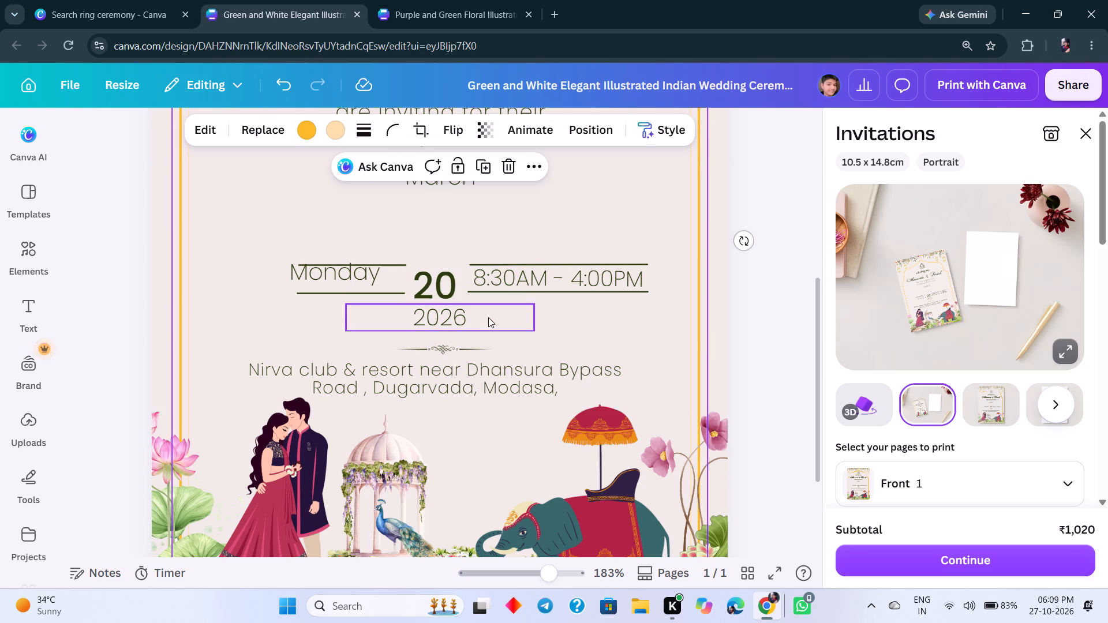
# Delete the "20" between the day and the time, and open the options for adding text.
pyautogui.click(440, 294)
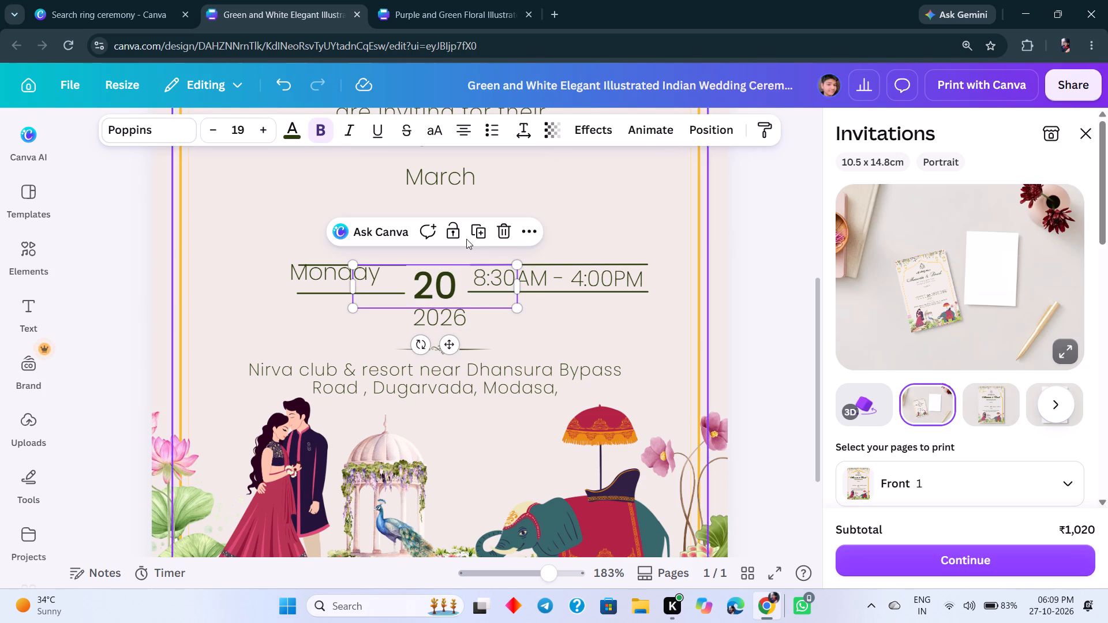
pyautogui.click(499, 228)
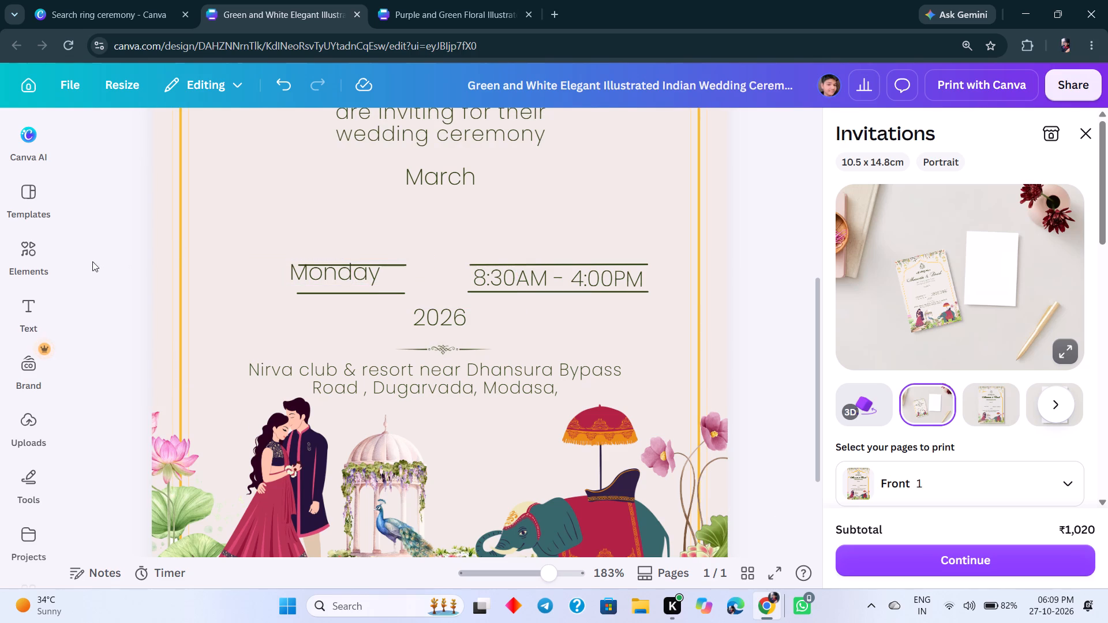
pyautogui.click(24, 316)
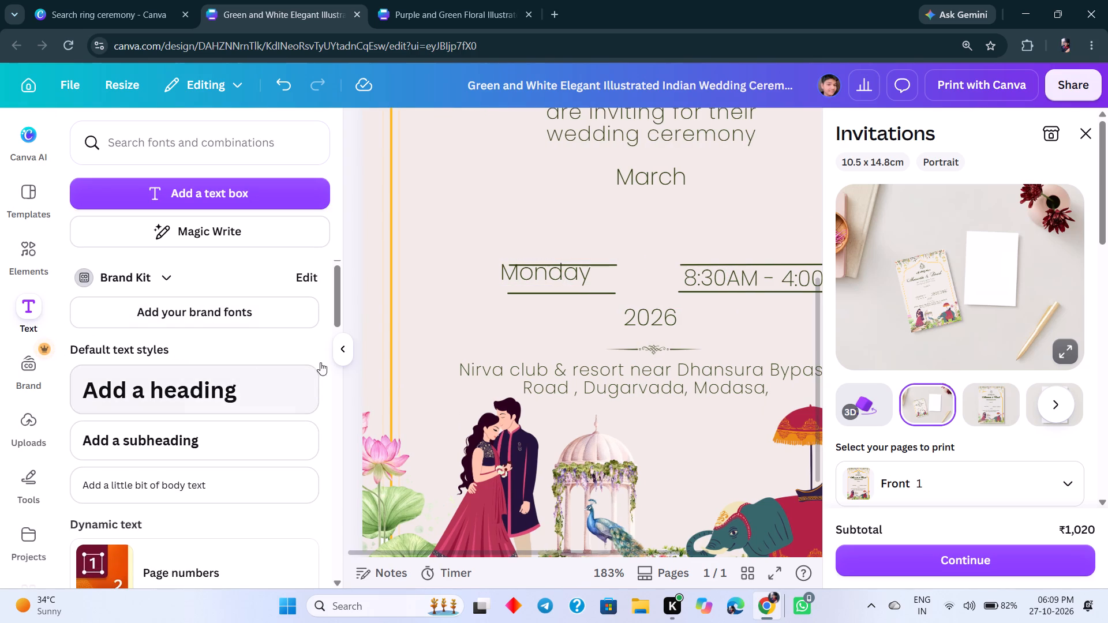
# Move the "Monday" text down and slightly right so it sits between its two lines.
pyautogui.click(566, 275)
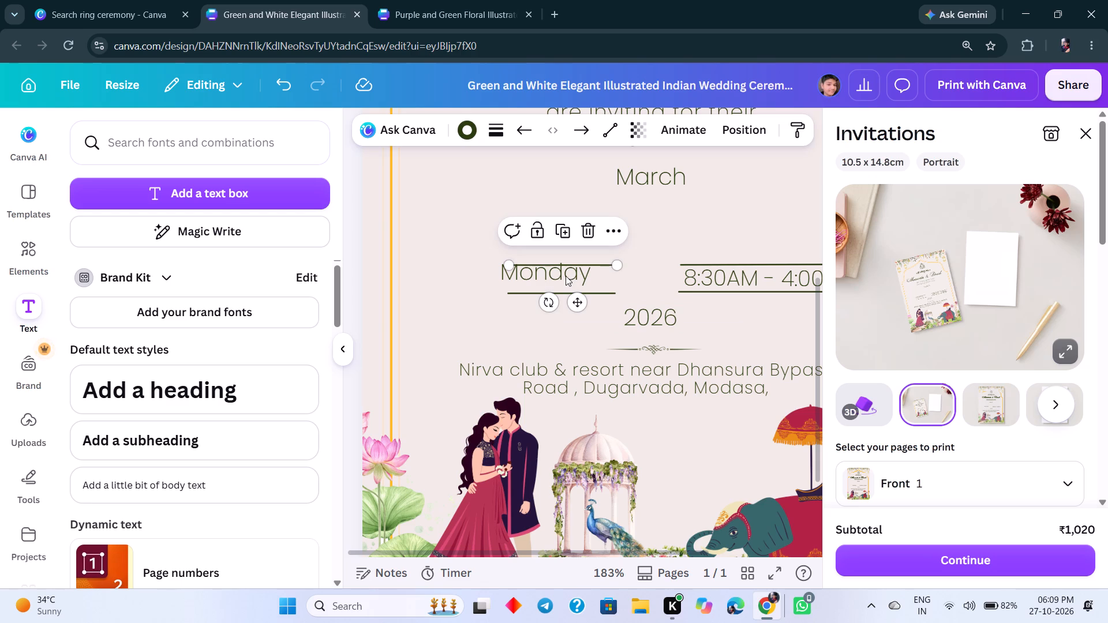
pyautogui.click(566, 279)
pyautogui.moveTo(566, 279); pyautogui.dragTo(570, 286)
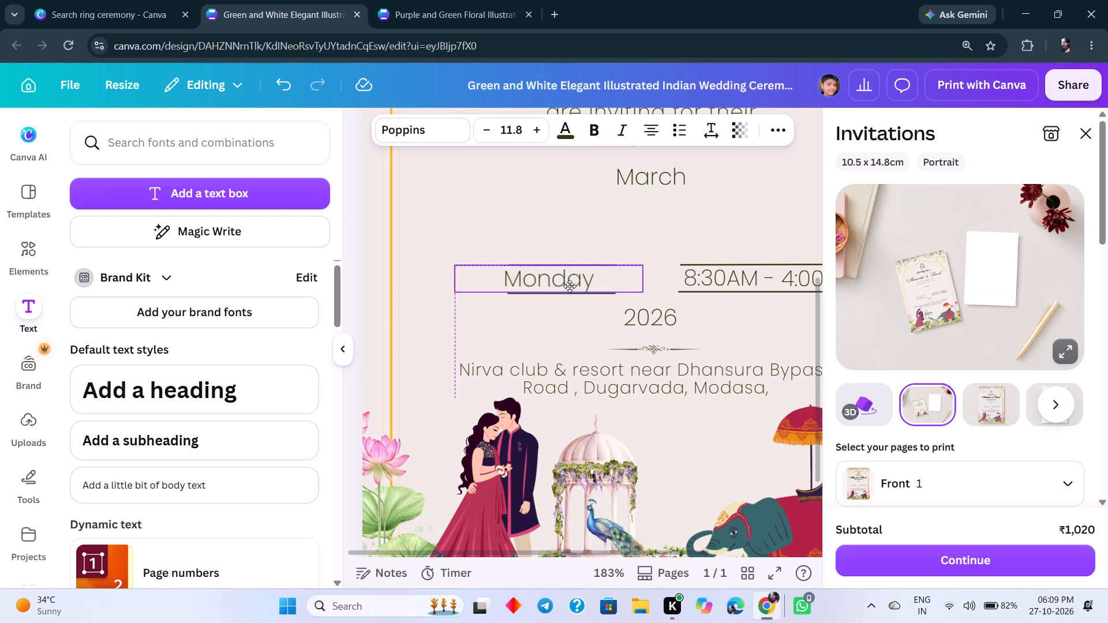
pyautogui.moveTo(570, 286); pyautogui.dragTo(575, 286)
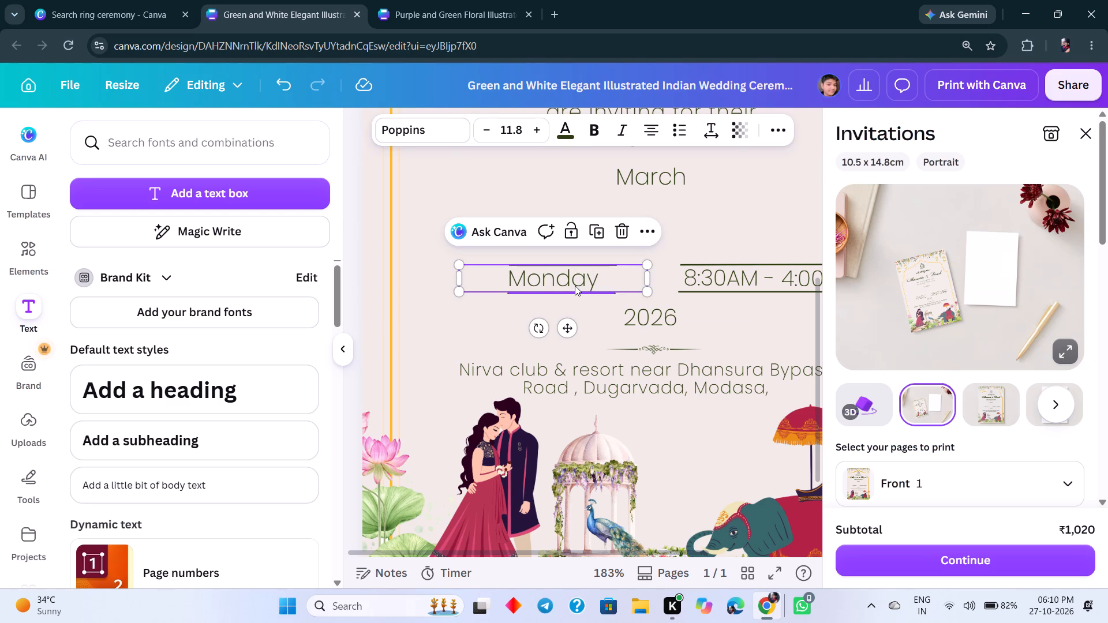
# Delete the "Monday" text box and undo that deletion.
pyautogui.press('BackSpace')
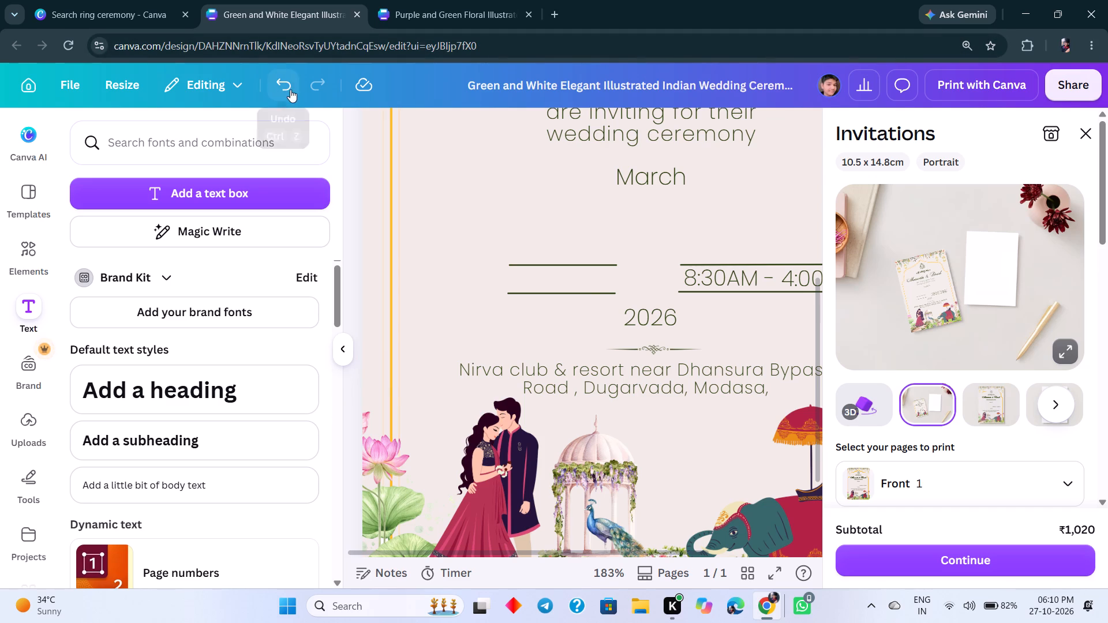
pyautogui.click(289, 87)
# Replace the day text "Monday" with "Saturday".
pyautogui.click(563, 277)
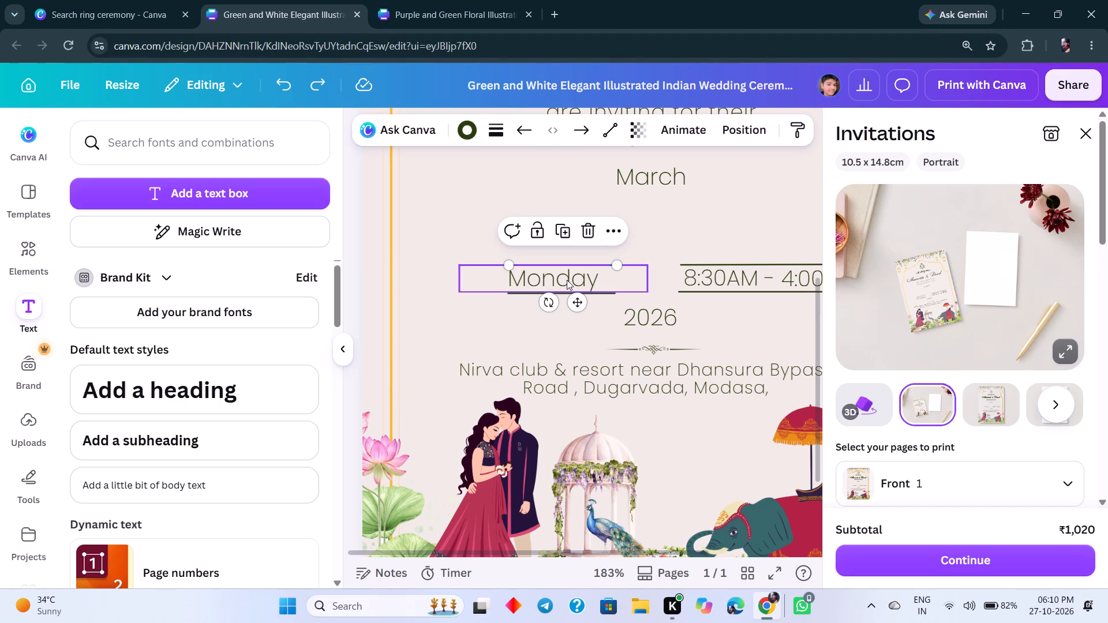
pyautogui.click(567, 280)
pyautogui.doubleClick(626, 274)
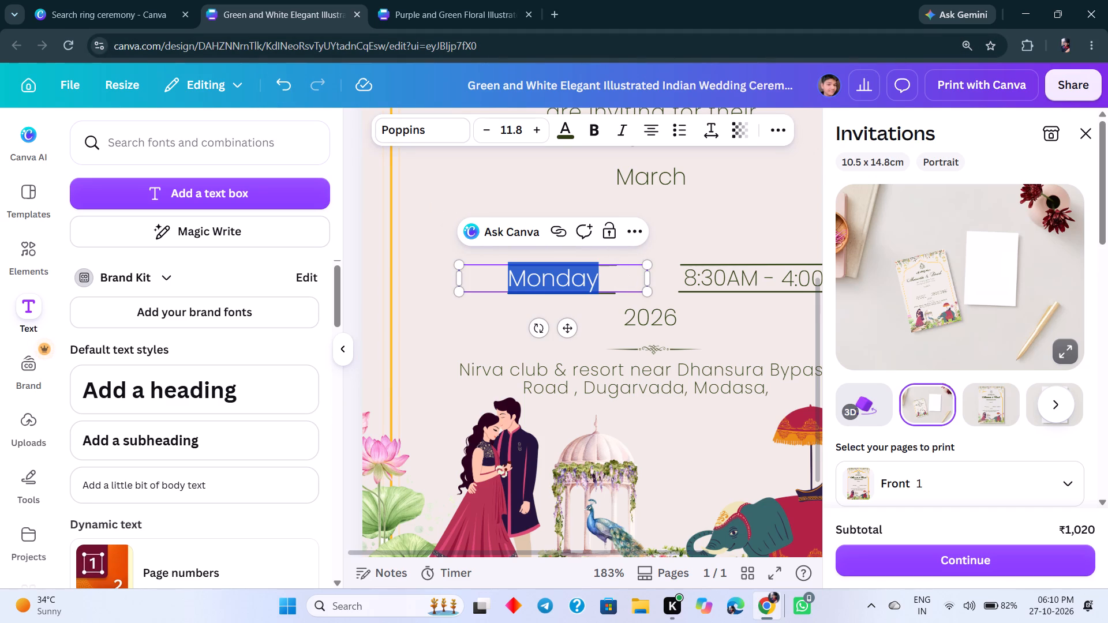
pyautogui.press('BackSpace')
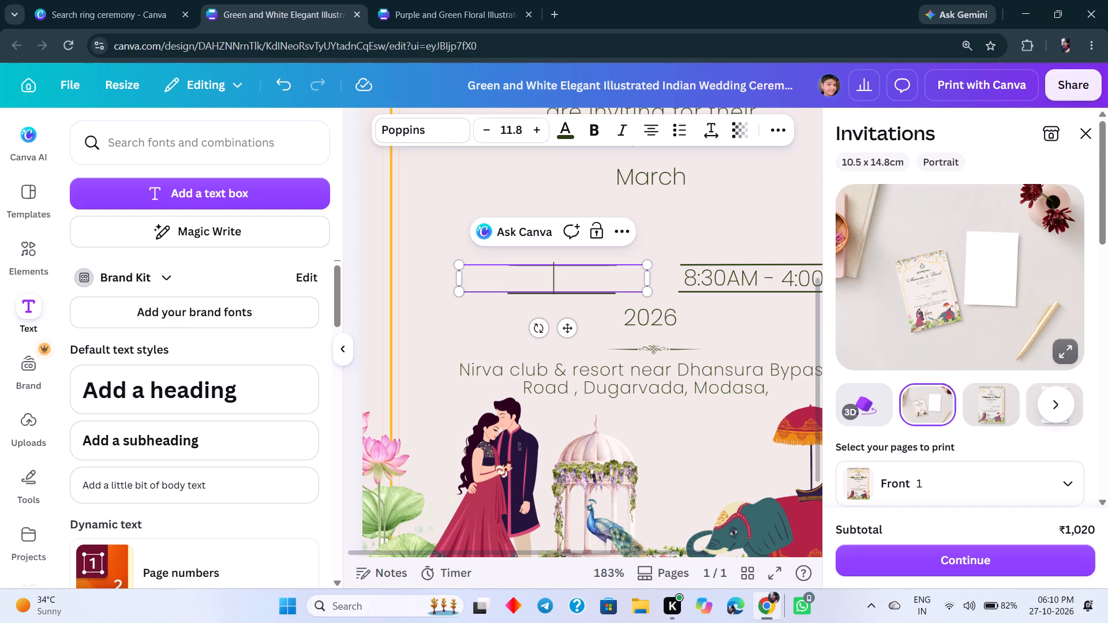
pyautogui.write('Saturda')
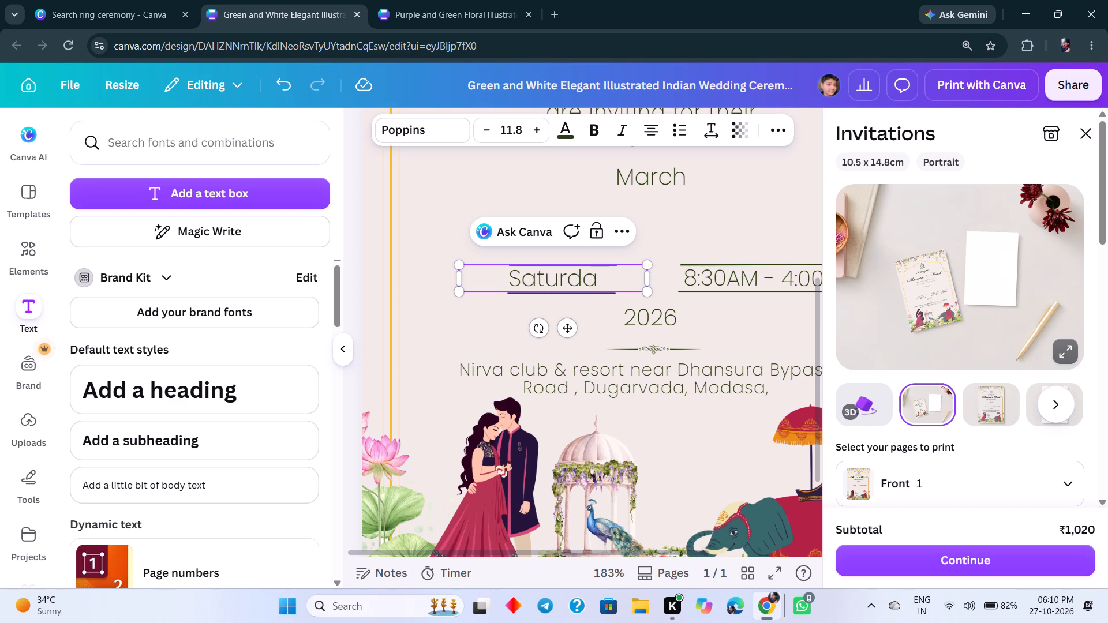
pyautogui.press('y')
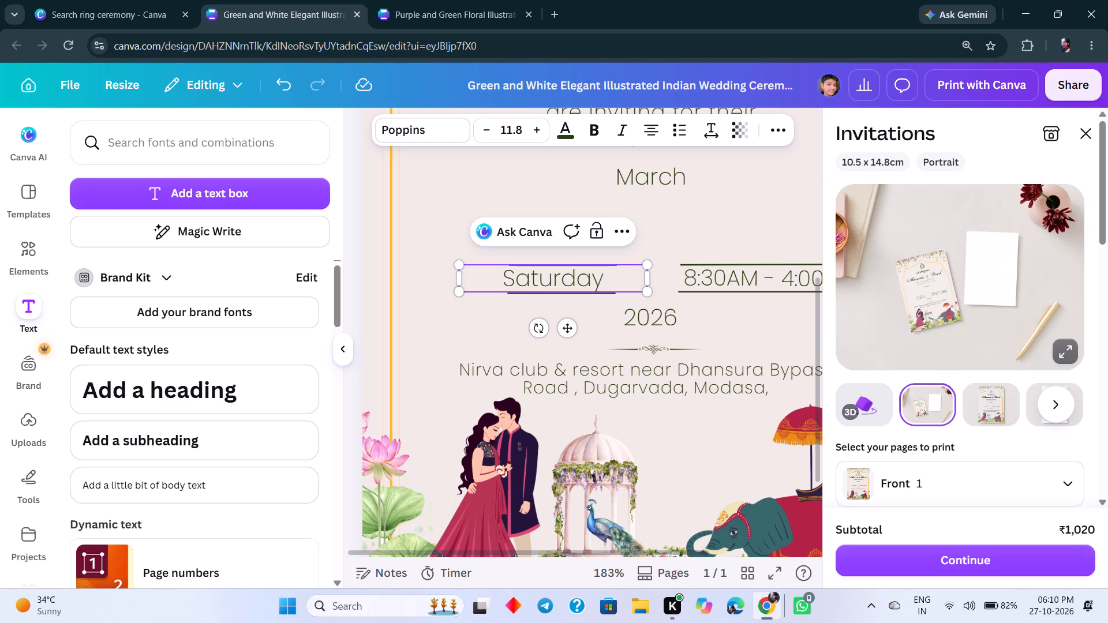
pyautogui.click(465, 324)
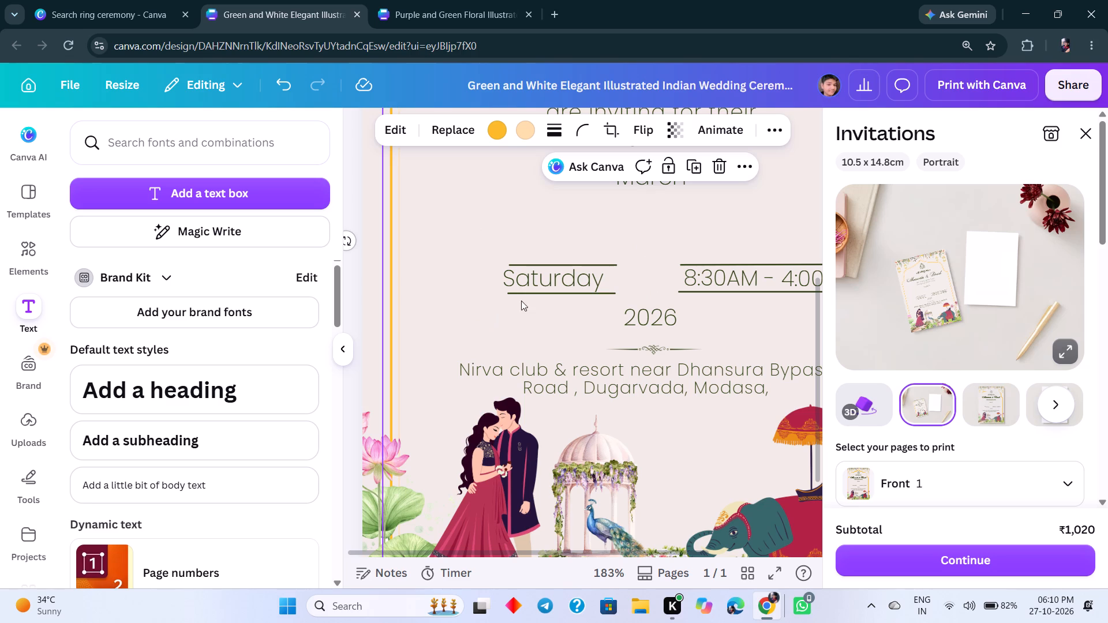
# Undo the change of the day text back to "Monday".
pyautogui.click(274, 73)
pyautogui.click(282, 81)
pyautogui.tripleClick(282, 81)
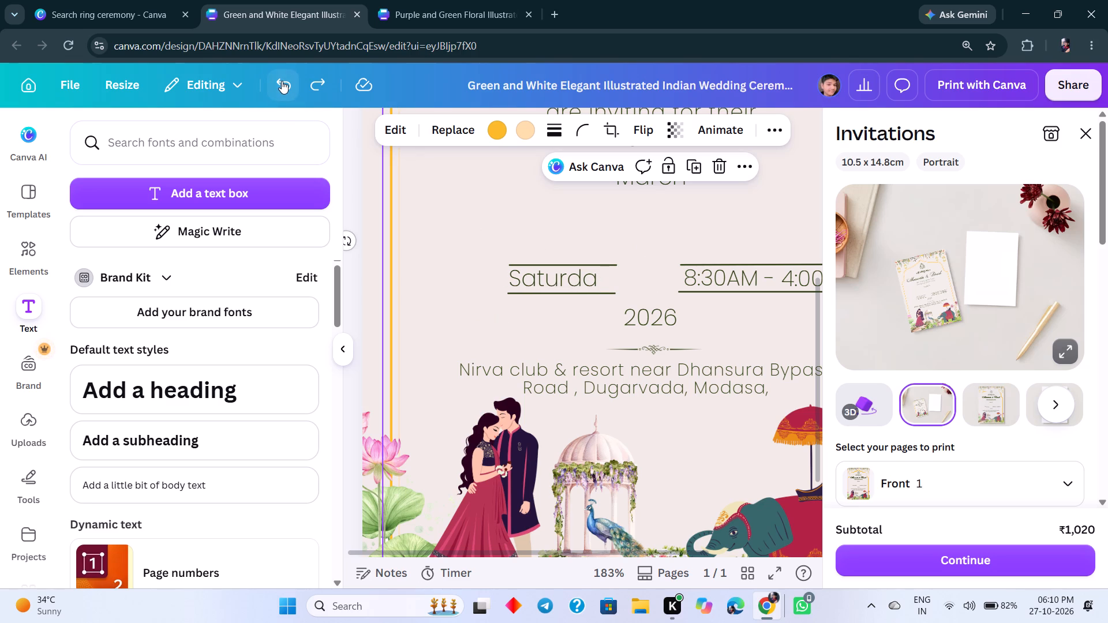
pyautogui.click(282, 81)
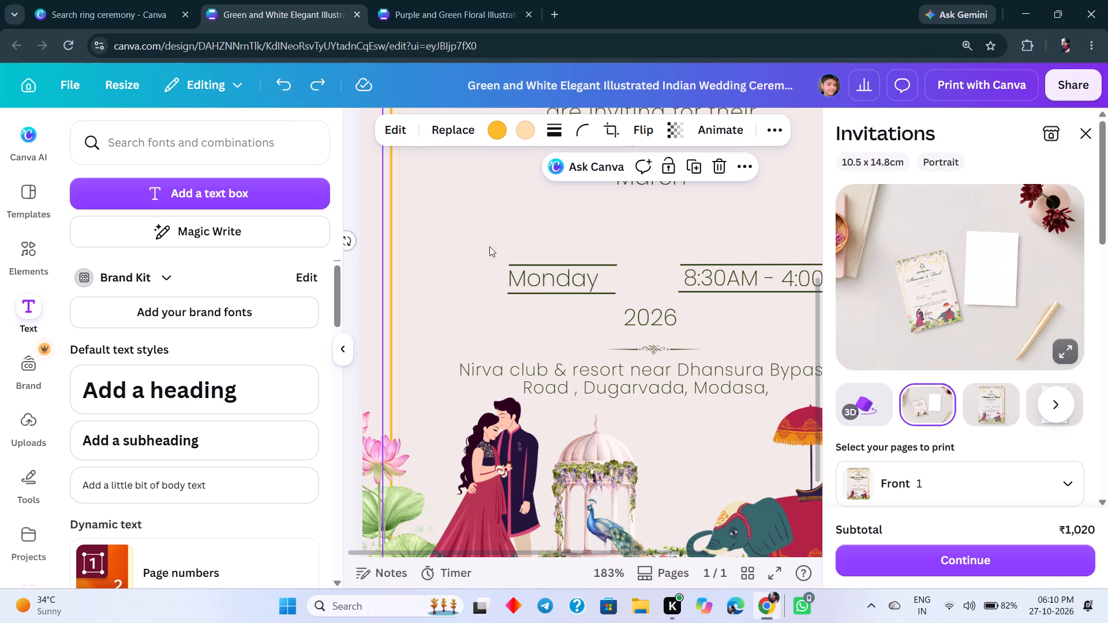
# Replace the day text "Monday" between the two short lines with "Saturday".
pyautogui.click(545, 283)
pyautogui.click(541, 279)
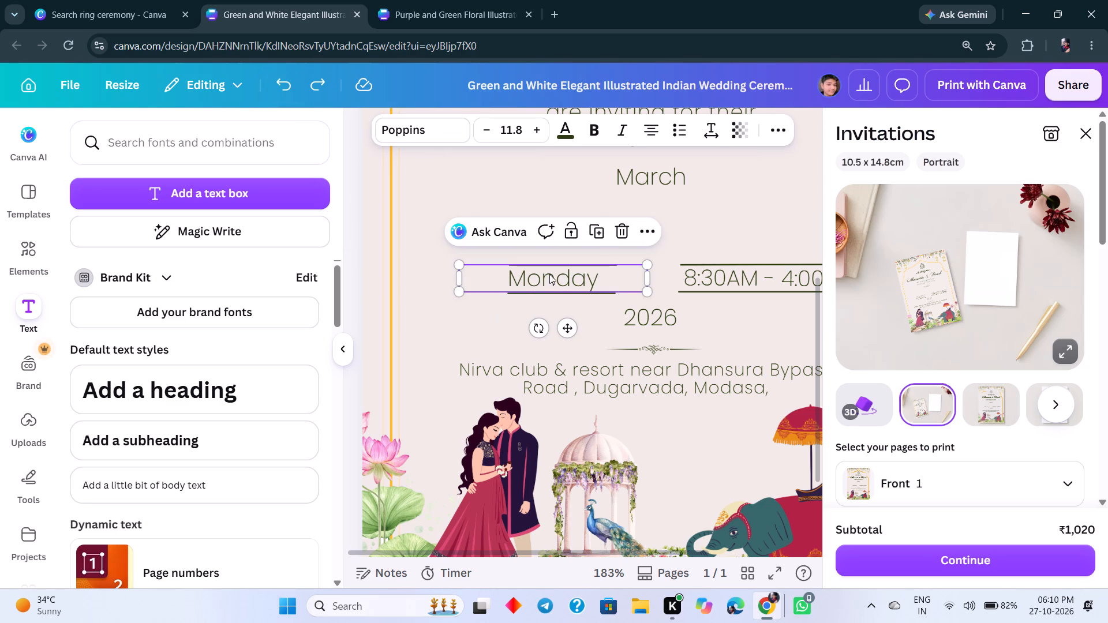
pyautogui.click(616, 276)
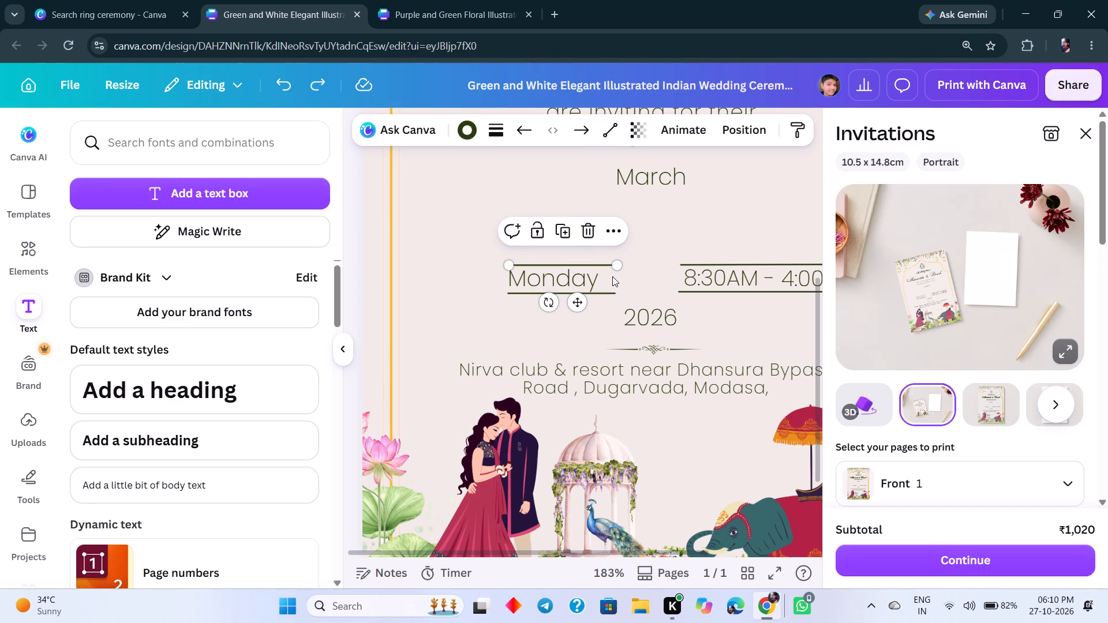
pyautogui.click(586, 276)
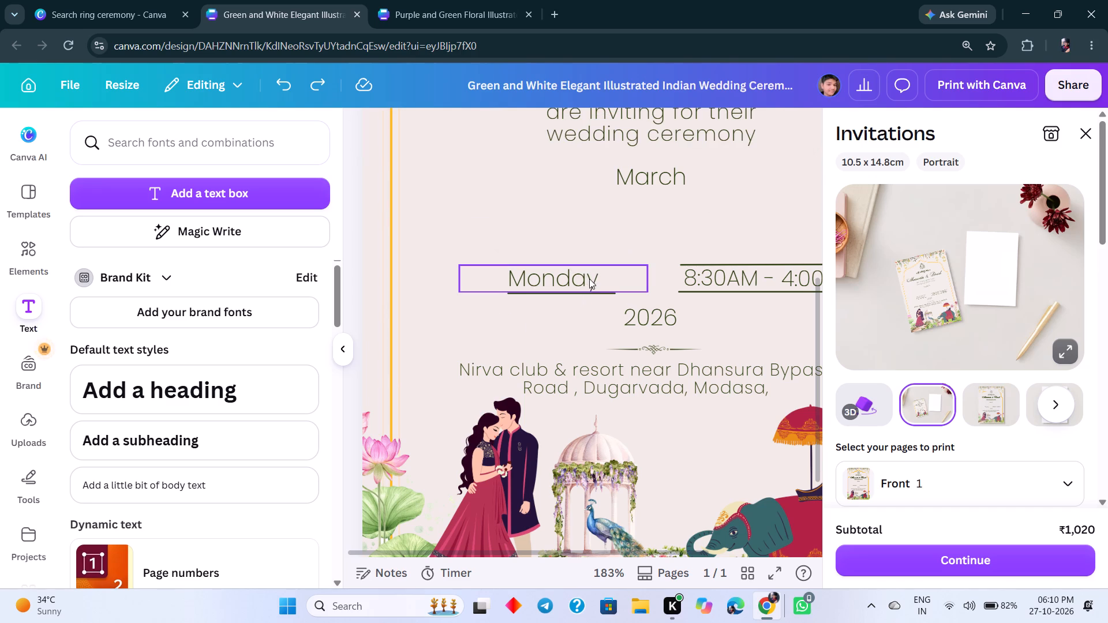
pyautogui.doubleClick(605, 278)
pyautogui.press('BackSpace')
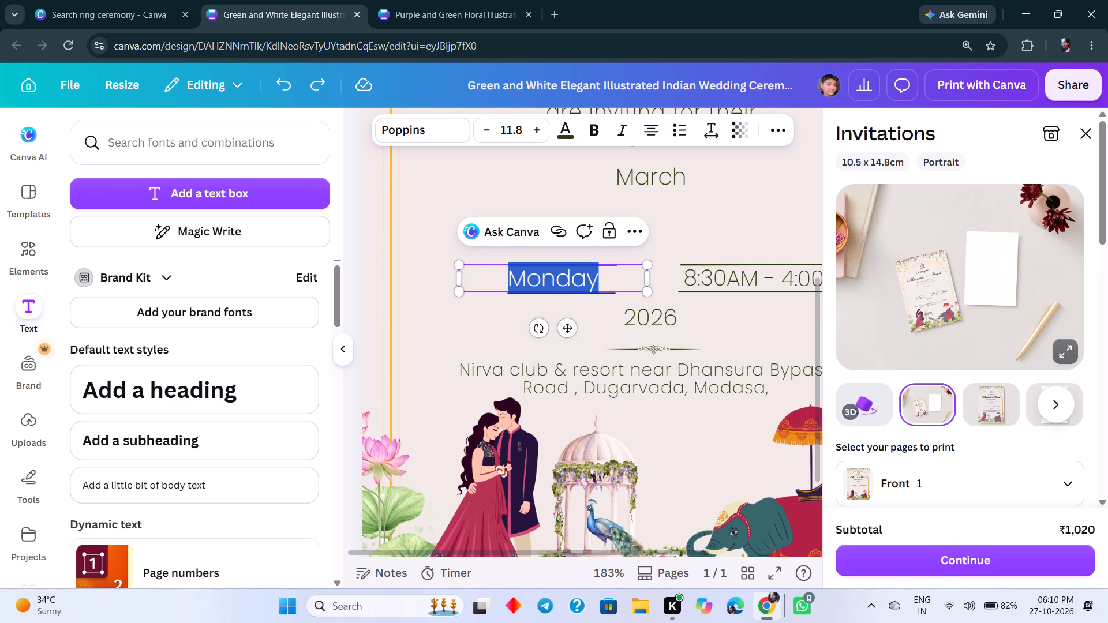
pyautogui.hotkey('shift', 'd')
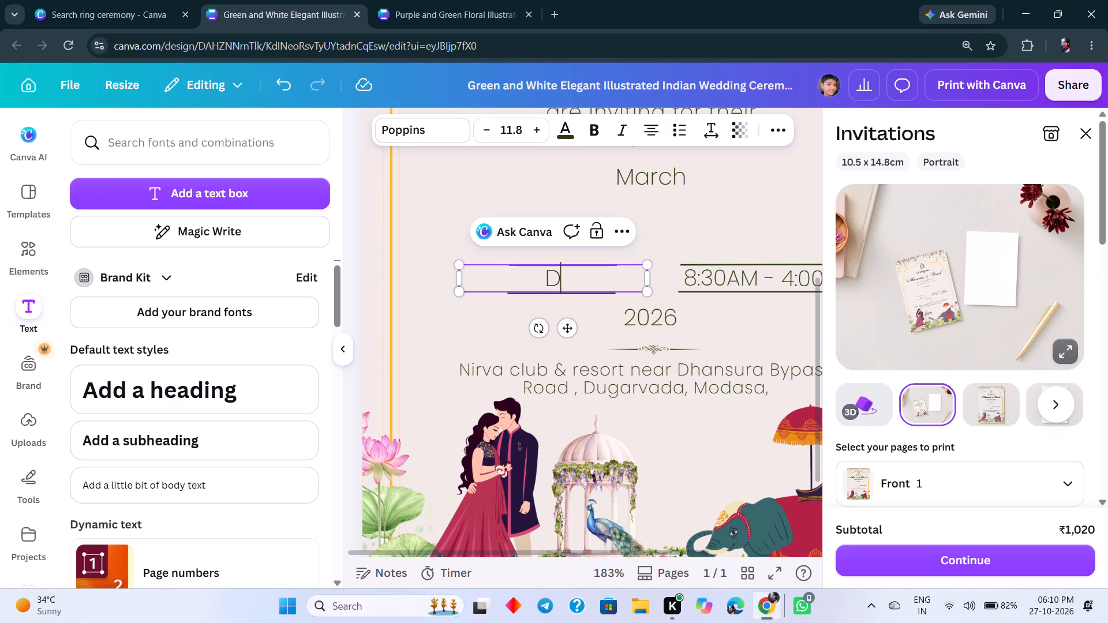
pyautogui.write('at')
pyautogui.press('BackSpace')
pyautogui.press('BackSpace')
pyautogui.press('BackSpace')
pyautogui.press('BackSpace')
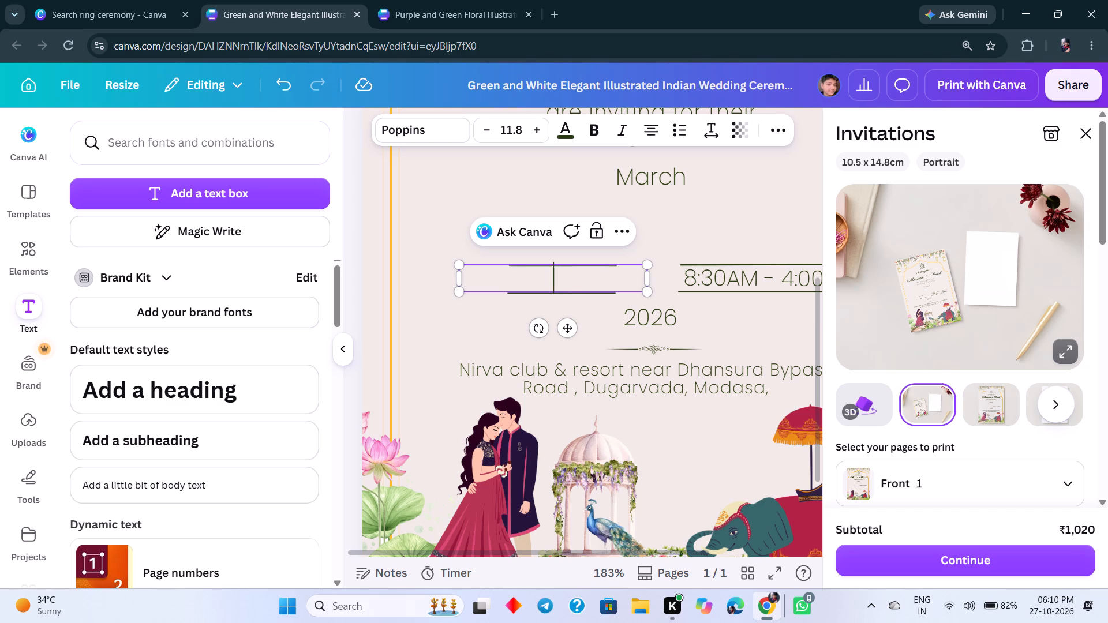
pyautogui.write('Saturd')
pyautogui.write('ay')
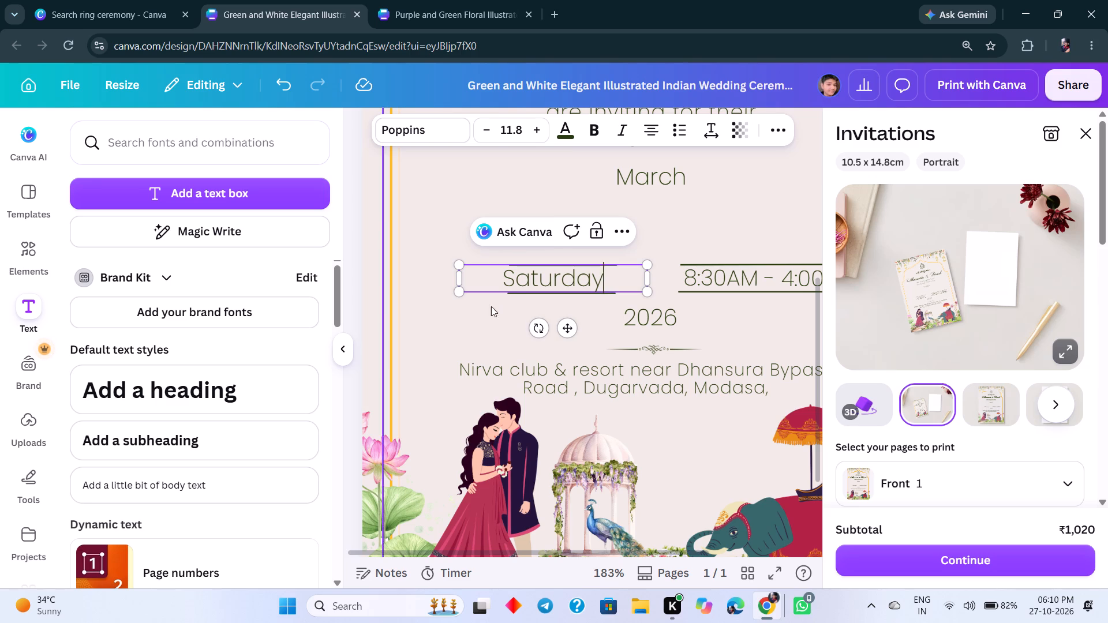
pyautogui.click(466, 324)
# Shift the line above "Saturday" slightly left and extend its left end just past the "S".
pyautogui.click(565, 262)
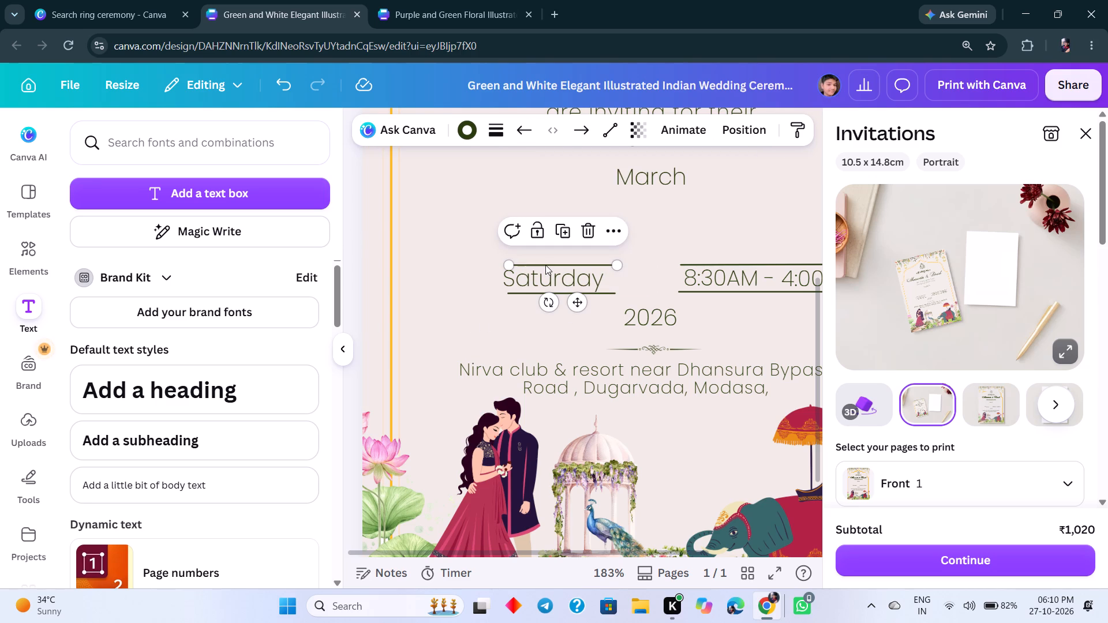
pyautogui.moveTo(545, 265); pyautogui.dragTo(537, 264)
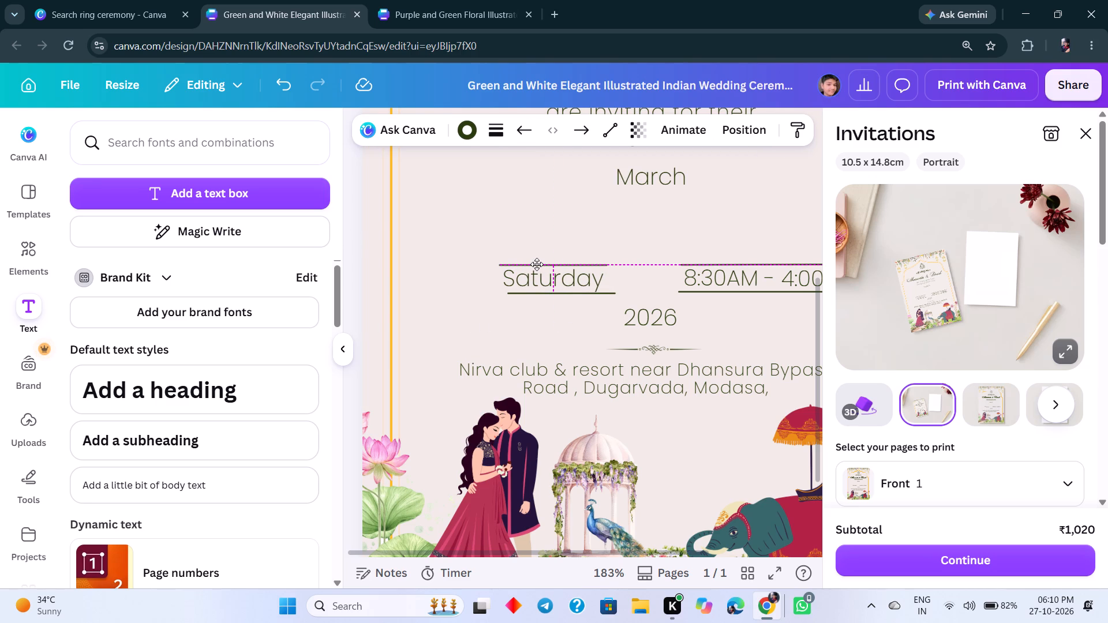
pyautogui.moveTo(537, 264); pyautogui.dragTo(540, 264)
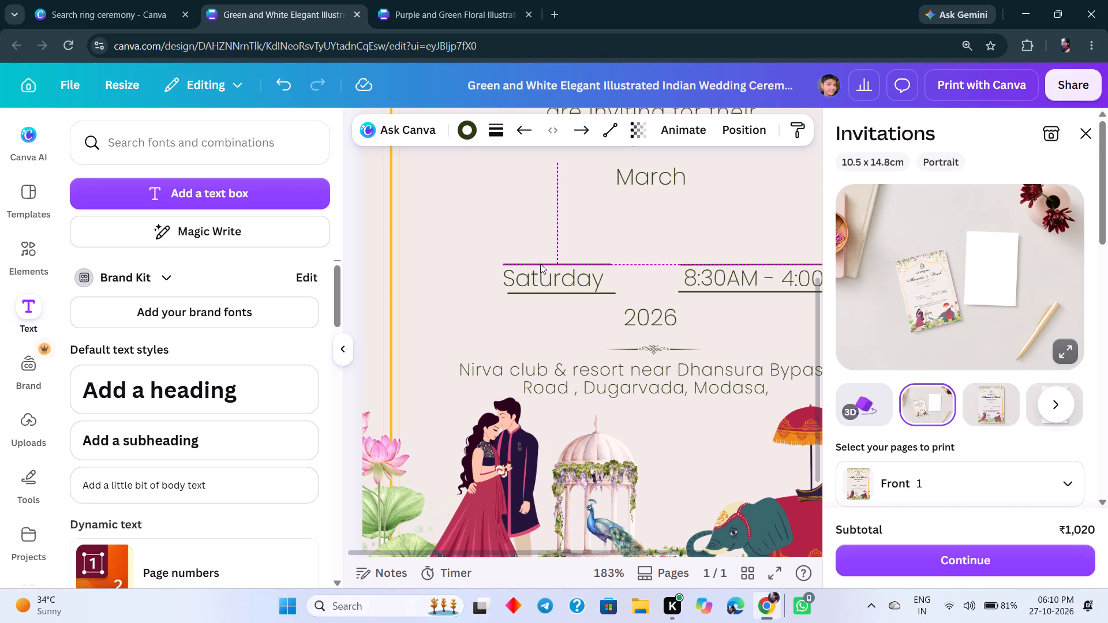
pyautogui.click(501, 265)
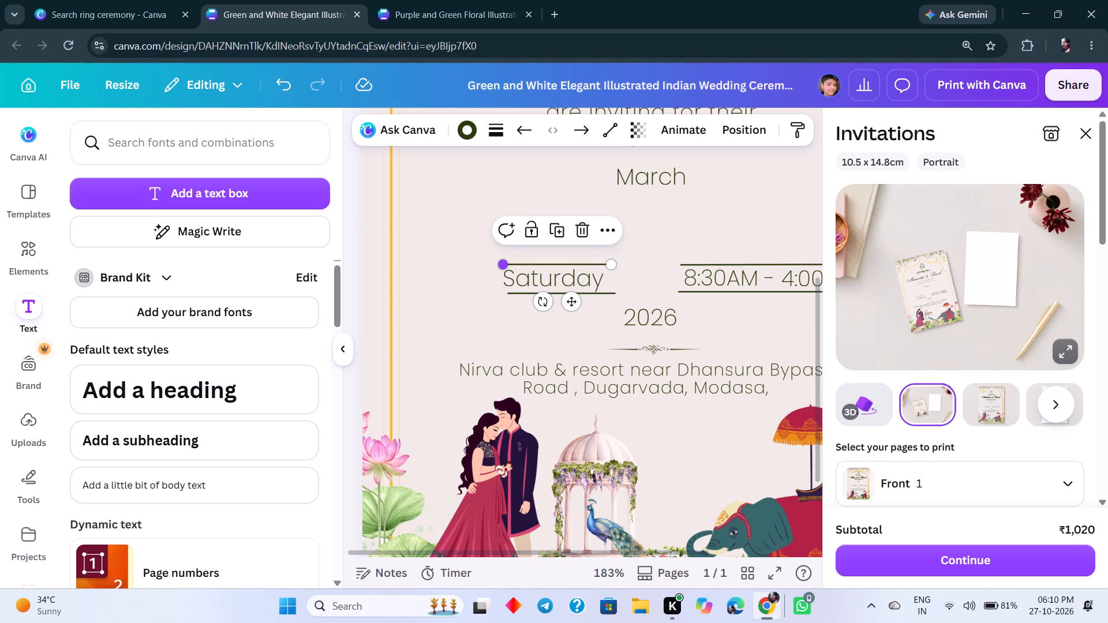
# Extend the left end of the line below "Saturday" to align with the left end of the line above.
pyautogui.click(522, 292)
pyautogui.moveTo(504, 290); pyautogui.dragTo(500, 291)
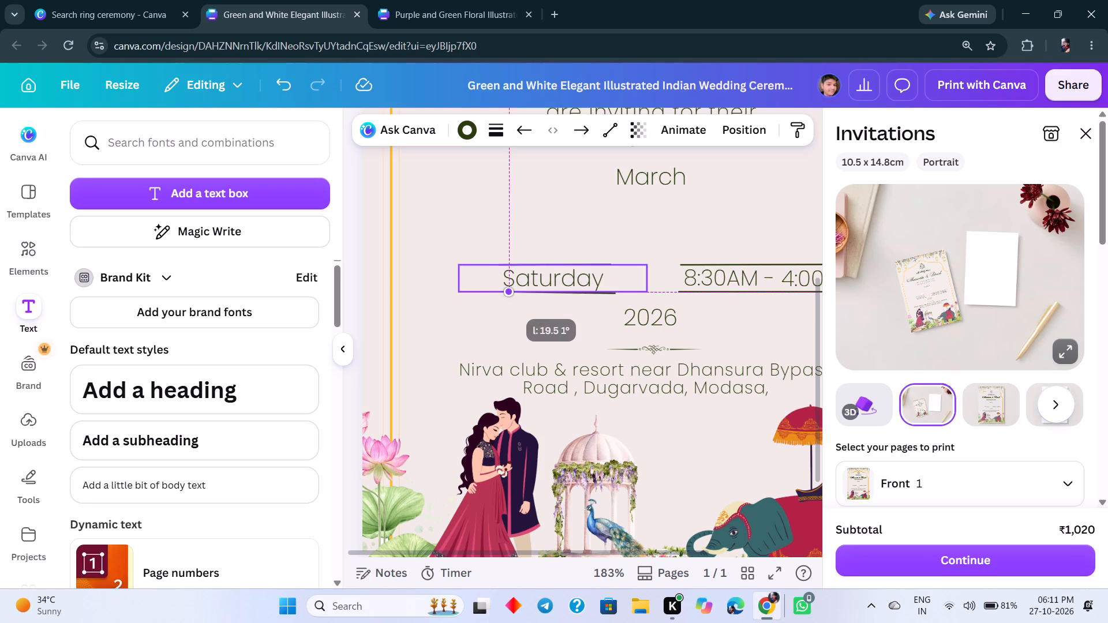
pyautogui.moveTo(500, 291); pyautogui.dragTo(497, 291)
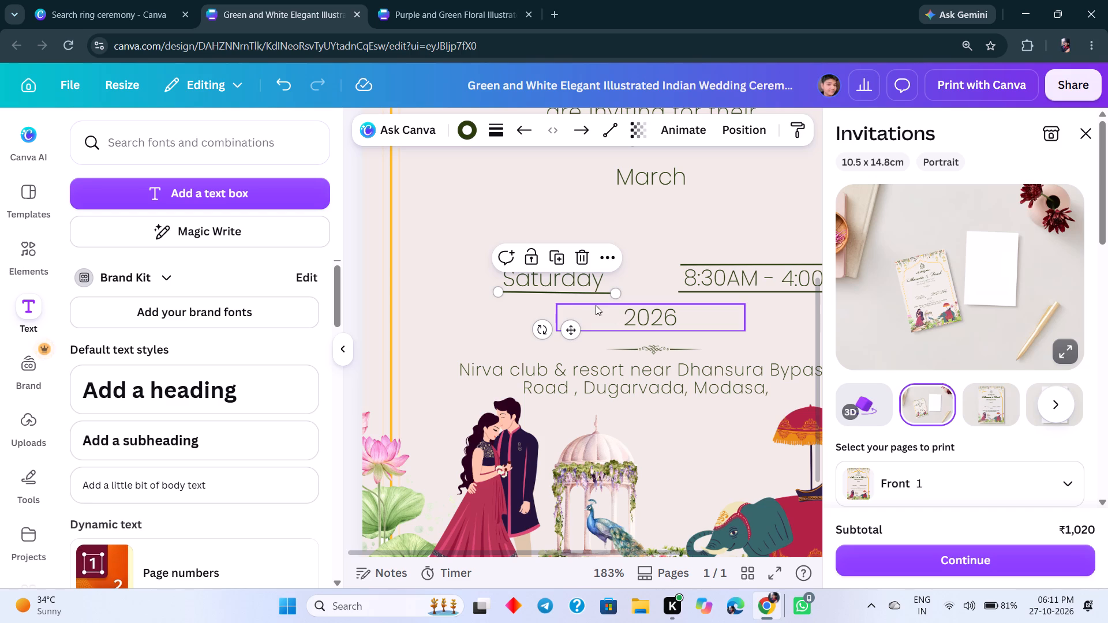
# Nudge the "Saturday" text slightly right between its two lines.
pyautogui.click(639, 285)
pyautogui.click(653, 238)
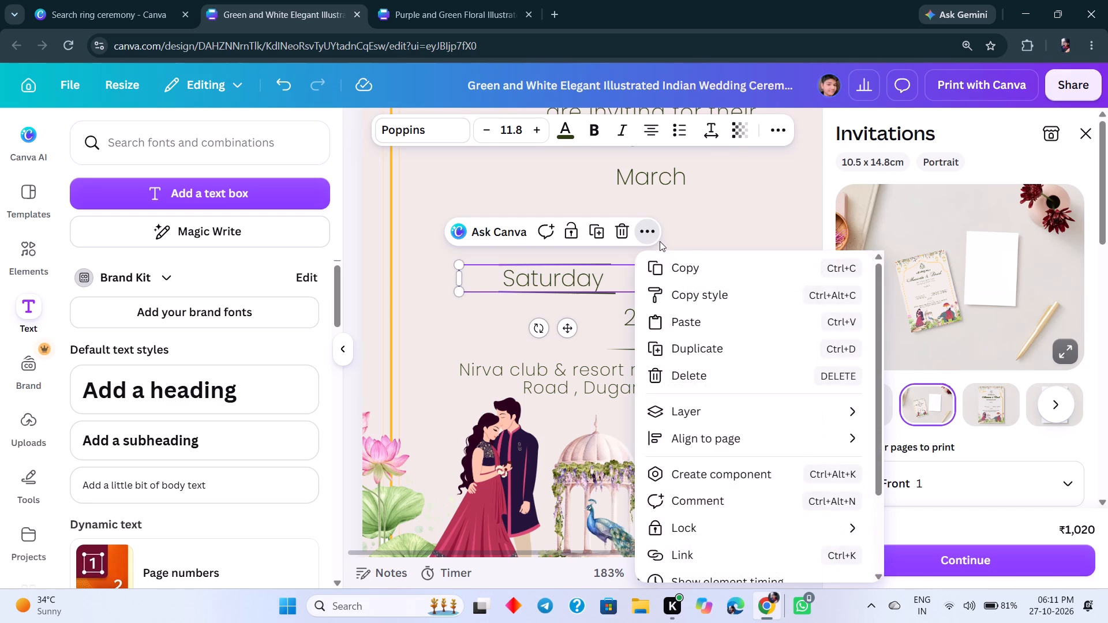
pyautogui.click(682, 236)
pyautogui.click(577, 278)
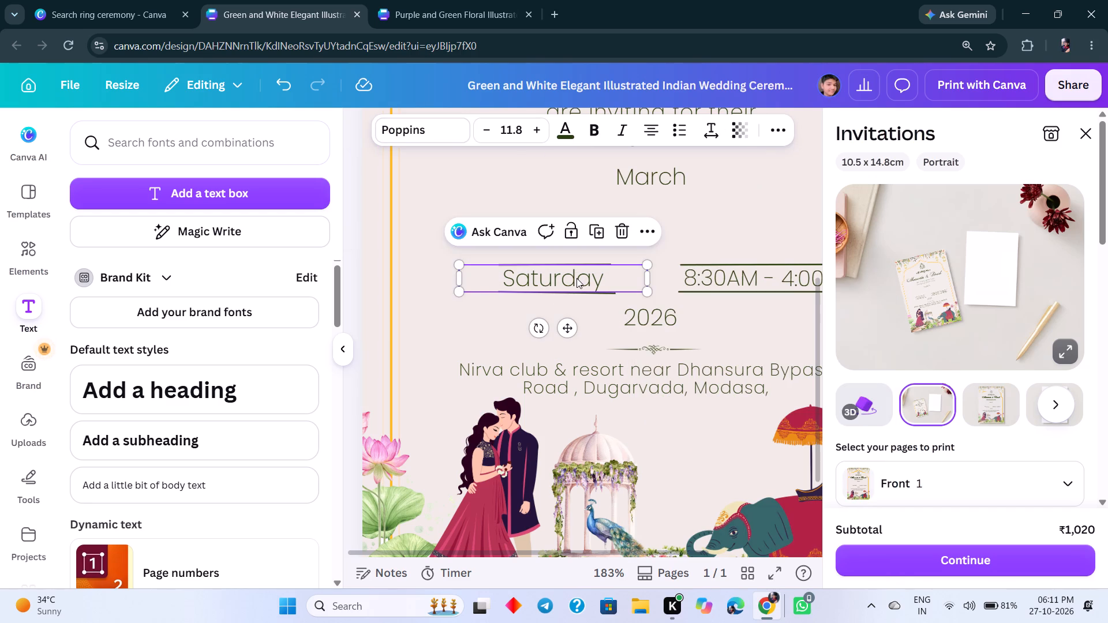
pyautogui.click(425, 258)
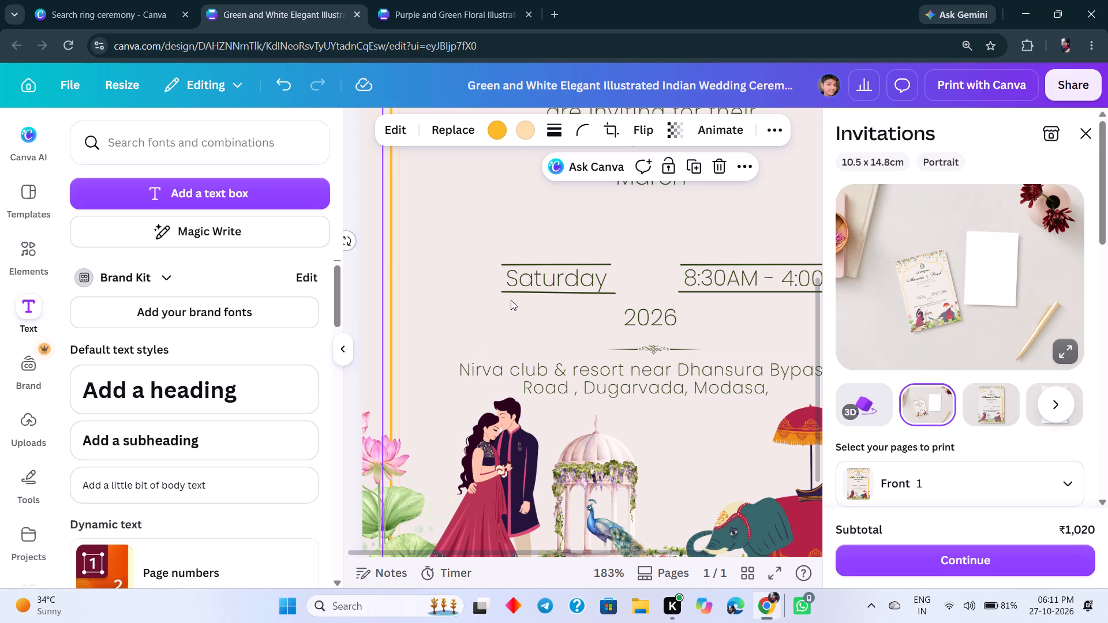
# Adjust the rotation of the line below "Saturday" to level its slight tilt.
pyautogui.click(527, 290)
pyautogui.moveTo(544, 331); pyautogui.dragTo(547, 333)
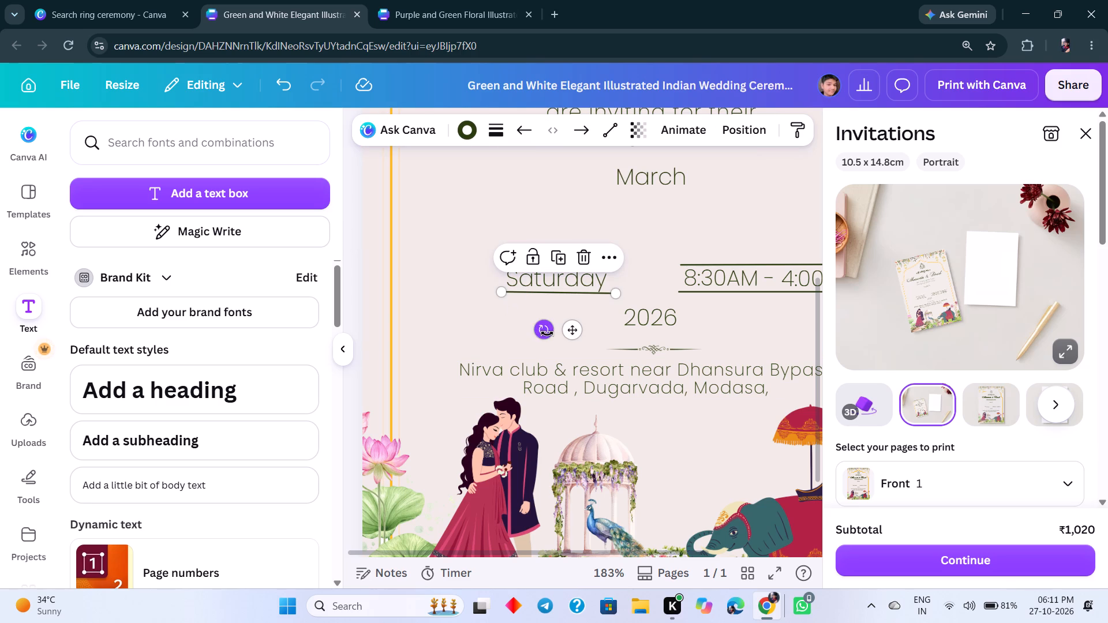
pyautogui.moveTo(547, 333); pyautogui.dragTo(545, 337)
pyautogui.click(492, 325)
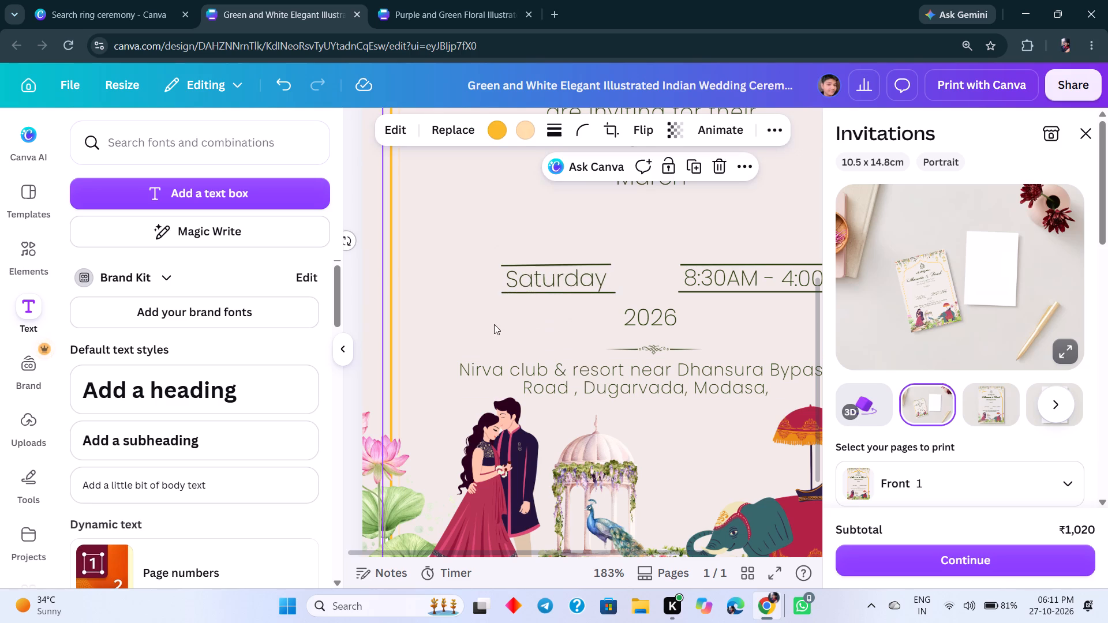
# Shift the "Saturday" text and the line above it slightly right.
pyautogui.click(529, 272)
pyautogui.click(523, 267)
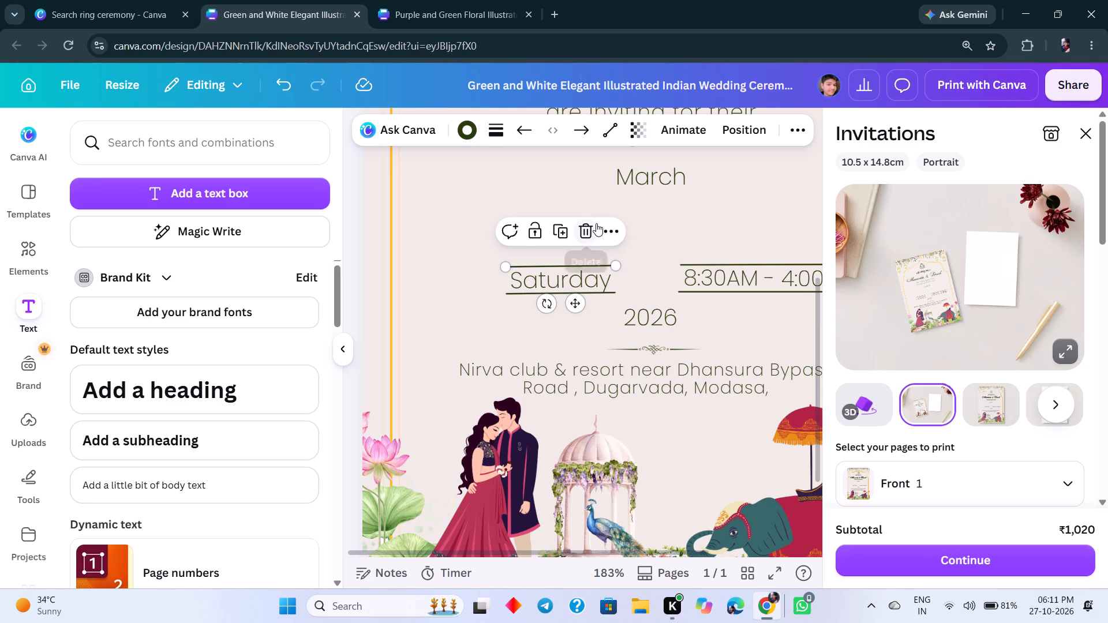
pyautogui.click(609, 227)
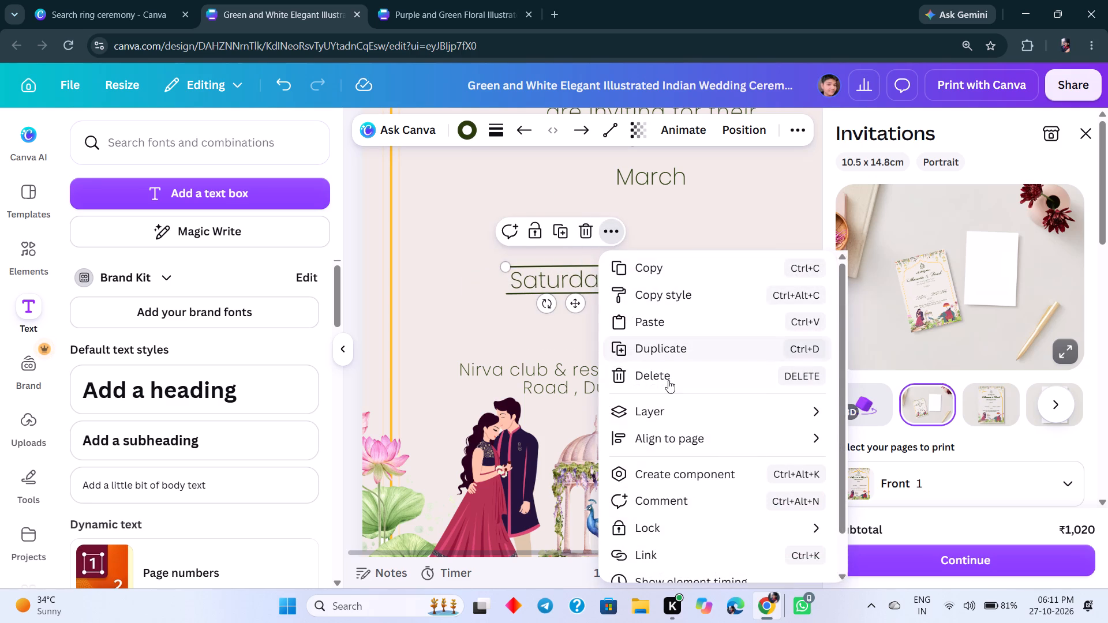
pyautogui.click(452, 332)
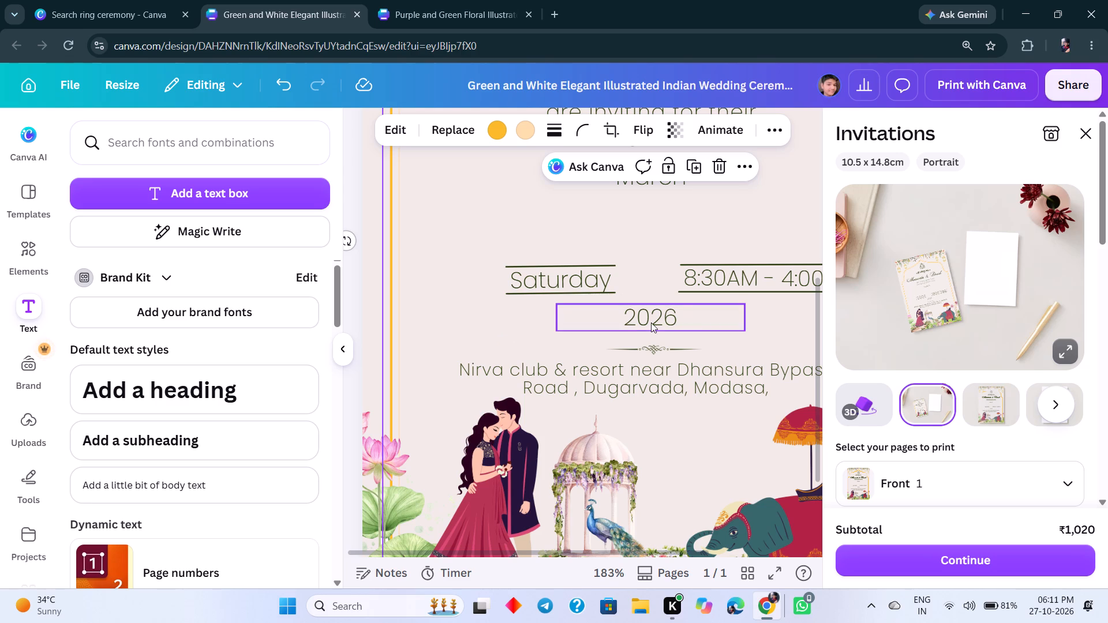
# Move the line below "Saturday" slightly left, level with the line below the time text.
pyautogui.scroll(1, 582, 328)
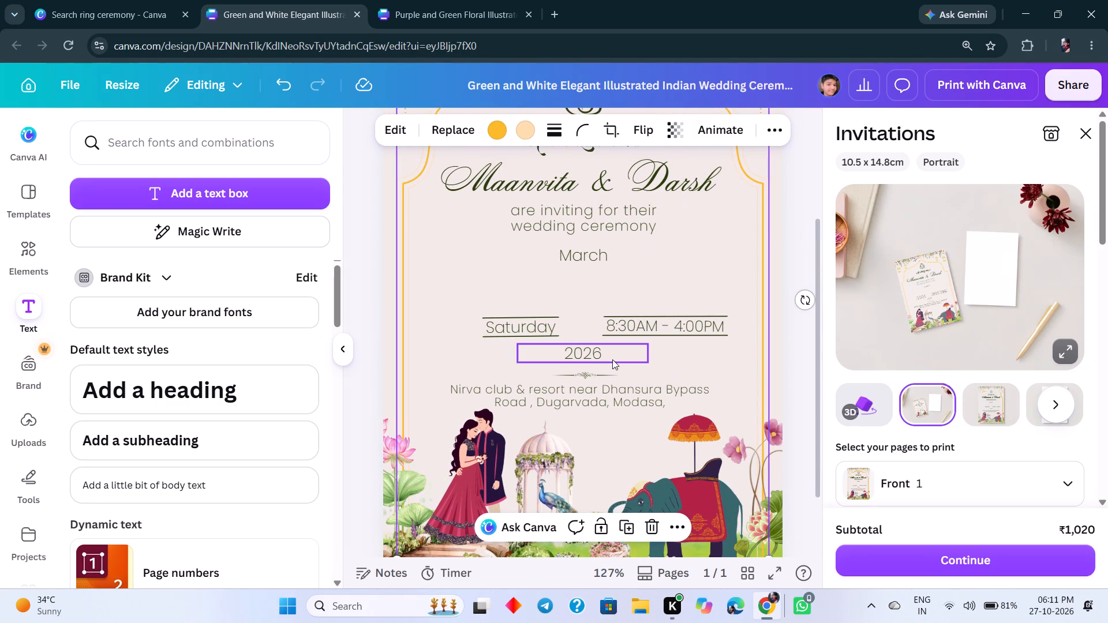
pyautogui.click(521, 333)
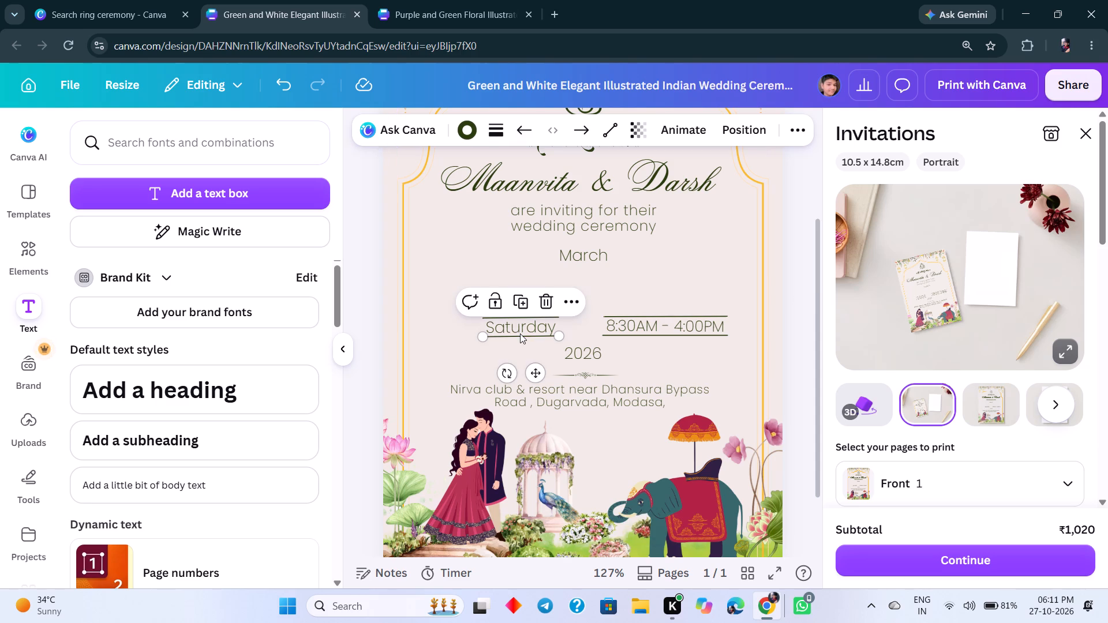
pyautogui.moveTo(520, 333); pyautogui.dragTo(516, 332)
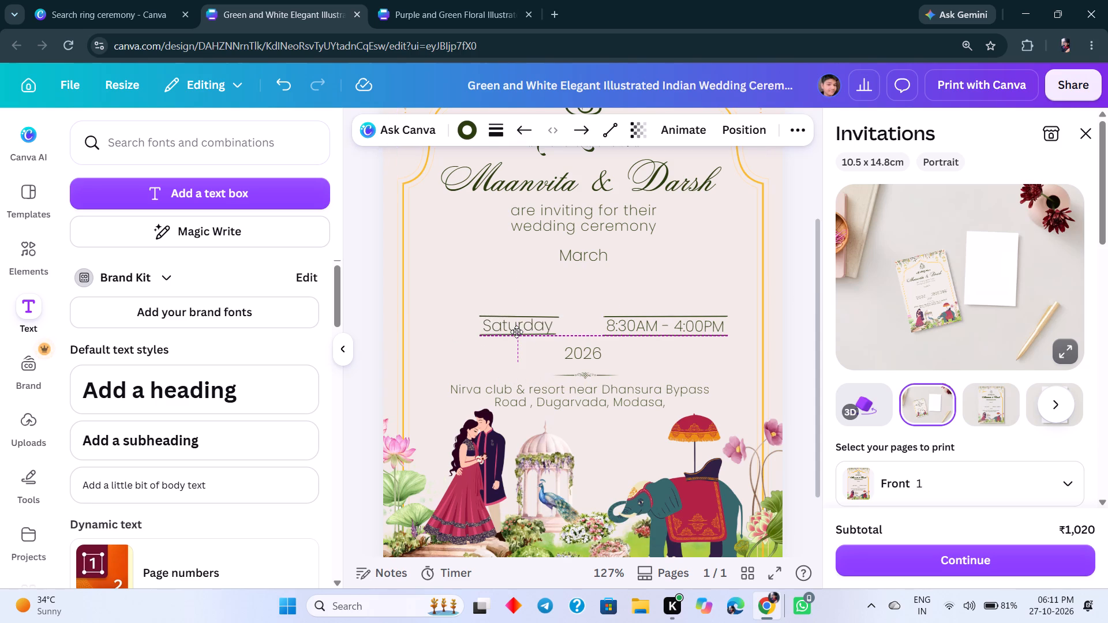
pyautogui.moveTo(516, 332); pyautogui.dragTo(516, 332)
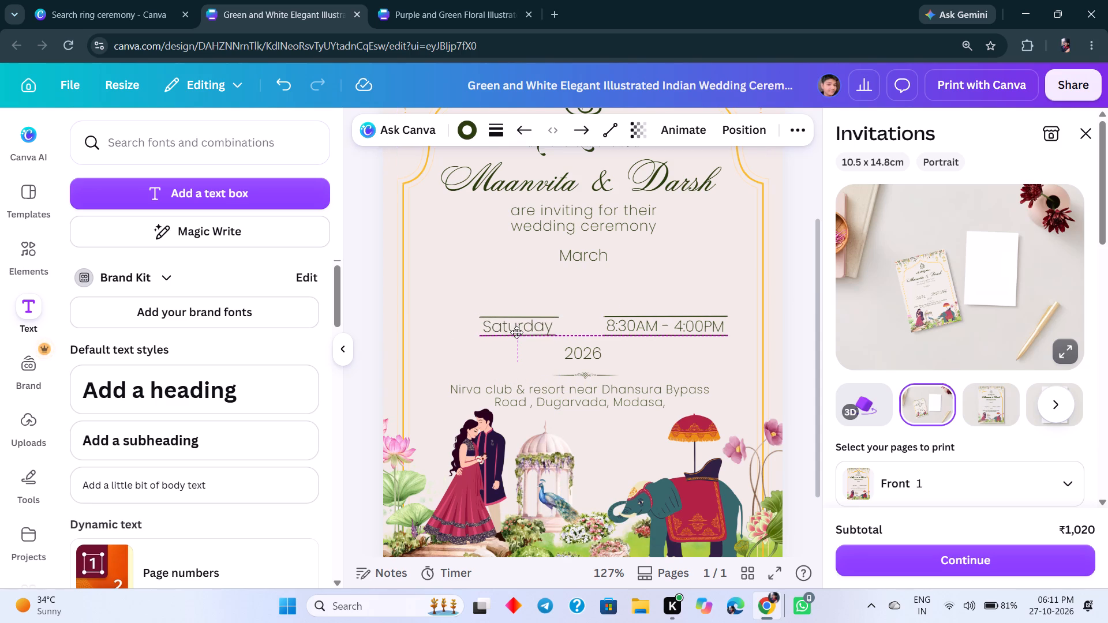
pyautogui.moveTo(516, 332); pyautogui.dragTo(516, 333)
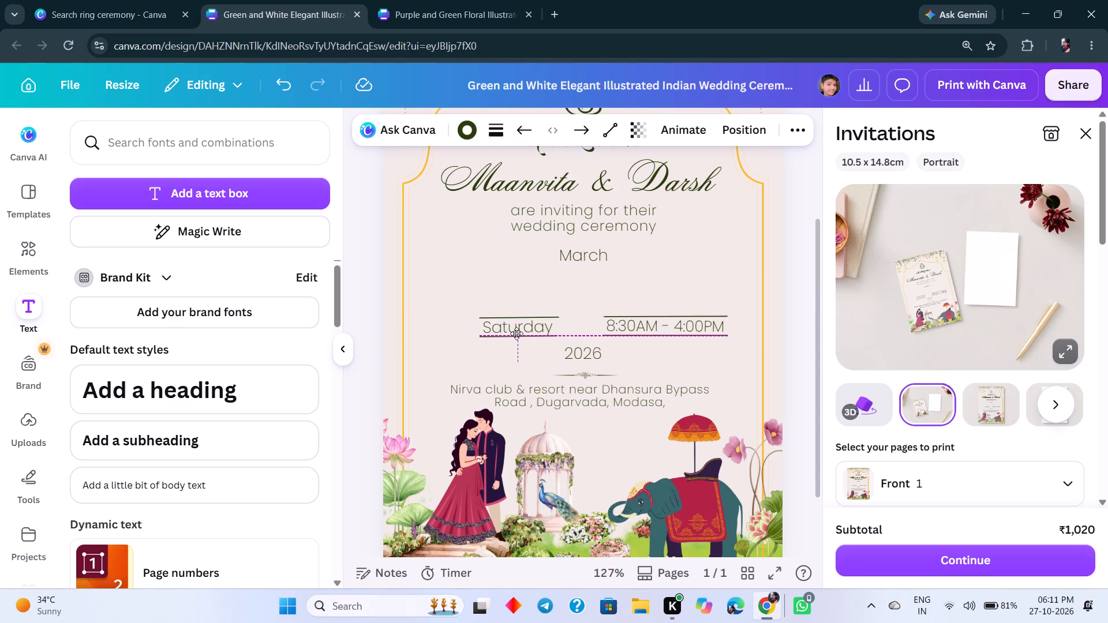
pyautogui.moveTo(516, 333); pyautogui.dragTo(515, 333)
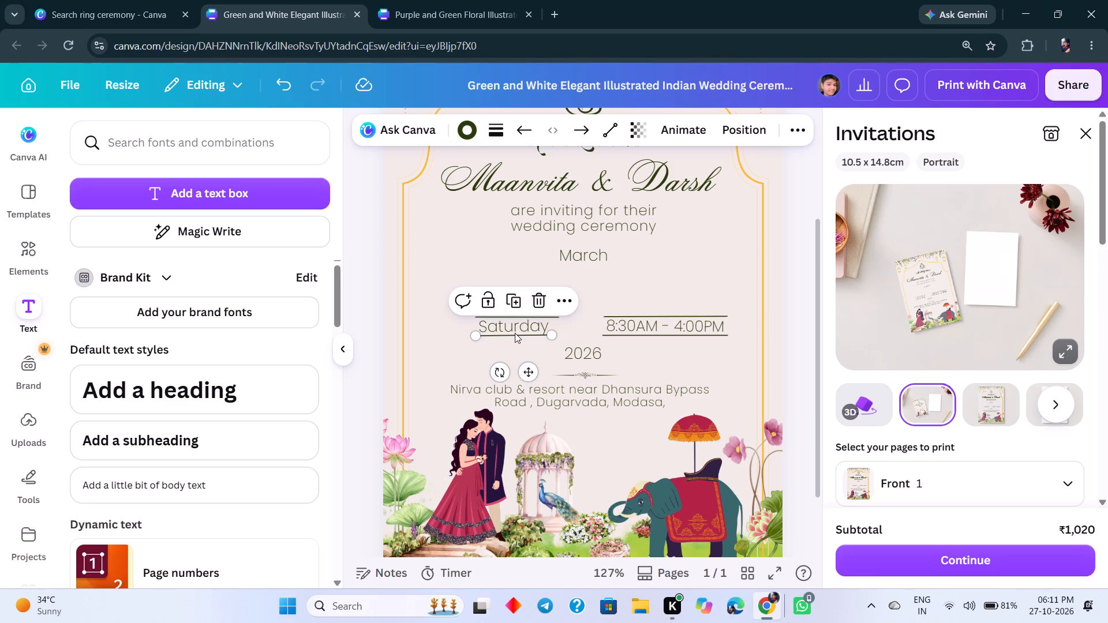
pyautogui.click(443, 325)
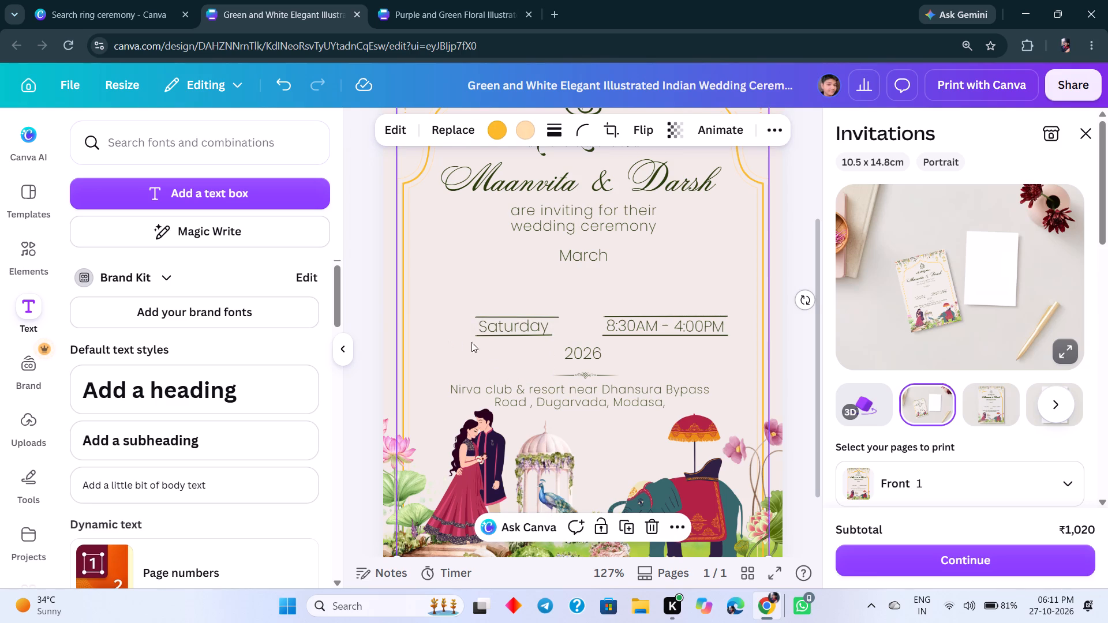
# Delete both the line below and the line above "Saturday".
pyautogui.click(516, 335)
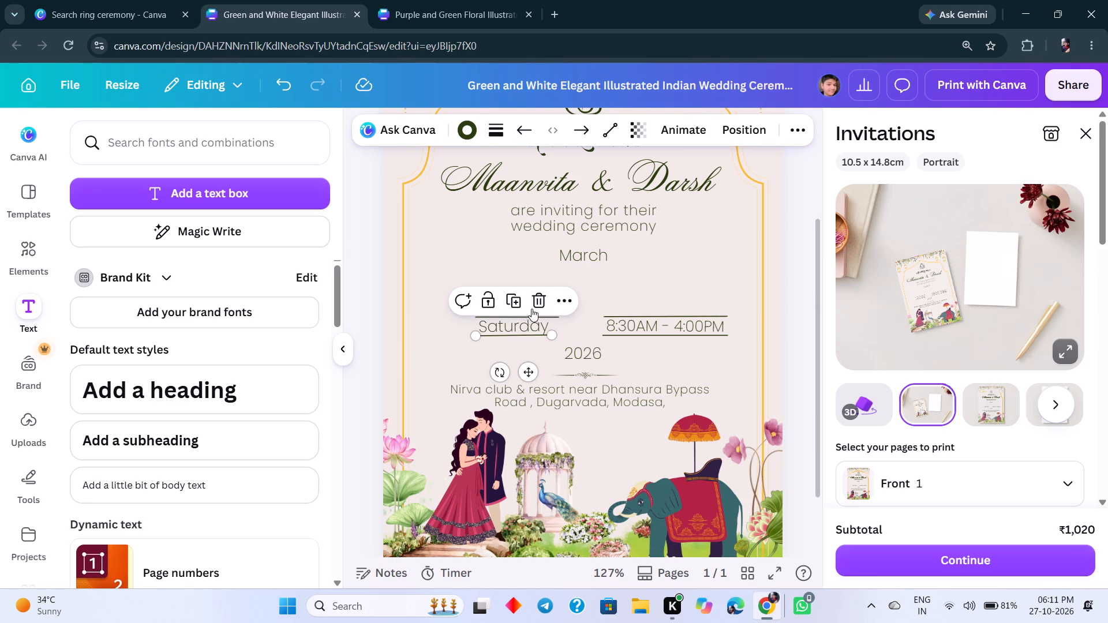
pyautogui.click(533, 302)
pyautogui.click(526, 318)
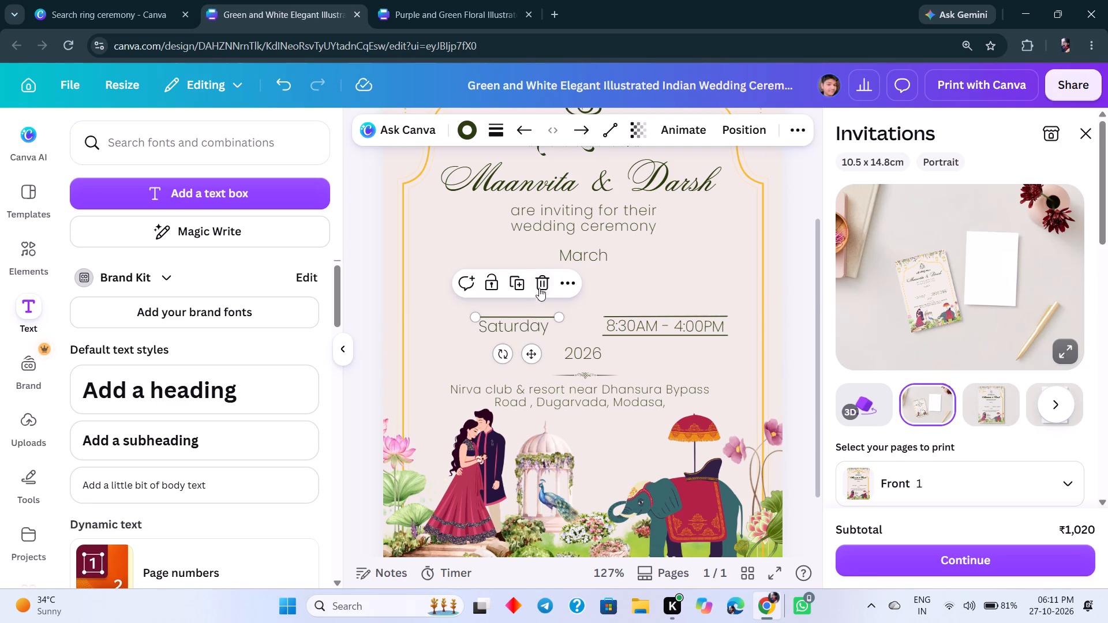
pyautogui.click(538, 282)
# Move the "Saturday" text slightly so it lines up with the time text and straighten its rotation.
pyautogui.click(524, 328)
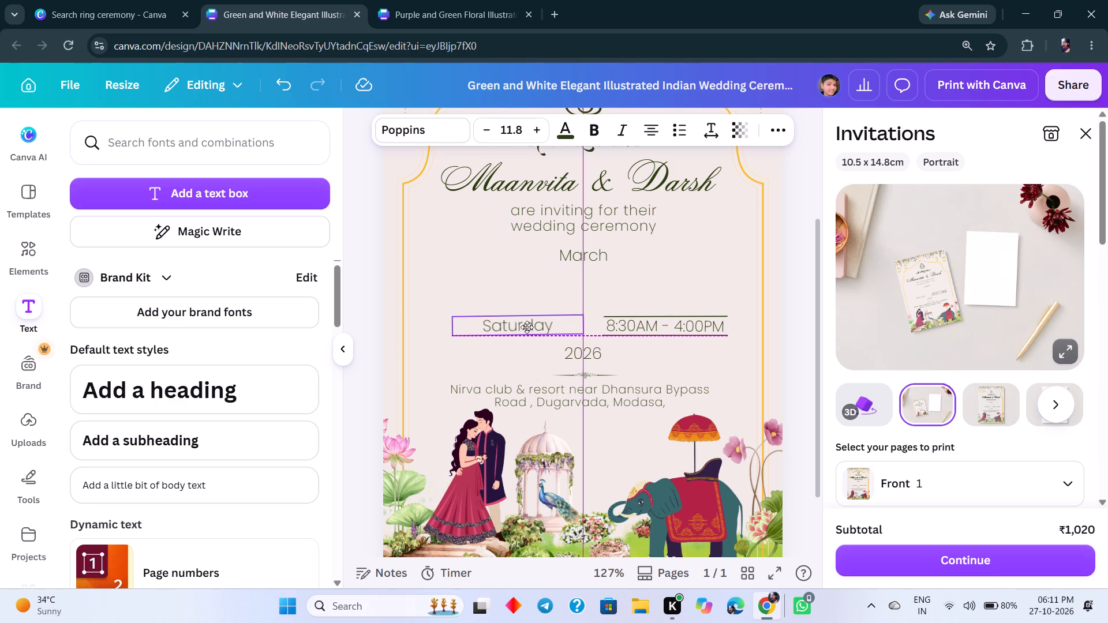
pyautogui.moveTo(504, 374); pyautogui.dragTo(501, 378)
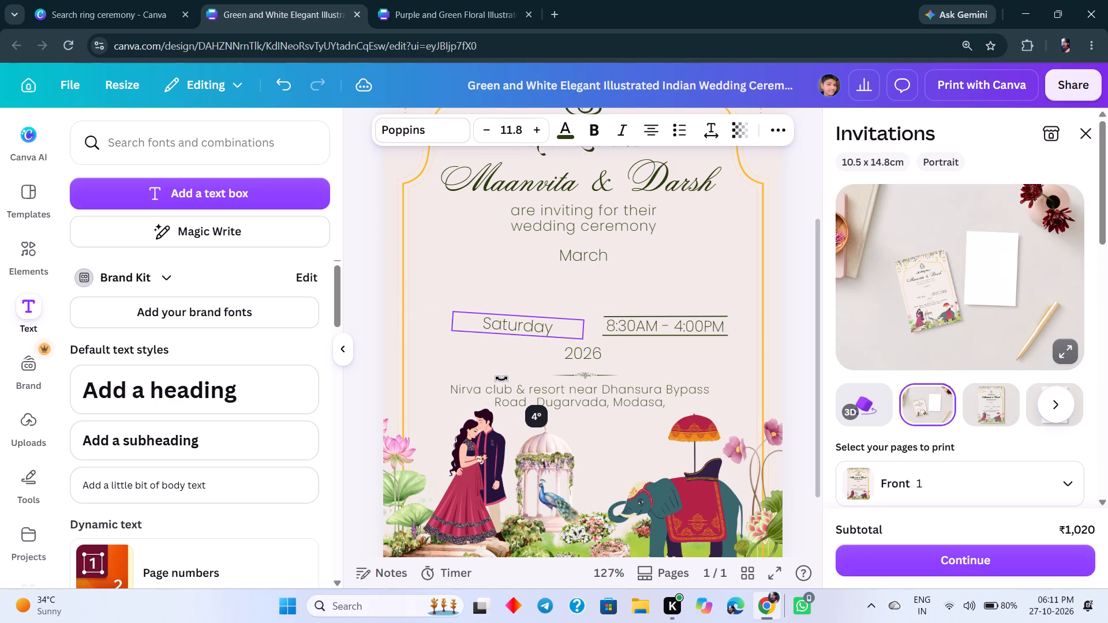
pyautogui.moveTo(501, 378); pyautogui.dragTo(503, 381)
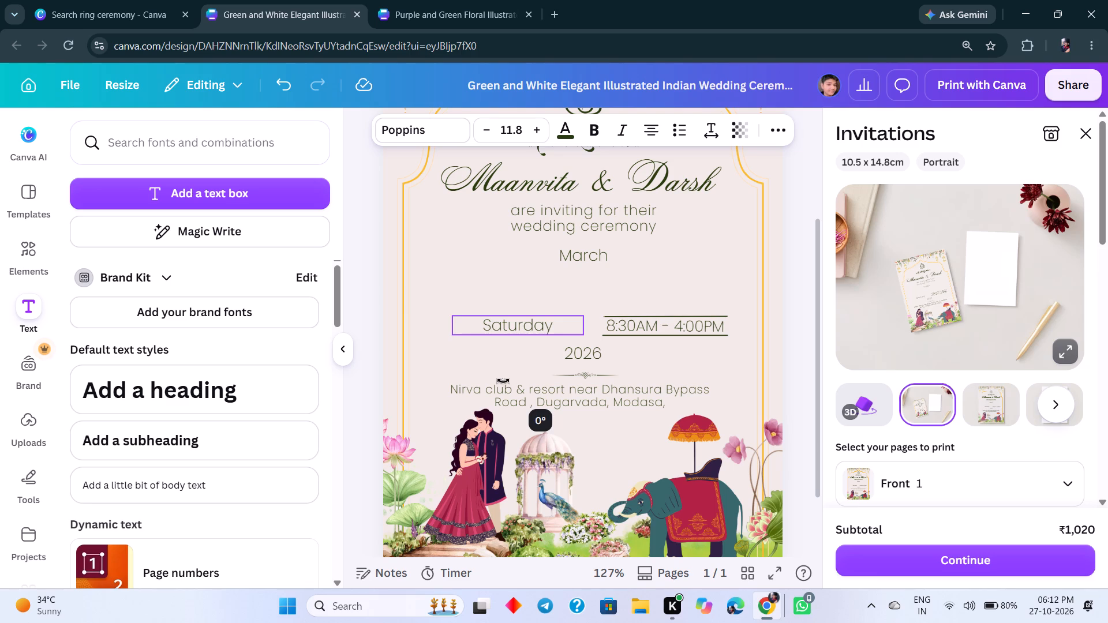
pyautogui.moveTo(503, 381); pyautogui.dragTo(502, 380)
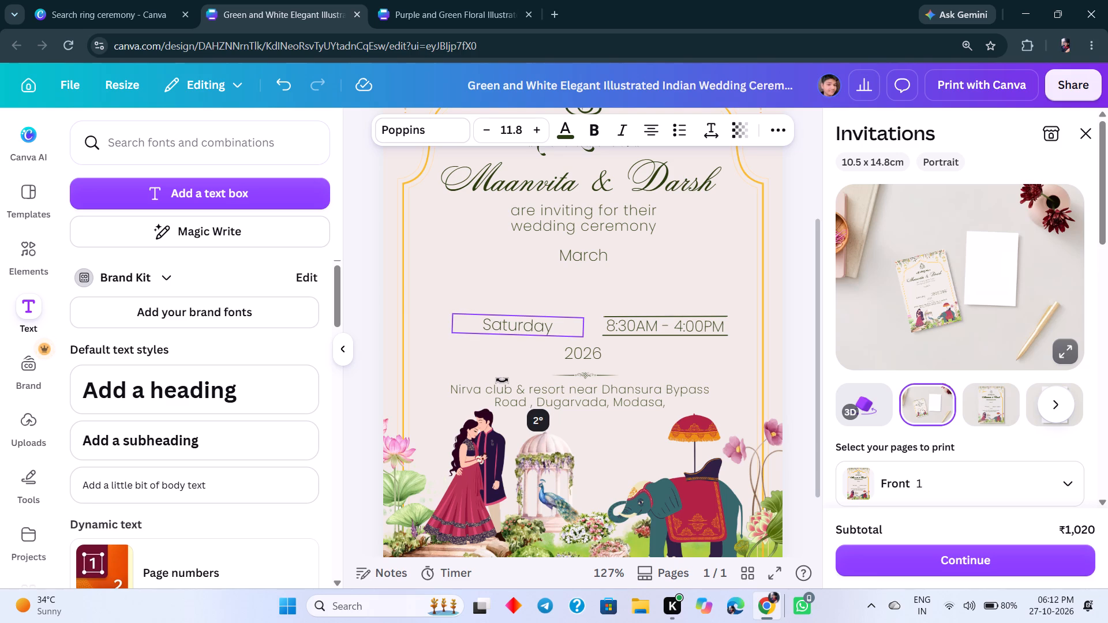
pyautogui.moveTo(502, 380); pyautogui.dragTo(502, 381)
pyautogui.moveTo(502, 381); pyautogui.dragTo(504, 384)
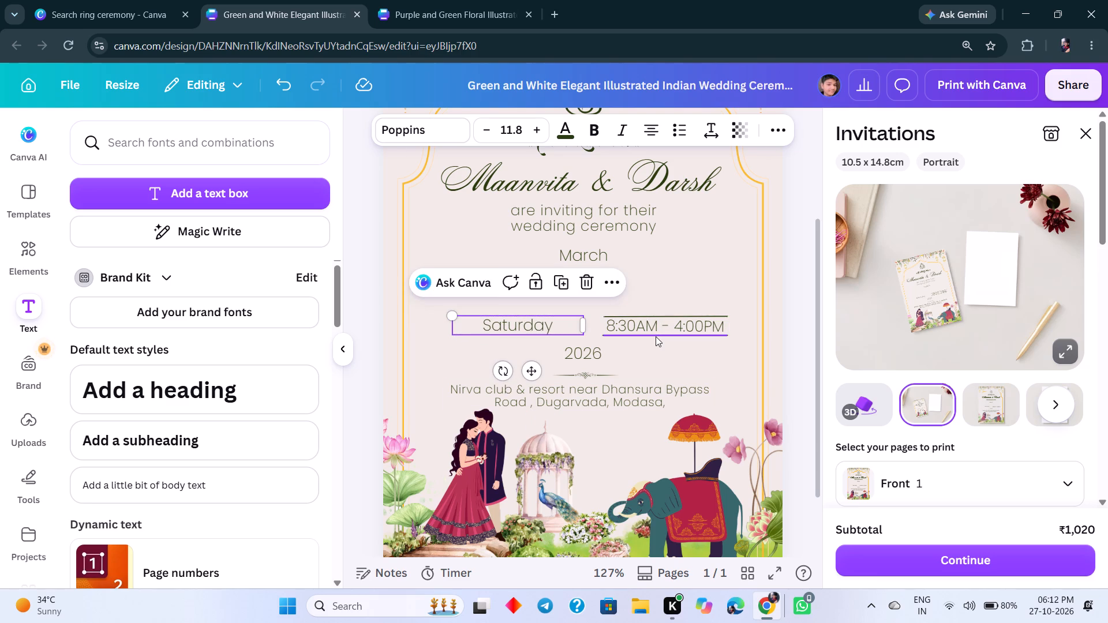
# Duplicate the line below "8:30AM - 4:00PM" and place the copy under "Saturday", level with the original.
pyautogui.click(656, 336)
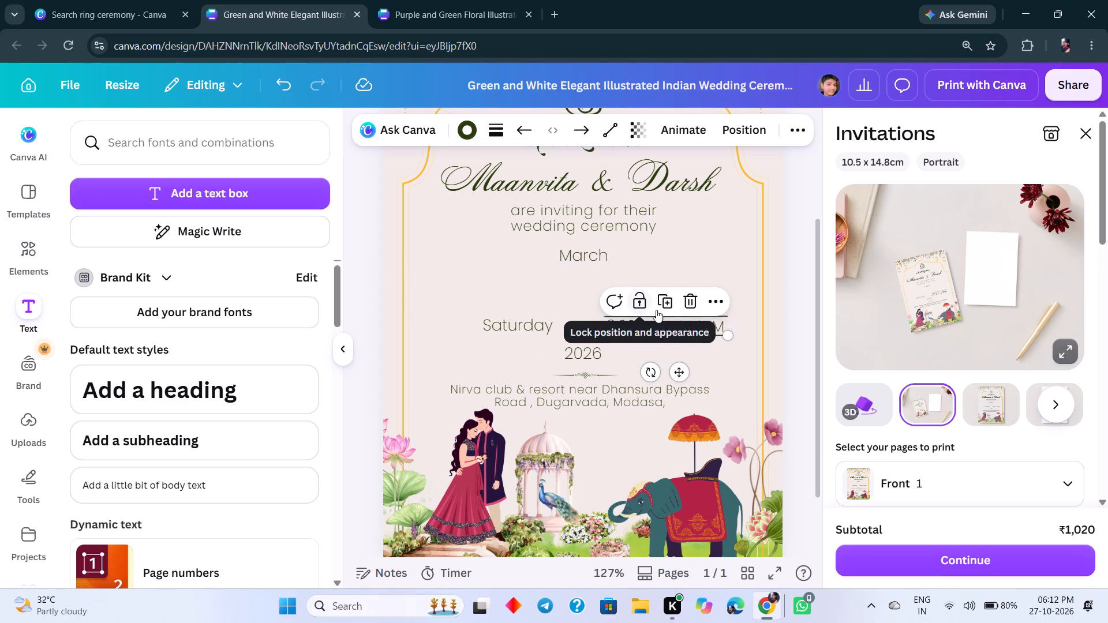
pyautogui.click(667, 310)
pyautogui.moveTo(667, 351); pyautogui.dragTo(500, 337)
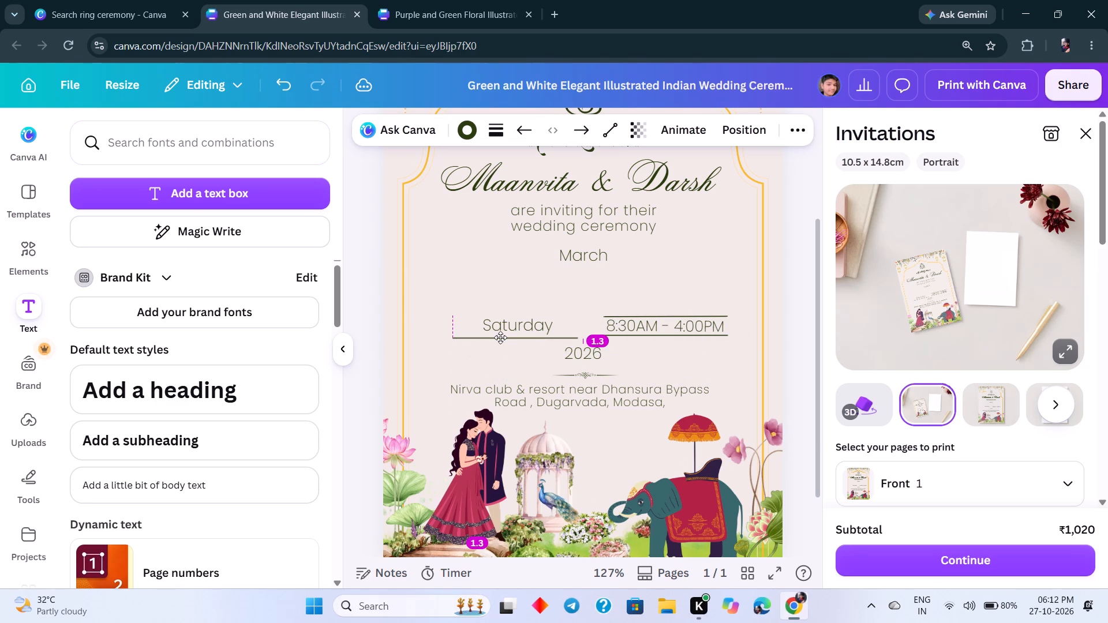
pyautogui.moveTo(500, 337); pyautogui.dragTo(480, 336)
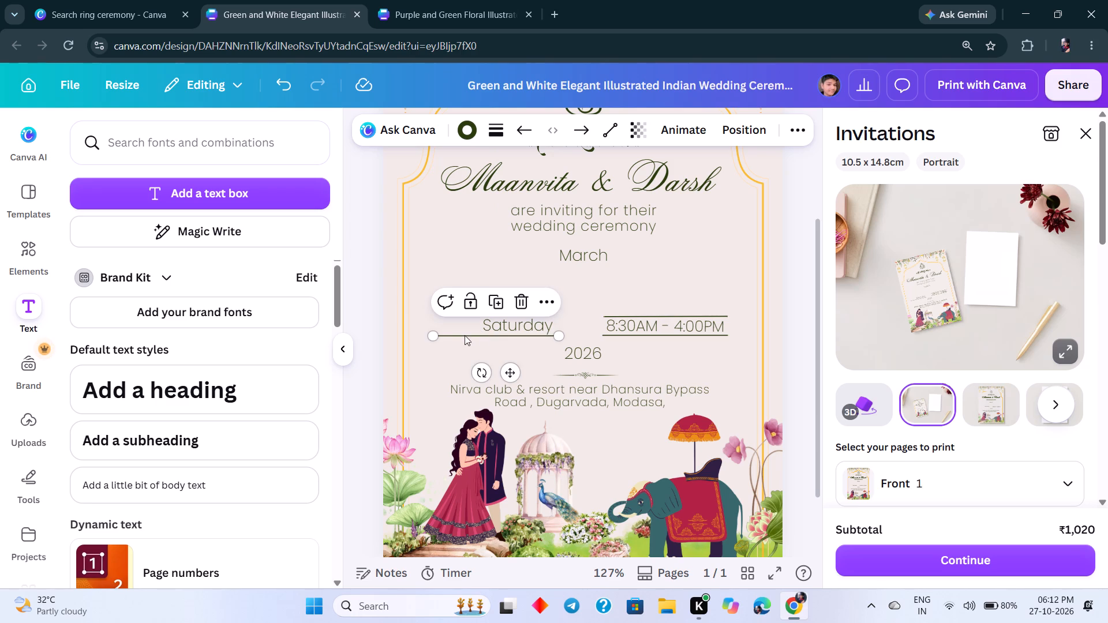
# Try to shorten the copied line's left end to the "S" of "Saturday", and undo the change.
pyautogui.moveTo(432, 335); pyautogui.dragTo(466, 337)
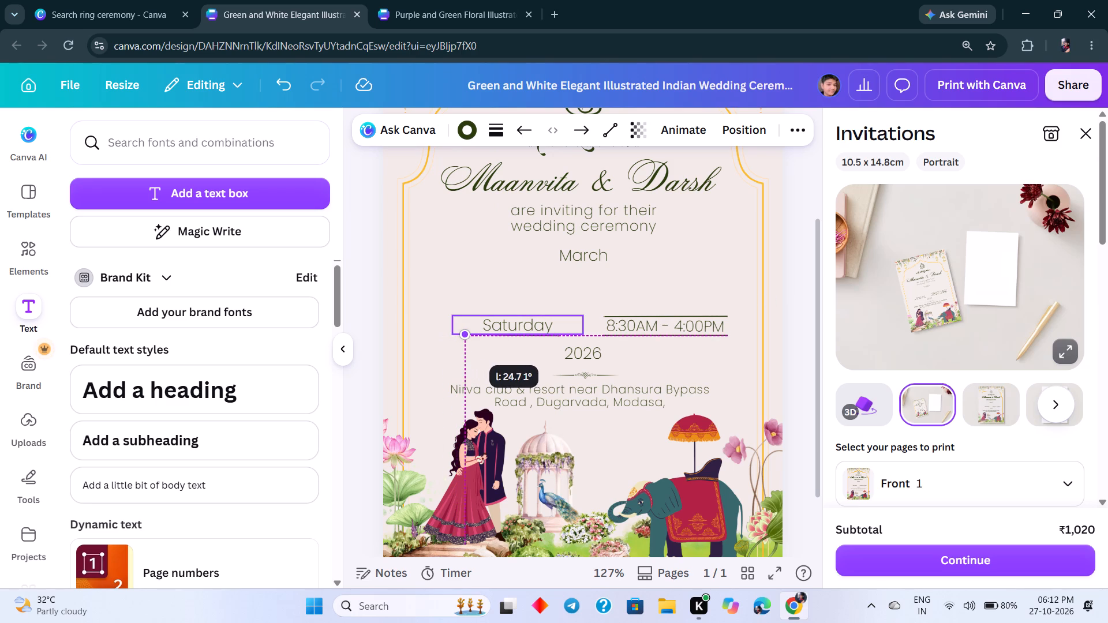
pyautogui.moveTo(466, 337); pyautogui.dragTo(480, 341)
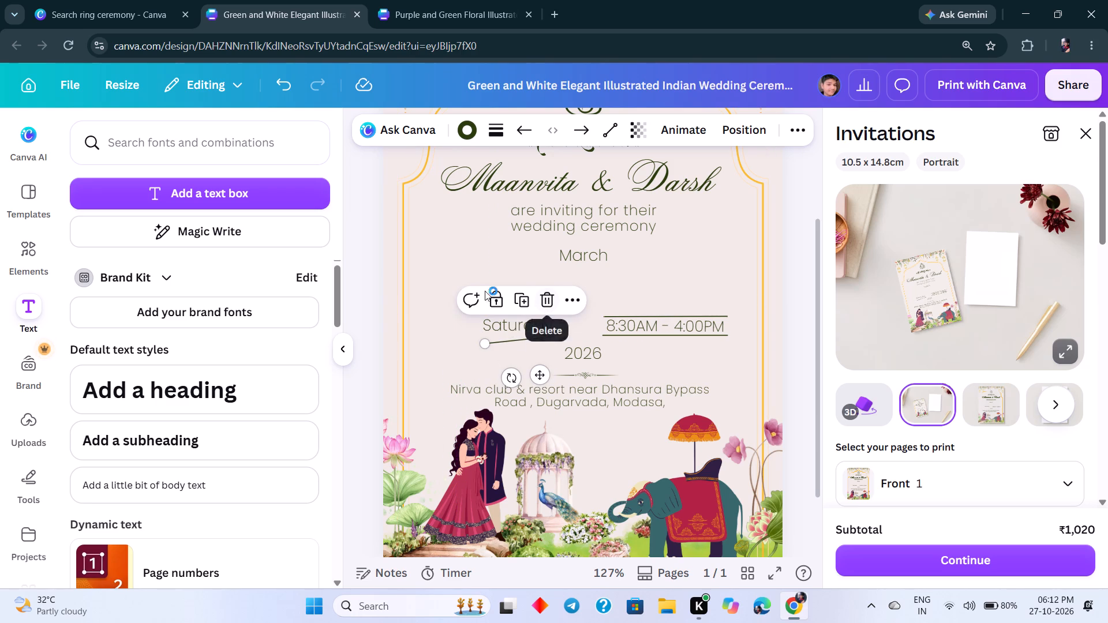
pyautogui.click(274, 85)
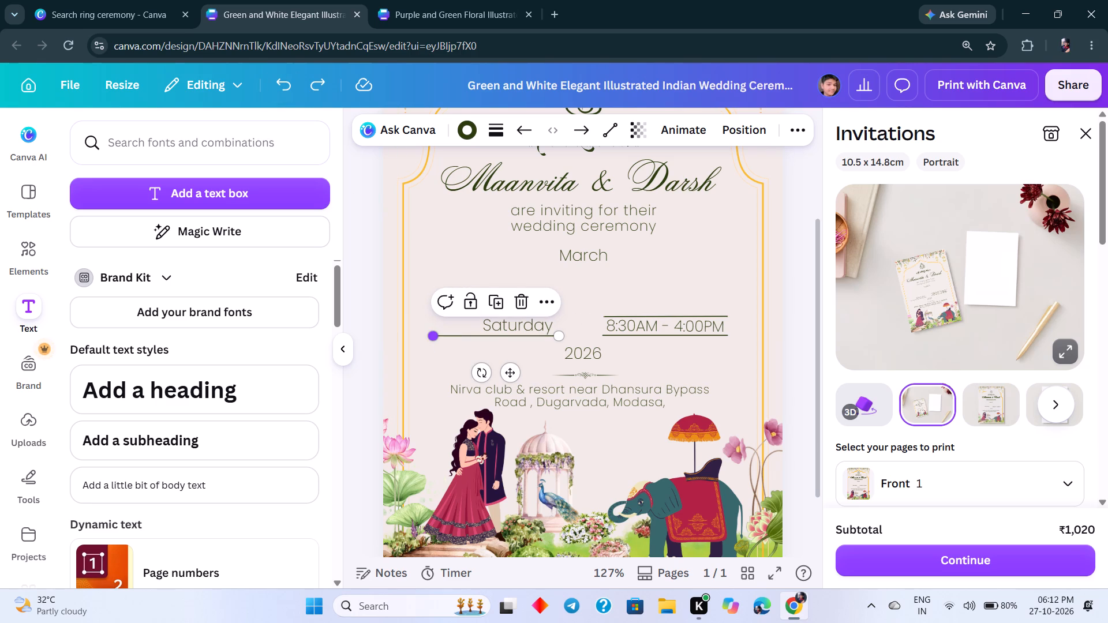
# Shorten the line under "Saturday" to a length of about 21.7, with its left end just before the "S".
pyautogui.moveTo(436, 339); pyautogui.dragTo(450, 339)
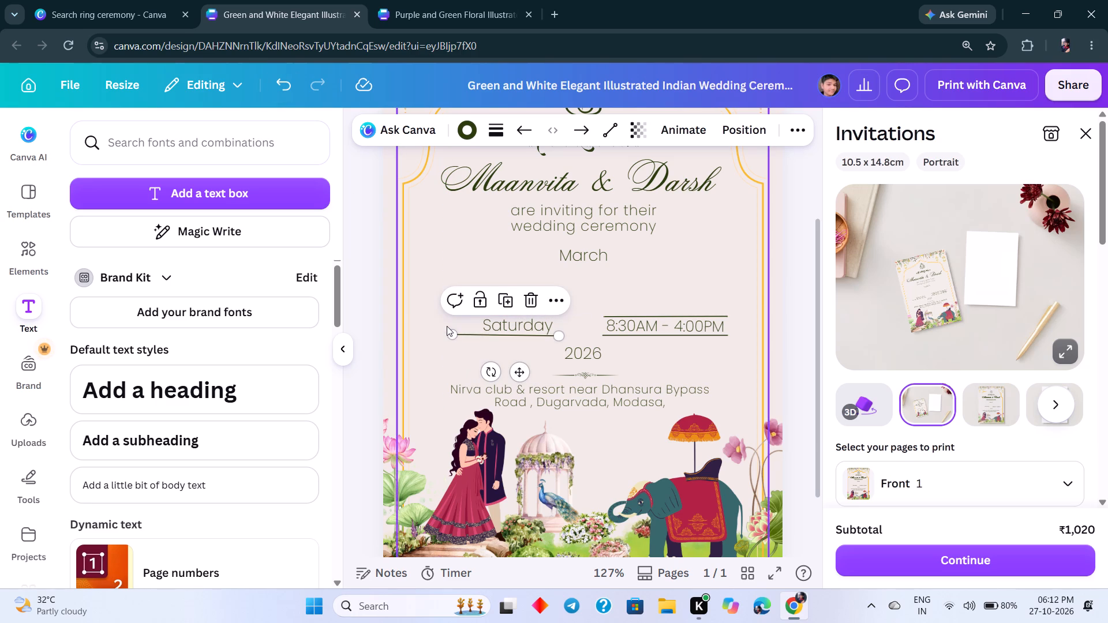
pyautogui.moveTo(454, 335); pyautogui.dragTo(450, 336)
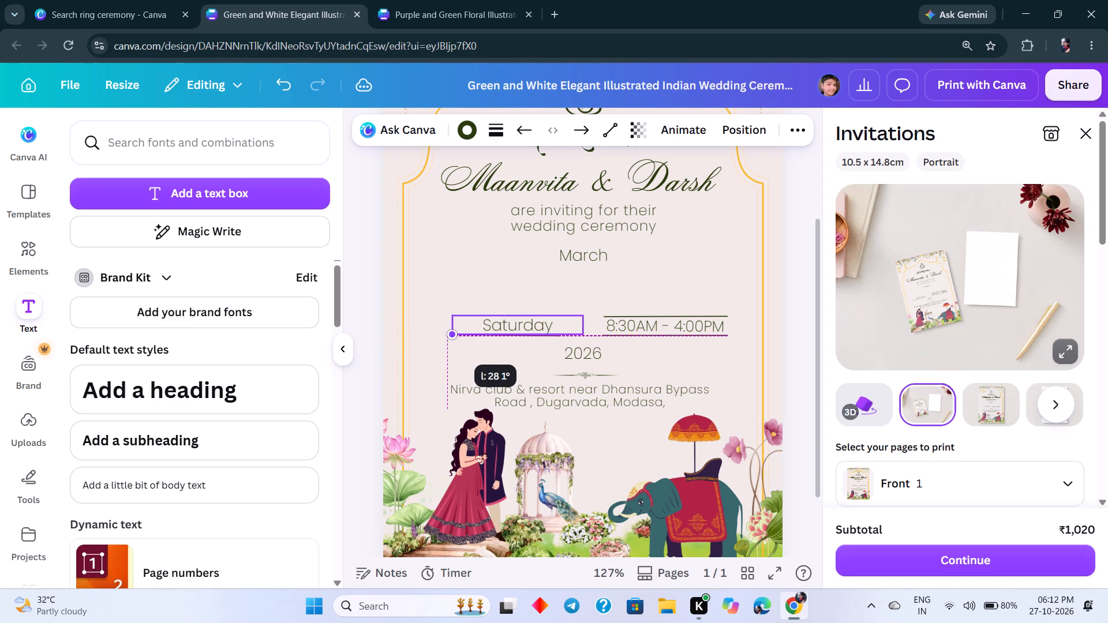
pyautogui.moveTo(450, 336); pyautogui.dragTo(480, 335)
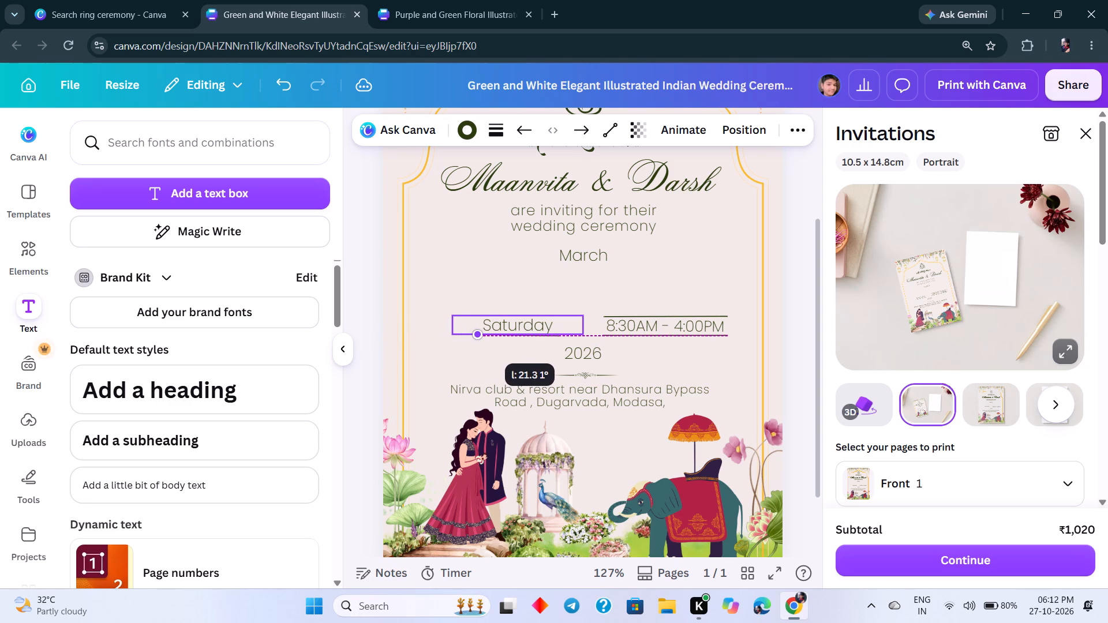
pyautogui.click(492, 348)
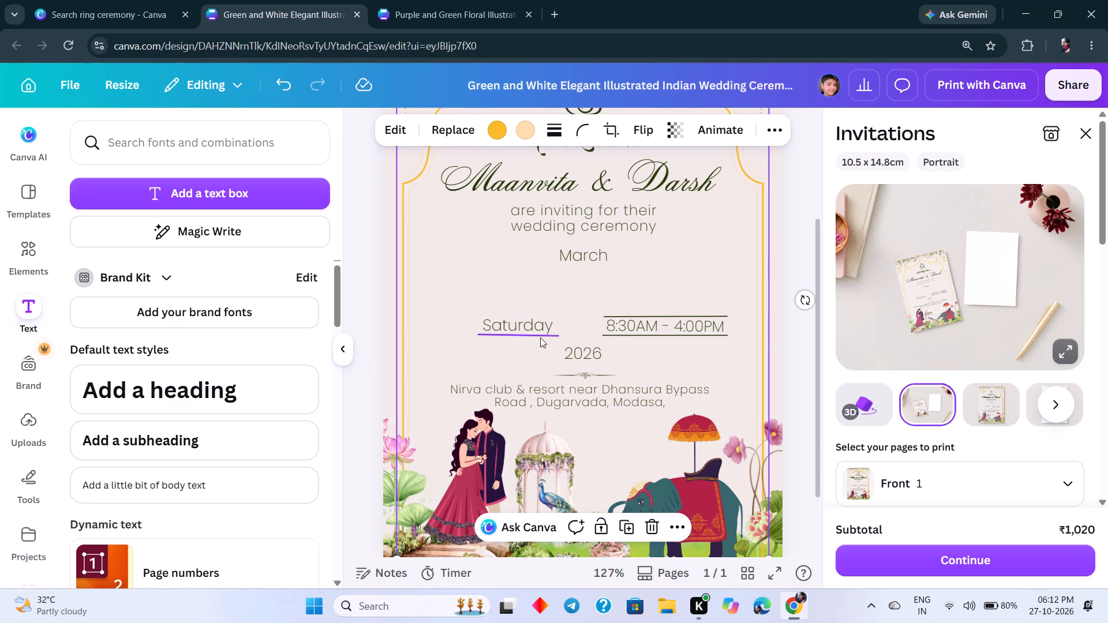
pyautogui.click(540, 337)
pyautogui.click(481, 334)
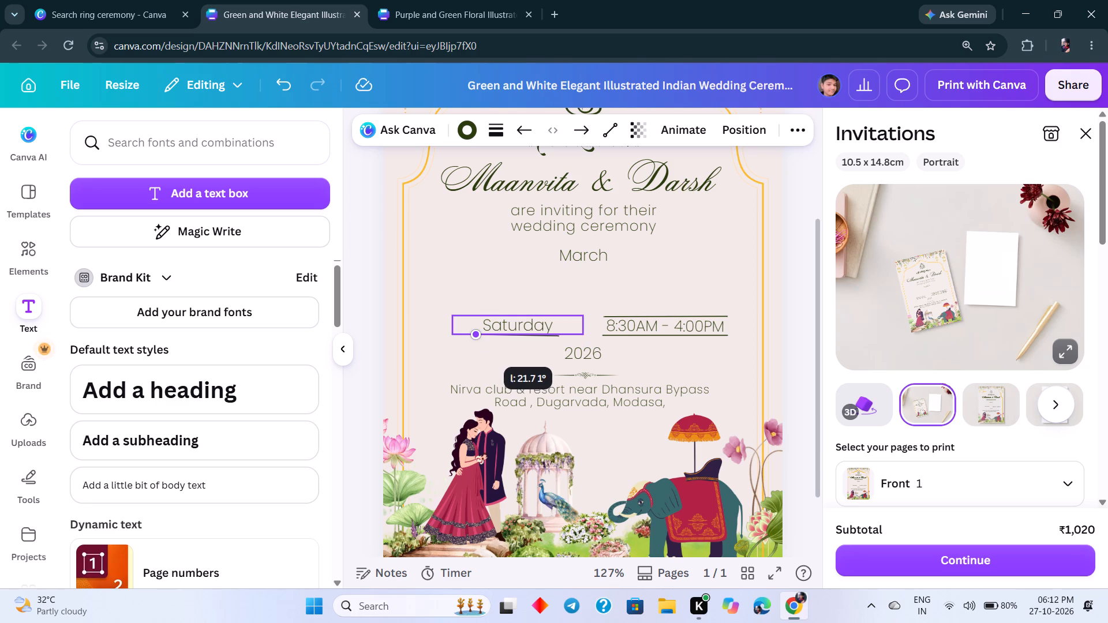
pyautogui.click(501, 329)
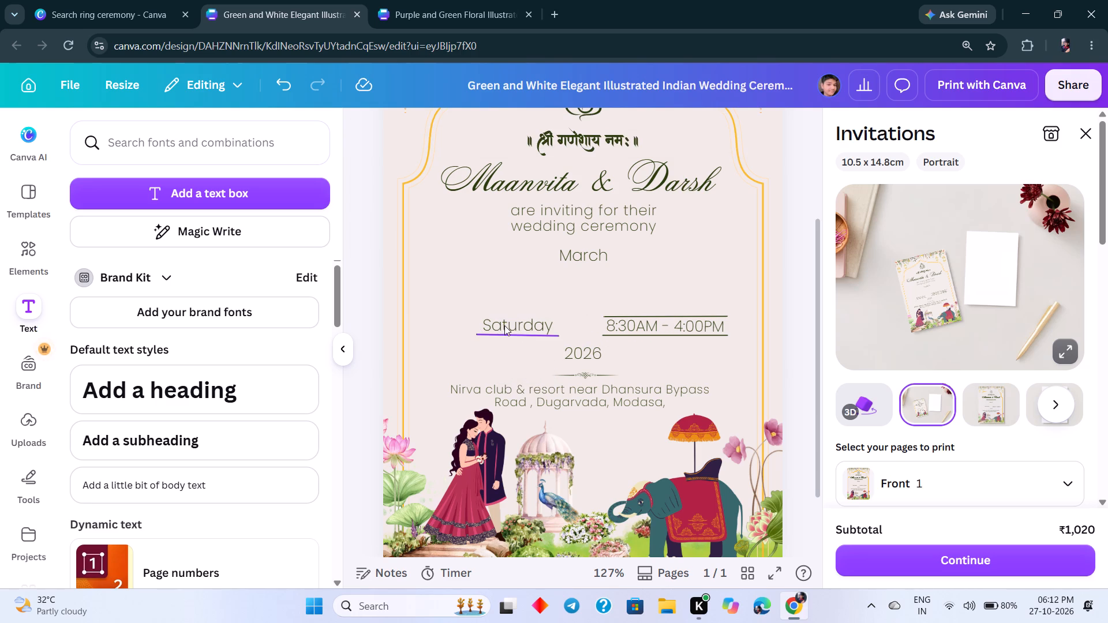
# Straighten the "Saturday" text by setting its rotation to 0°.
pyautogui.click(504, 326)
pyautogui.click(502, 324)
pyautogui.click(502, 321)
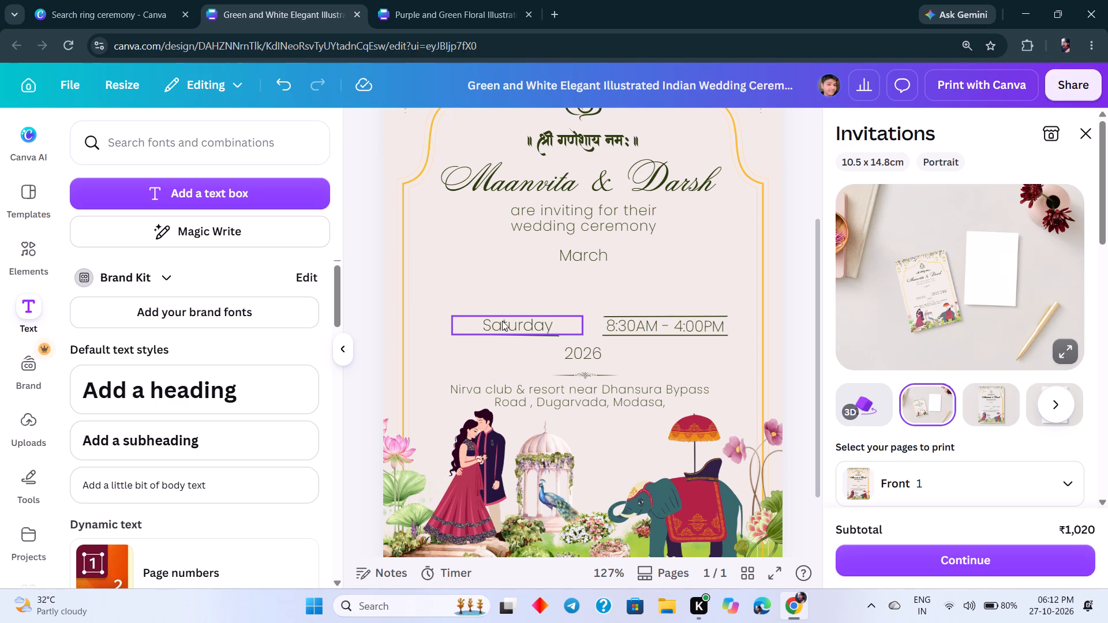
pyautogui.click(503, 372)
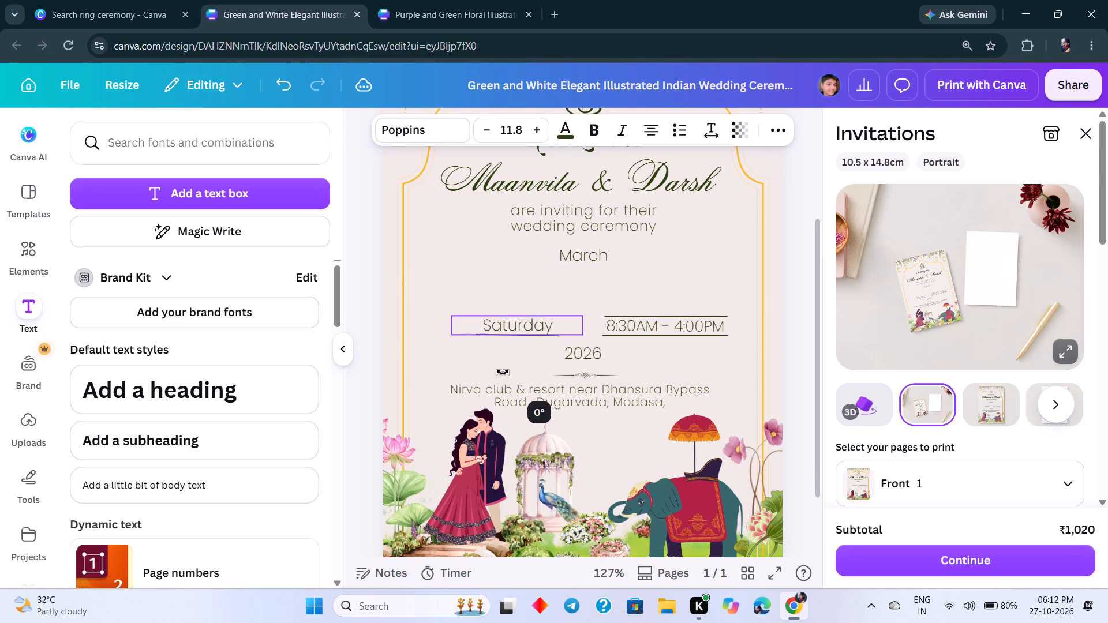
pyautogui.click(492, 354)
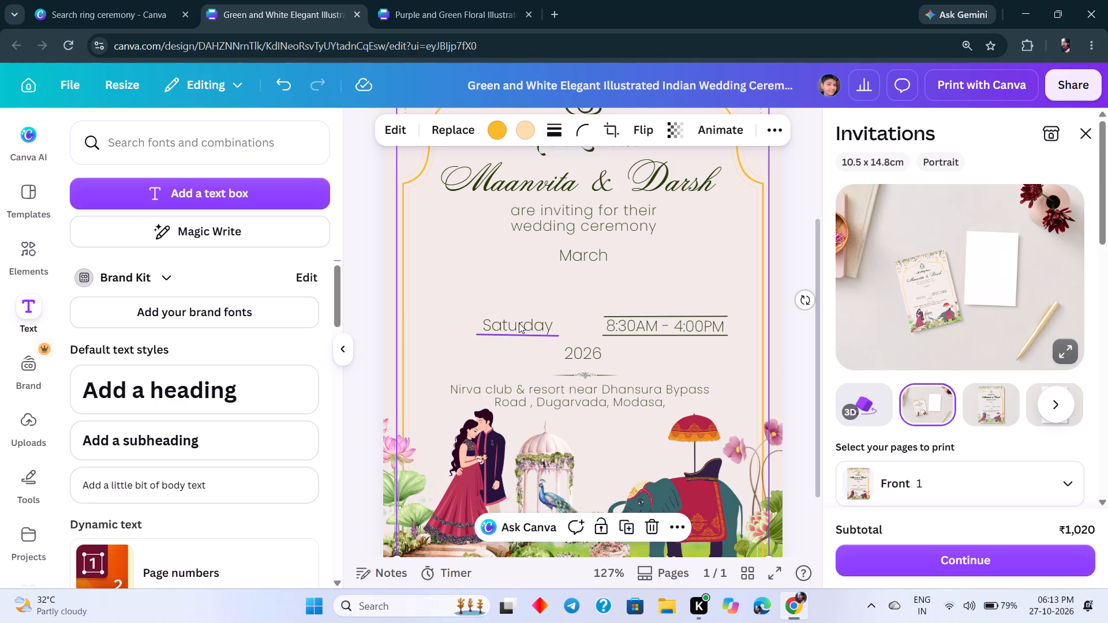
# Rotate the line under "Saturday" so that it is level.
pyautogui.click(538, 336)
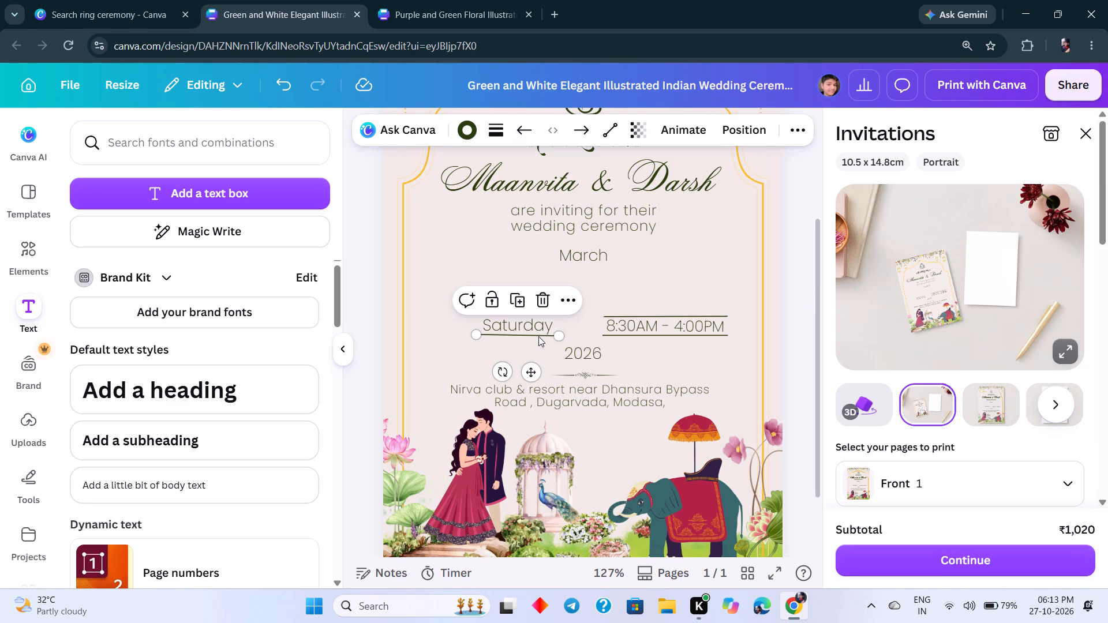
pyautogui.moveTo(506, 373); pyautogui.dragTo(506, 377)
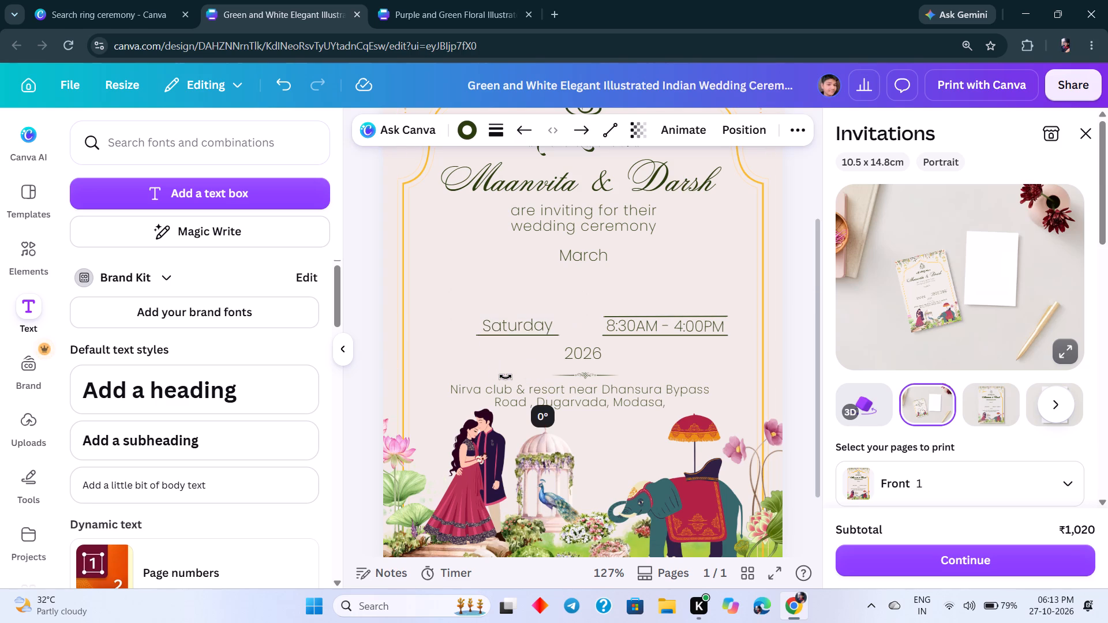
pyautogui.moveTo(506, 377); pyautogui.dragTo(504, 378)
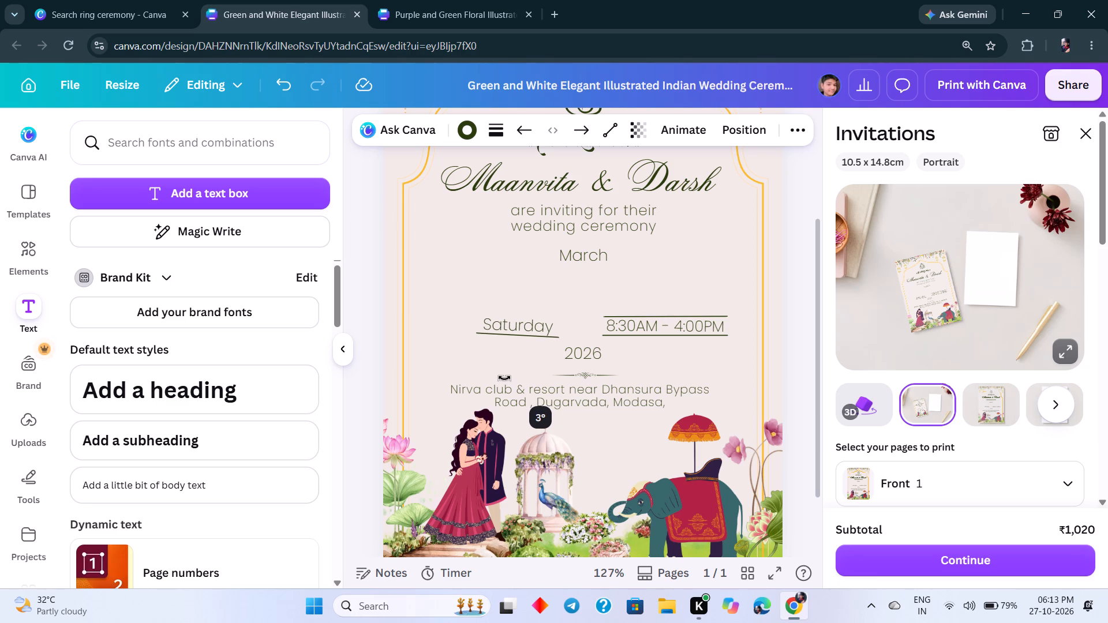
pyautogui.moveTo(504, 378); pyautogui.dragTo(505, 386)
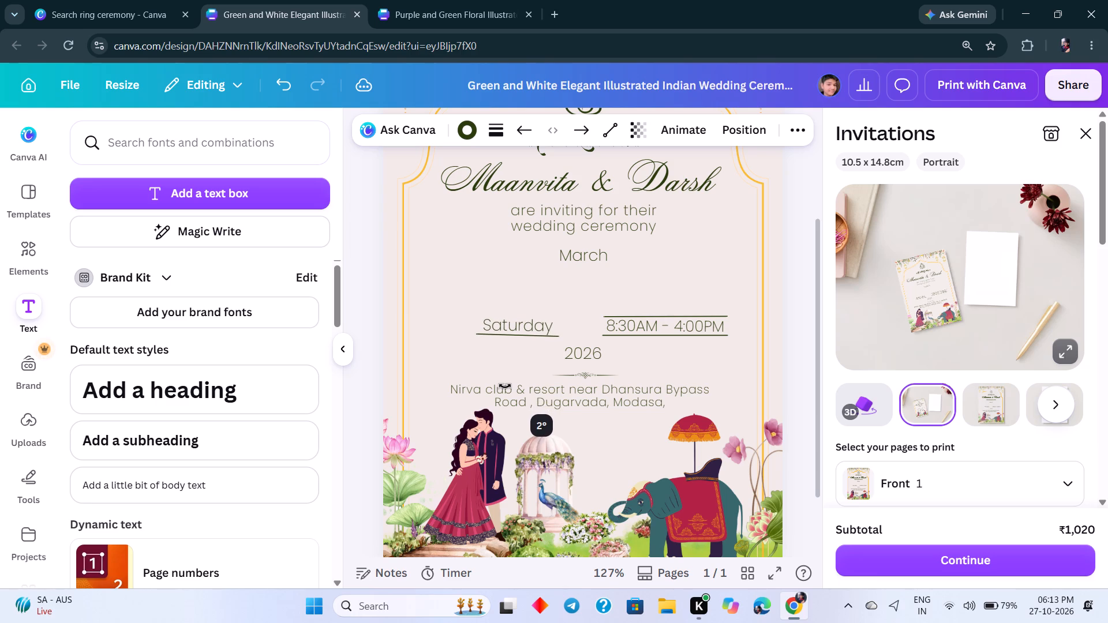
pyautogui.moveTo(505, 386); pyautogui.dragTo(506, 390)
pyautogui.click(506, 348)
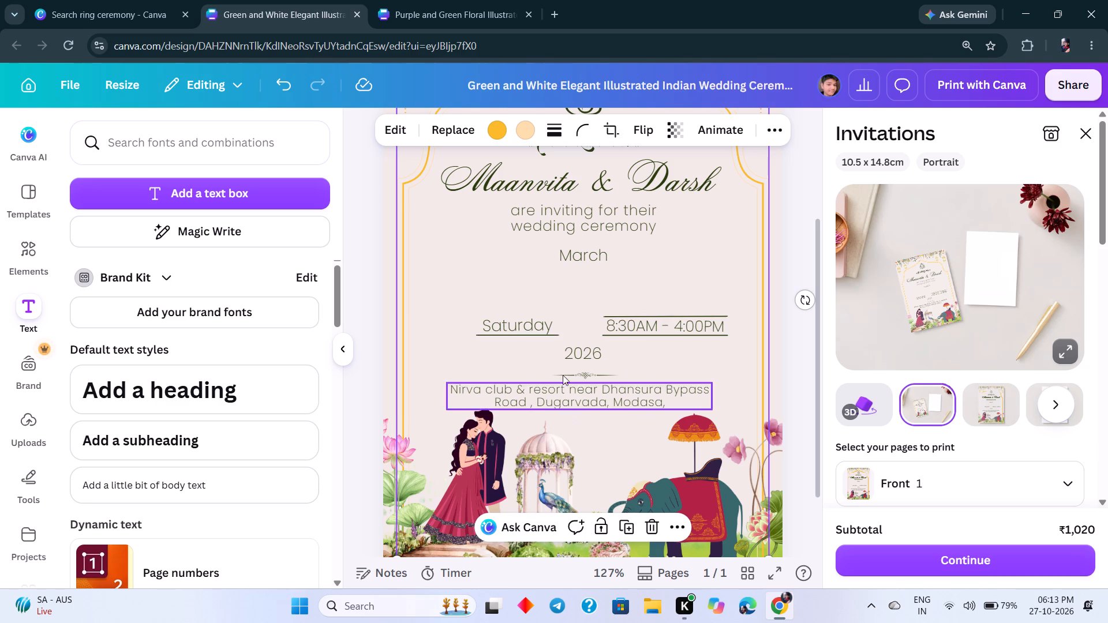
# Duplicate the line under "Saturday" and place the copy above the word, level with the line above "8:30AM - 4:00PM".
pyautogui.click(531, 333)
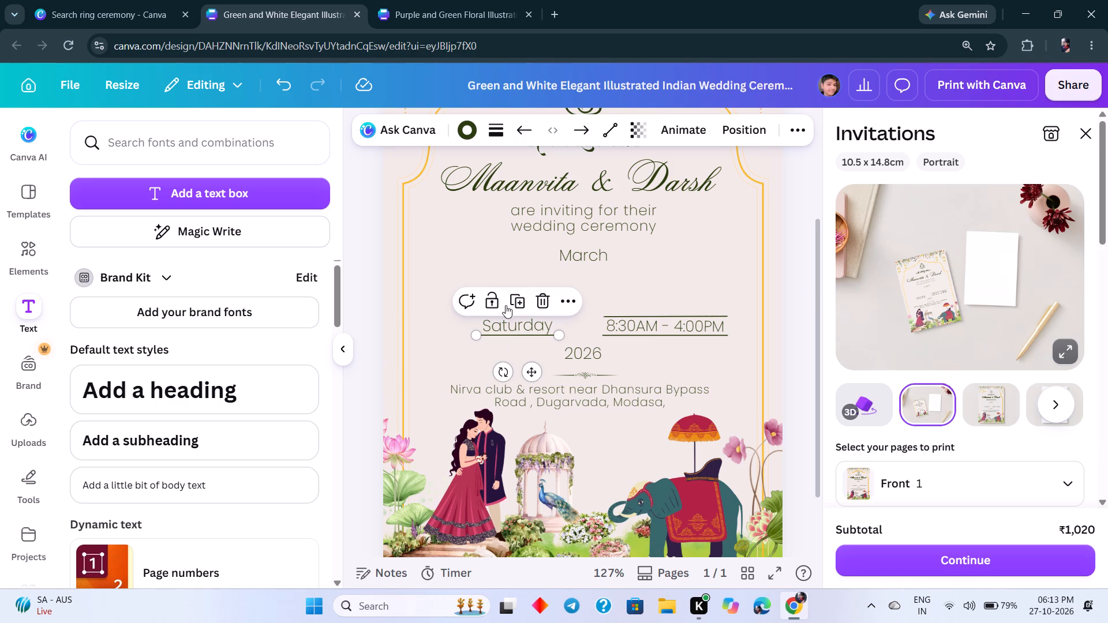
pyautogui.click(518, 302)
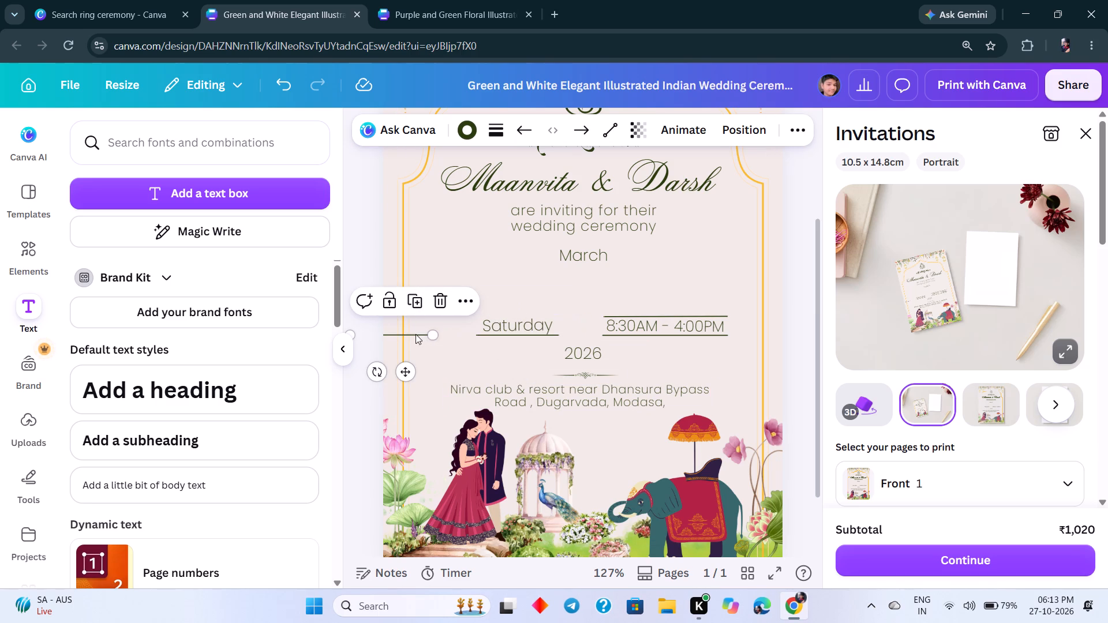
pyautogui.moveTo(414, 333); pyautogui.dragTo(535, 313)
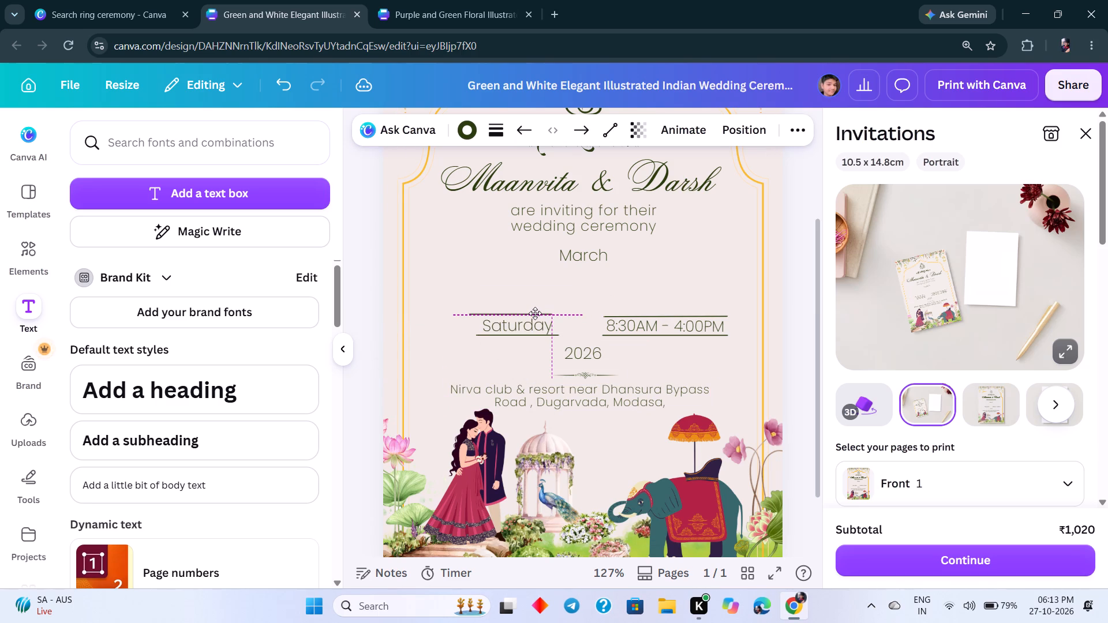
pyautogui.moveTo(535, 313); pyautogui.dragTo(533, 317)
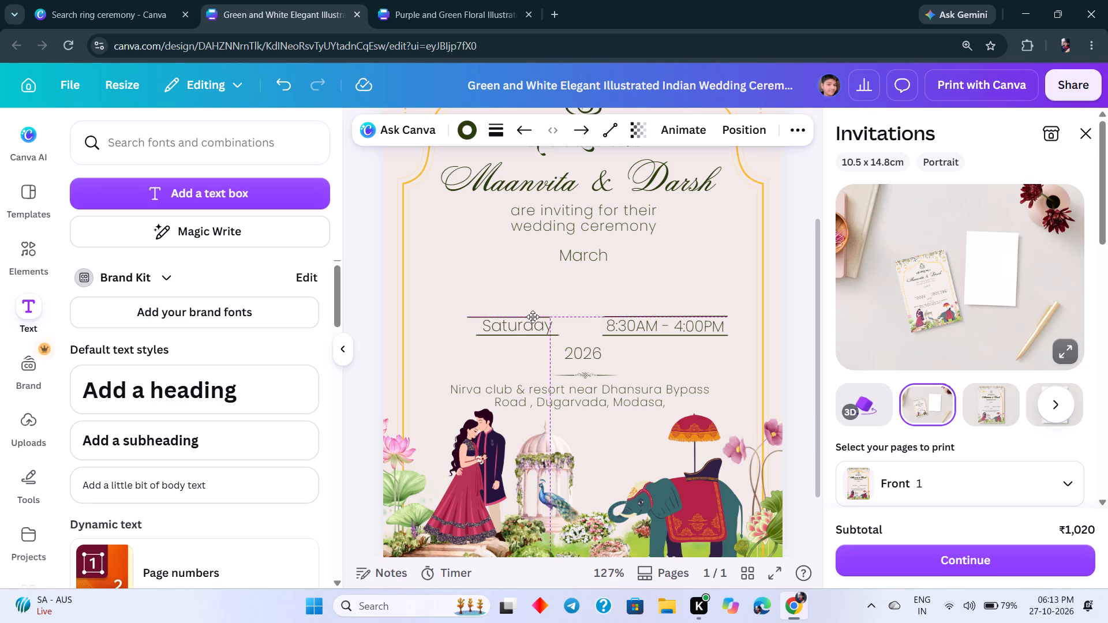
pyautogui.moveTo(533, 317); pyautogui.dragTo(538, 316)
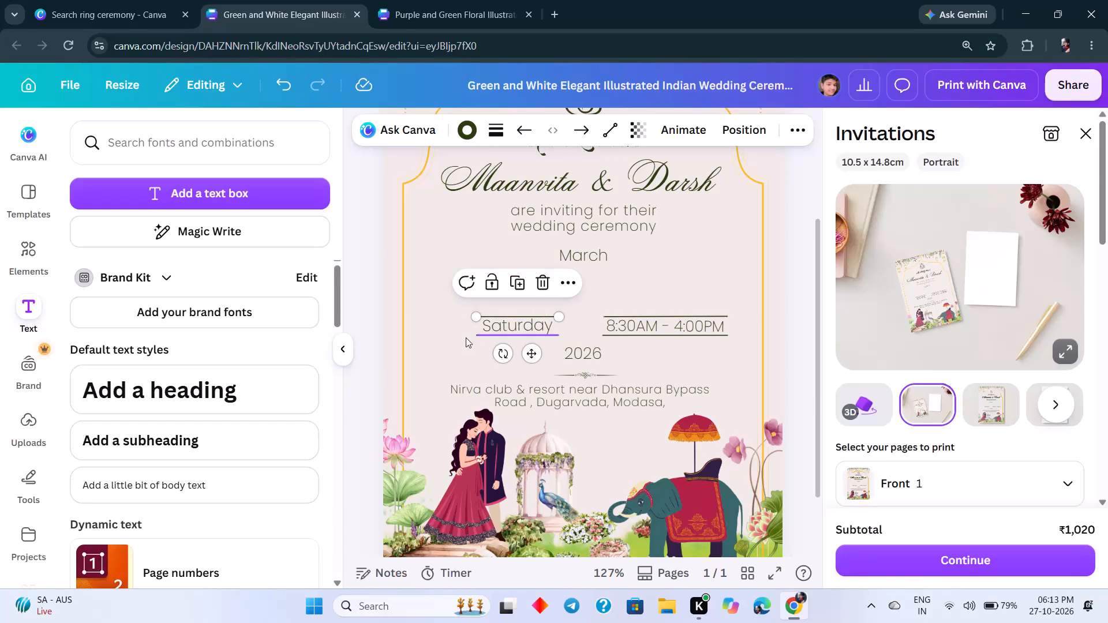
pyautogui.click(460, 339)
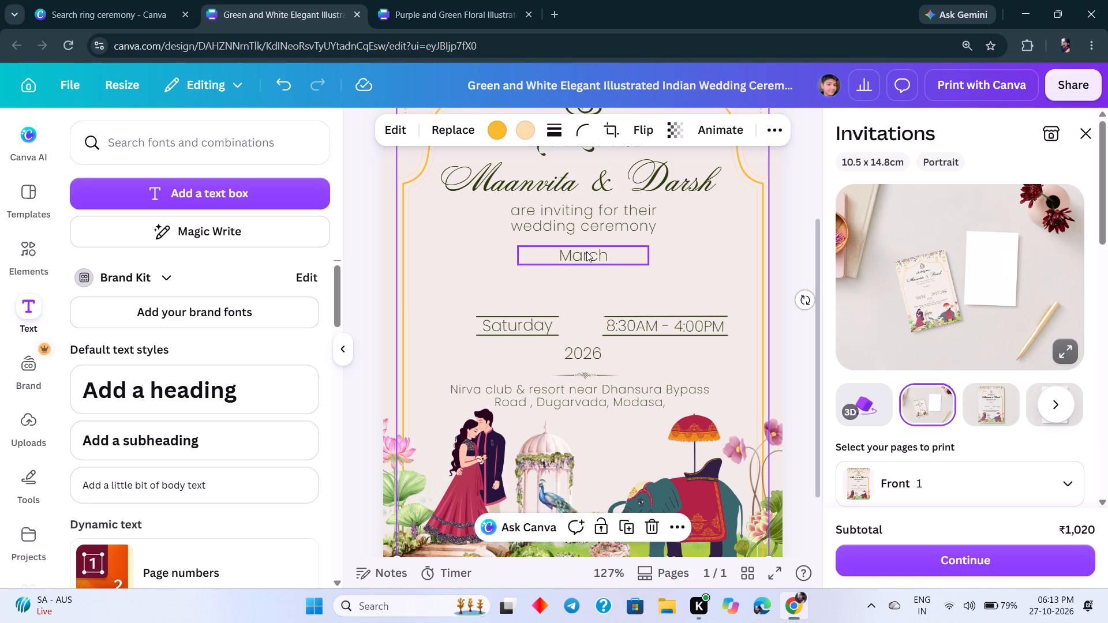
# Replace the month text "March" with "November".
pyautogui.click(624, 251)
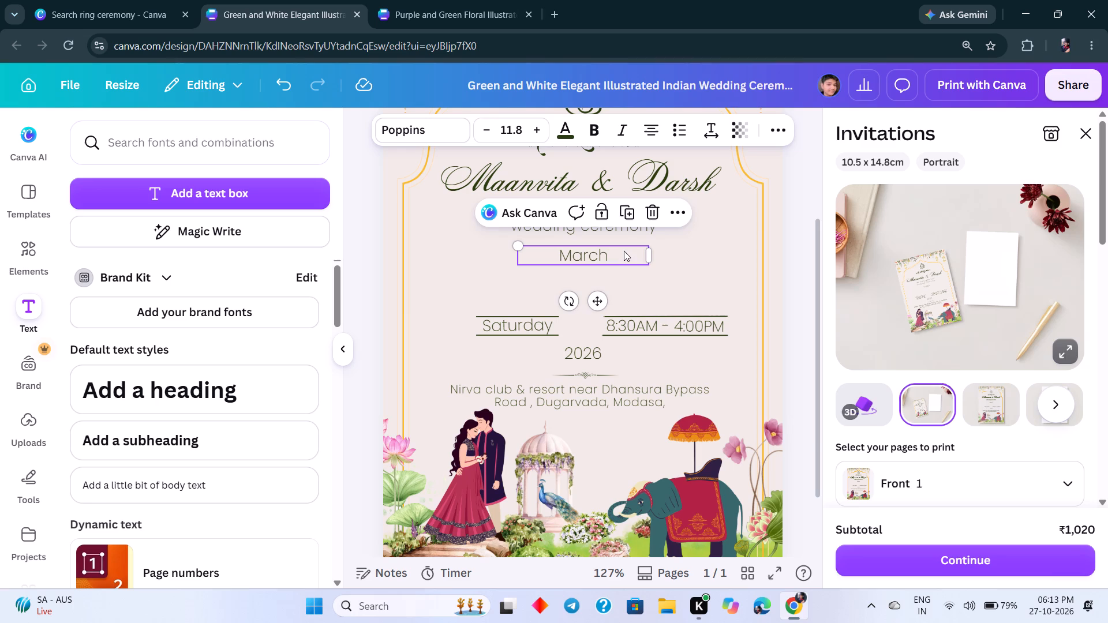
pyautogui.click(624, 251)
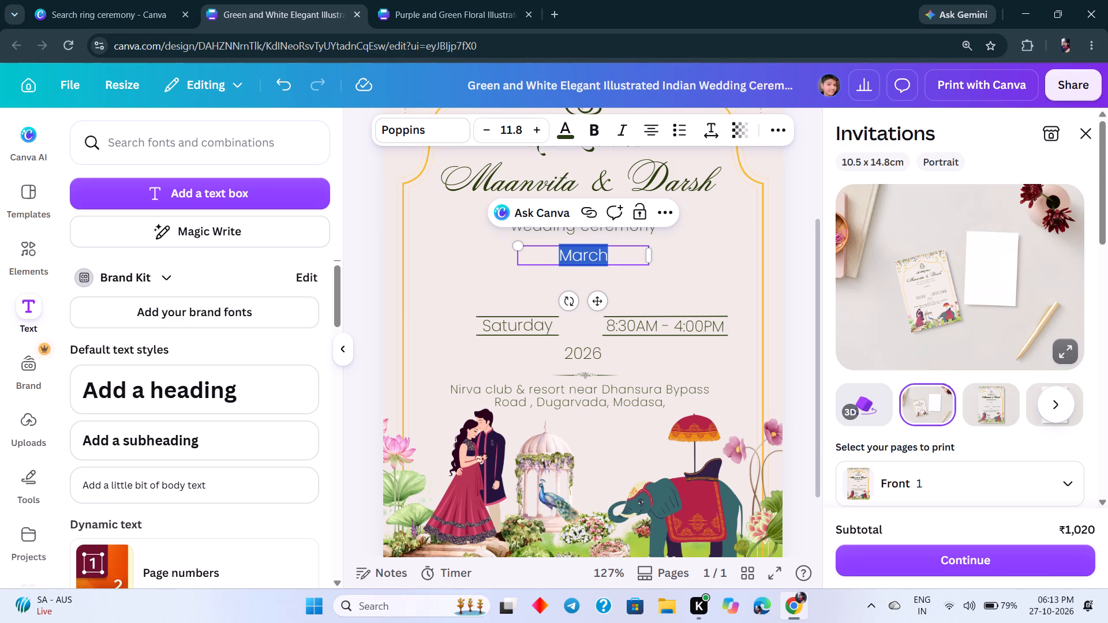
pyautogui.press('BackSpace')
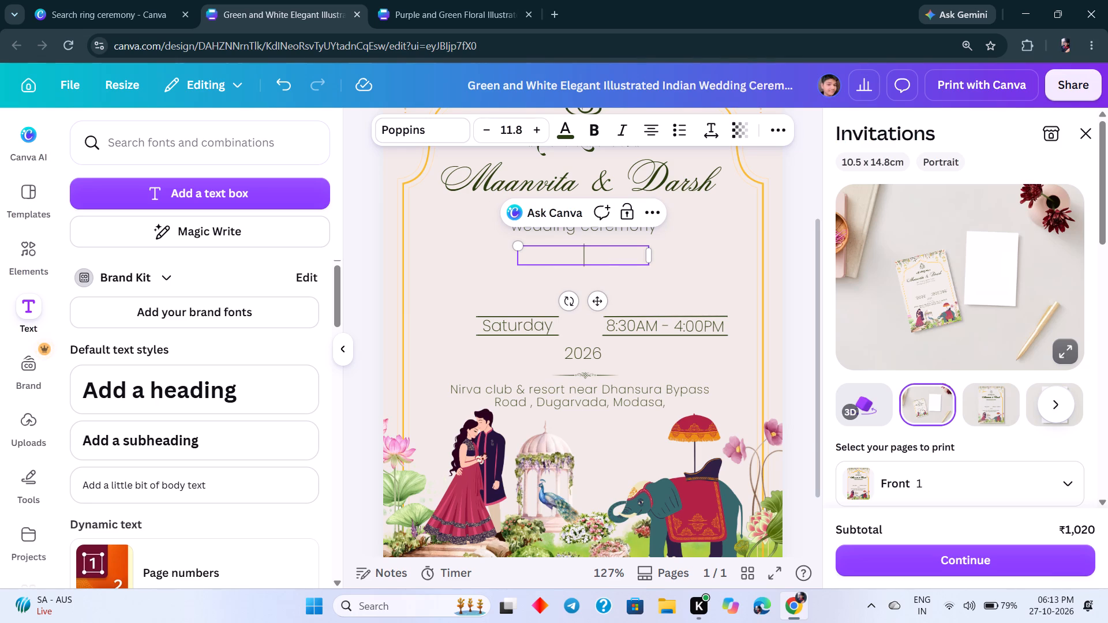
pyautogui.hotkey('shift', 'n')
pyautogui.hotkey('shift', 'o')
pyautogui.press('BackSpace')
pyautogui.press('o')
pyautogui.write('vem')
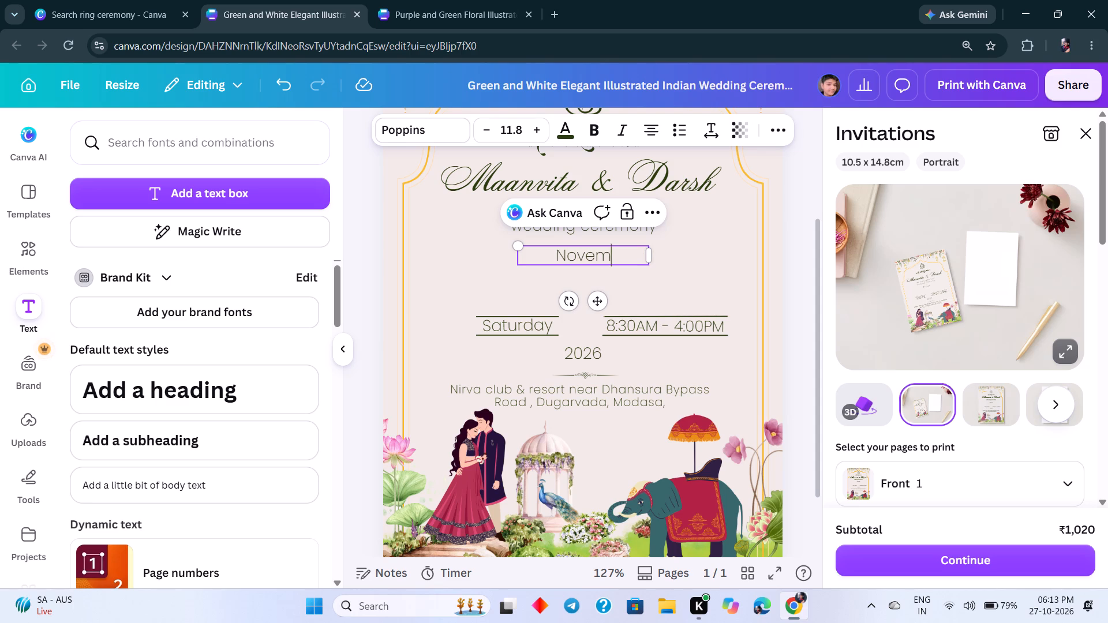
pyautogui.write('ber')
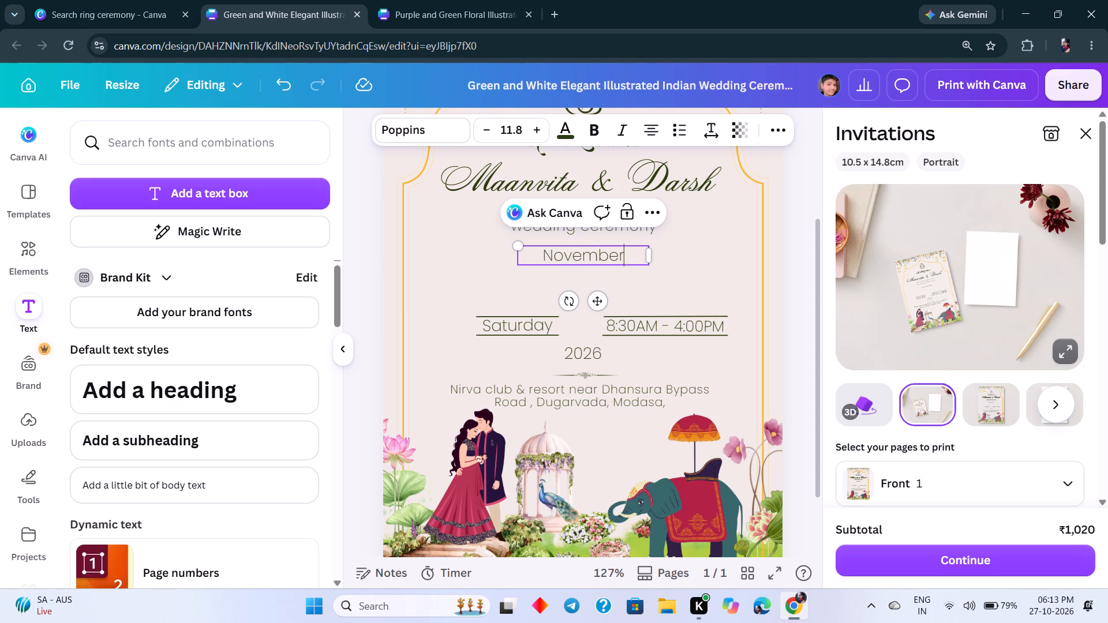
pyautogui.click(521, 292)
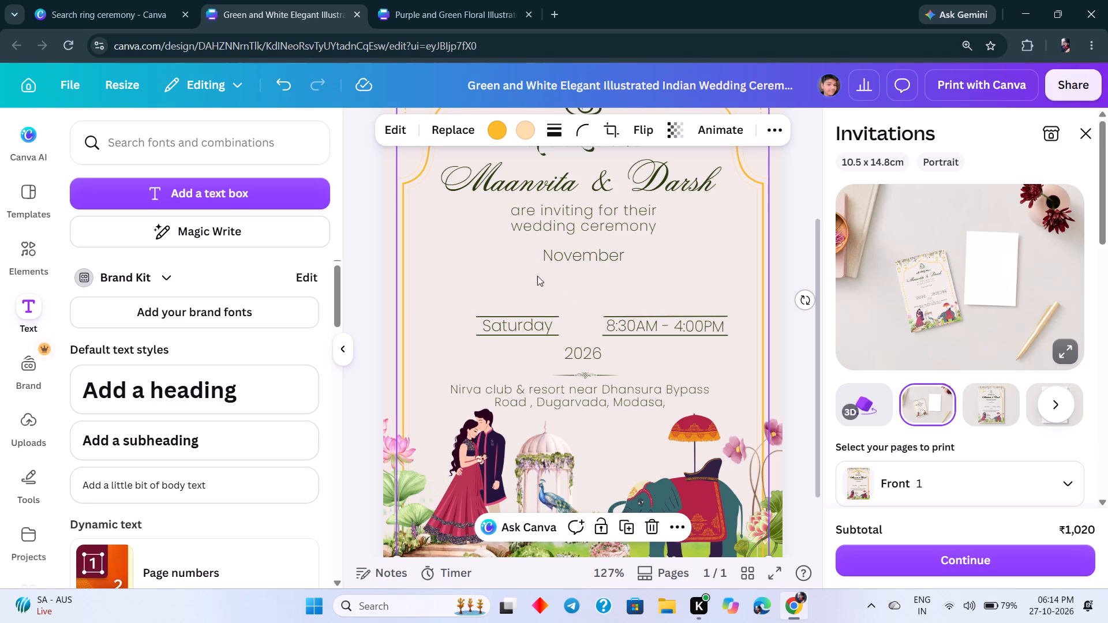
# Add a heading to the invitation with the text "14".
pyautogui.click(220, 404)
pyautogui.press('BackSpace')
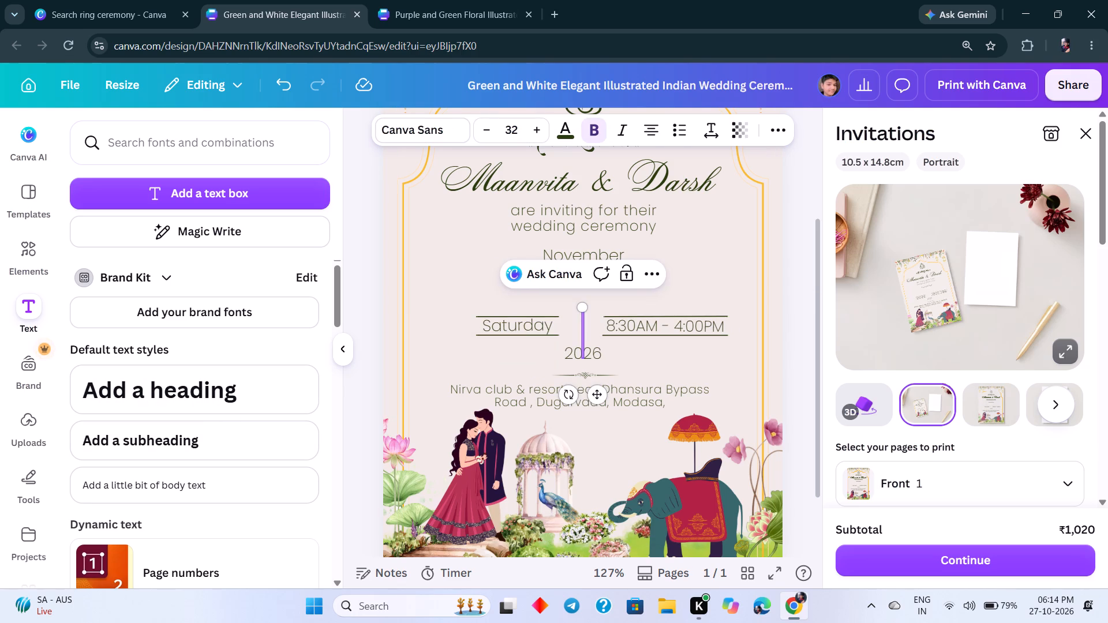
pyautogui.write('14')
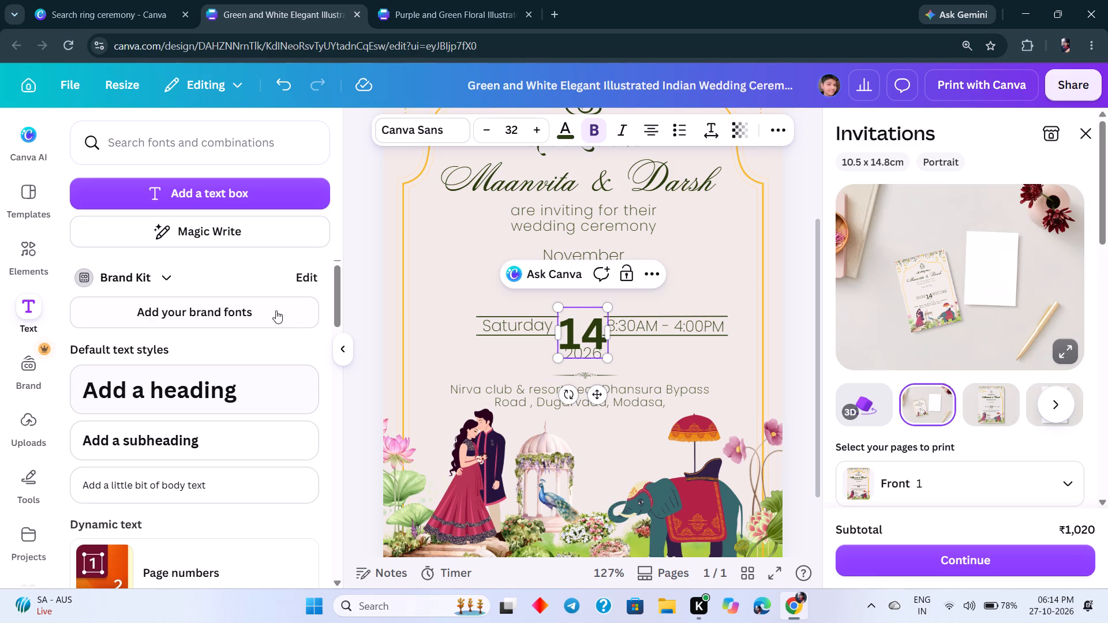
pyautogui.click(433, 301)
# Shrink the "14" heading to a font size of about 24.2 and place it between "Saturday" and "8:30AM - 4:00PM".
pyautogui.click(597, 338)
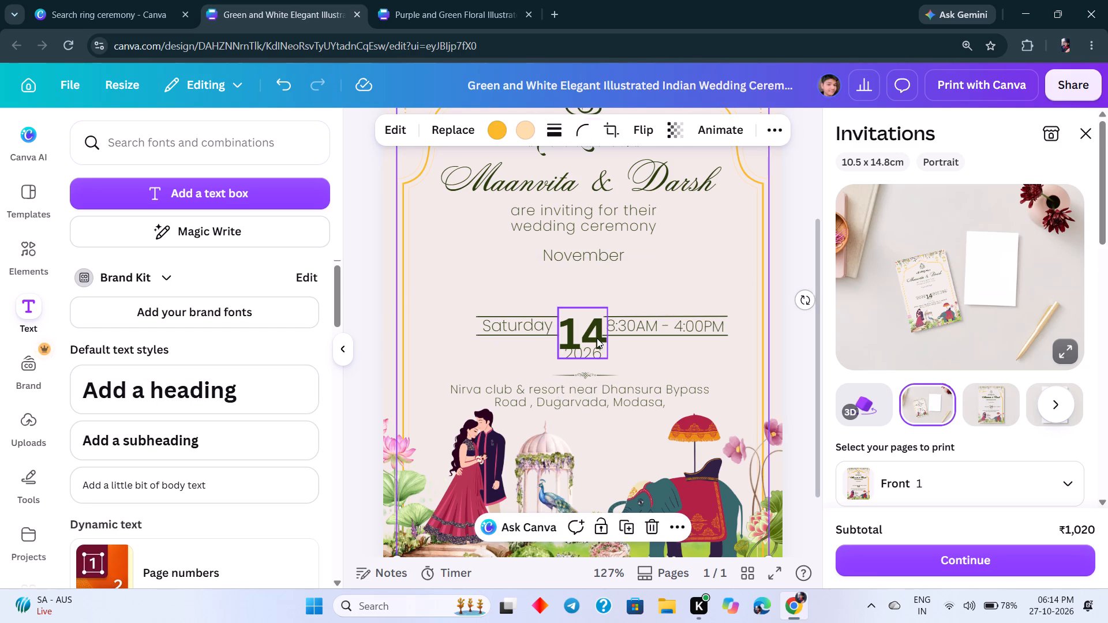
pyautogui.moveTo(556, 307); pyautogui.dragTo(571, 317)
pyautogui.moveTo(594, 332); pyautogui.dragTo(581, 318)
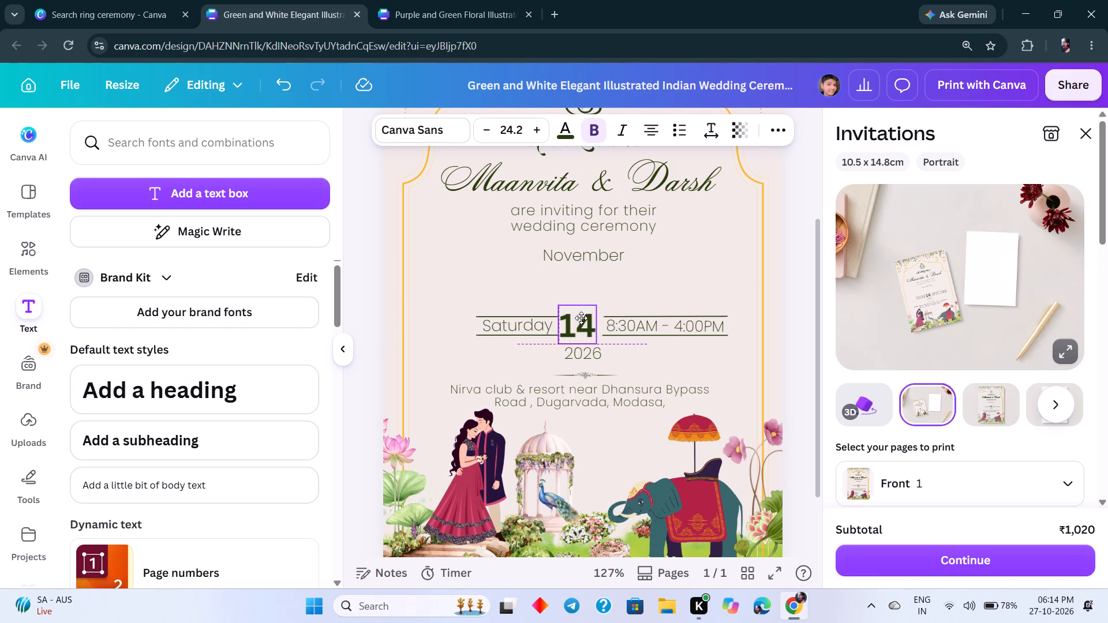
pyautogui.moveTo(581, 318); pyautogui.dragTo(586, 317)
pyautogui.click(529, 298)
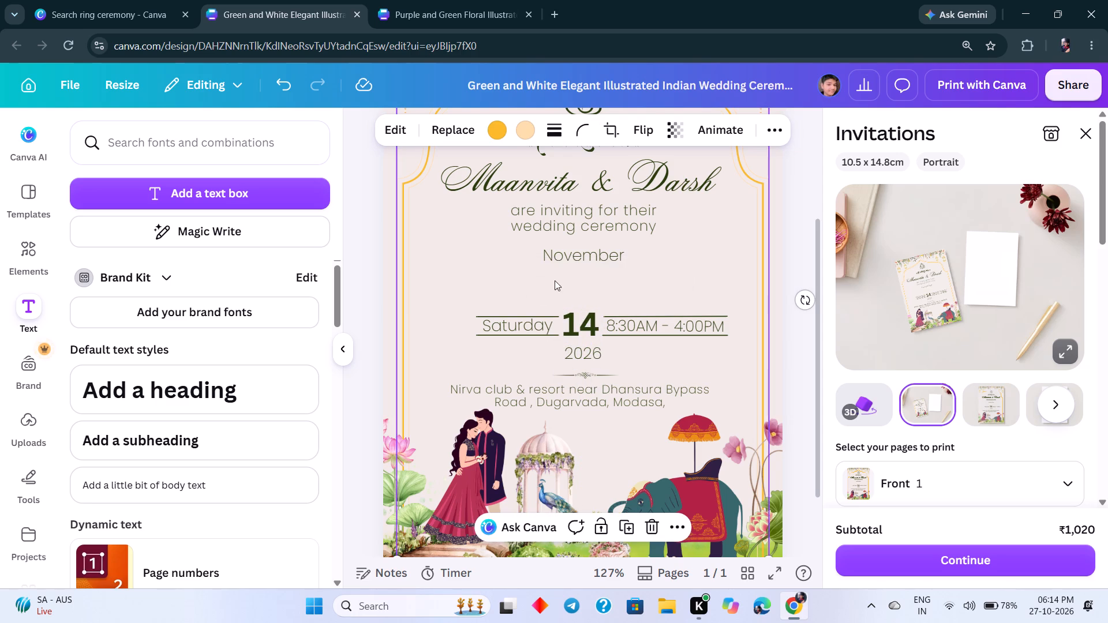
# Move the "November" text down to just above the "14", centred over it.
pyautogui.moveTo(581, 256); pyautogui.dragTo(594, 290)
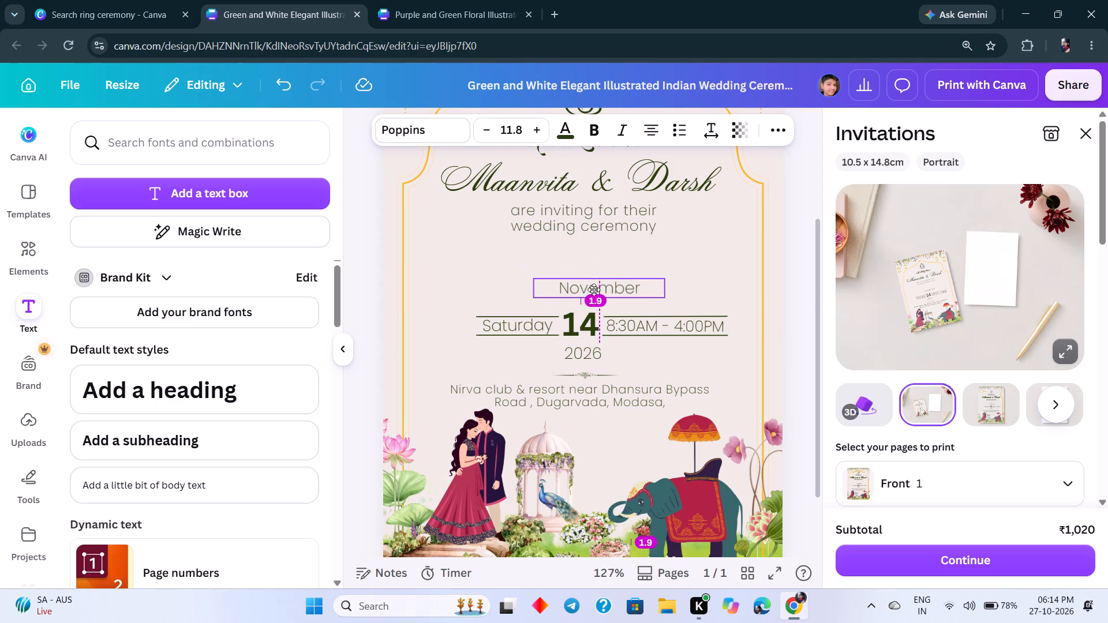
pyautogui.moveTo(594, 290); pyautogui.dragTo(582, 295)
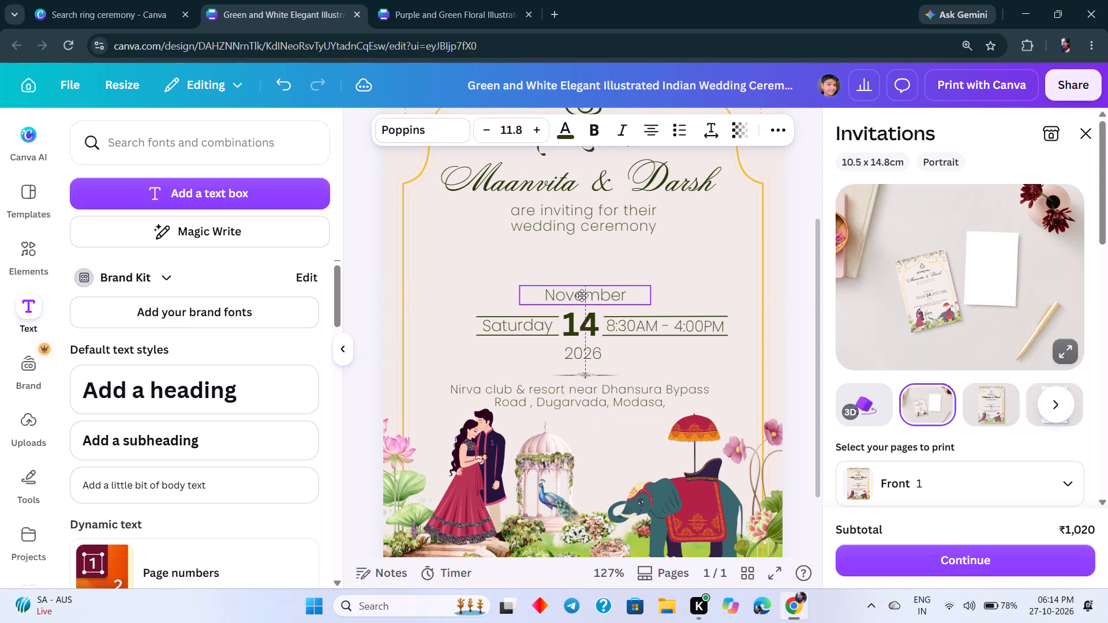
pyautogui.moveTo(582, 295); pyautogui.dragTo(578, 295)
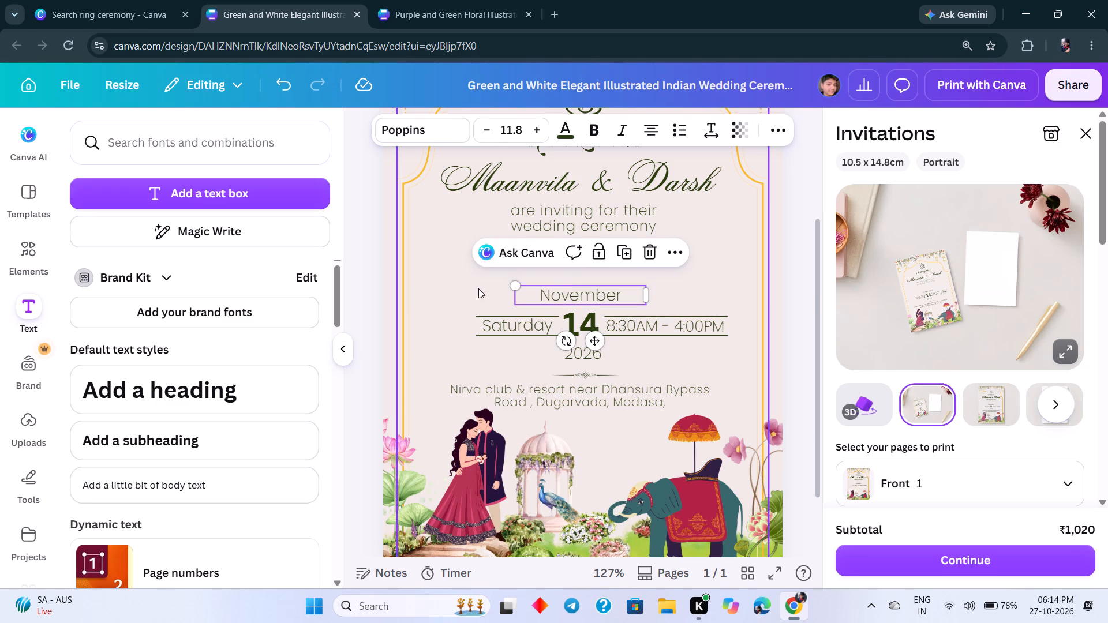
pyautogui.click(478, 288)
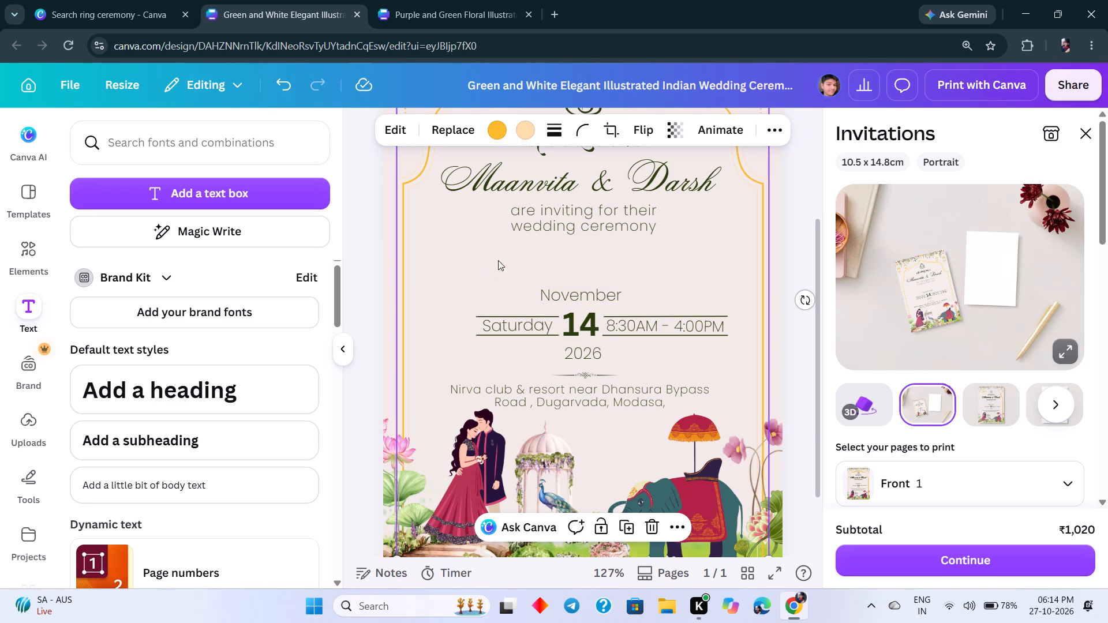
# Move the "are inviting for their wedding ceremony" text down, closer to "November".
pyautogui.moveTo(530, 219); pyautogui.dragTo(534, 250)
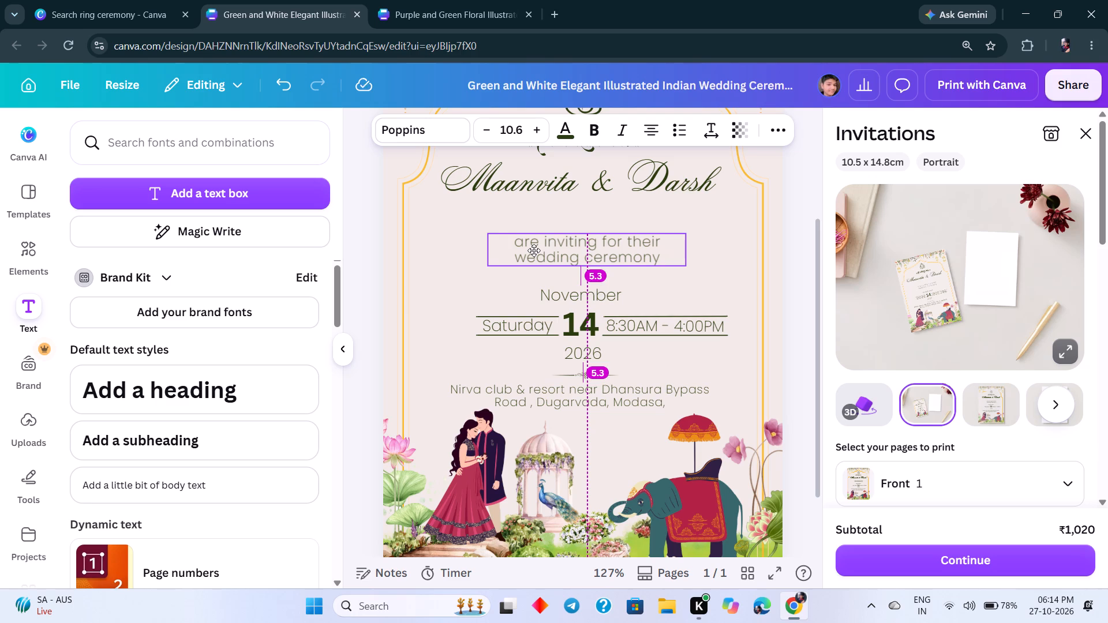
pyautogui.moveTo(534, 250); pyautogui.dragTo(536, 253)
pyautogui.scroll(1, 459, 271)
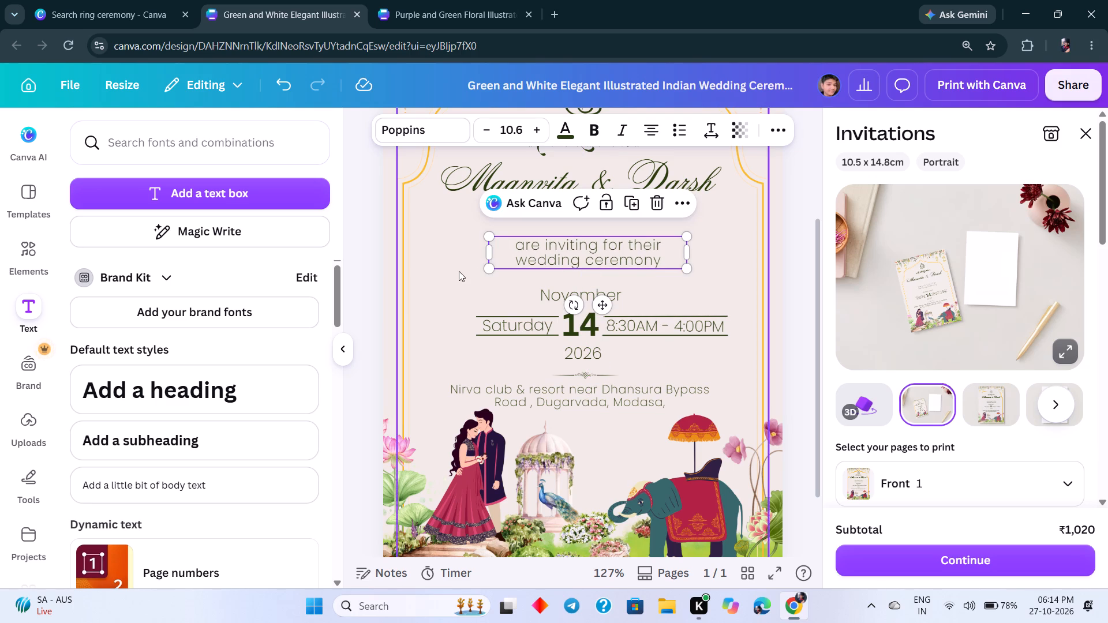
pyautogui.scroll(4, 462, 271)
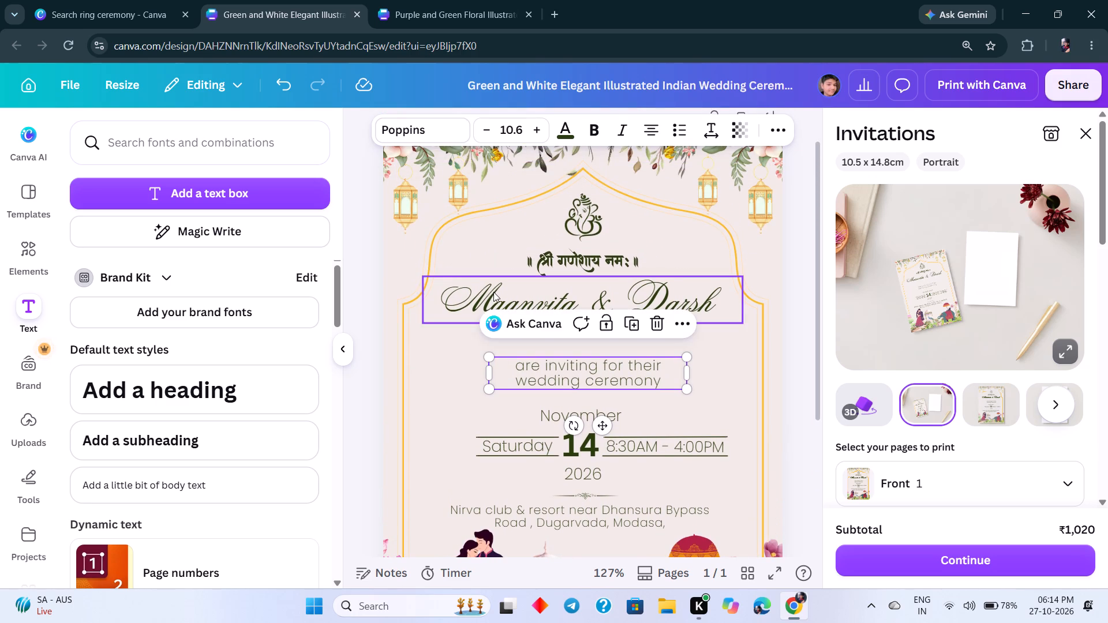
# Move the "Maanvita & Darsh" names text down to just above "are inviting for their wedding ceremony".
pyautogui.moveTo(493, 292); pyautogui.dragTo(499, 314)
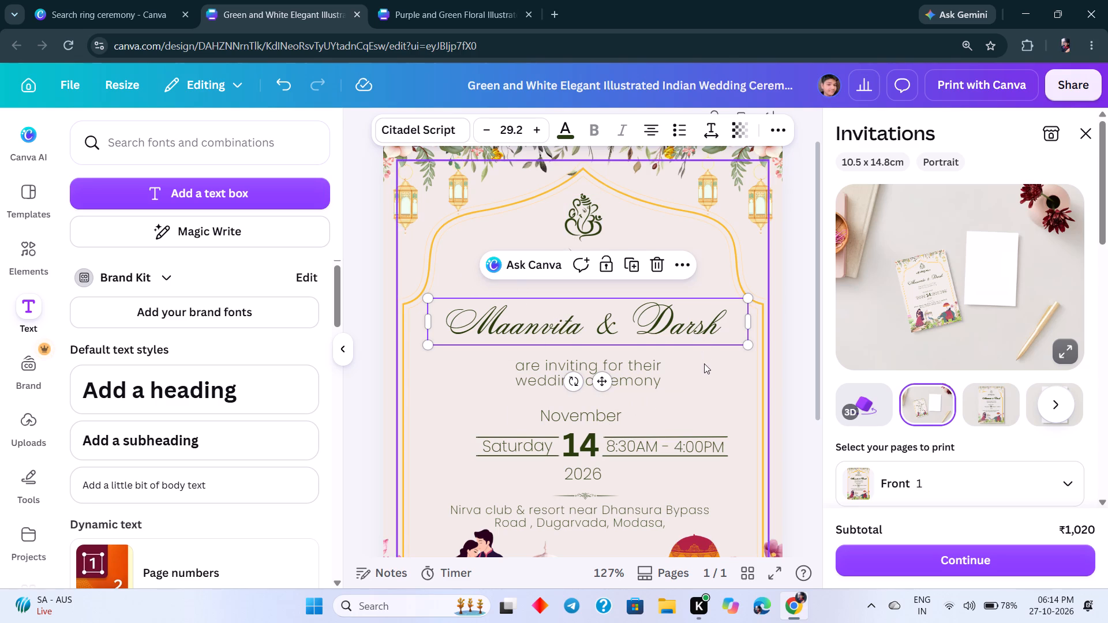
pyautogui.moveTo(679, 331); pyautogui.dragTo(682, 343)
pyautogui.click(727, 289)
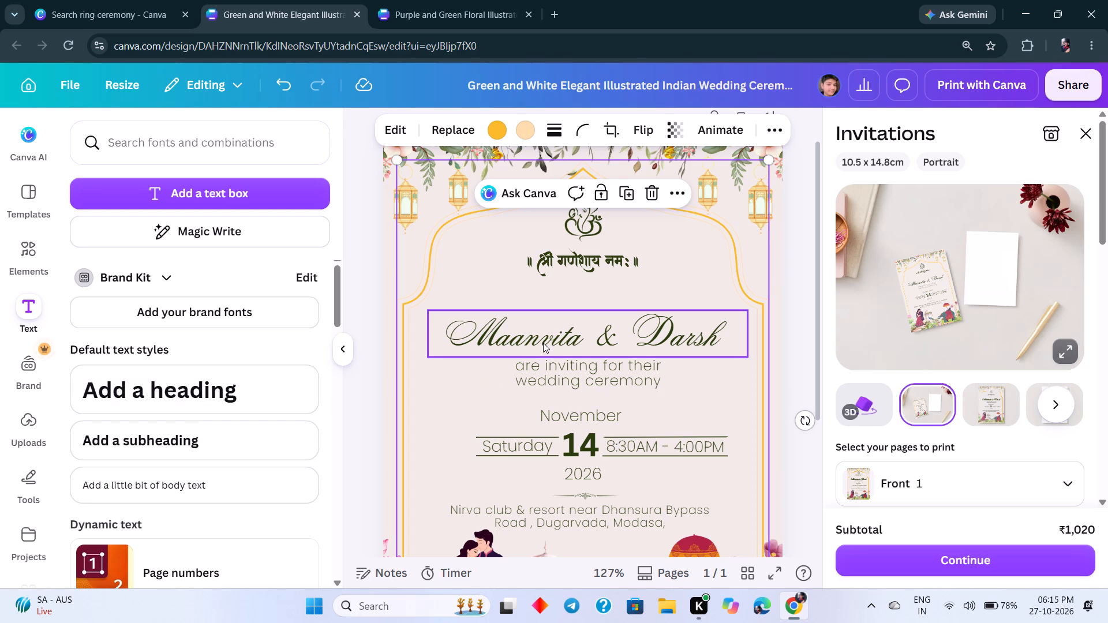
# Replace the word "wedding" with "RING" in the "are inviting for their wedding ceremony" text.
pyautogui.click(554, 376)
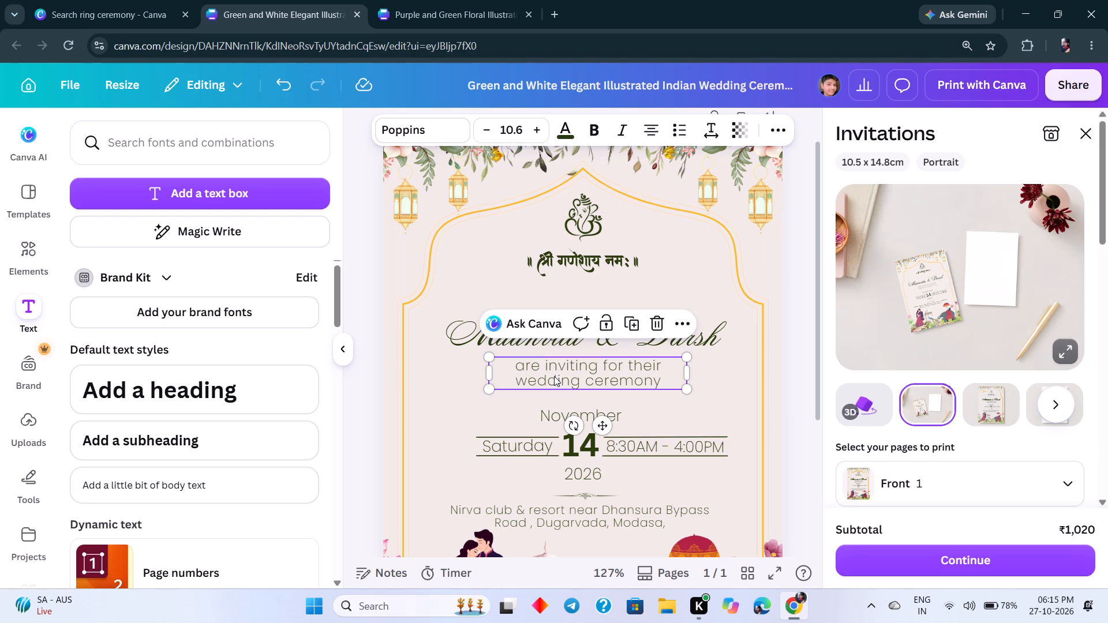
pyautogui.click(579, 380)
pyautogui.click(581, 381)
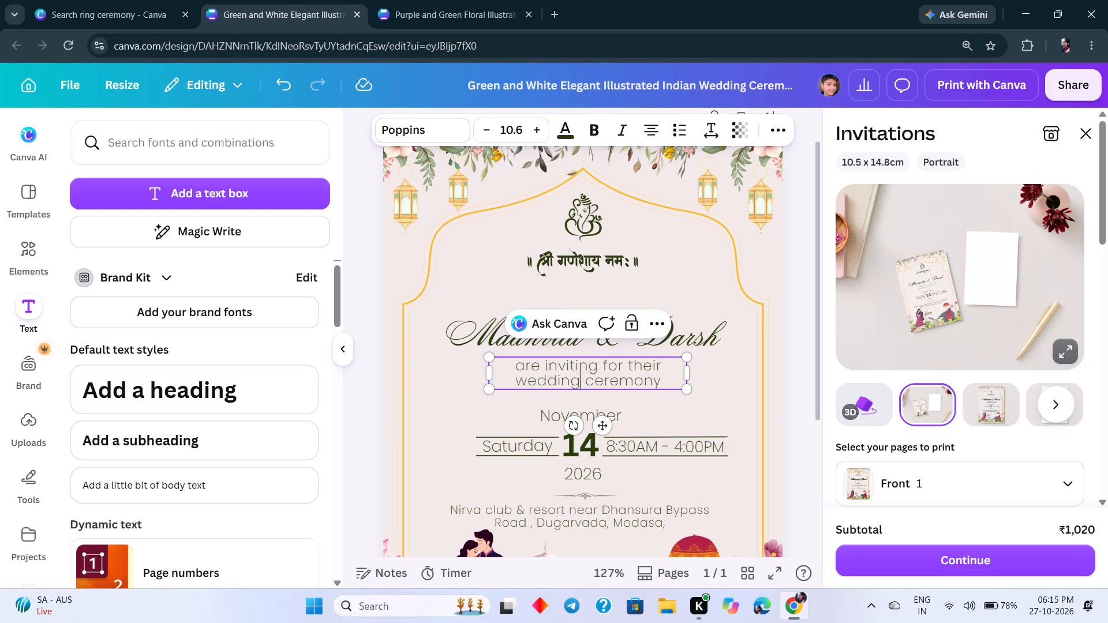
pyautogui.press('BackSpace')
pyautogui.press('BackSpace')
pyautogui.press('BackSpace')
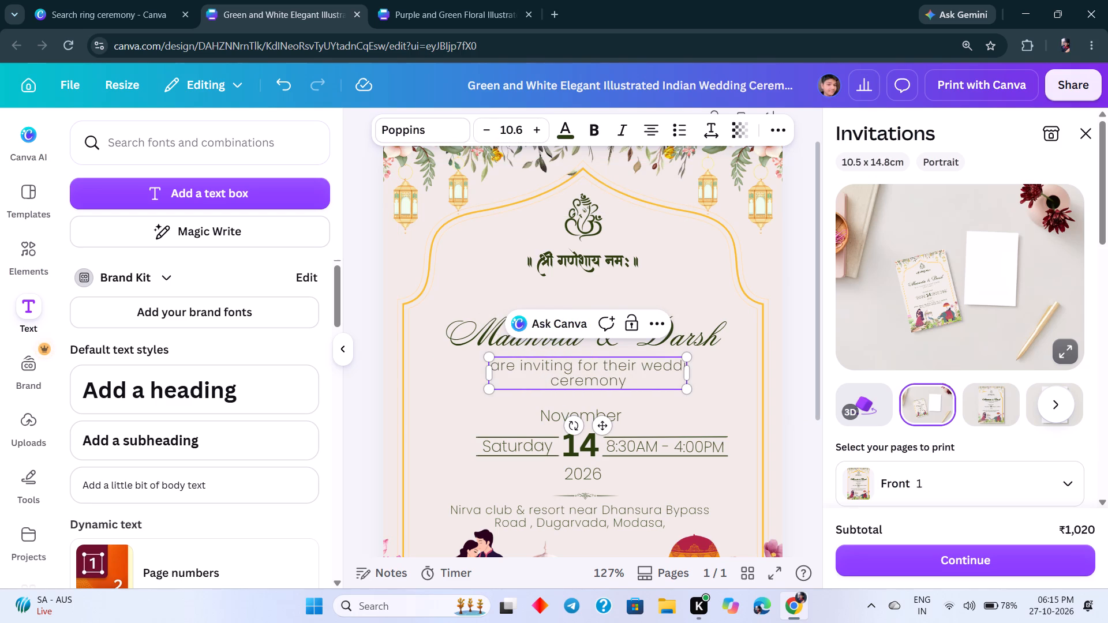
pyautogui.press('BackSpace')
pyautogui.press('BackSpace')
pyautogui.press('BackSpace')
pyautogui.press('BackSpace')
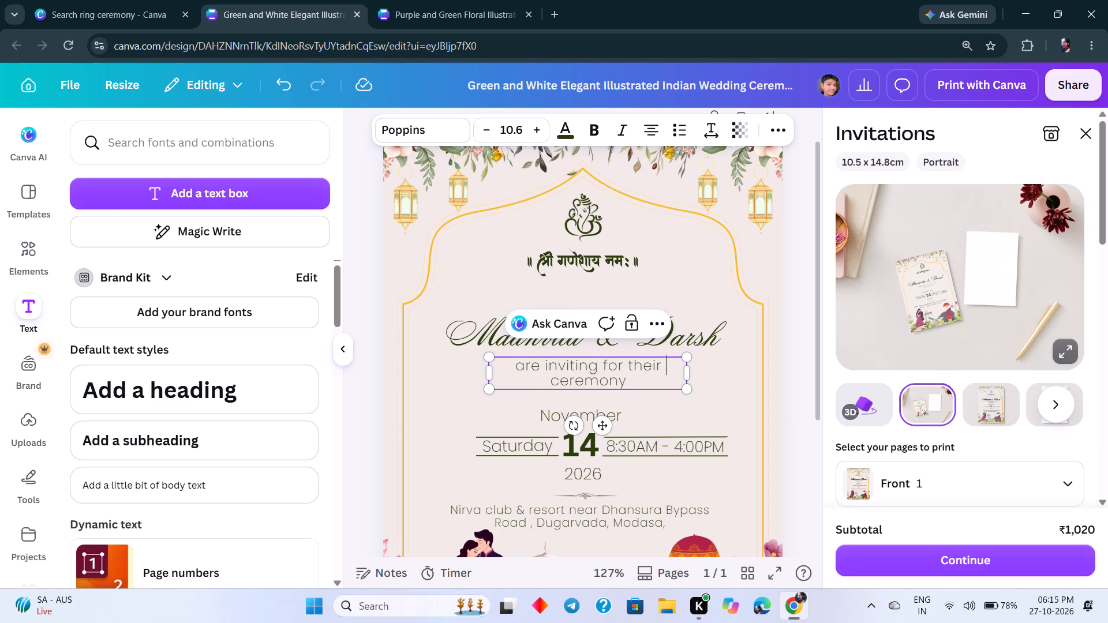
pyautogui.hotkey('shift', 'r')
pyautogui.write('ING')
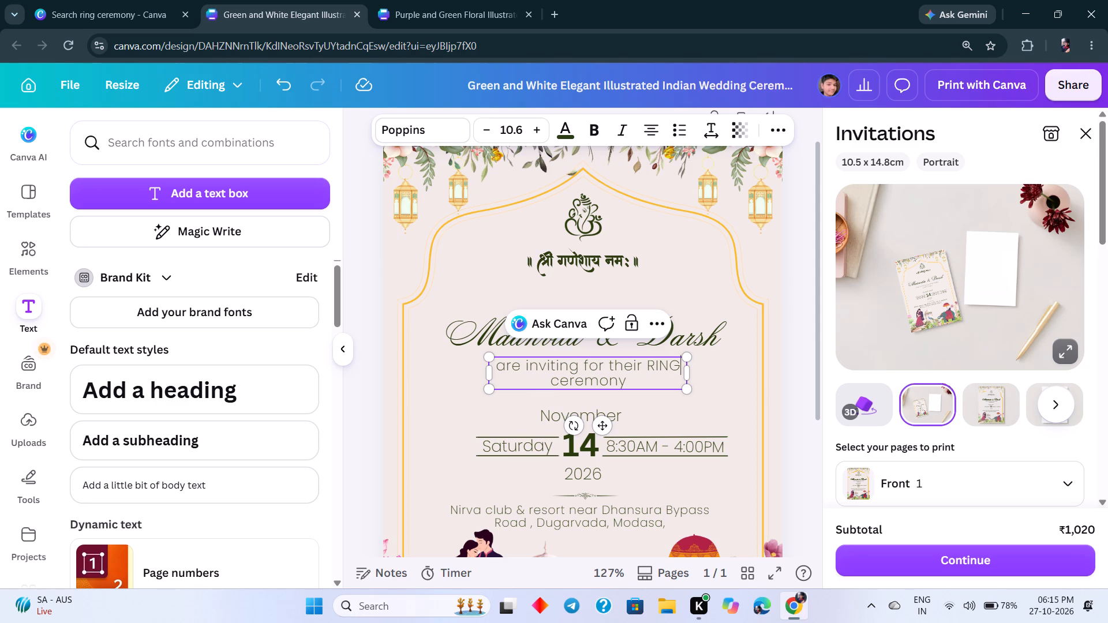
# Narrow the inviting text box so "RING ceremony" wraps onto the second line, and shift it slightly down.
pyautogui.moveTo(687, 373); pyautogui.dragTo(665, 374)
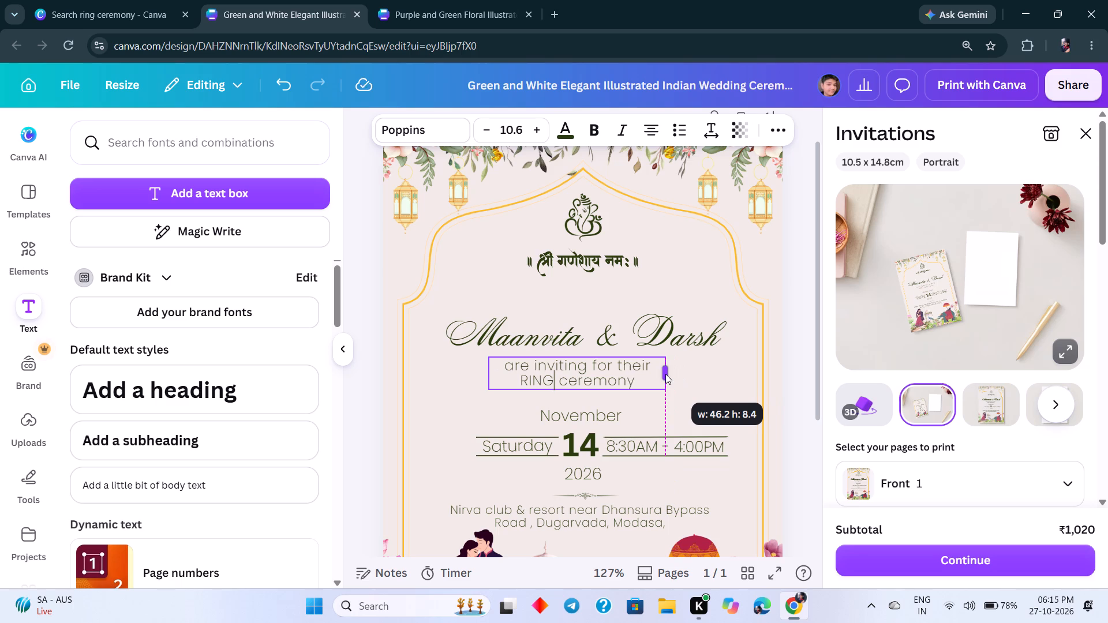
pyautogui.moveTo(665, 374); pyautogui.dragTo(669, 374)
pyautogui.click(710, 378)
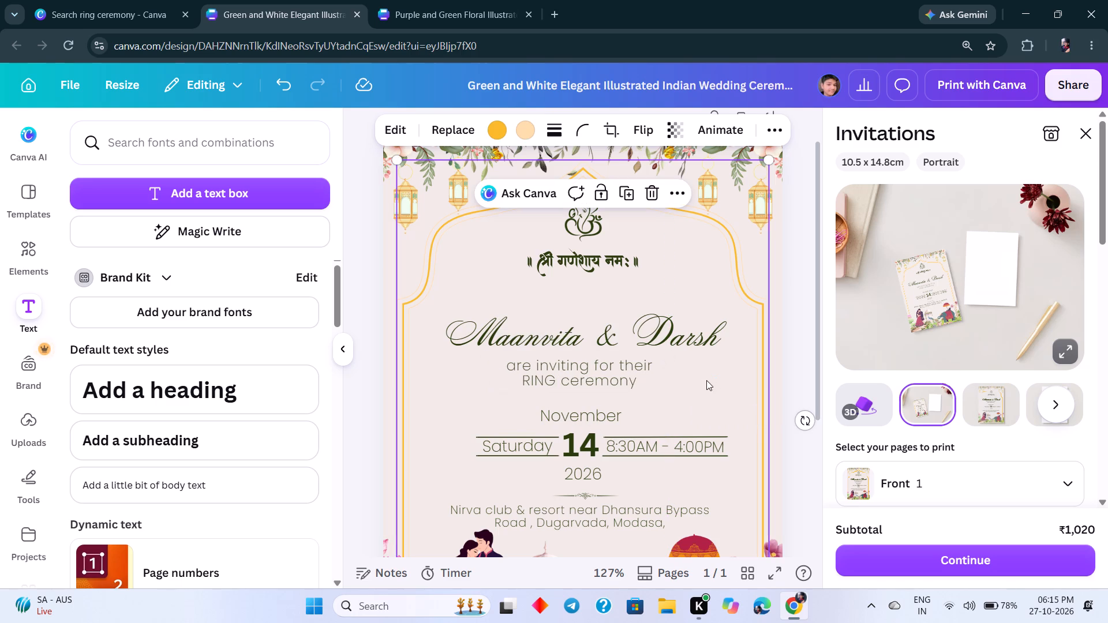
pyautogui.click(605, 376)
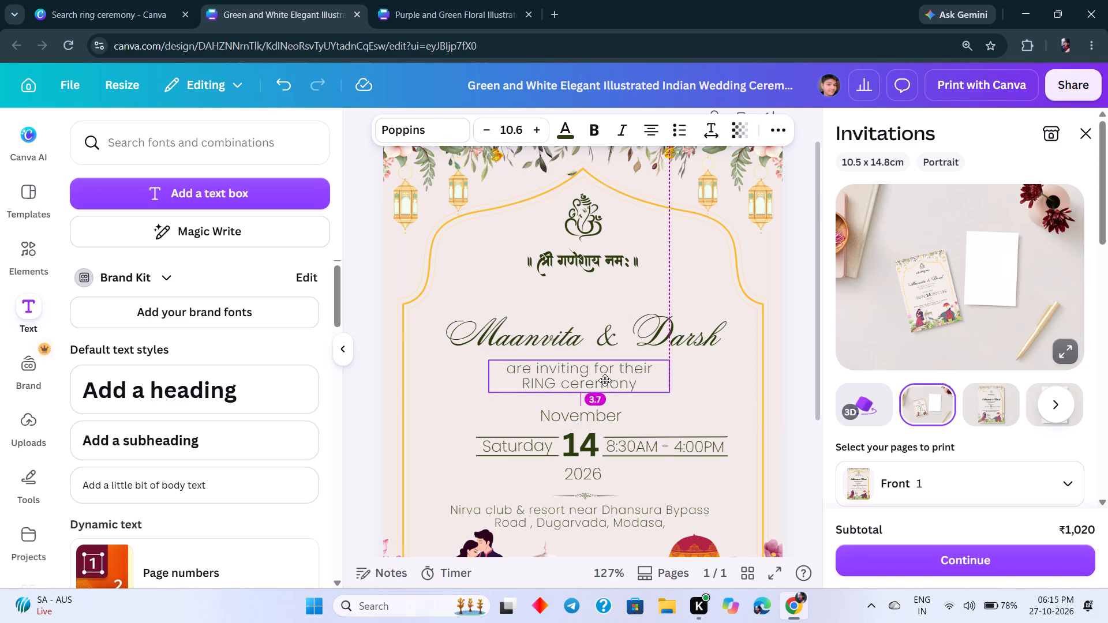
# Replace the names text "Maanvita & Darsh" with "Divy &Hetali".
pyautogui.click(706, 332)
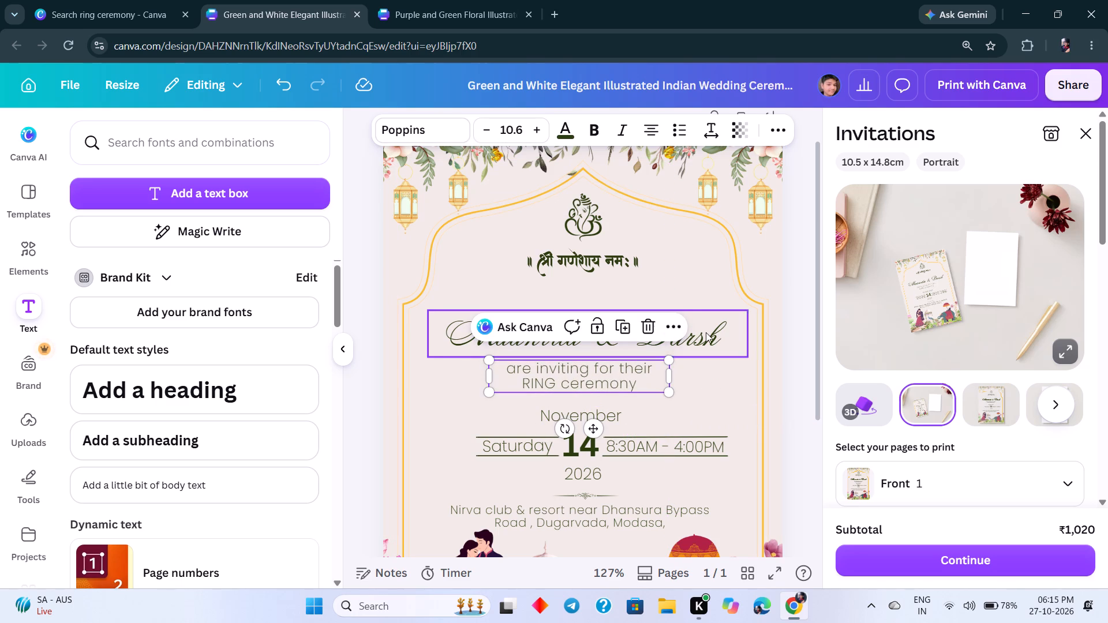
pyautogui.click(729, 335)
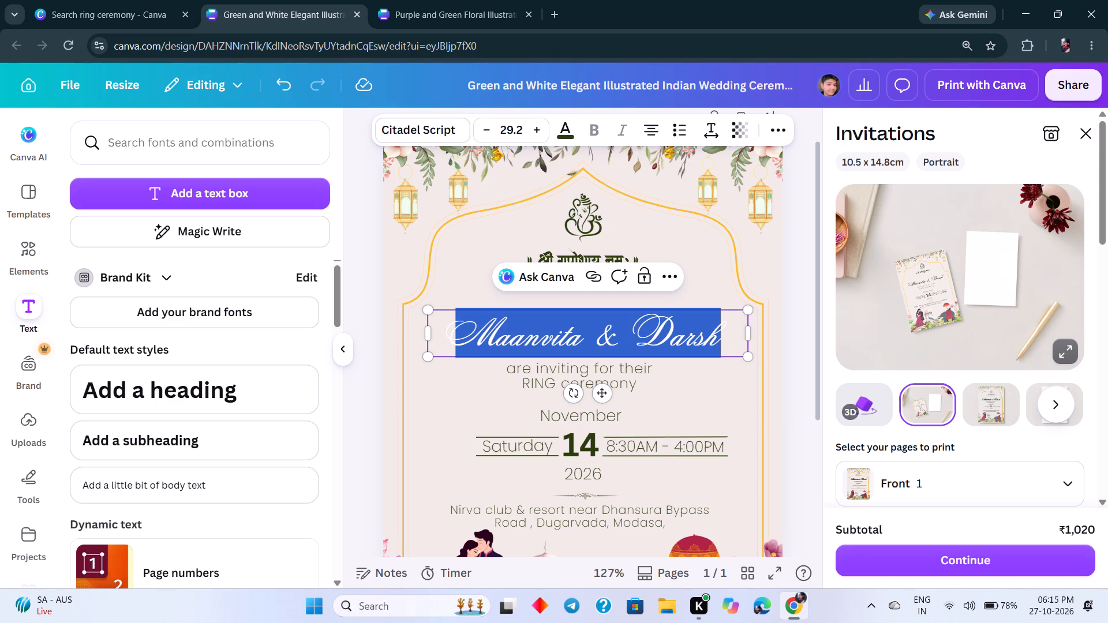
pyautogui.press('BackSpace')
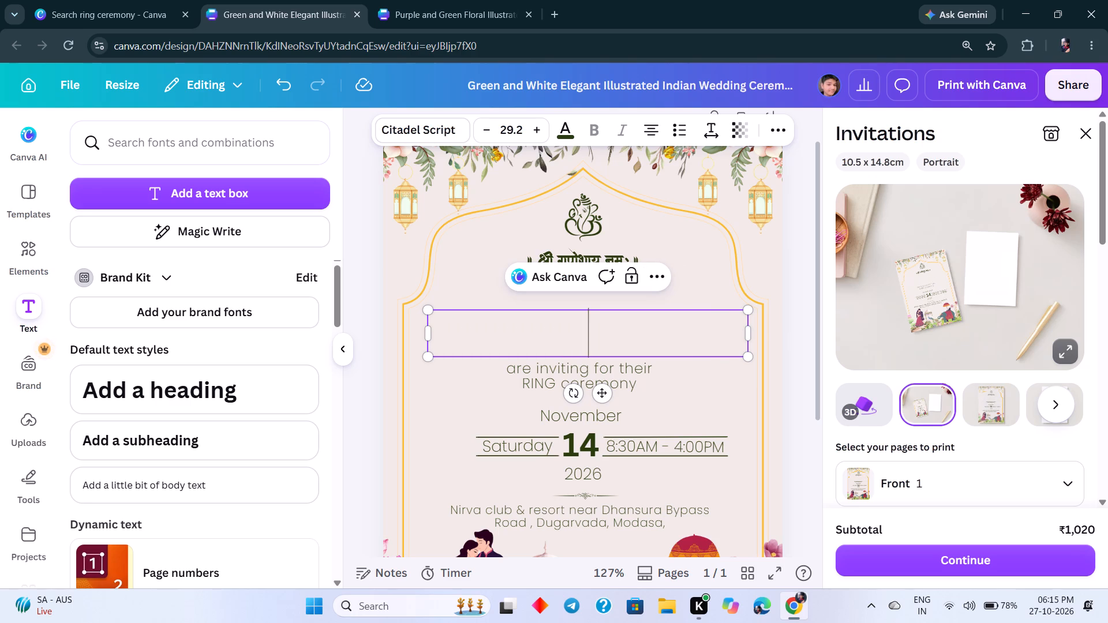
pyautogui.write('DI')
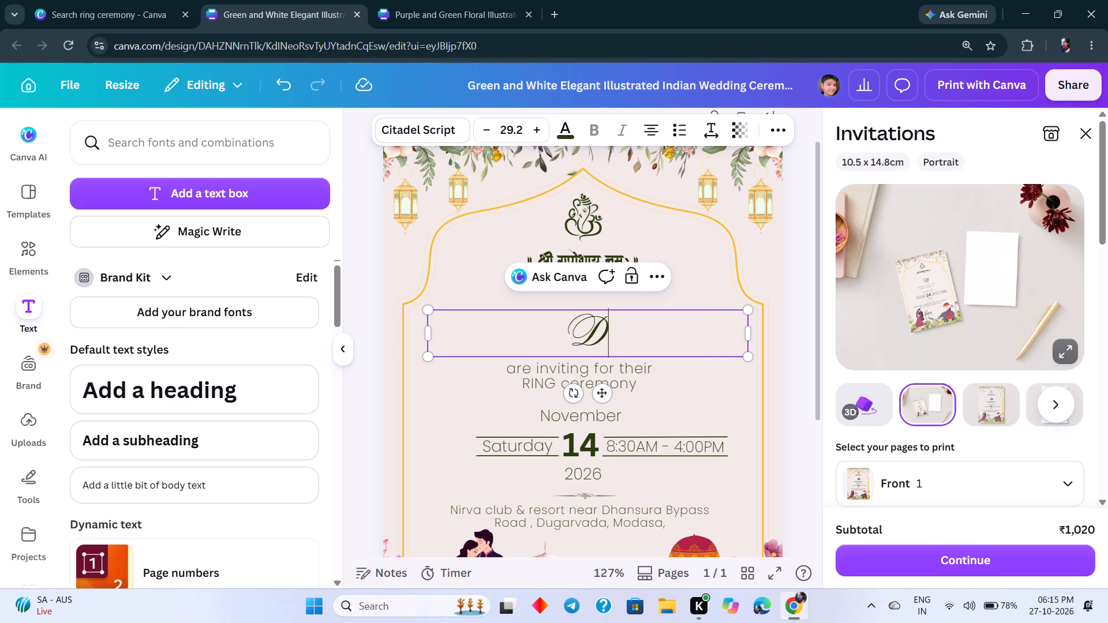
pyautogui.press('BackSpace')
pyautogui.press('i')
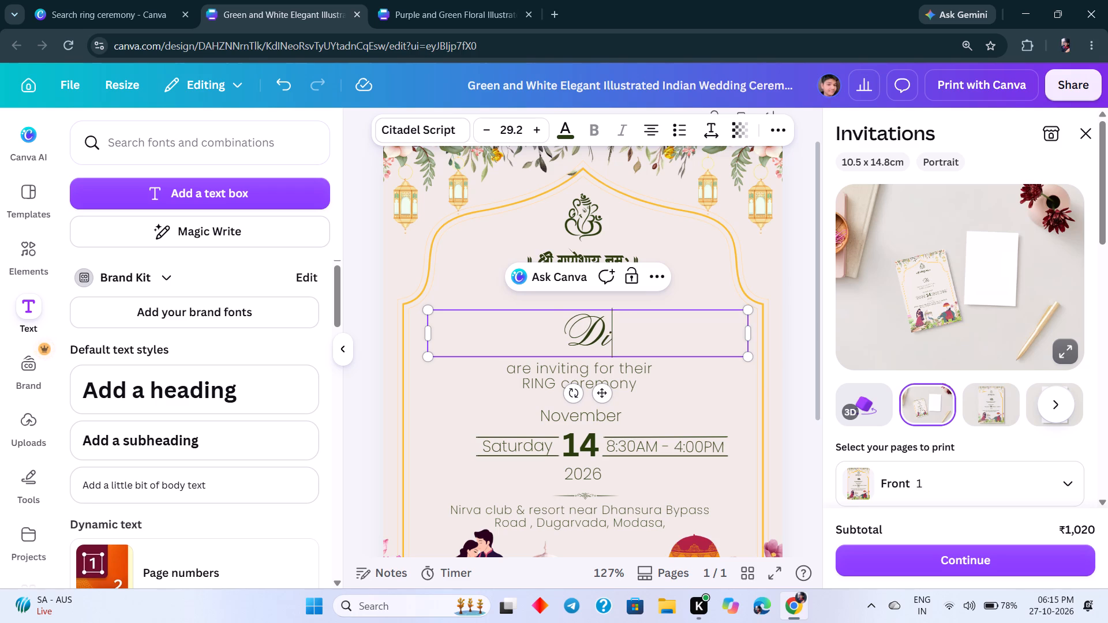
pyautogui.write('vy')
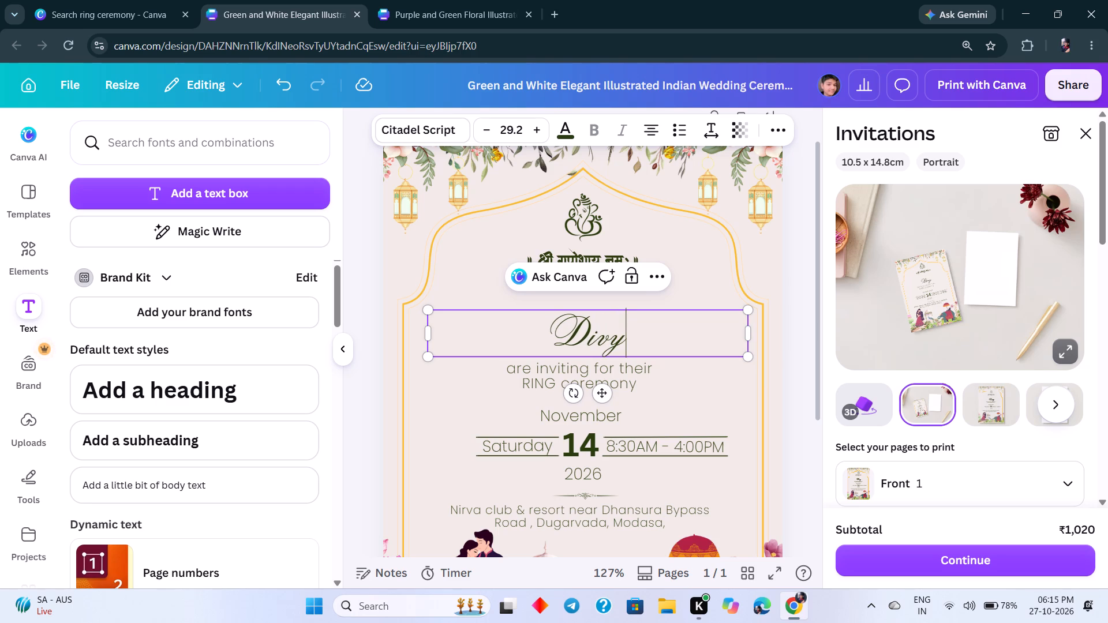
pyautogui.press('space')
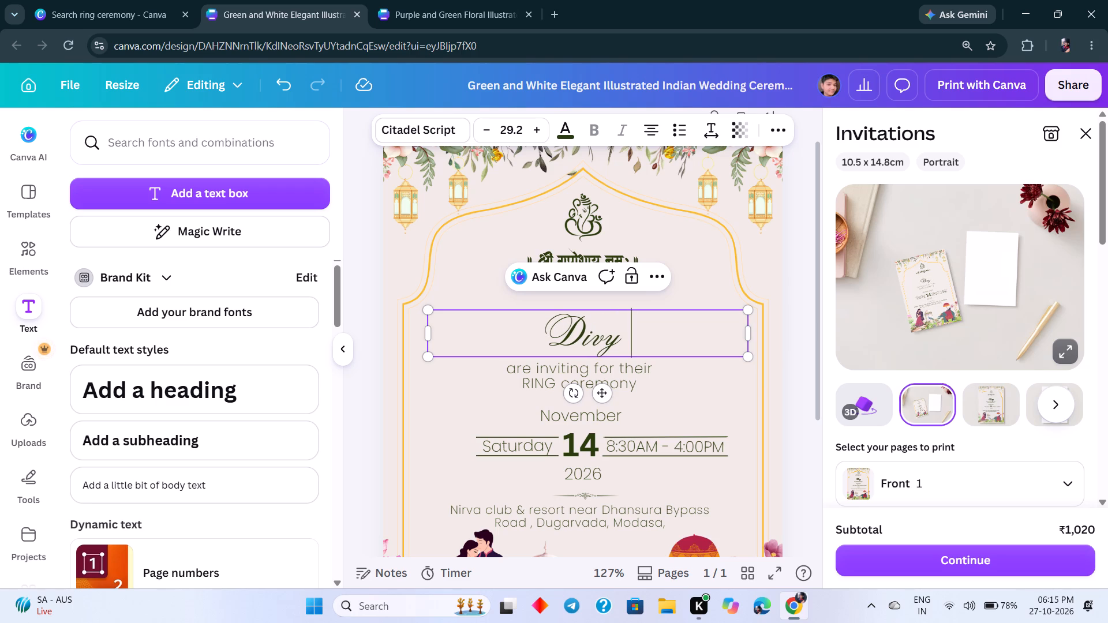
pyautogui.hotkey('shift', '&')
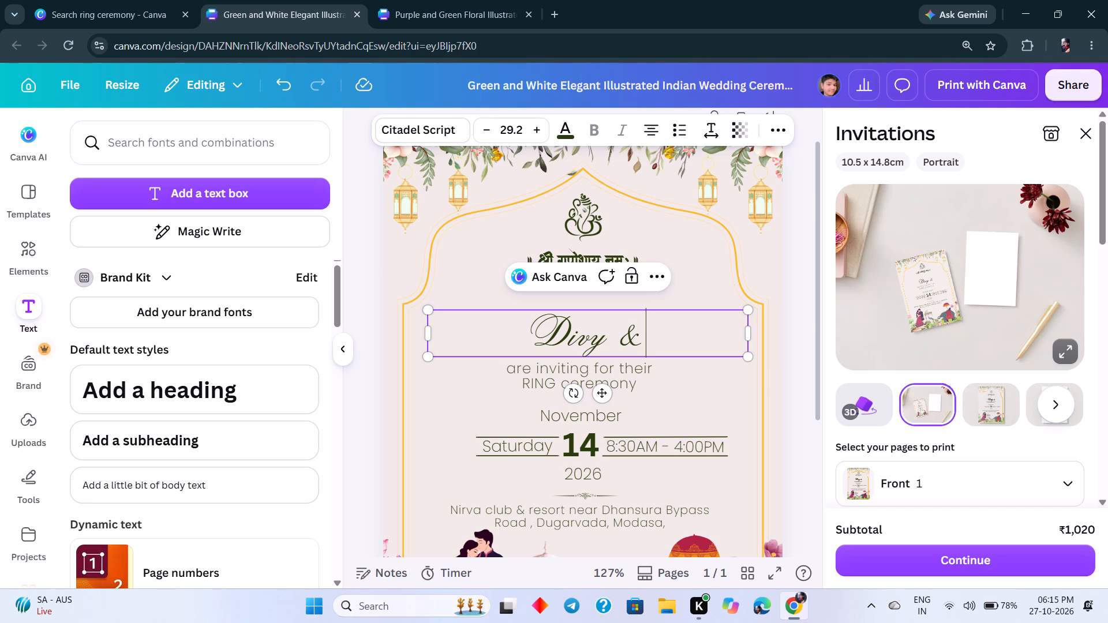
pyautogui.hotkey('shift', 'h')
pyautogui.write('etali')
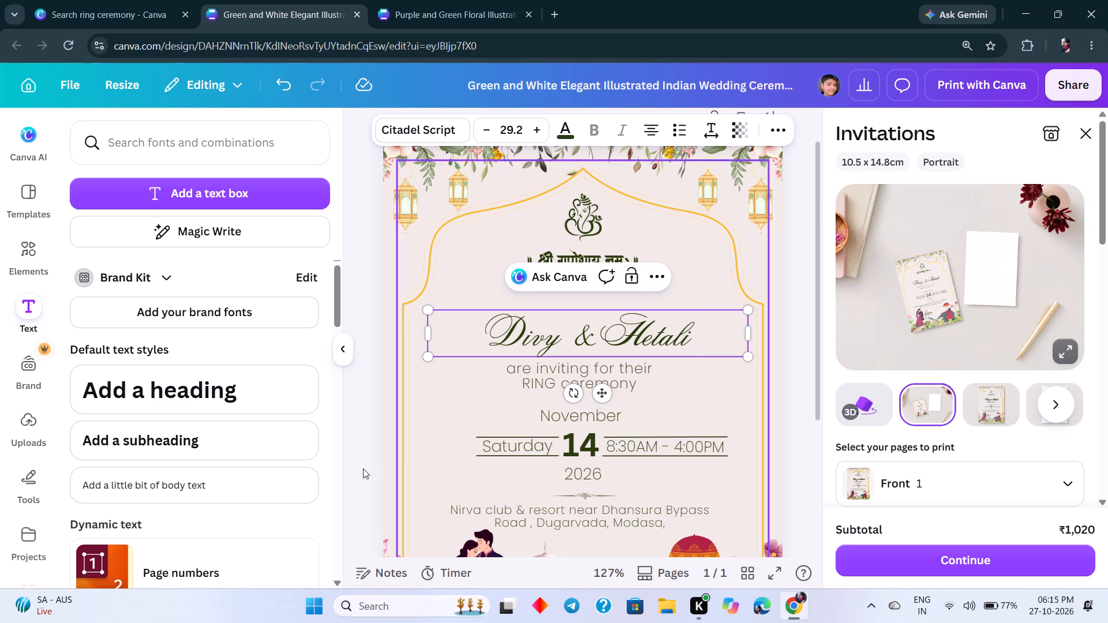
pyautogui.click(470, 406)
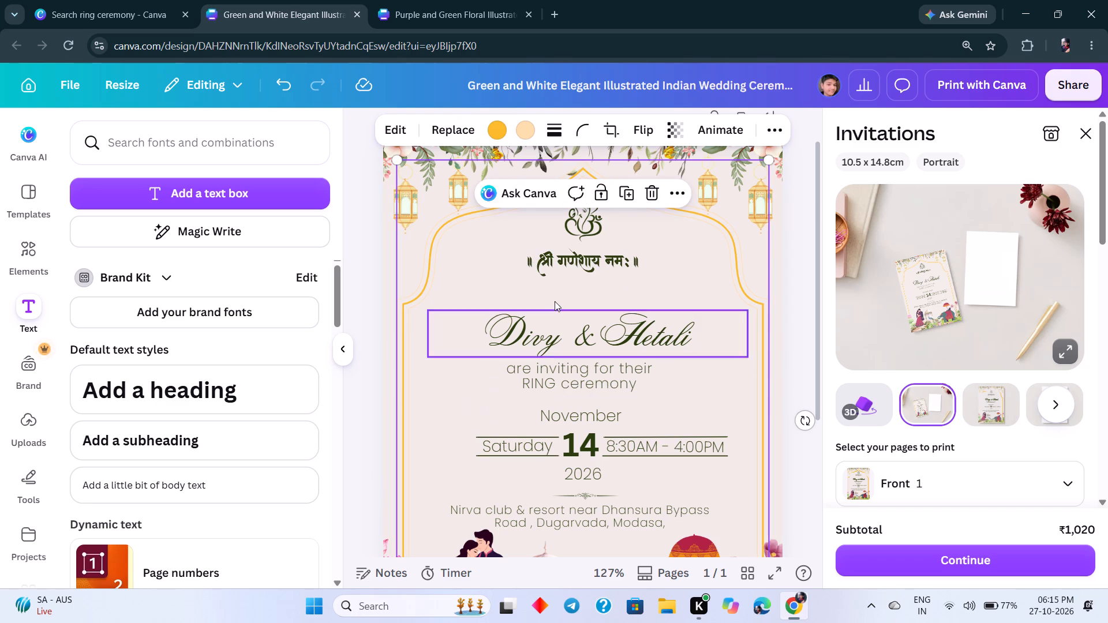
# Shift the "are inviting for their RING ceremony" text sideways to sit under the names and lower it closer to "November".
pyautogui.moveTo(552, 380); pyautogui.dragTo(562, 381)
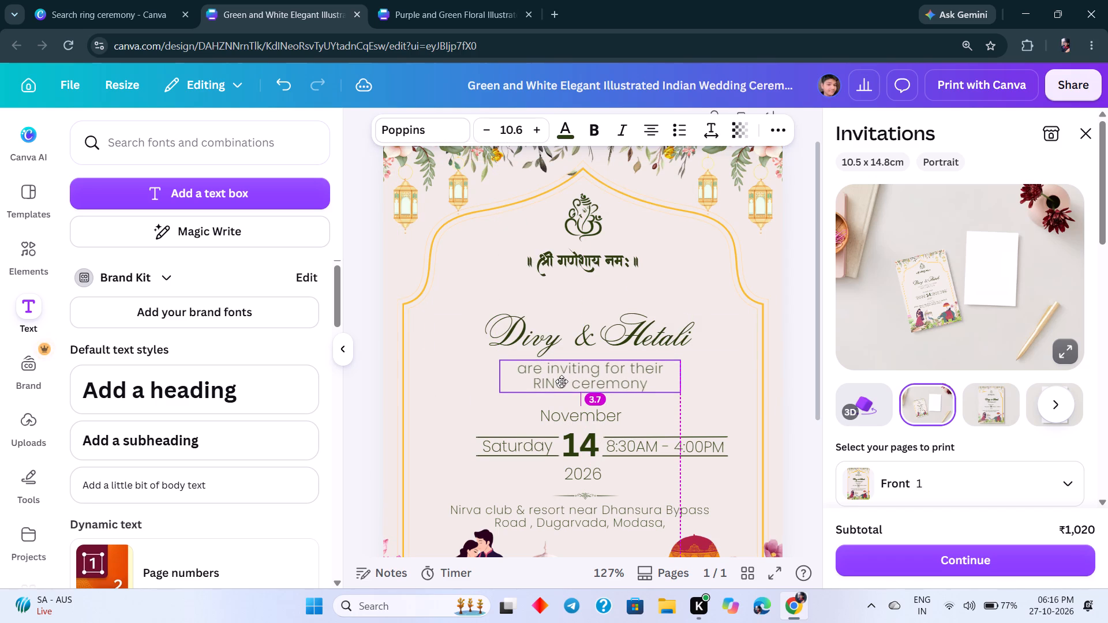
pyautogui.moveTo(562, 381); pyautogui.dragTo(564, 380)
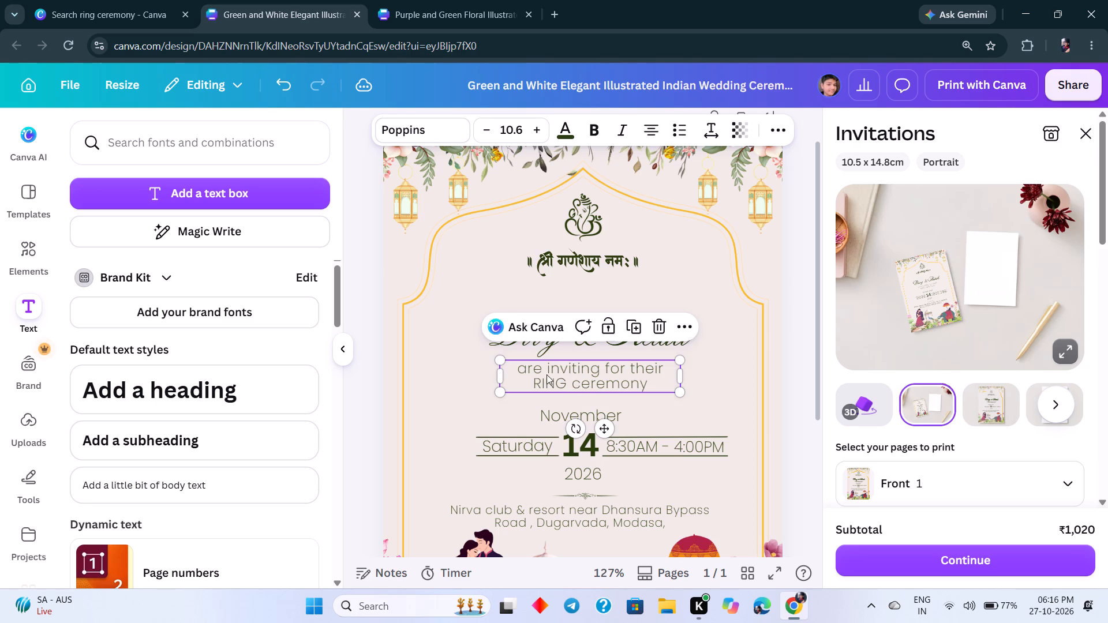
pyautogui.click(459, 370)
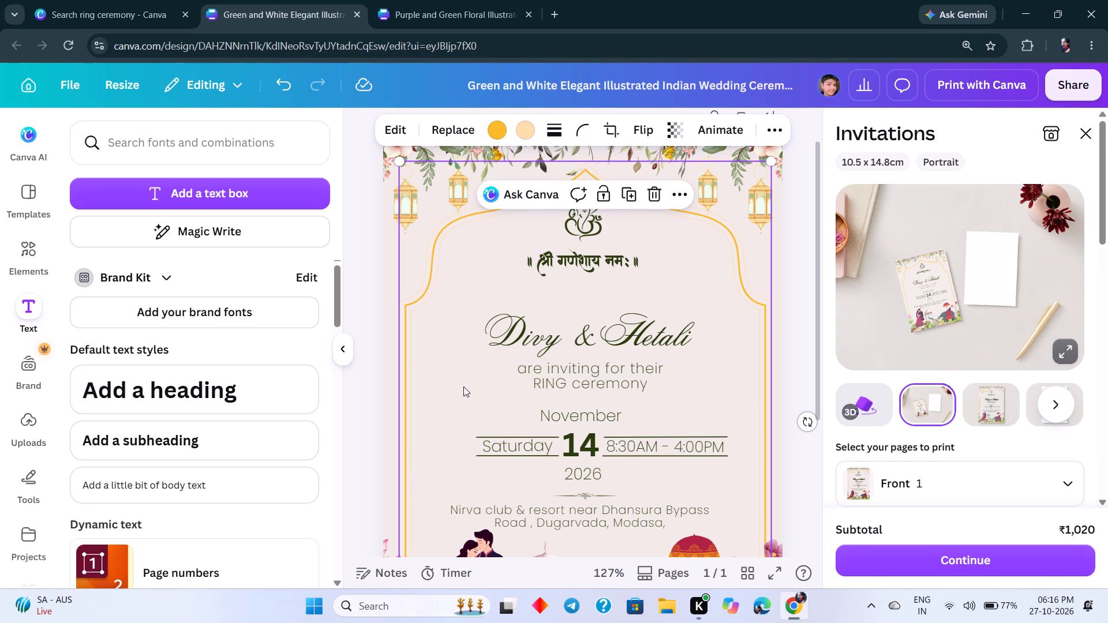
pyautogui.moveTo(549, 373); pyautogui.dragTo(550, 377)
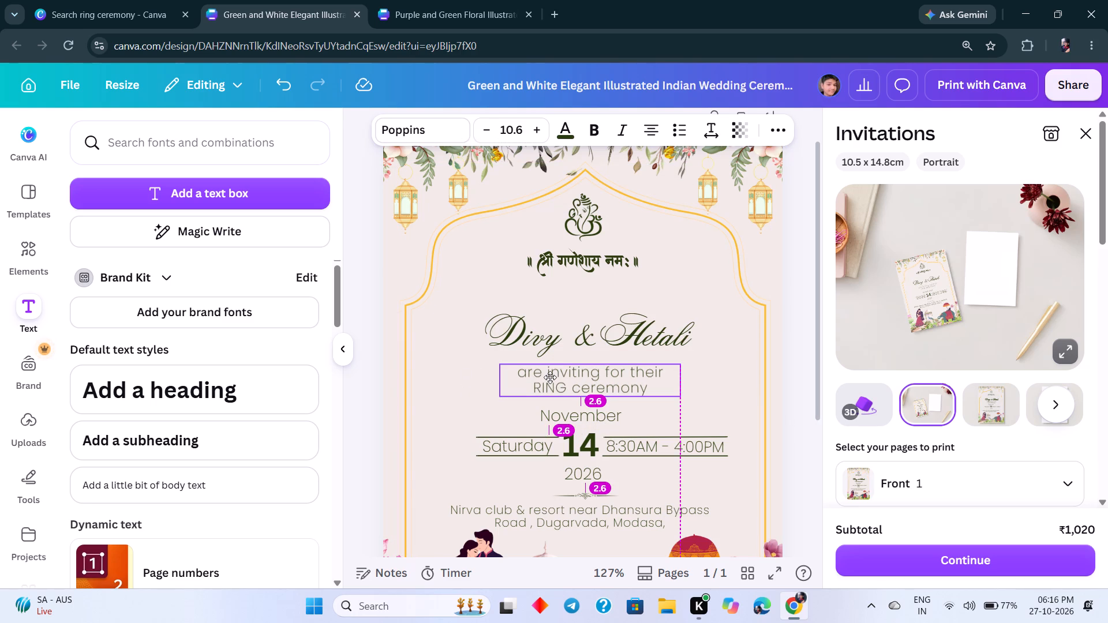
pyautogui.moveTo(550, 377); pyautogui.dragTo(550, 381)
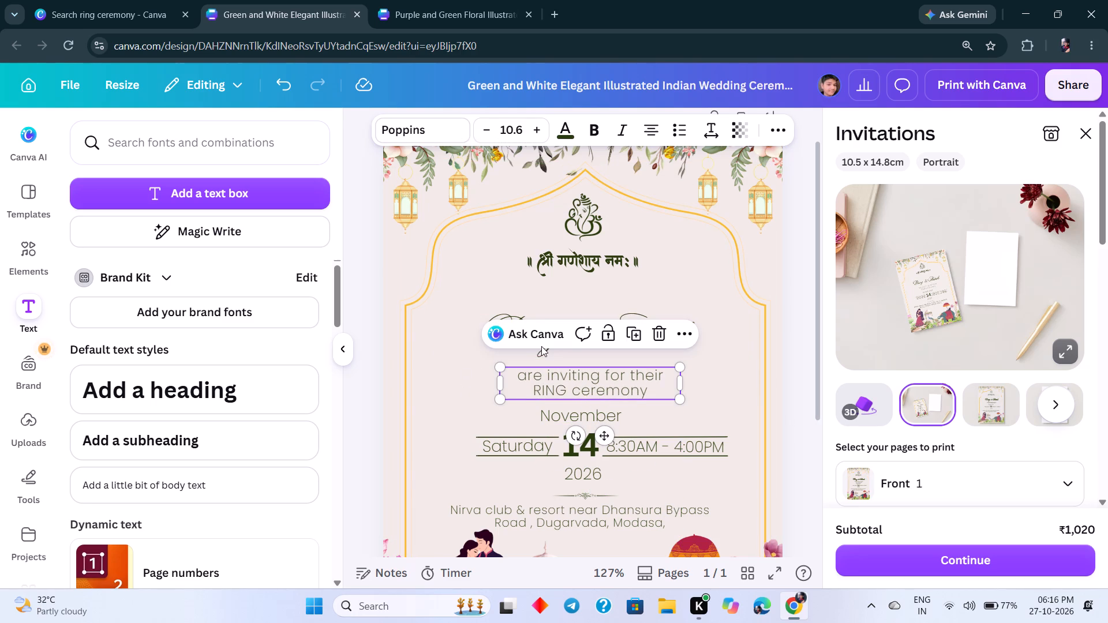
# Move the "Divy &Hetali" names text down to just above the "are inviting for their RING ceremony" text.
pyautogui.moveTo(583, 307); pyautogui.dragTo(584, 313)
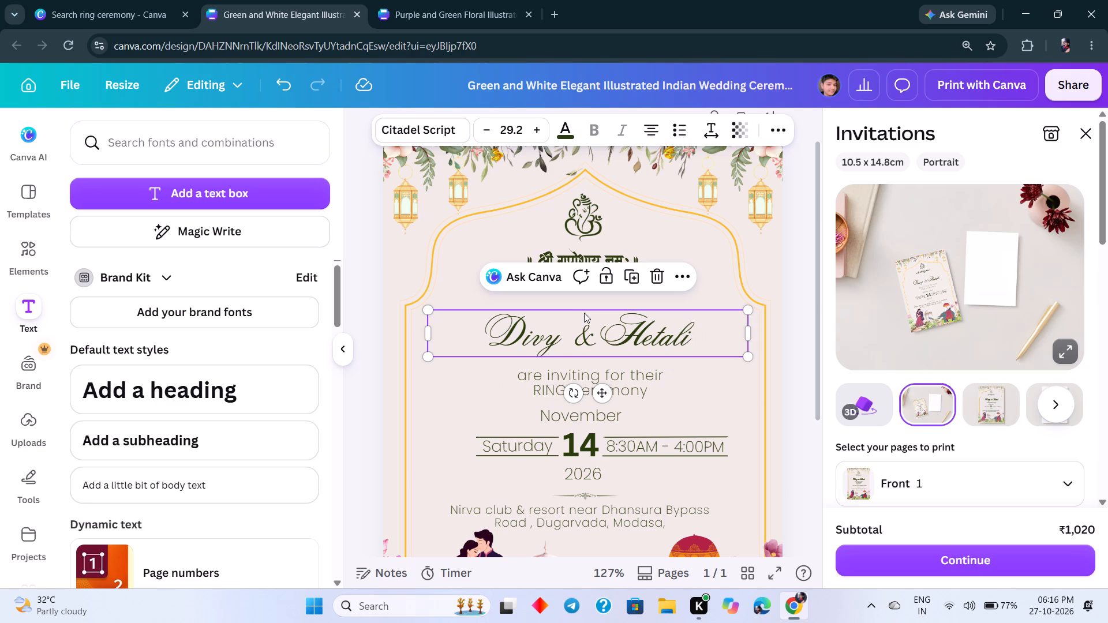
pyautogui.moveTo(584, 313); pyautogui.dragTo(590, 332)
pyautogui.moveTo(590, 332); pyautogui.dragTo(596, 346)
pyautogui.moveTo(583, 333); pyautogui.dragTo(587, 346)
pyautogui.moveTo(587, 346); pyautogui.dragTo(583, 343)
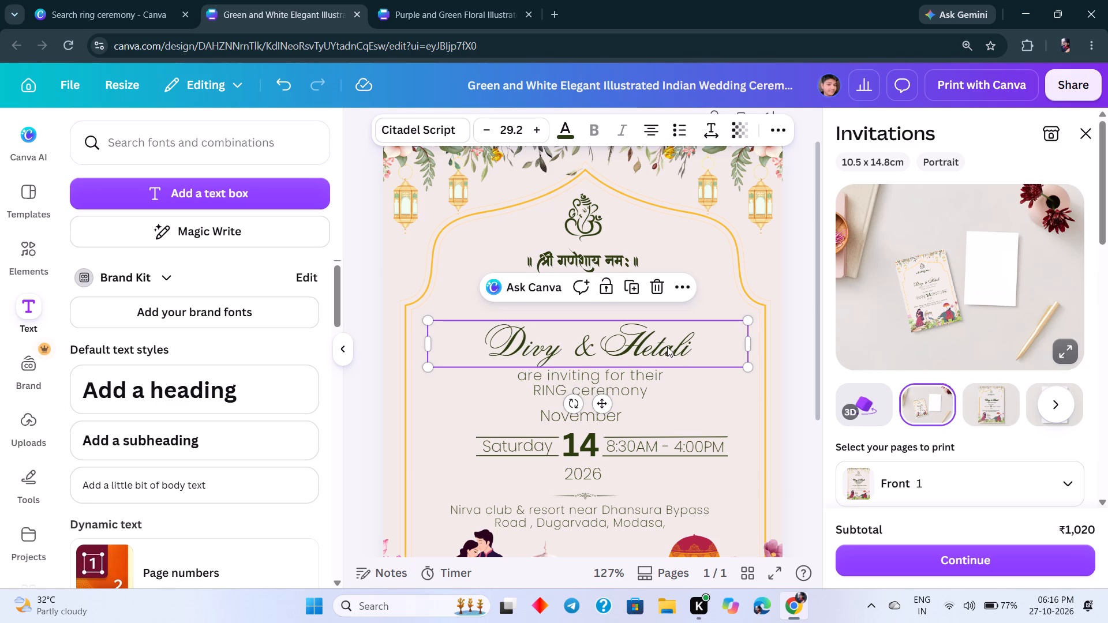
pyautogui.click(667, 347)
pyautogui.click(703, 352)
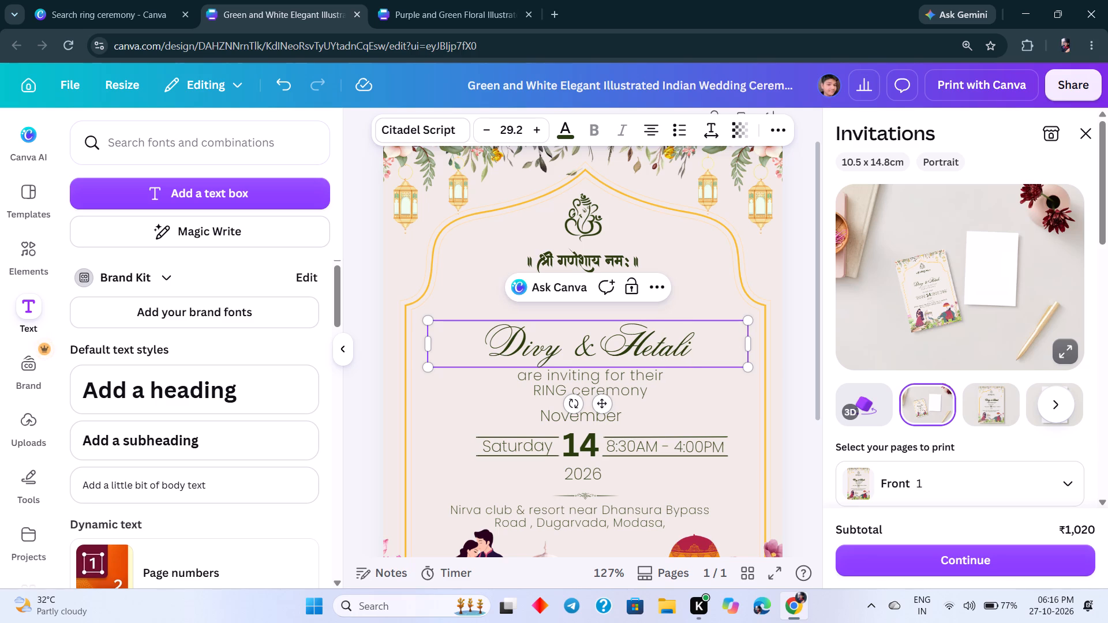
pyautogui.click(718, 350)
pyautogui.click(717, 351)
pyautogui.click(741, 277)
# Duplicate the "Divy &Hetali" names text and place the copy directly above the original, under the Ganesh heading.
pyautogui.click(675, 344)
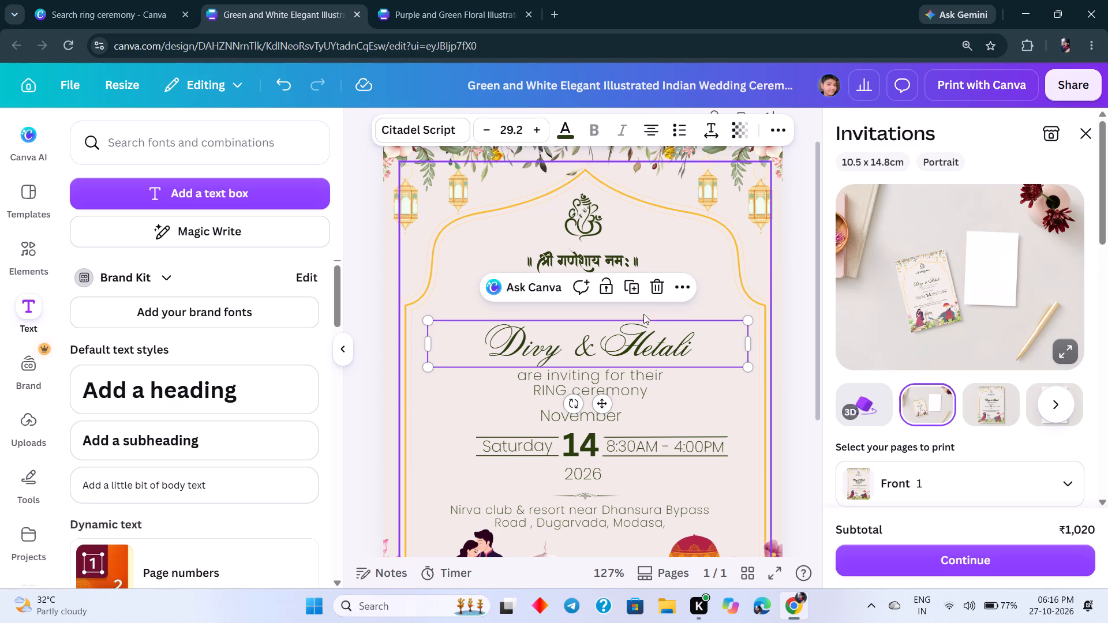
pyautogui.click(632, 297)
pyautogui.moveTo(664, 358); pyautogui.dragTo(651, 322)
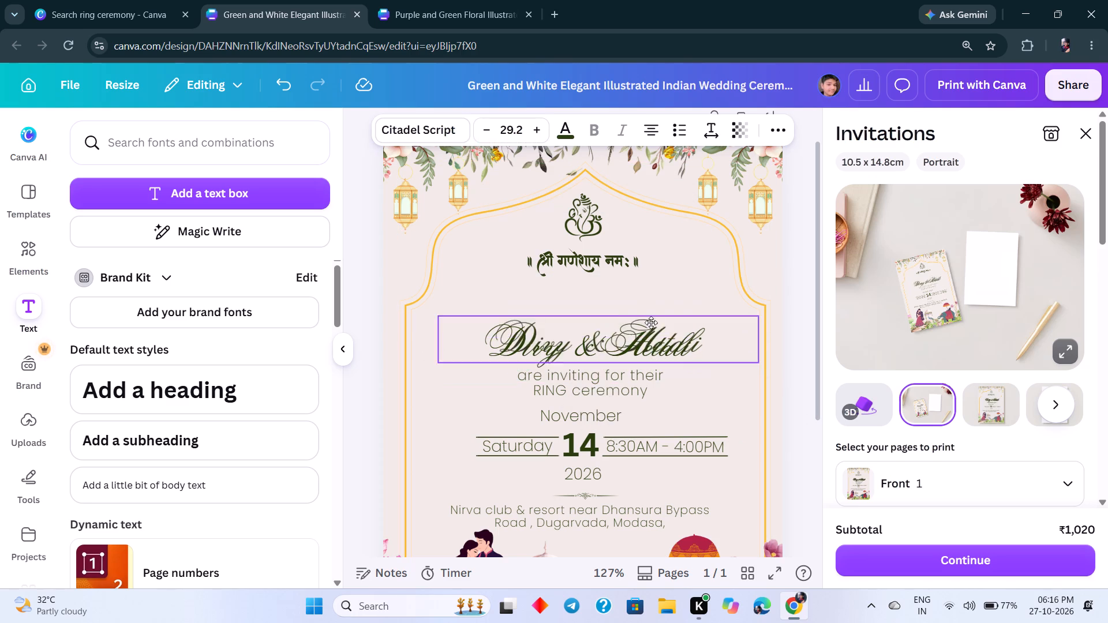
pyautogui.moveTo(651, 322); pyautogui.dragTo(646, 297)
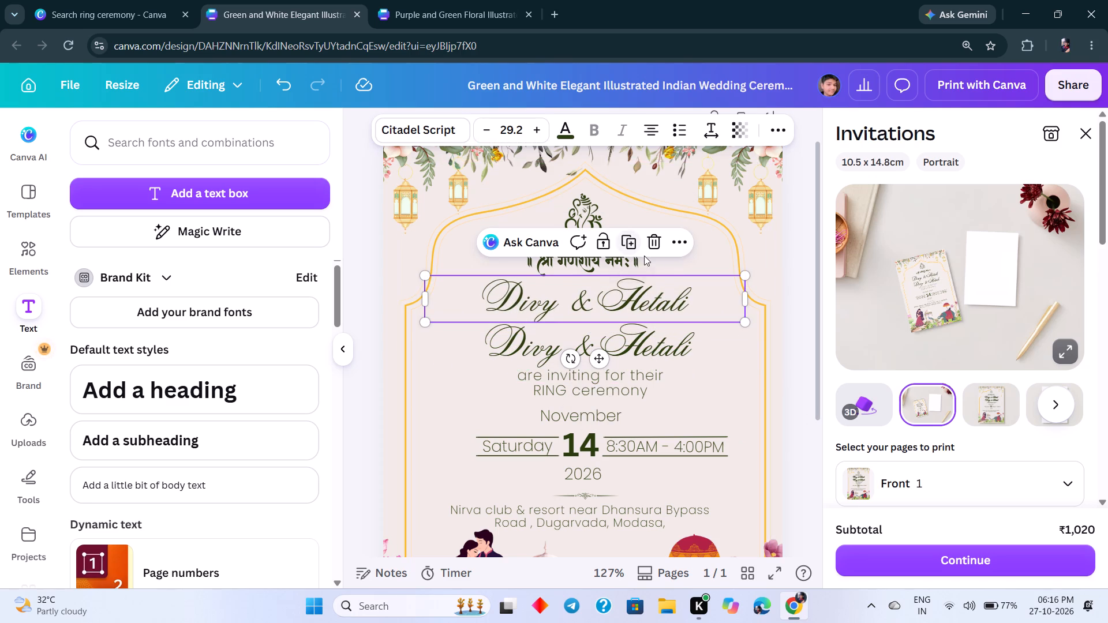
# Replace the text of the upper names copy with "Soni Wellcome to".
pyautogui.click(691, 288)
pyautogui.press('BackSpace')
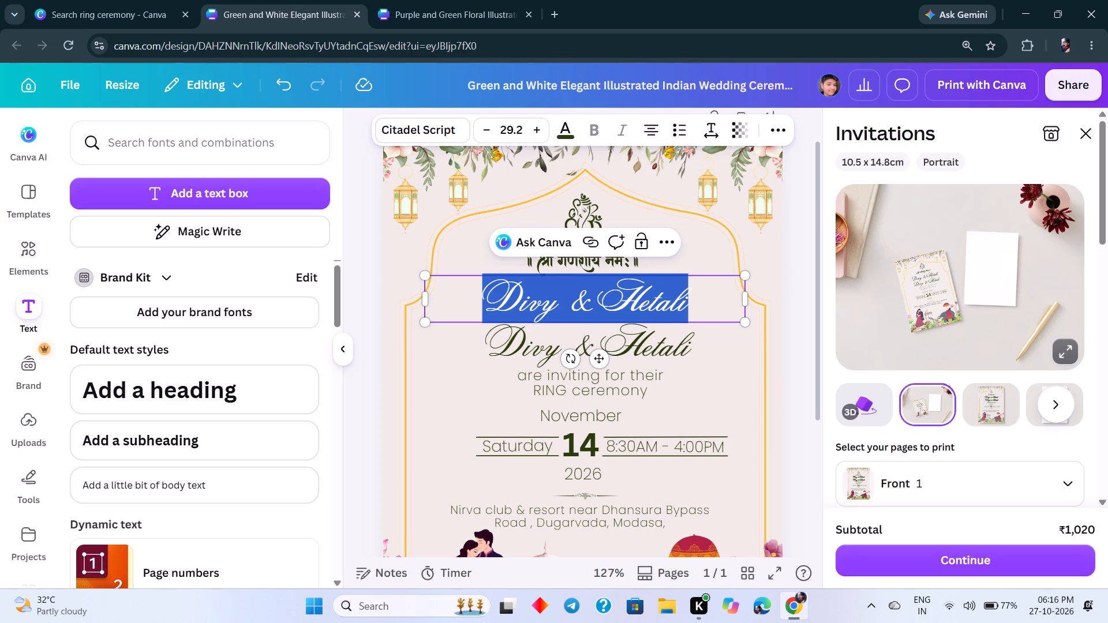
pyautogui.hotkey('shift', 's')
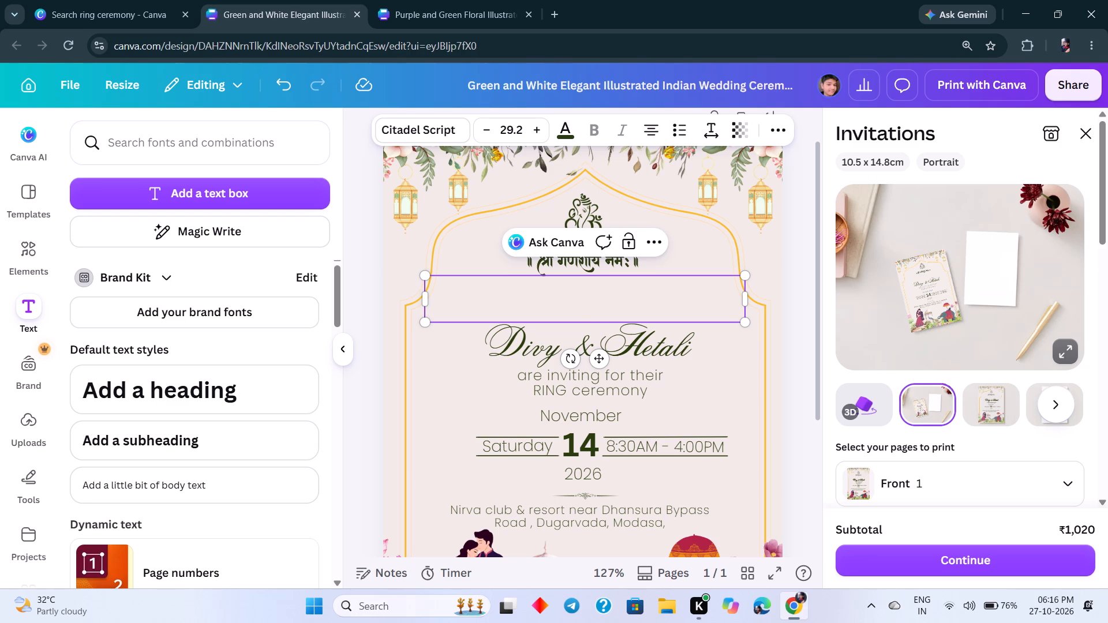
pyautogui.press('o')
pyautogui.write('ni')
pyautogui.press('space')
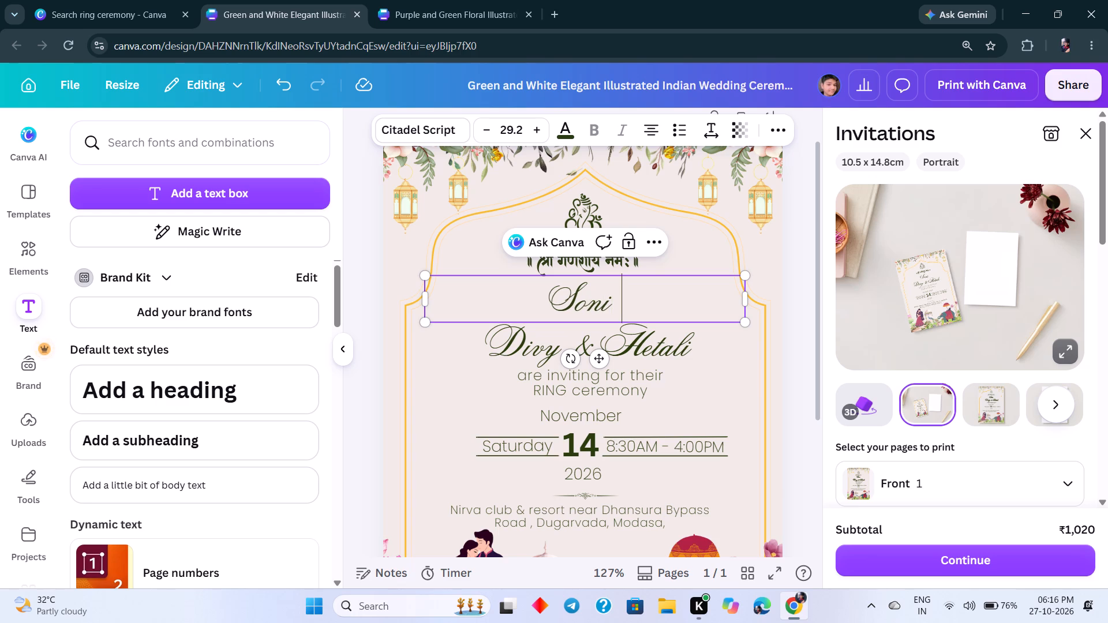
pyautogui.hotkey('shift', 'w')
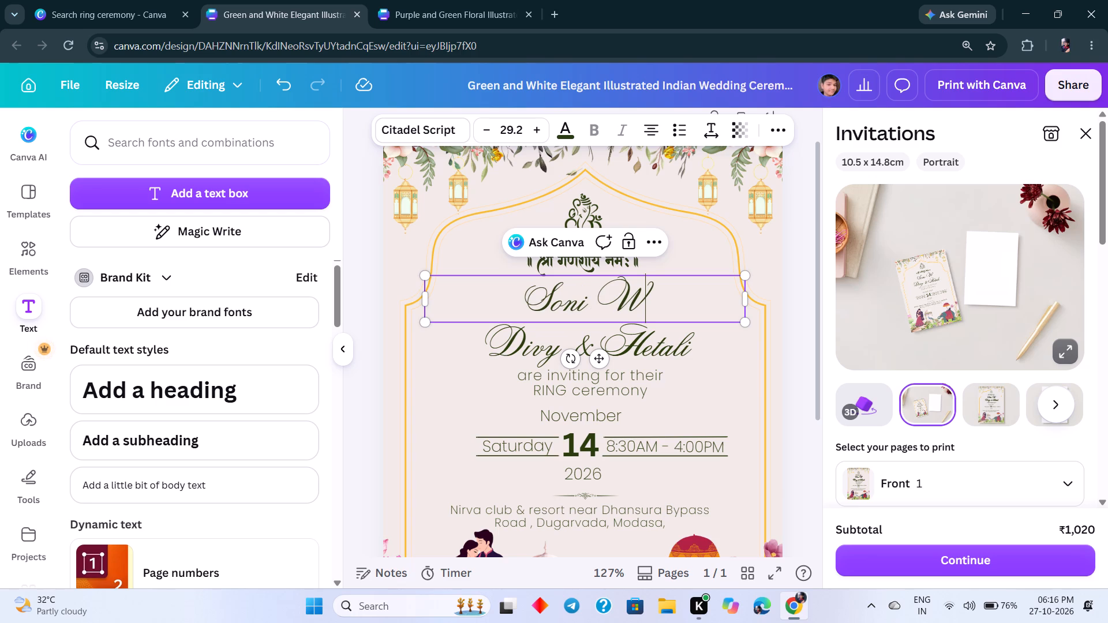
pyautogui.write('ell')
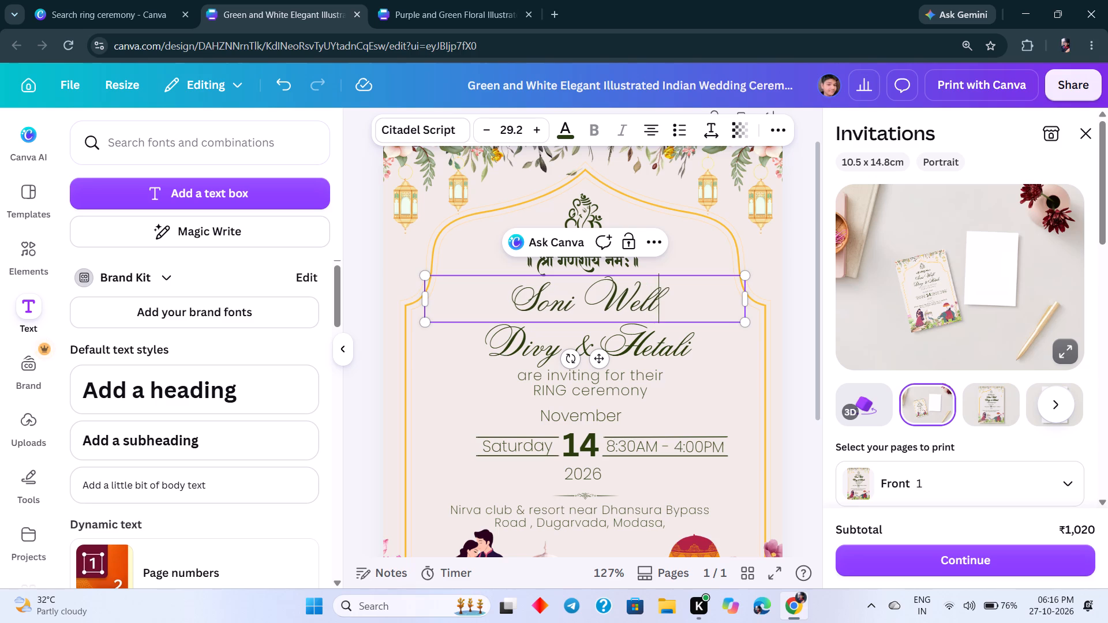
pyautogui.write('come')
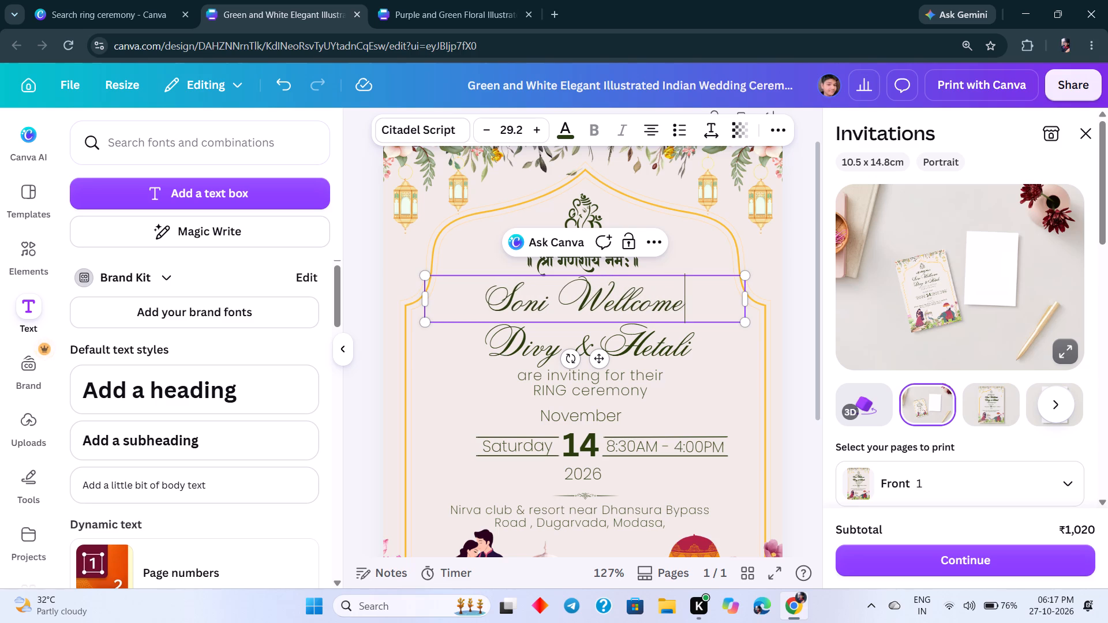
pyautogui.press('space')
pyautogui.write('to')
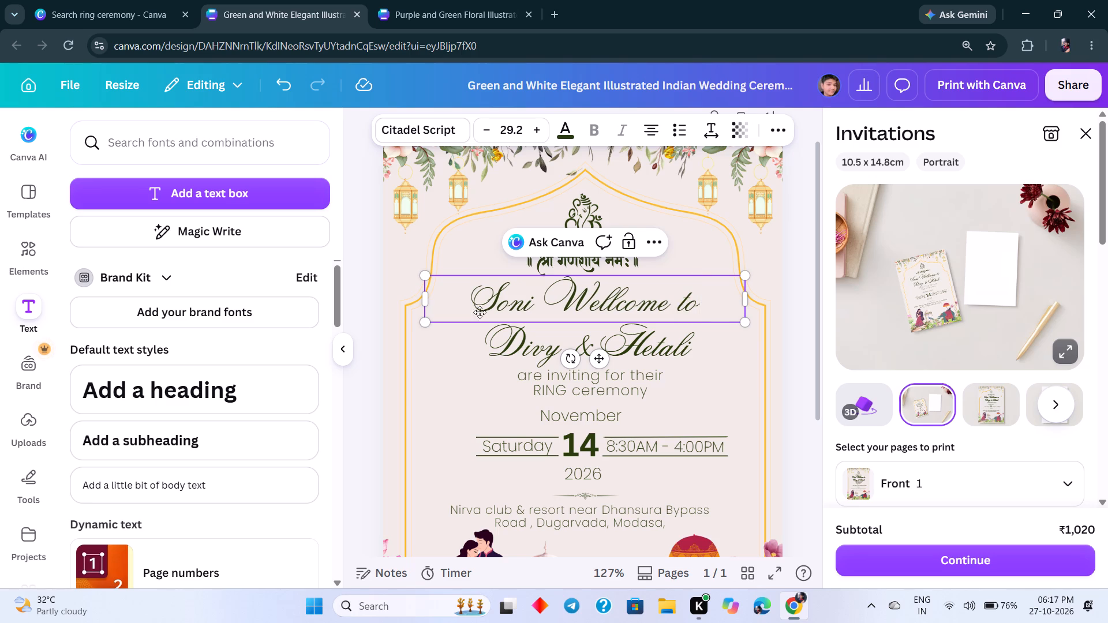
pyautogui.click(452, 396)
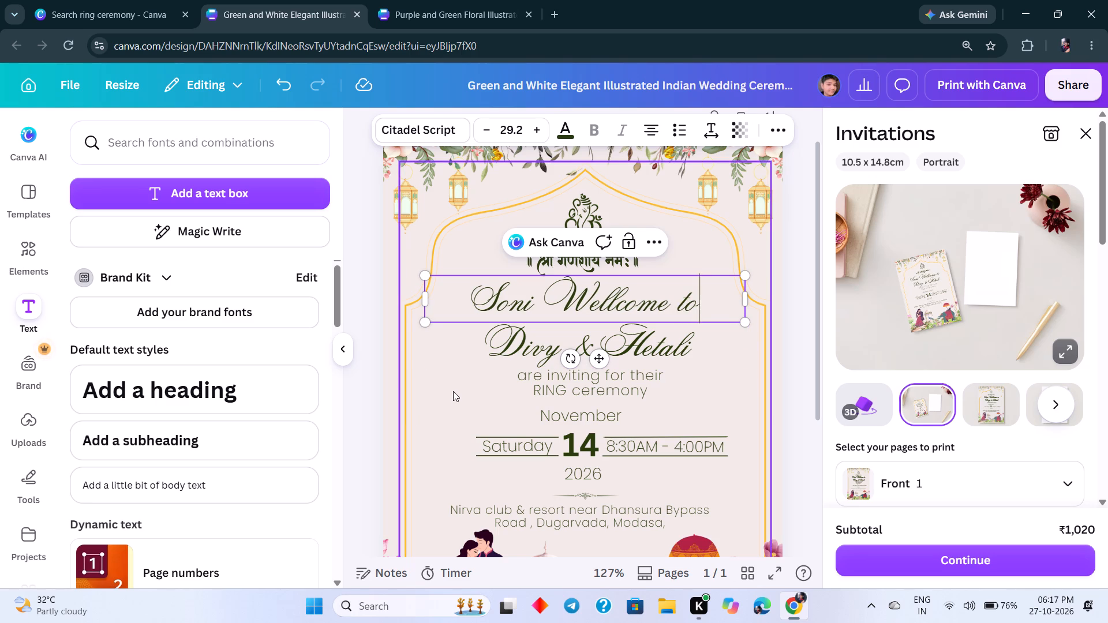
# Change the "Soni Wellcome to" font to TAN Garland, trying Helvetica and Jaini Purva first.
pyautogui.click(532, 289)
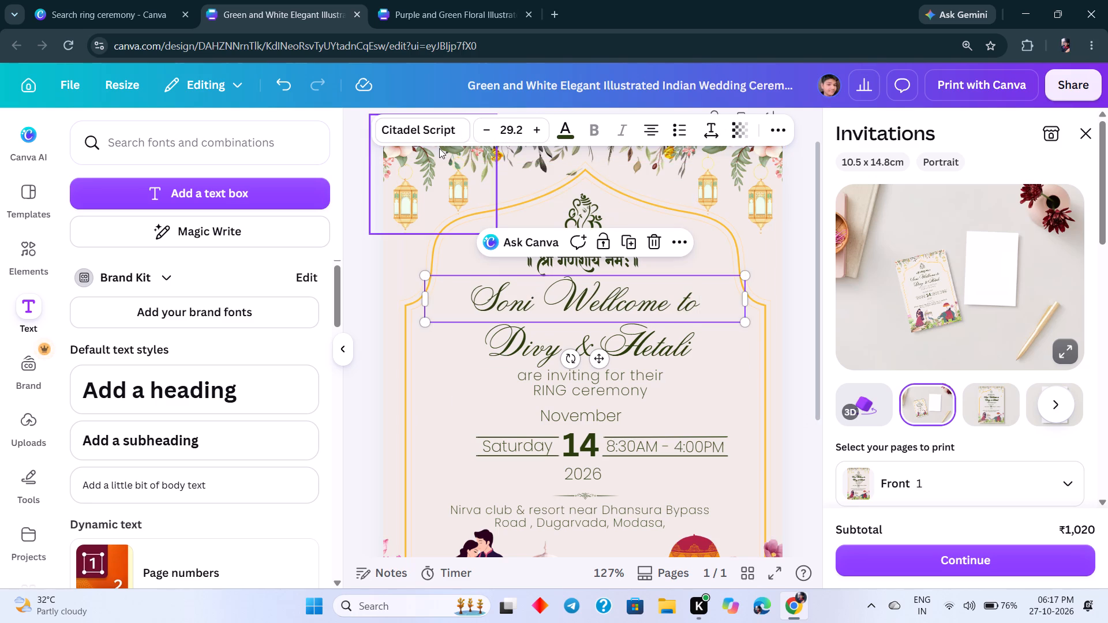
pyautogui.click(428, 133)
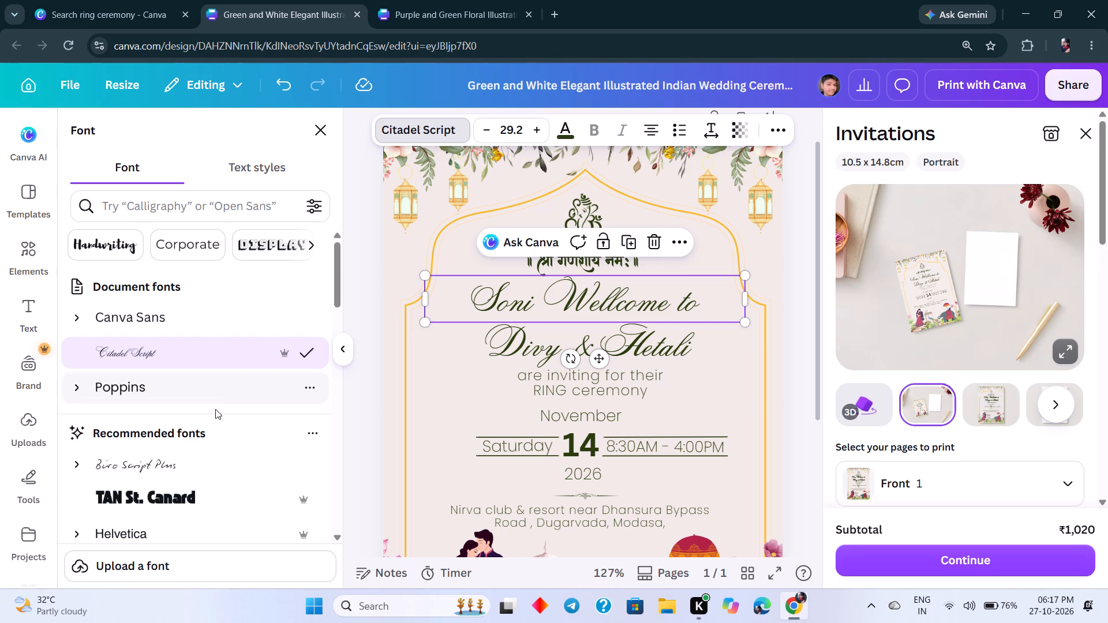
pyautogui.scroll(-5, 167, 441)
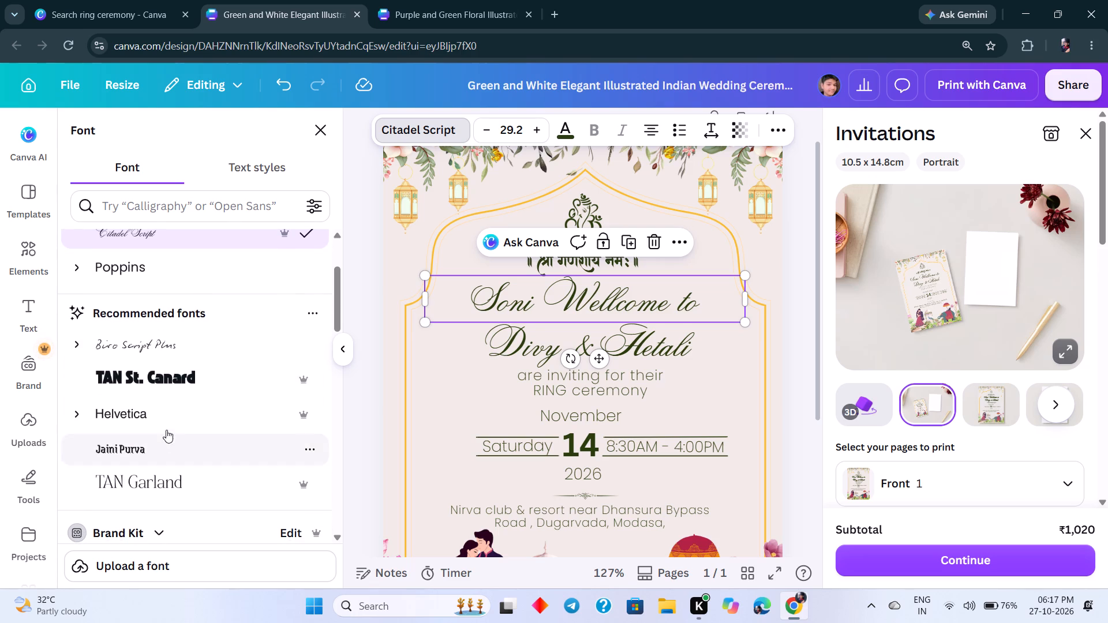
pyautogui.click(160, 409)
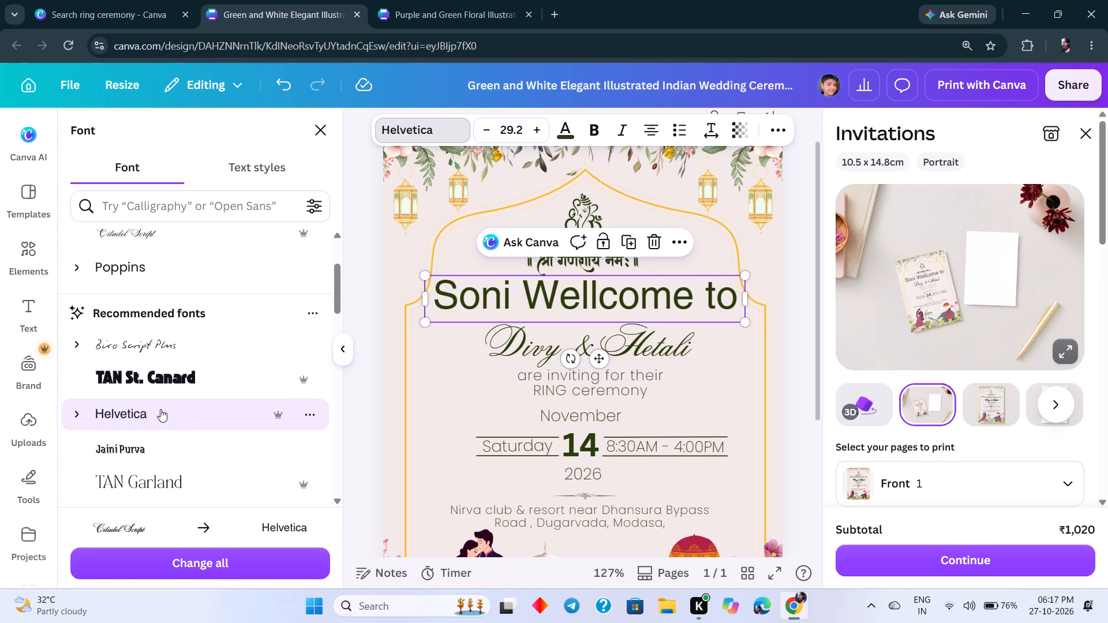
pyautogui.click(163, 441)
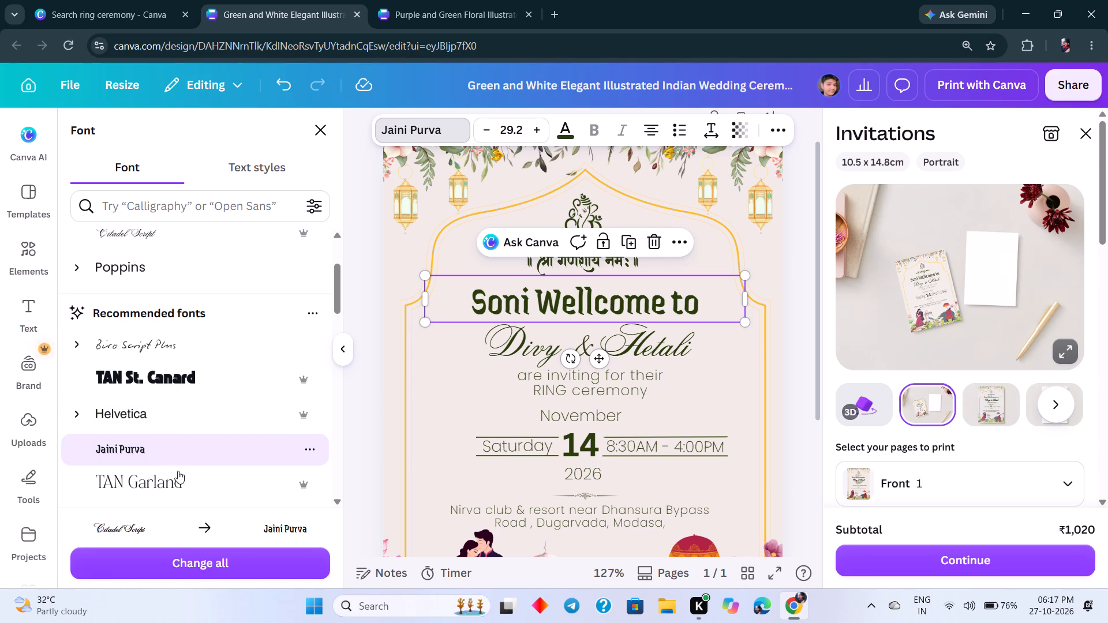
pyautogui.click(184, 488)
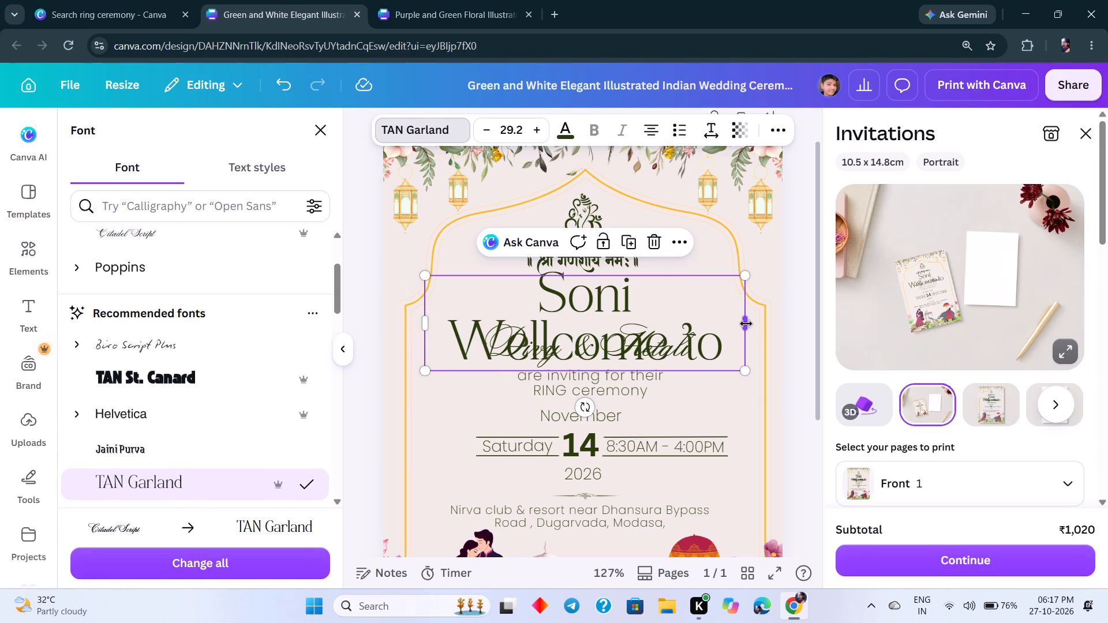
# Widen the "Soni Wellcome to" text box until the phrase fits on one line, and shift it back over the invitation.
pyautogui.moveTo(746, 324); pyautogui.dragTo(815, 316)
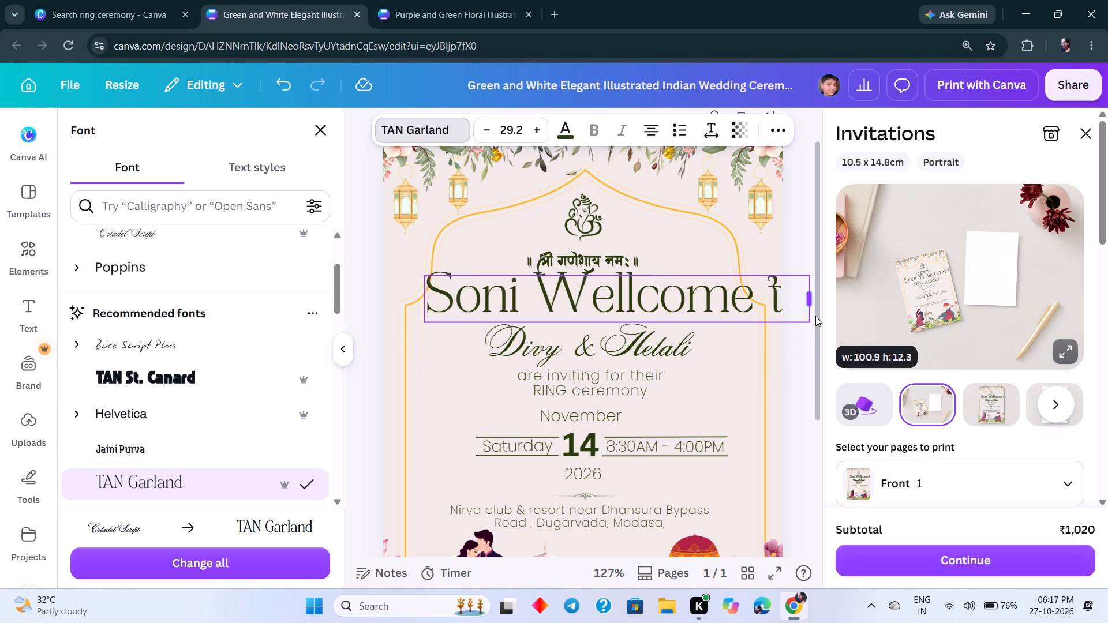
pyautogui.moveTo(815, 316); pyautogui.dragTo(740, 292)
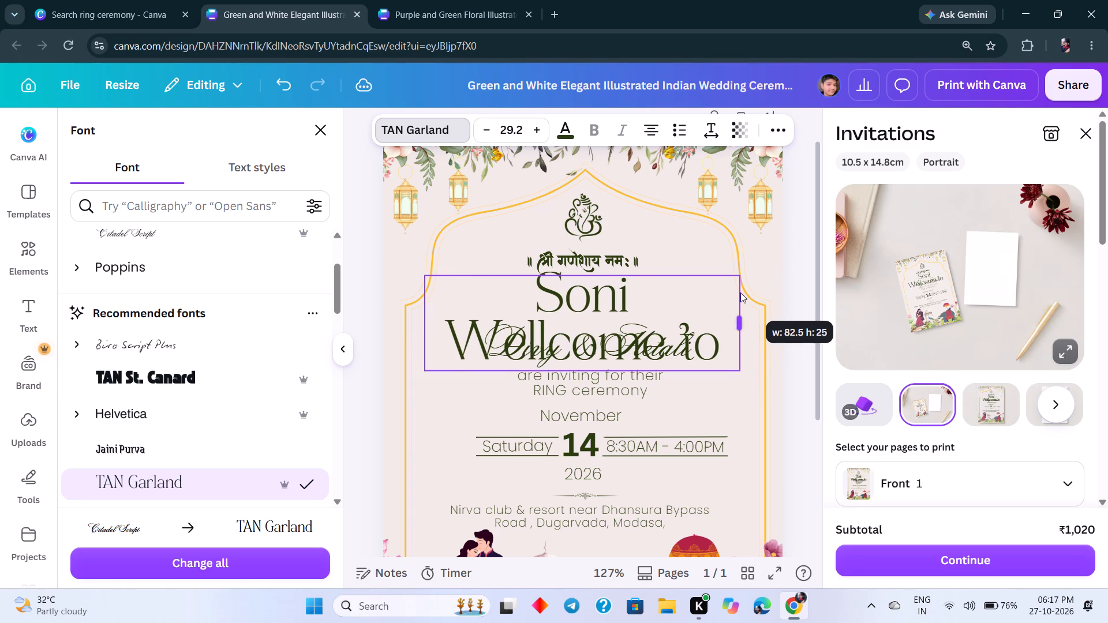
pyautogui.moveTo(740, 292); pyautogui.dragTo(752, 326)
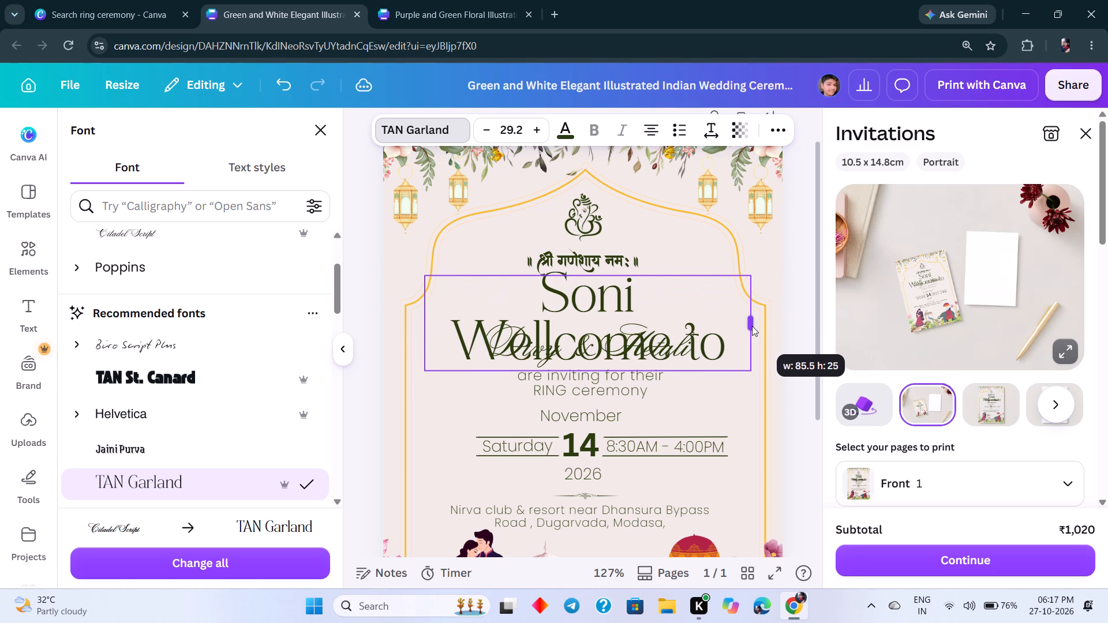
pyautogui.moveTo(752, 326); pyautogui.dragTo(832, 331)
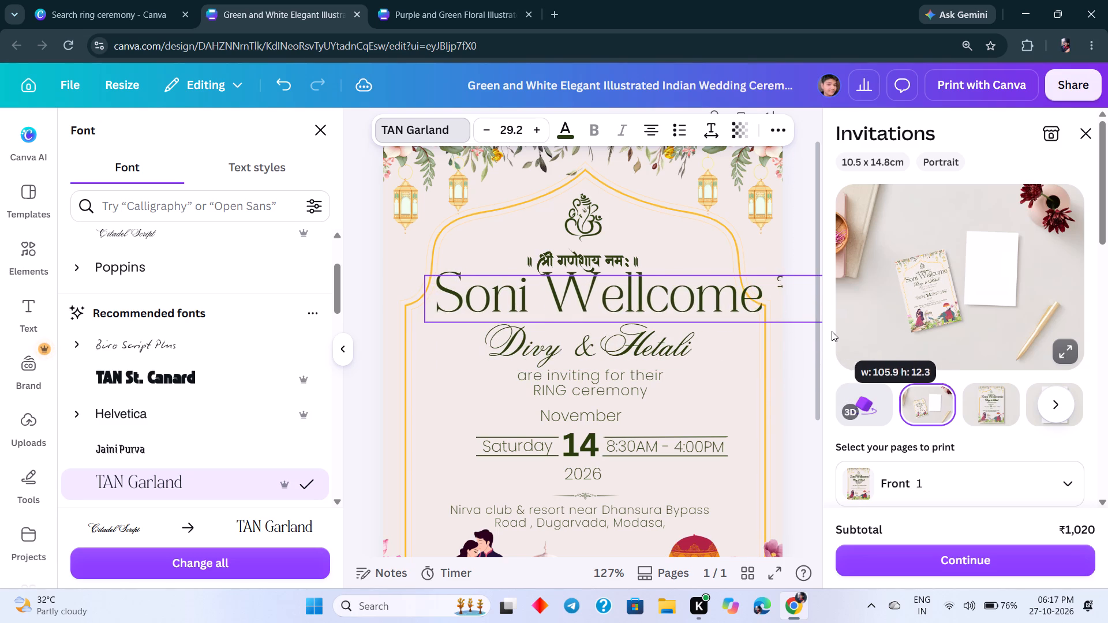
pyautogui.moveTo(832, 331); pyautogui.dragTo(799, 325)
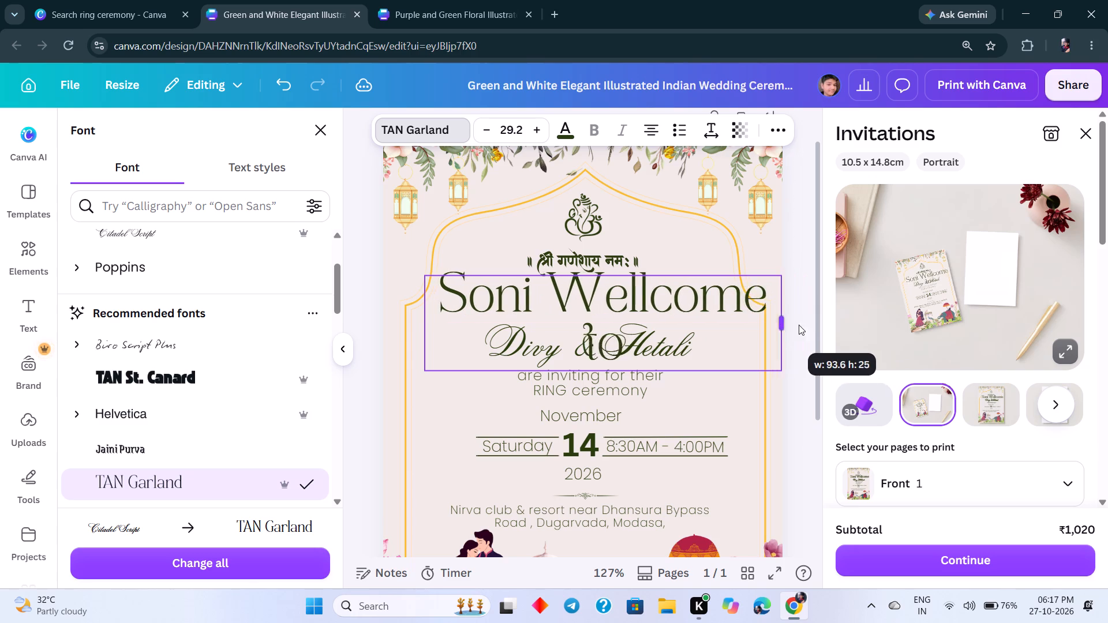
pyautogui.moveTo(799, 325); pyautogui.dragTo(834, 325)
pyautogui.moveTo(774, 299); pyautogui.dragTo(773, 299)
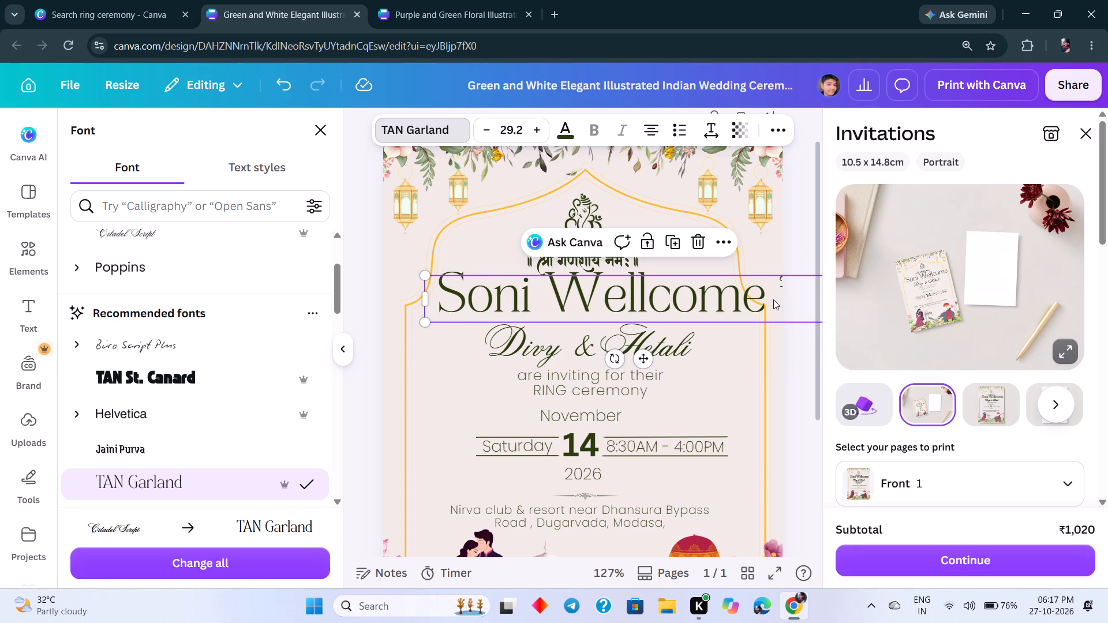
pyautogui.moveTo(773, 299); pyautogui.dragTo(720, 306)
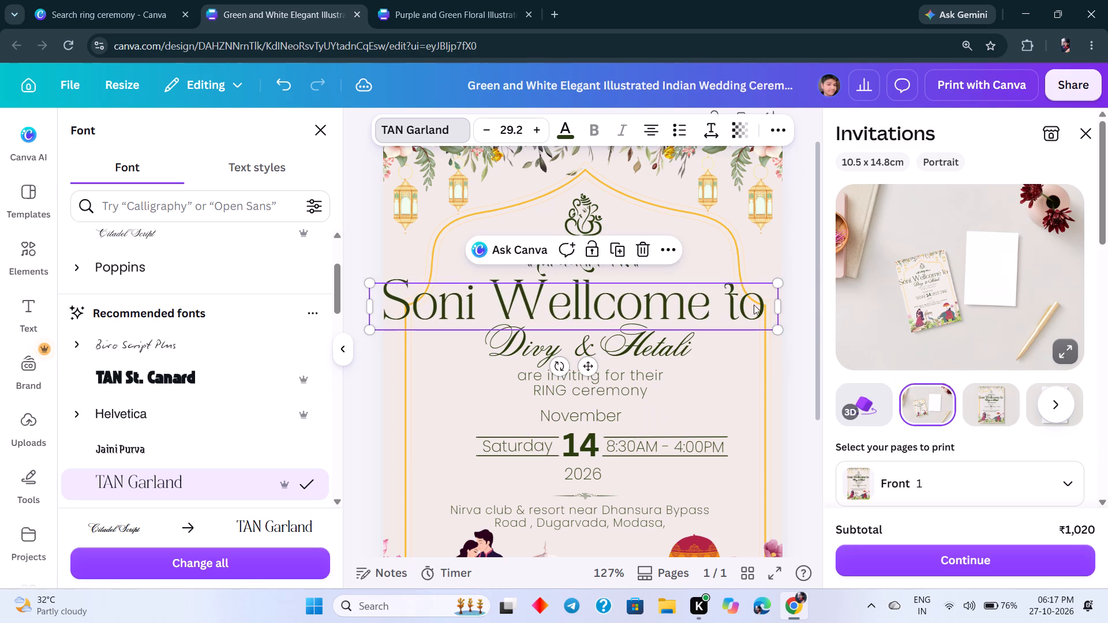
# Scale the "Soni Wellcome to" text down to size 15.8 and position it between the Ganesh heading and the names.
pyautogui.moveTo(776, 284); pyautogui.dragTo(653, 326)
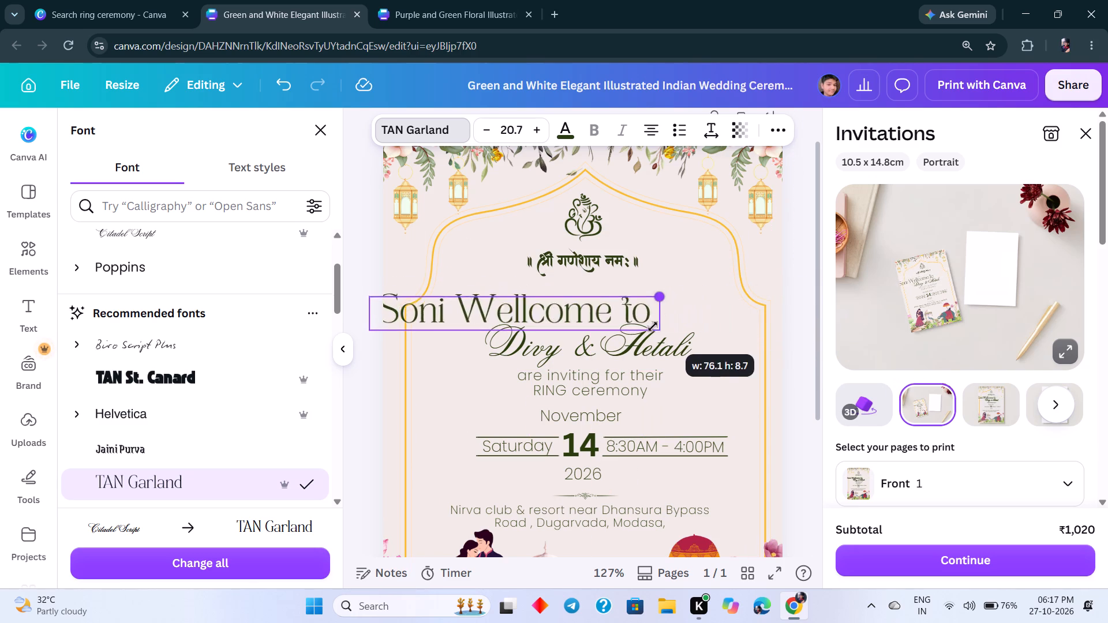
pyautogui.moveTo(653, 326); pyautogui.dragTo(592, 340)
pyautogui.moveTo(467, 315); pyautogui.dragTo(496, 313)
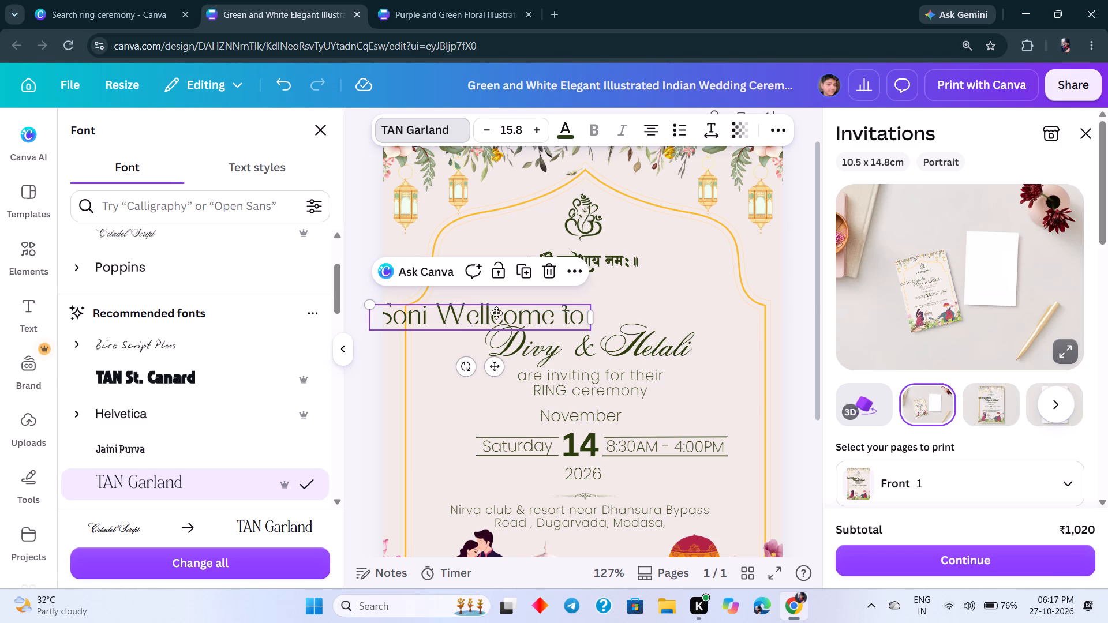
pyautogui.moveTo(496, 313); pyautogui.dragTo(566, 298)
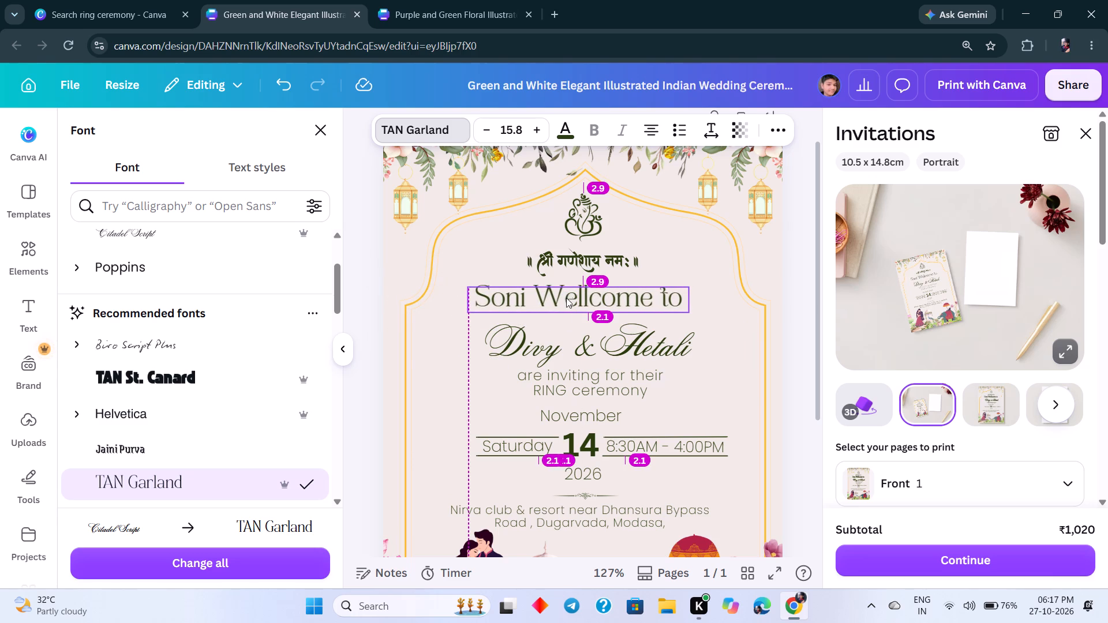
pyautogui.click(718, 311)
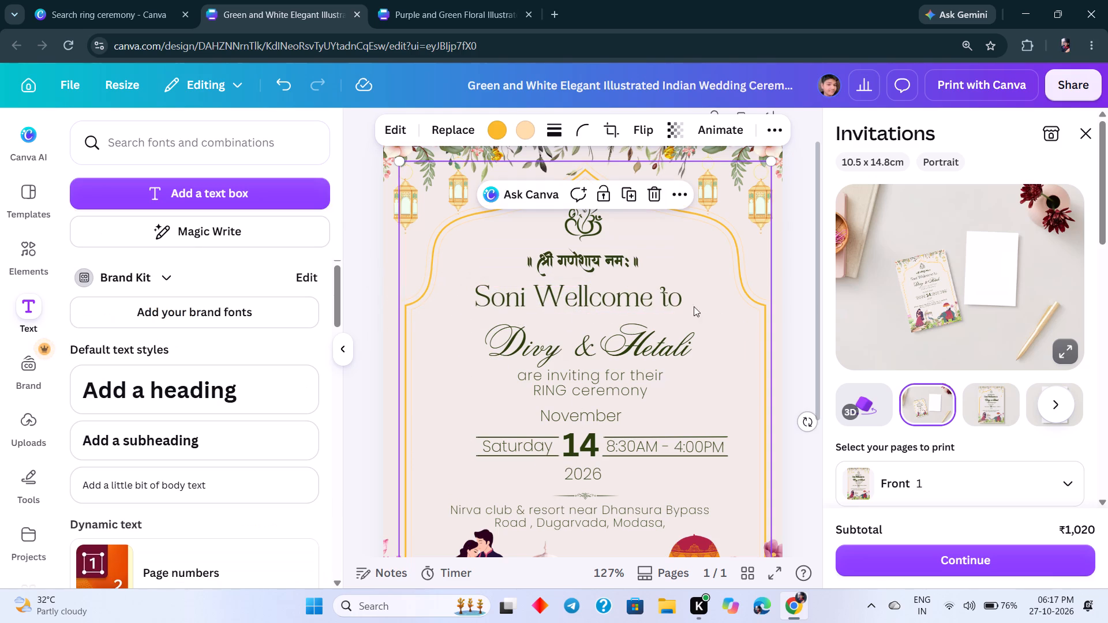
pyautogui.moveTo(610, 297); pyautogui.dragTo(623, 297)
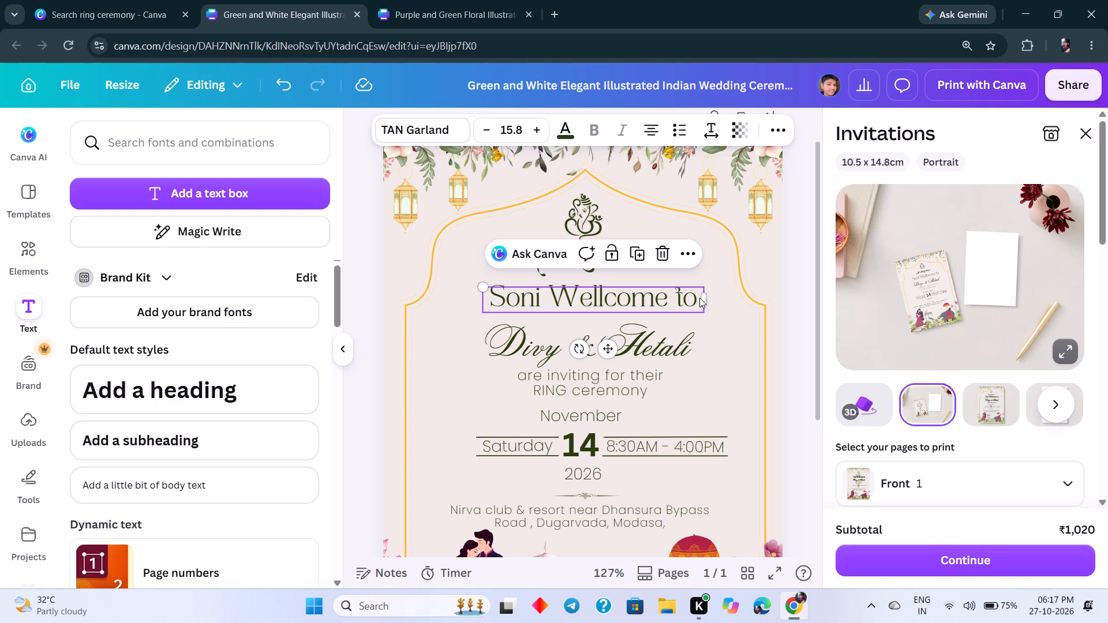
pyautogui.click(695, 297)
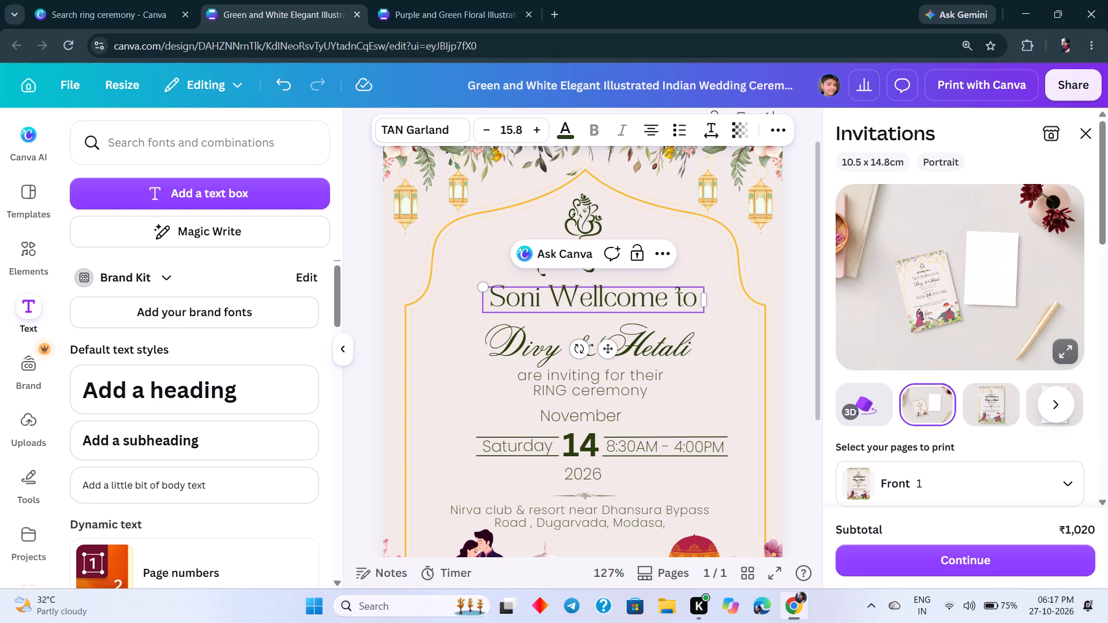
# Return to the ring ceremony template search, close the open template preview, and browse the Invitations and Mobile Videos results.
pyautogui.click(140, 20)
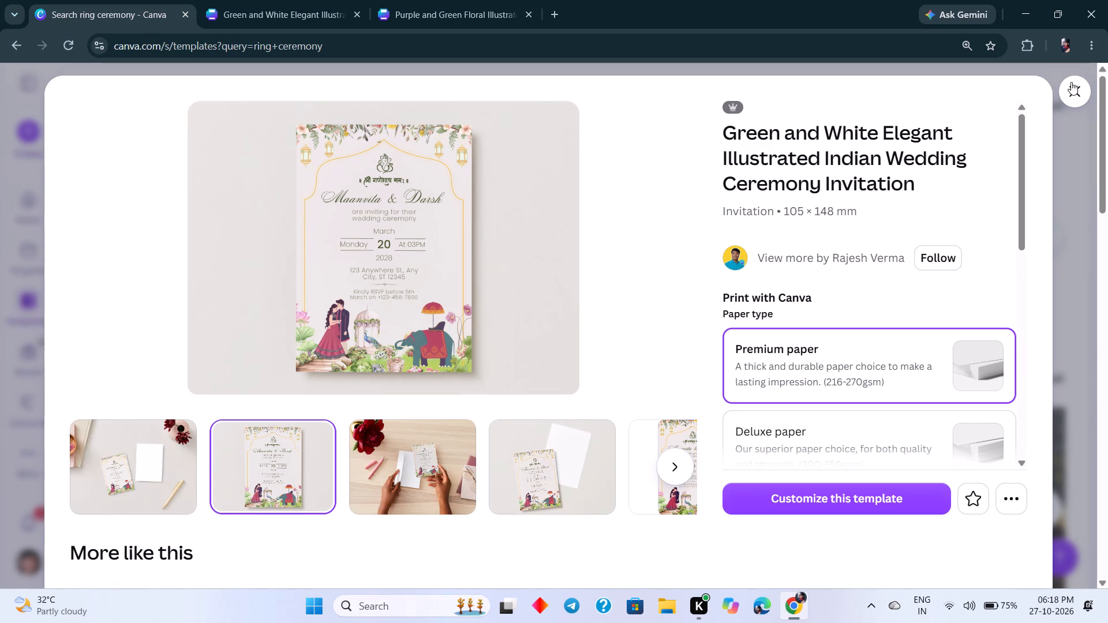
pyautogui.click(1076, 82)
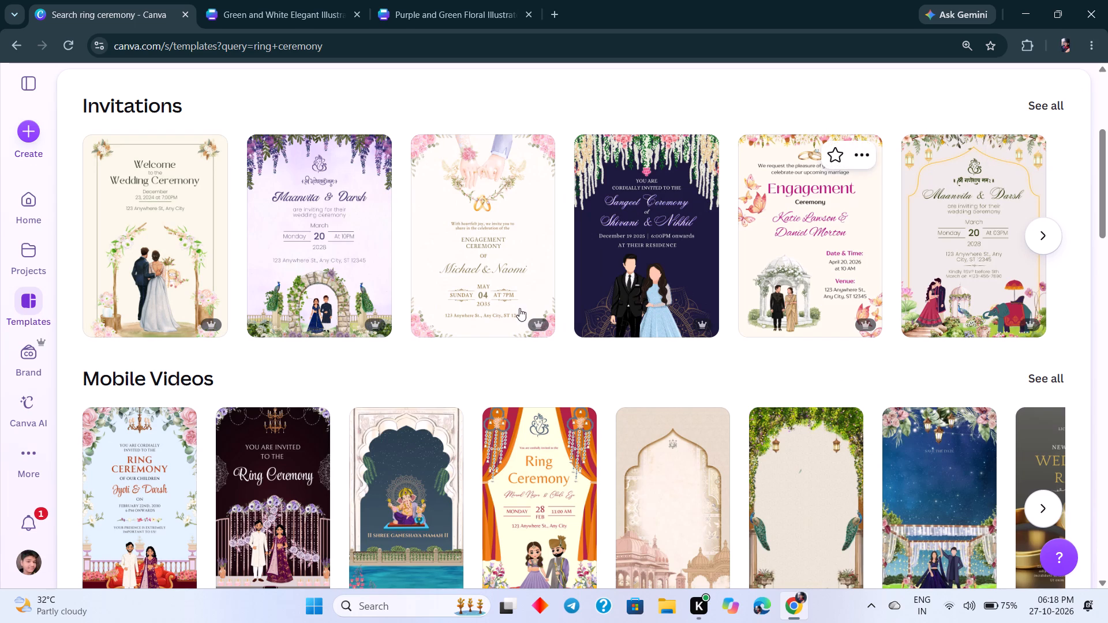
pyautogui.scroll(3, 379, 356)
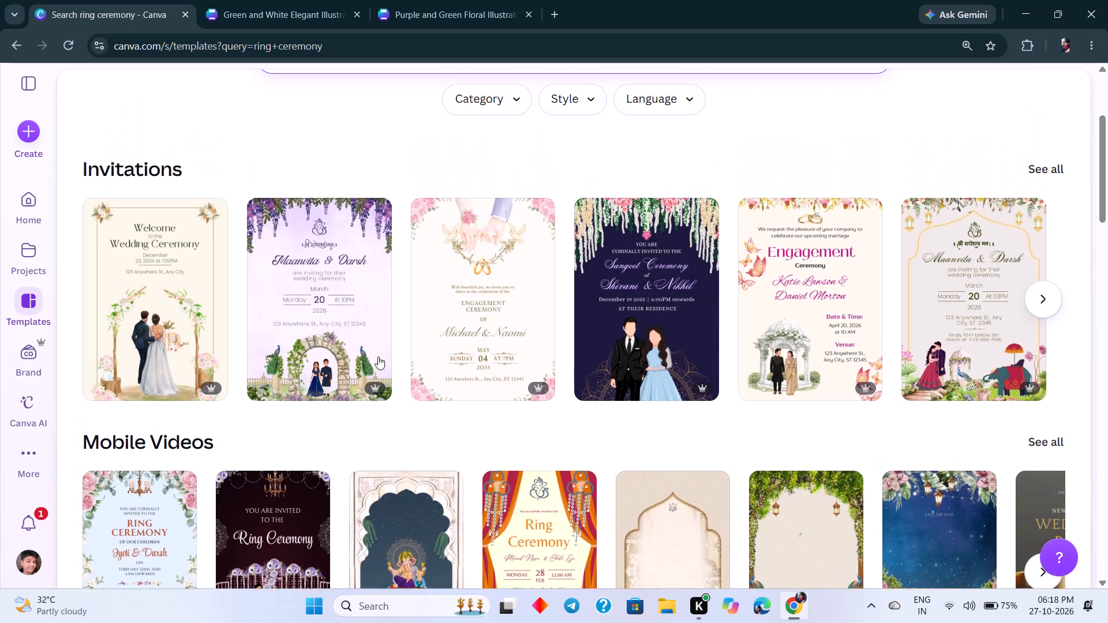
pyautogui.scroll(2, 378, 356)
pyautogui.scroll(-2, 377, 356)
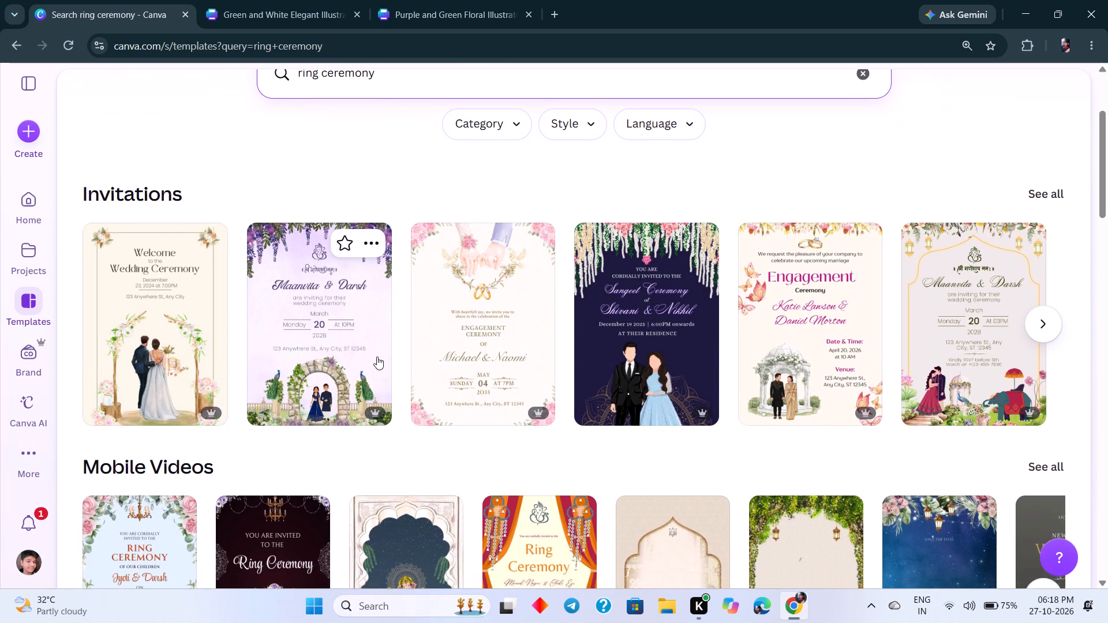
pyautogui.scroll(-6, 377, 356)
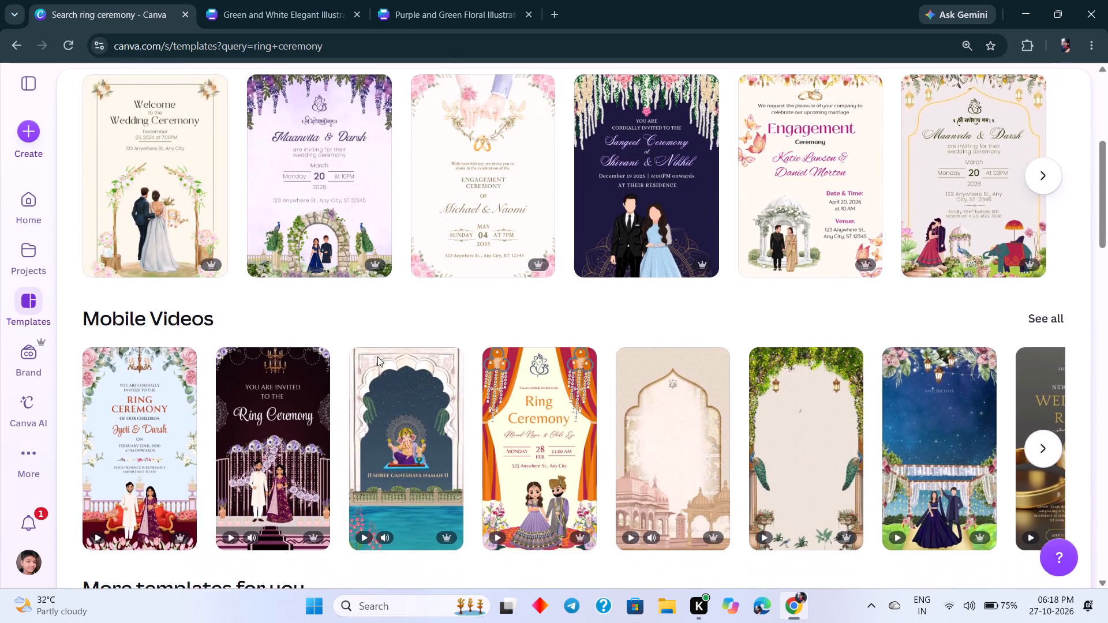
pyautogui.scroll(-2, 377, 356)
pyautogui.scroll(2, 377, 356)
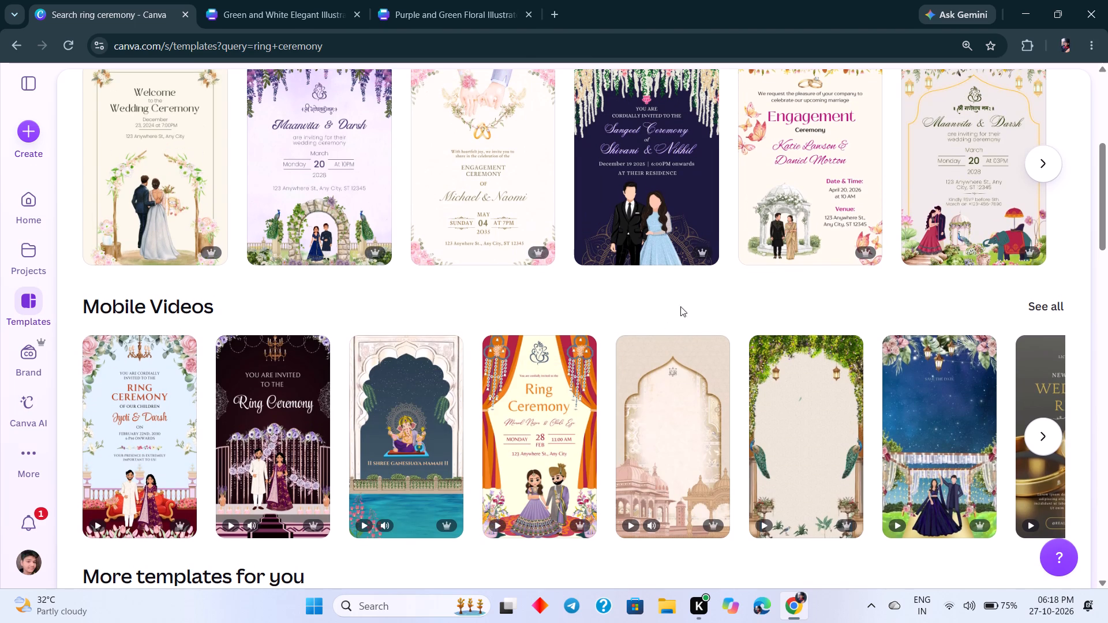
pyautogui.scroll(2, 792, 241)
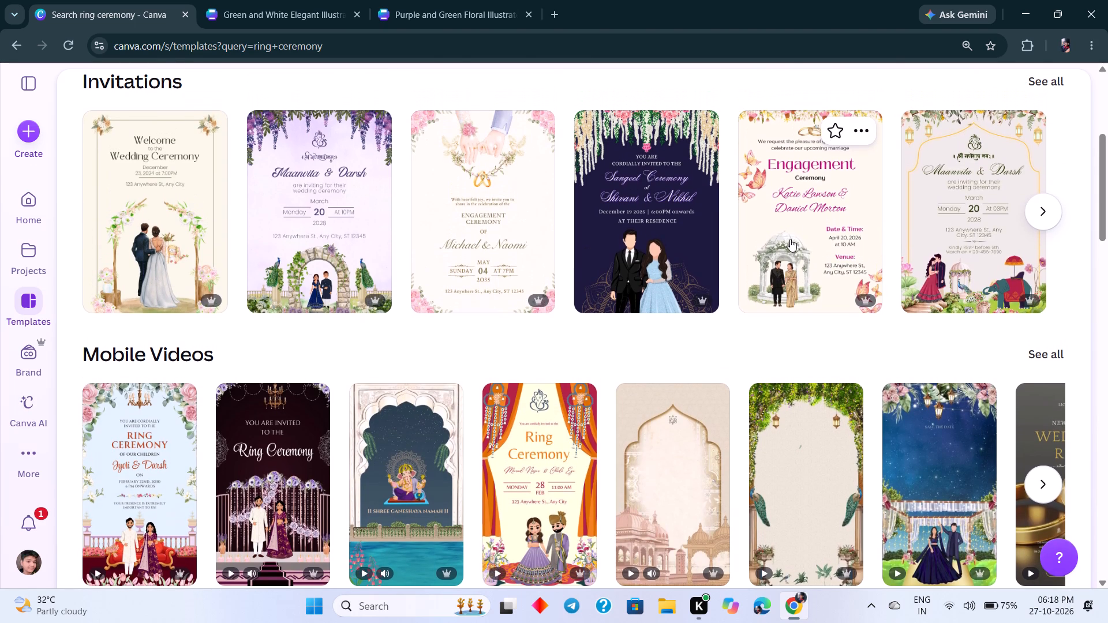
pyautogui.scroll(4, 787, 237)
pyautogui.scroll(-3, 787, 237)
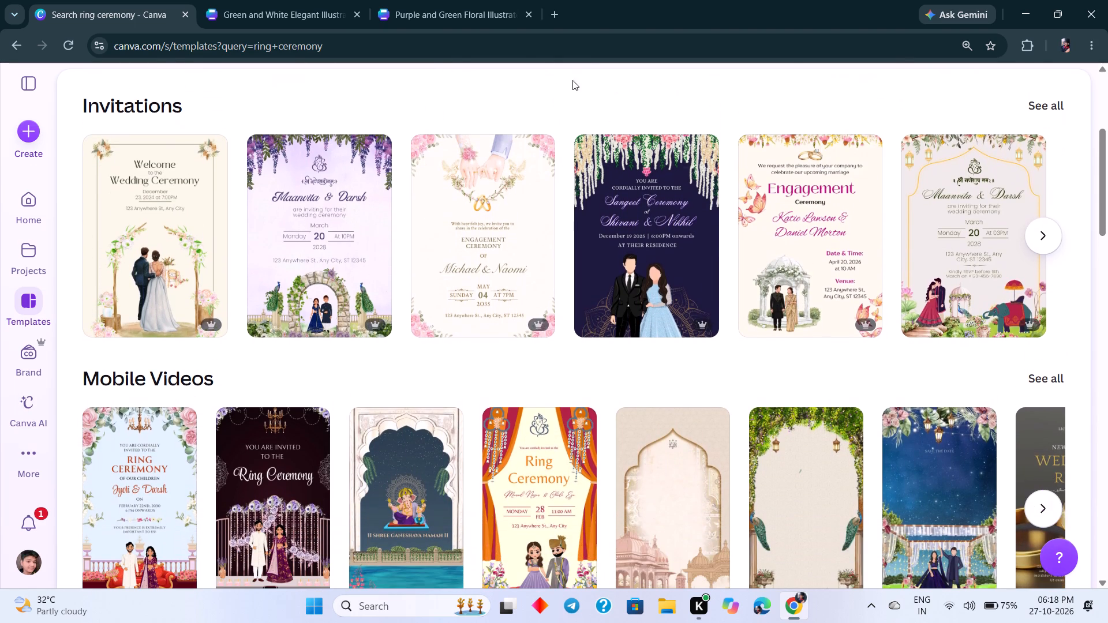
# Delete all of the "Soni Wellcome to" text from the green and white invitation.
pyautogui.click(334, 5)
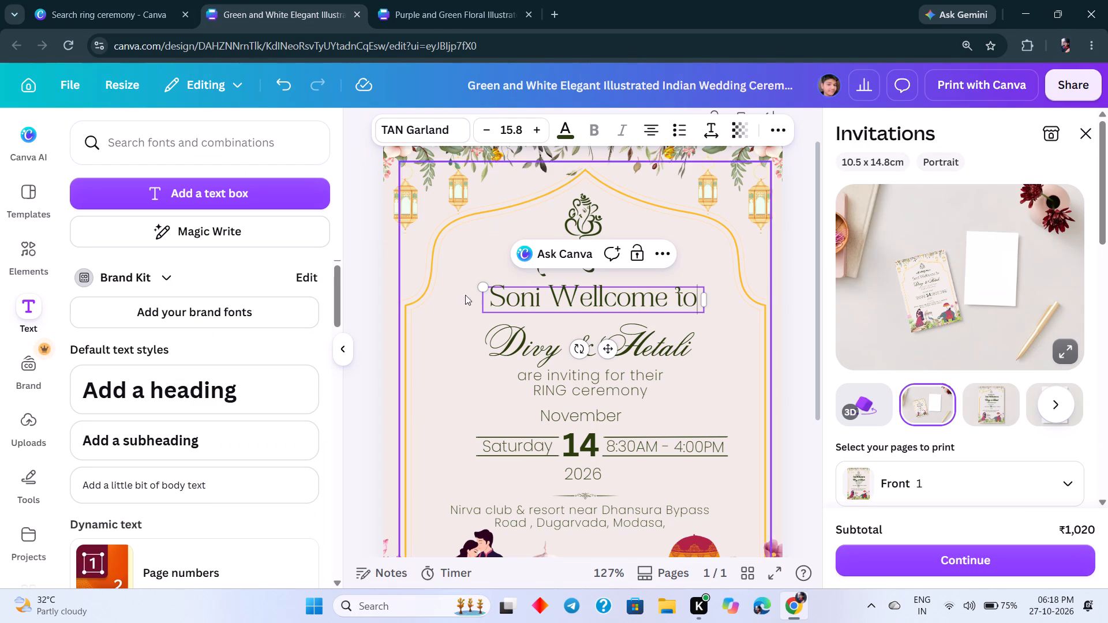
pyautogui.press('BackSpace')
pyautogui.press('BackSpace')
pyautogui.press('BackSpace')
pyautogui.press('BackSpace')
pyautogui.press('BackSpace')
pyautogui.press('BackSpace')
pyautogui.press('BackSpace')
pyautogui.press('BackSpace')
pyautogui.press('BackSpace')
pyautogui.press('BackSpace')
pyautogui.press('BackSpace')
pyautogui.press('BackSpace')
pyautogui.press('BackSpace')
pyautogui.press('BackSpace')
pyautogui.press('BackSpace')
pyautogui.press('BackSpace')
pyautogui.press('BackSpace')
pyautogui.press('BackSpace')
pyautogui.press('BackSpace')
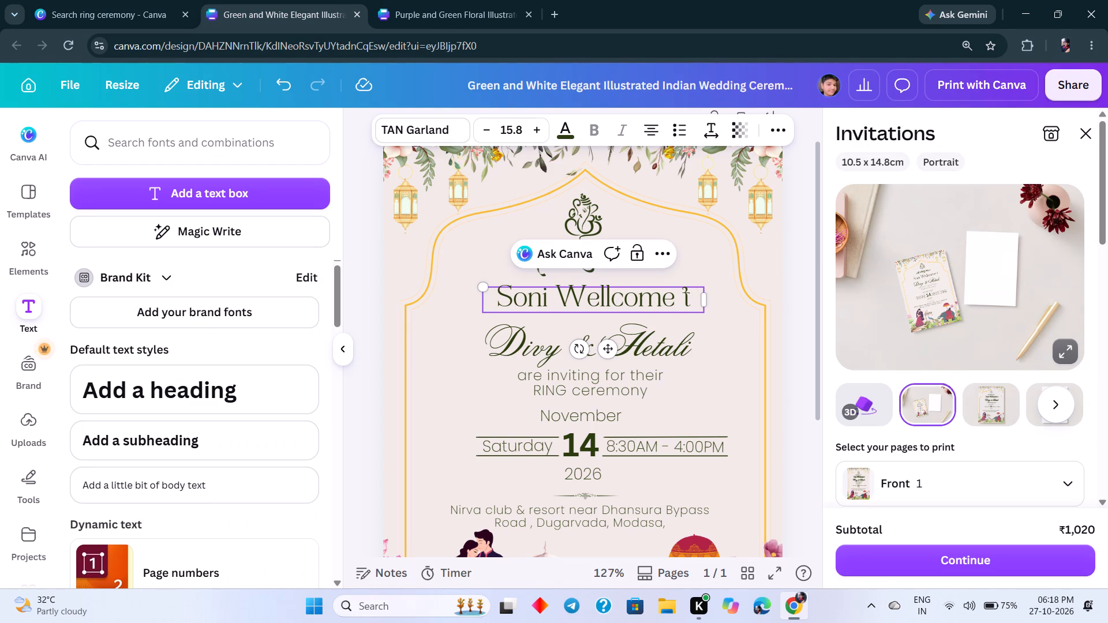
pyautogui.press('BackSpace')
pyautogui.press('BackSpace')
pyautogui.press('BackSpace')
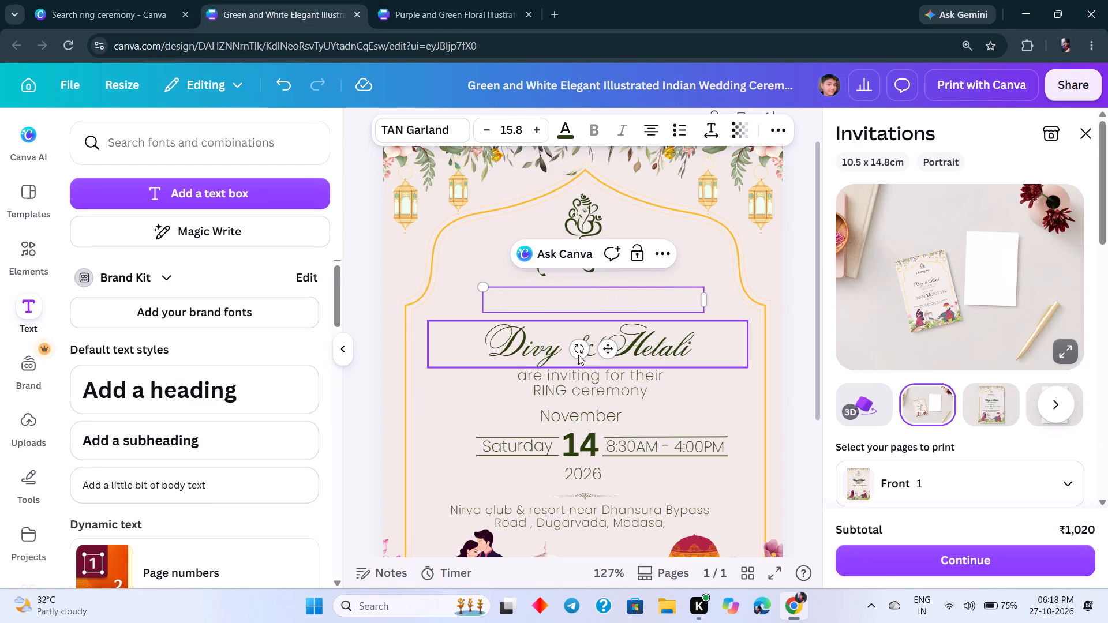
pyautogui.click(447, 395)
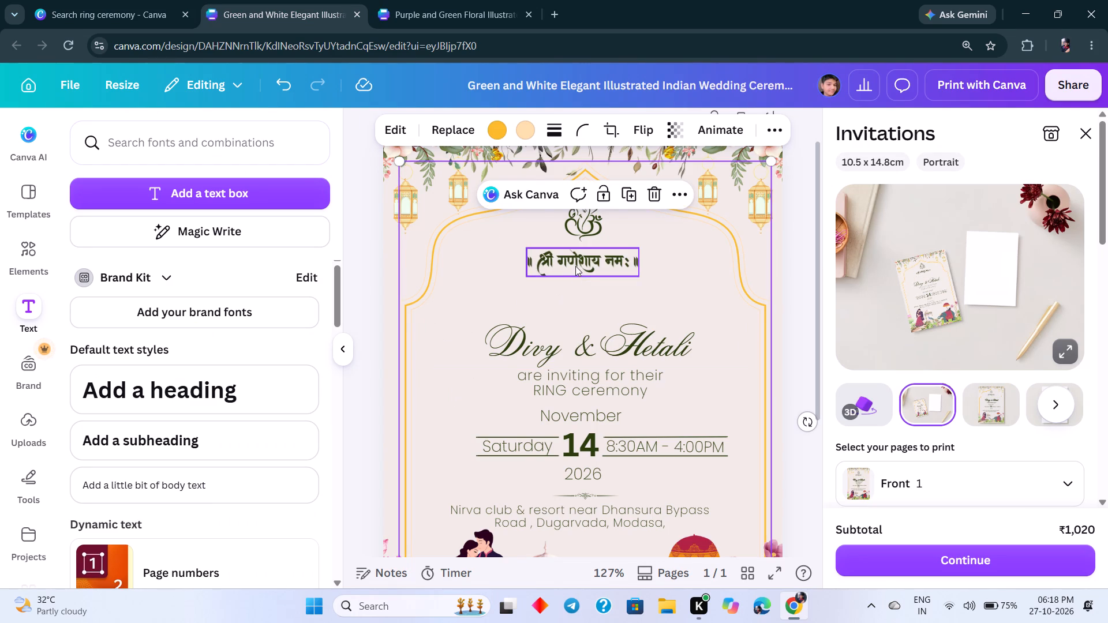
# Enlarge the Hindi Ganesh heading slightly and move it down into the freed space above the couple's names.
pyautogui.click(575, 266)
pyautogui.moveTo(524, 276); pyautogui.dragTo(512, 291)
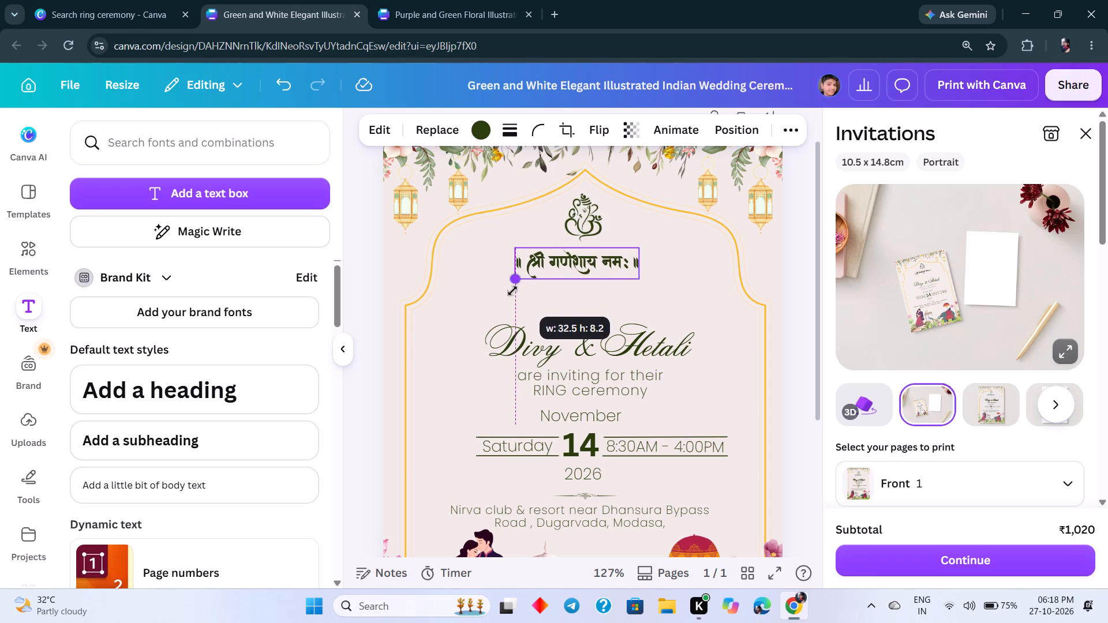
pyautogui.moveTo(512, 291); pyautogui.dragTo(511, 292)
pyautogui.moveTo(587, 267); pyautogui.dragTo(592, 275)
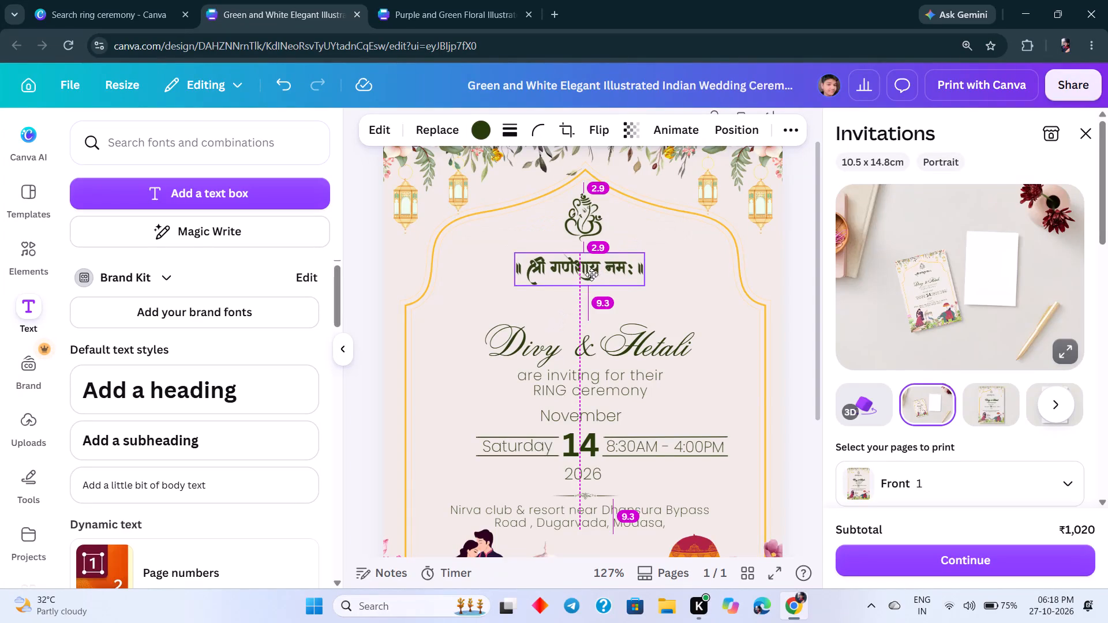
pyautogui.moveTo(592, 275); pyautogui.dragTo(593, 288)
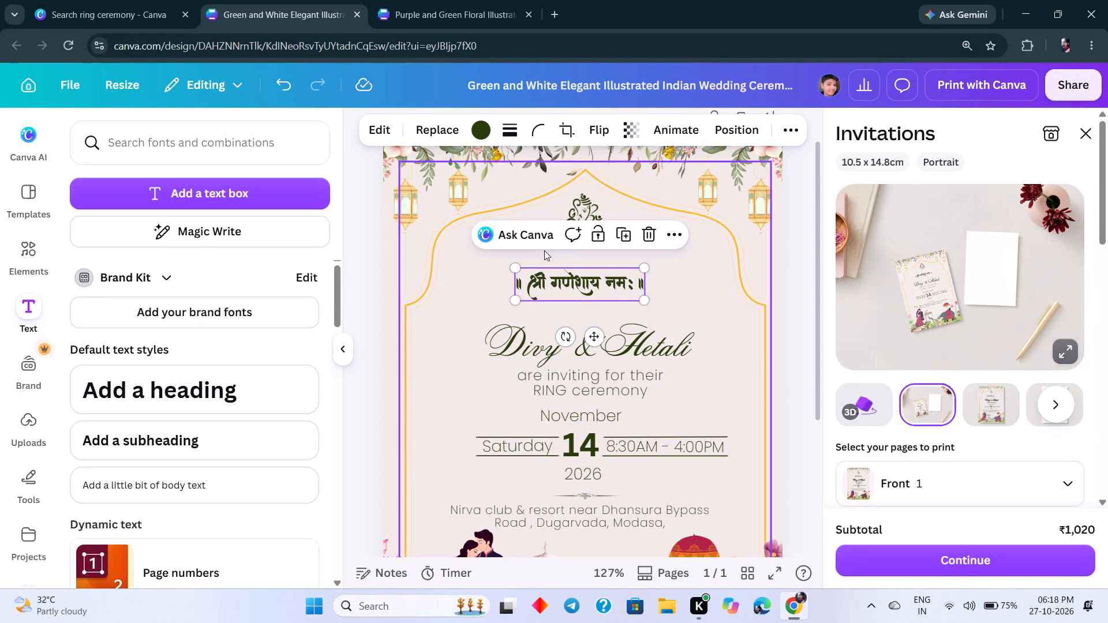
pyautogui.click(521, 201)
# Enlarge the Ganesh symbol slightly and move it down to sit centred just above the Hindi heading.
pyautogui.click(592, 220)
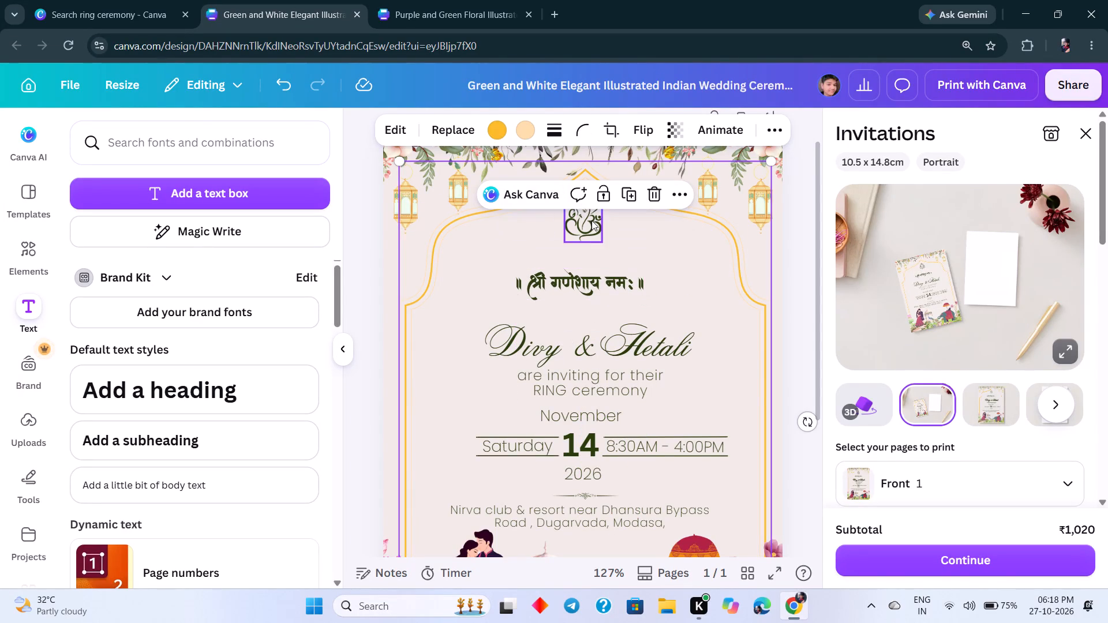
pyautogui.moveTo(566, 241); pyautogui.dragTo(563, 248)
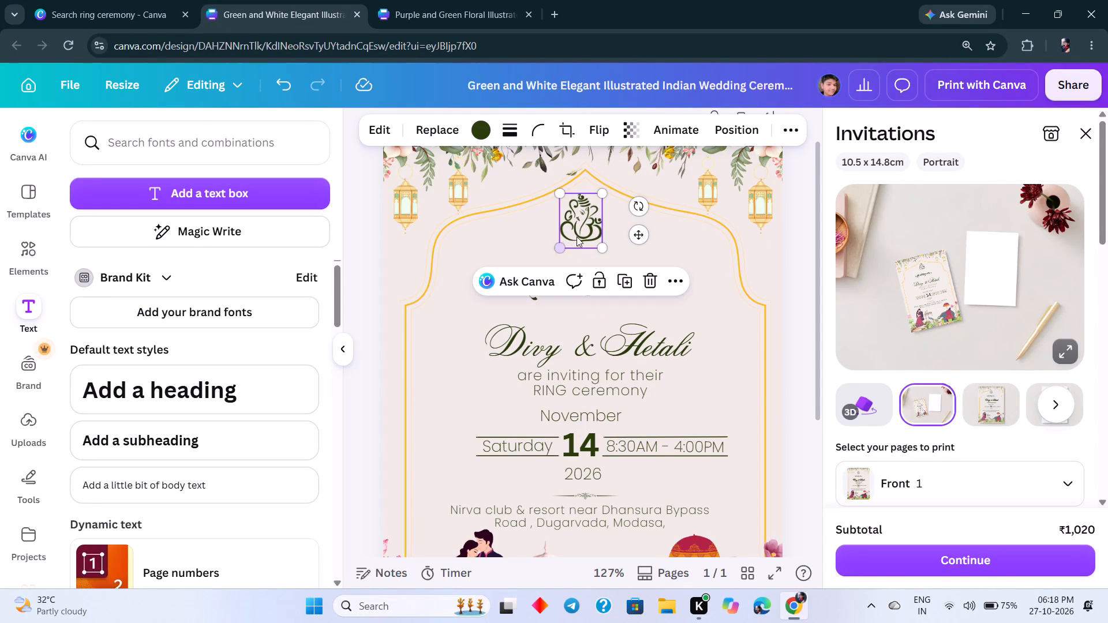
pyautogui.moveTo(577, 237); pyautogui.dragTo(579, 252)
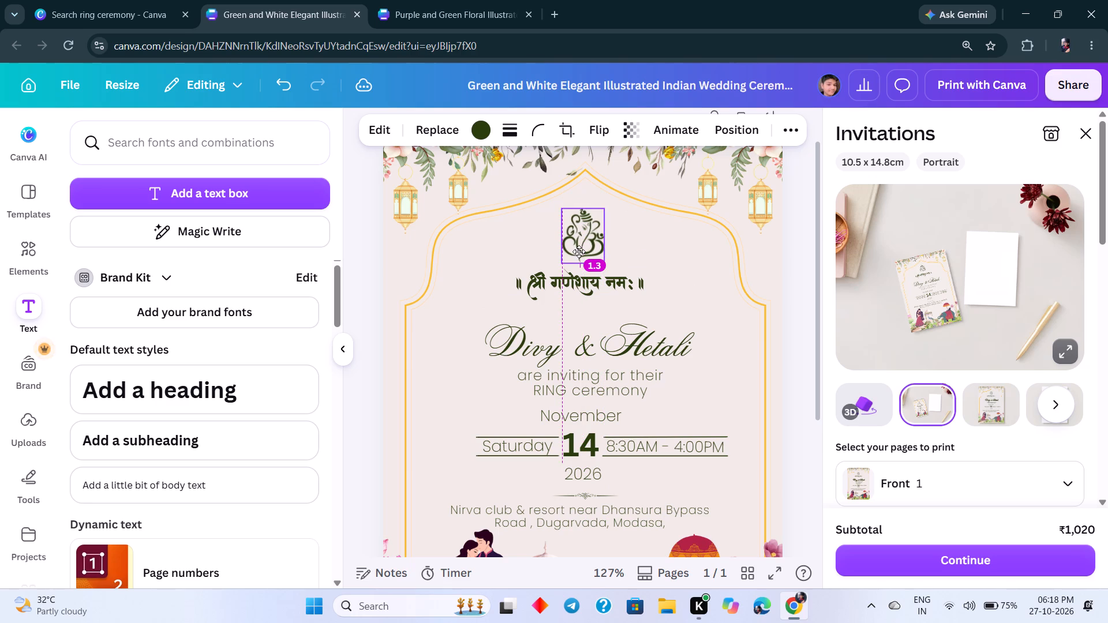
pyautogui.moveTo(579, 252); pyautogui.dragTo(581, 251)
pyautogui.click(667, 261)
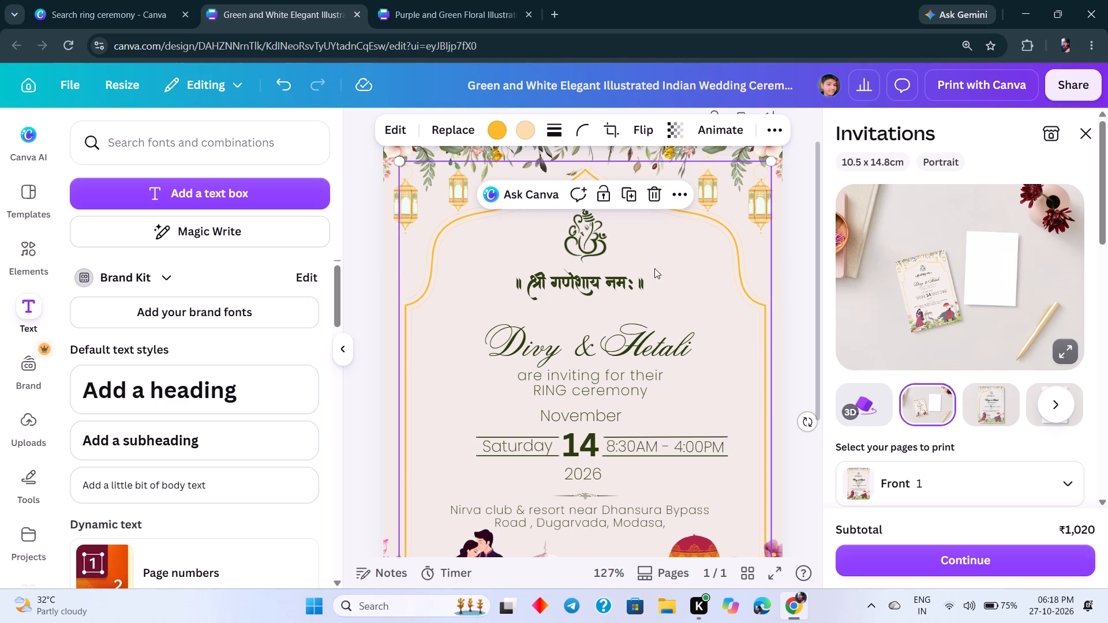
# Move the couple's names and the "are inviting for their RING ceremony" text slightly up, closer to the Hindi heading.
pyautogui.moveTo(621, 340); pyautogui.dragTo(619, 337)
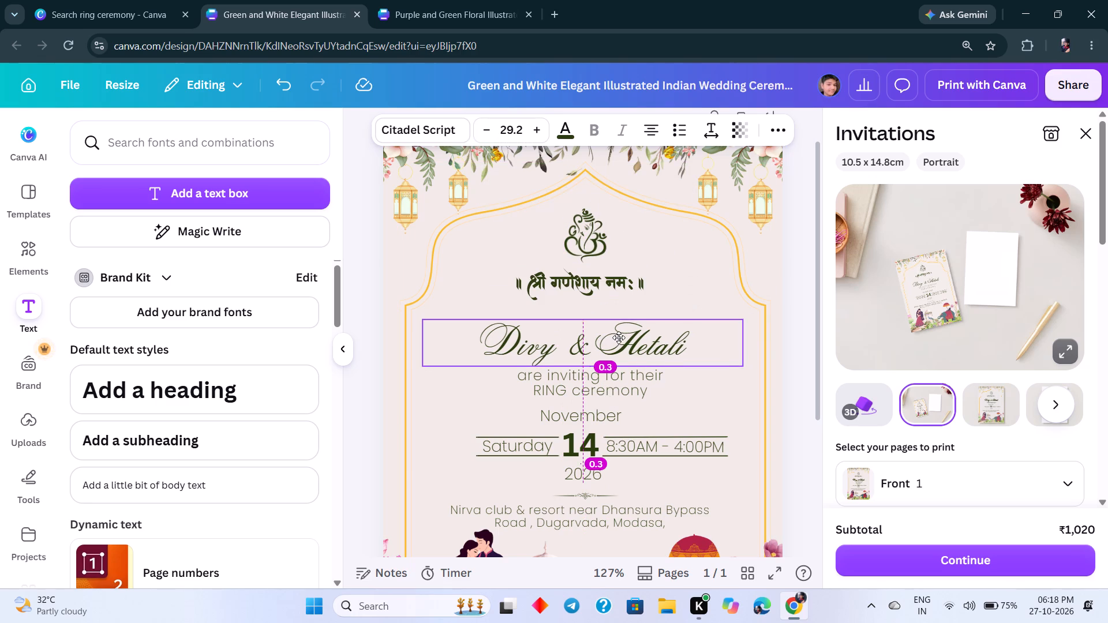
pyautogui.moveTo(619, 337); pyautogui.dragTo(622, 326)
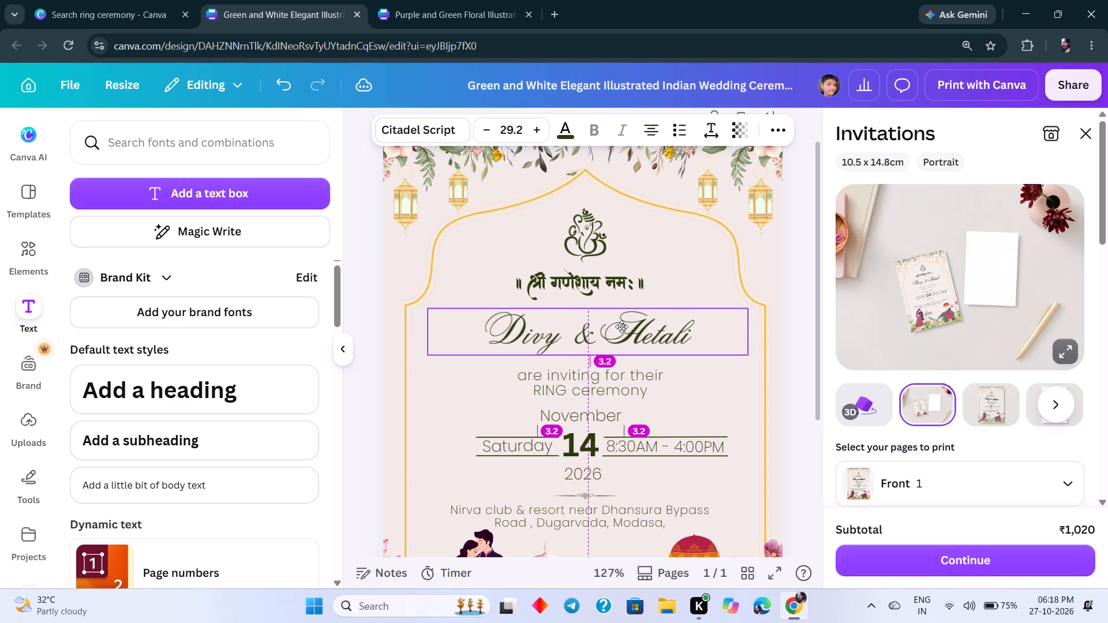
pyautogui.moveTo(622, 326); pyautogui.dragTo(622, 326)
pyautogui.moveTo(655, 380); pyautogui.dragTo(653, 379)
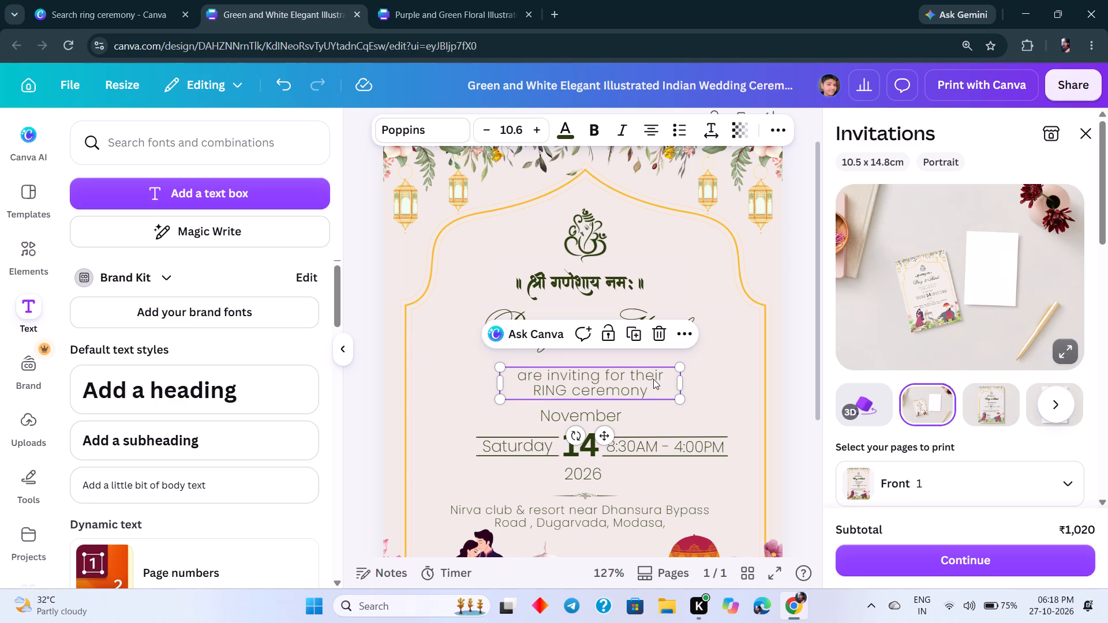
pyautogui.moveTo(653, 379); pyautogui.dragTo(657, 374)
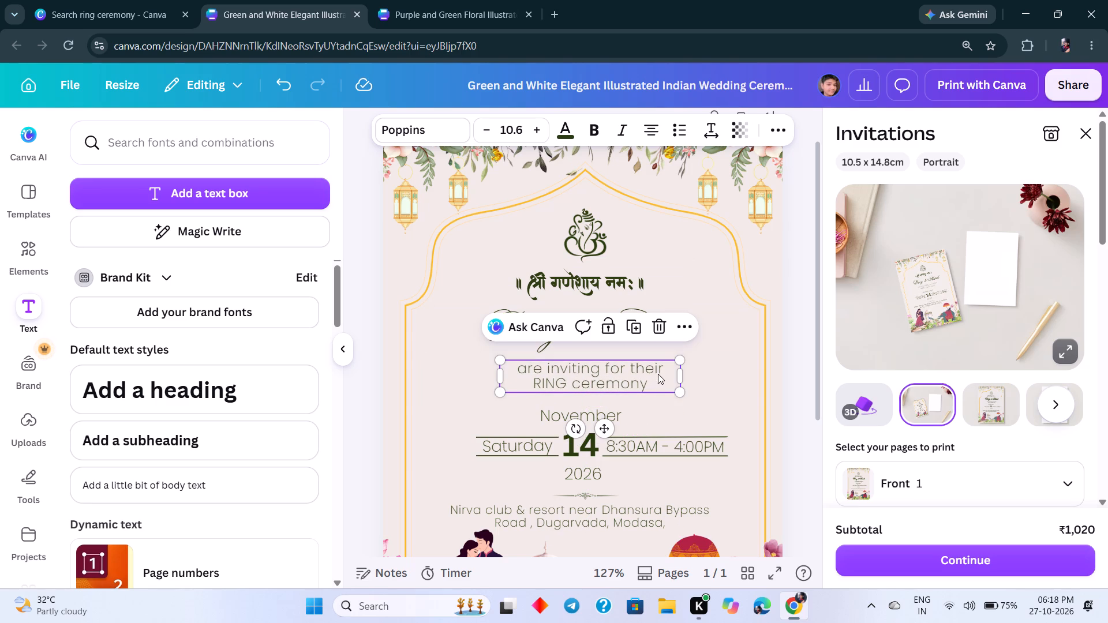
pyautogui.click(594, 414)
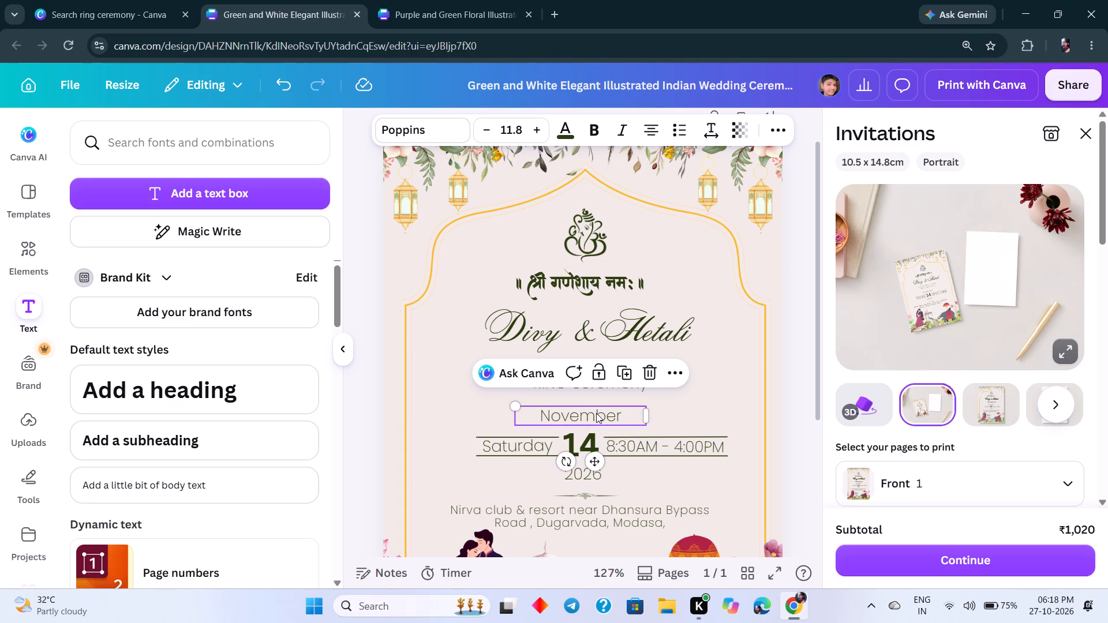
# Review the layout of the whole invitation, from the floral header down to the couple and elephant illustrations.
pyautogui.click(430, 418)
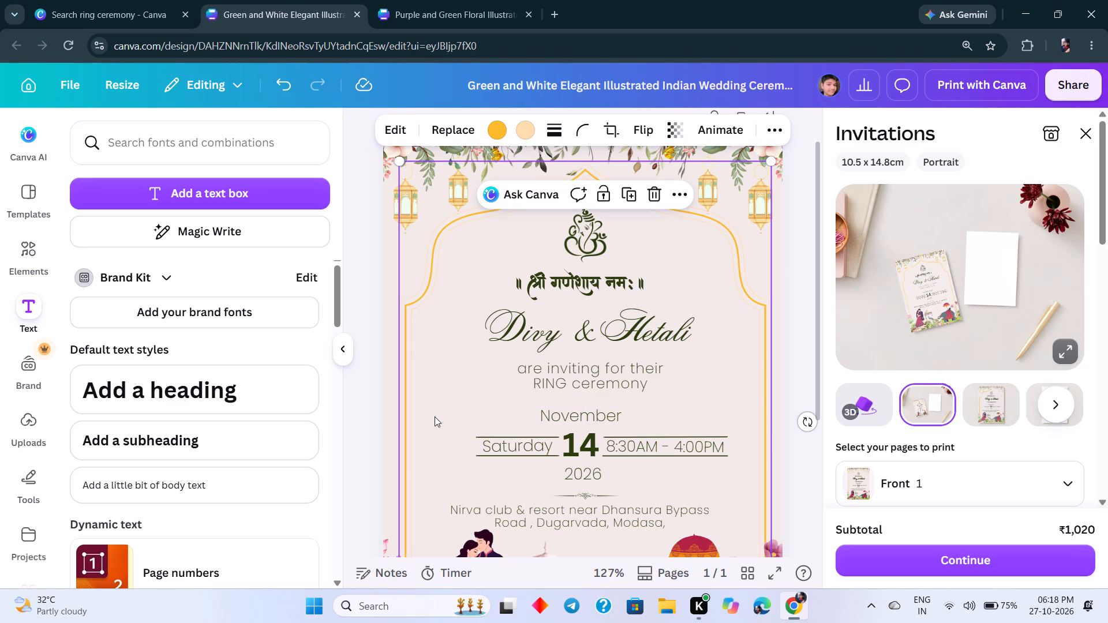
pyautogui.scroll(-7, 478, 422)
pyautogui.scroll(2, 477, 418)
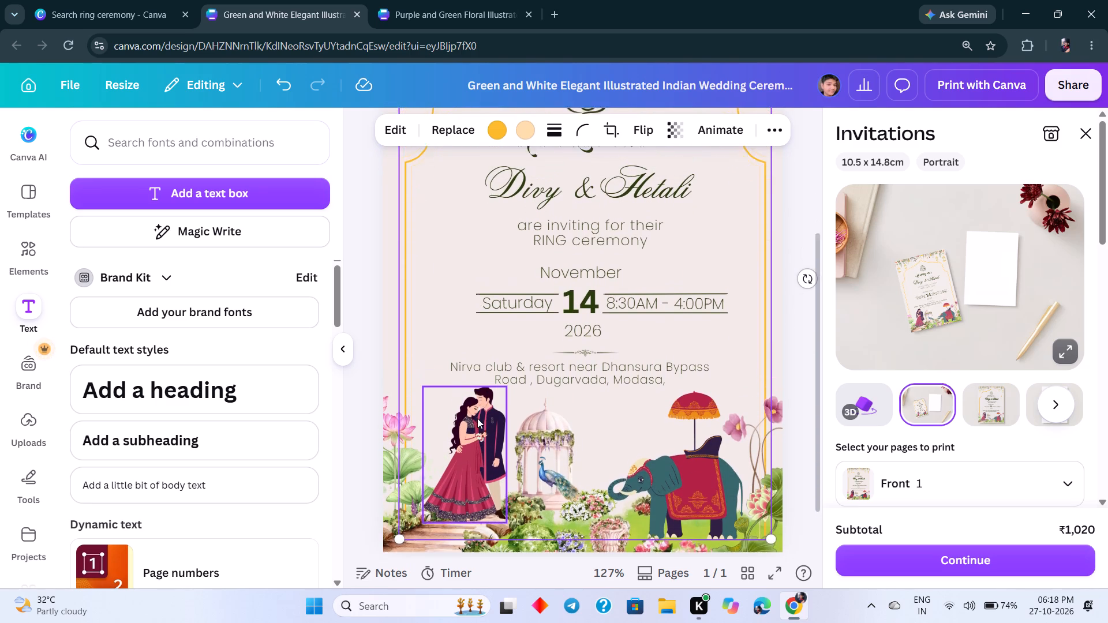
pyautogui.scroll(1, 477, 418)
pyautogui.scroll(-3, 477, 418)
pyautogui.scroll(11, 553, 370)
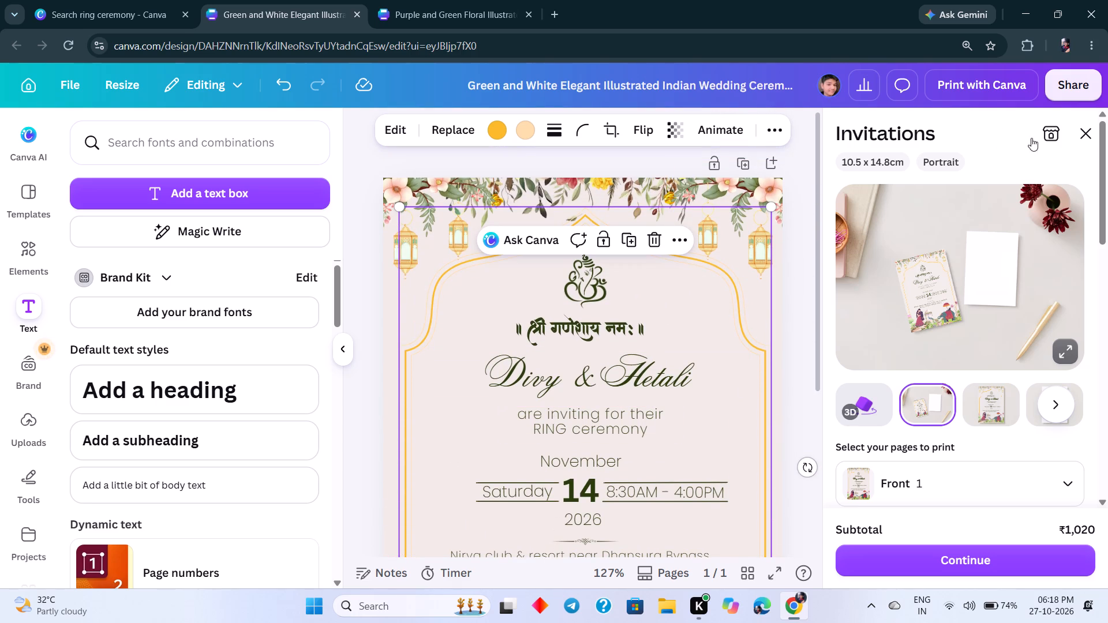
# Close the print ordering options and download the green and white invitation as a high-quality PNG.
pyautogui.click(1080, 140)
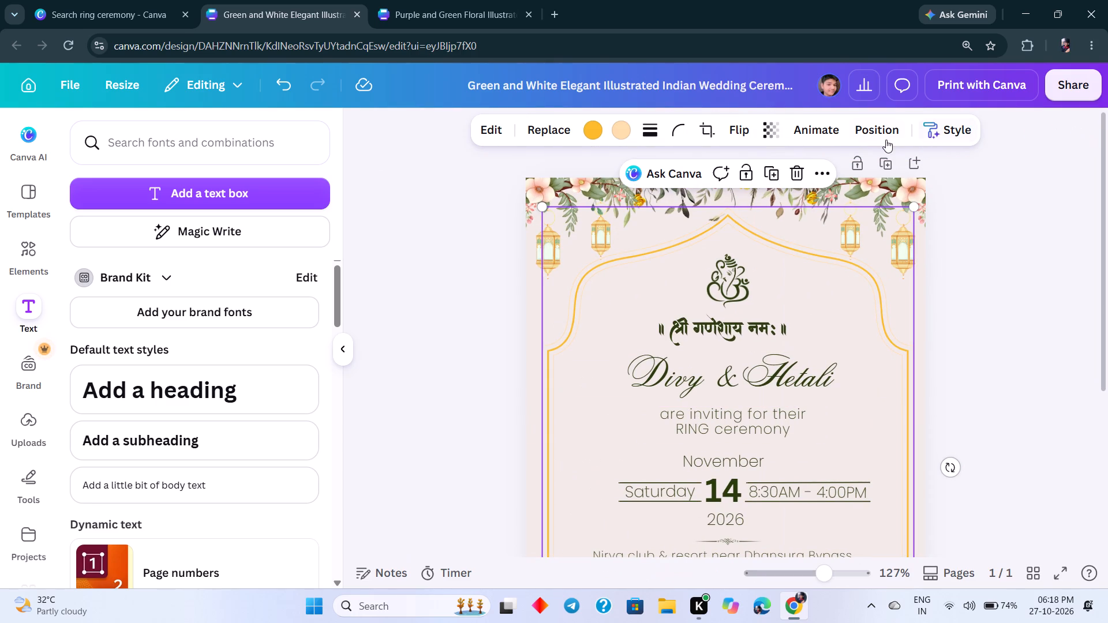
pyautogui.click(1071, 84)
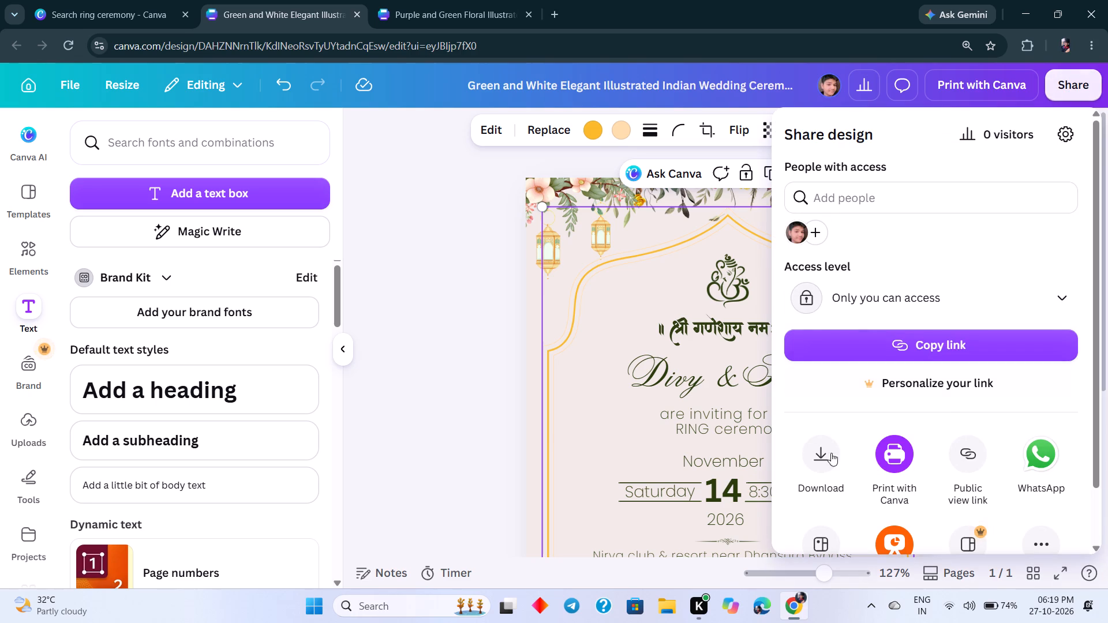
pyautogui.click(825, 468)
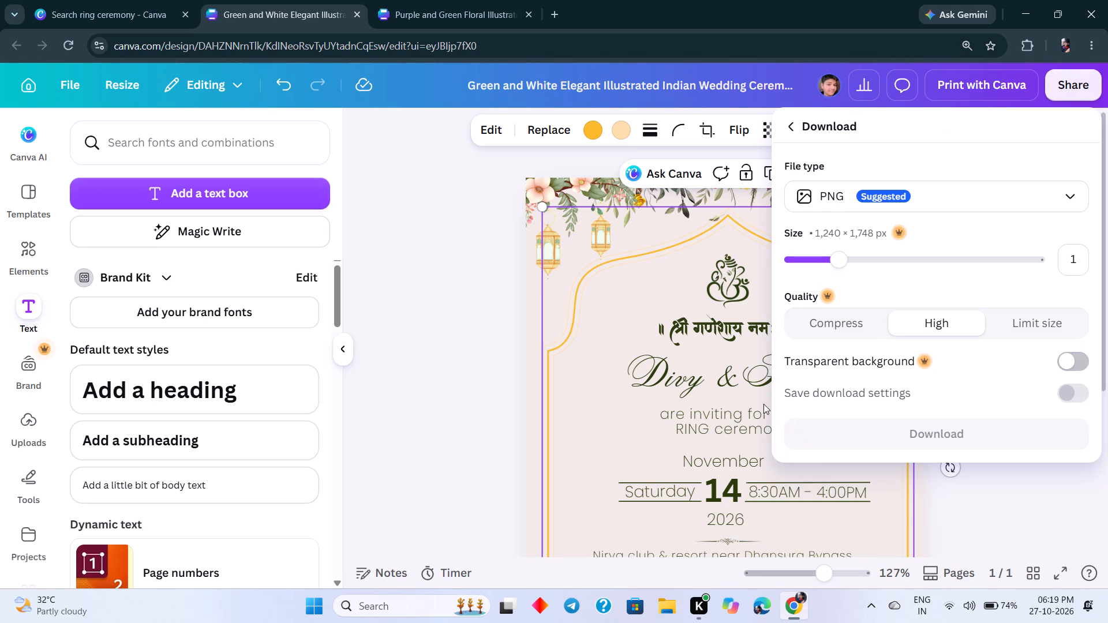
pyautogui.click(803, 426)
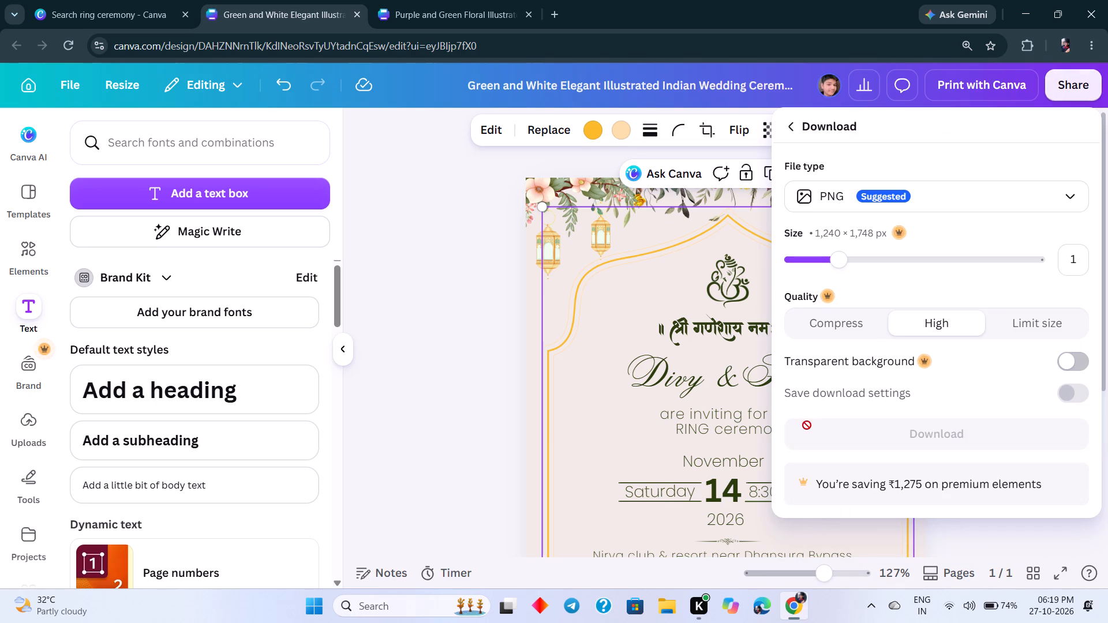
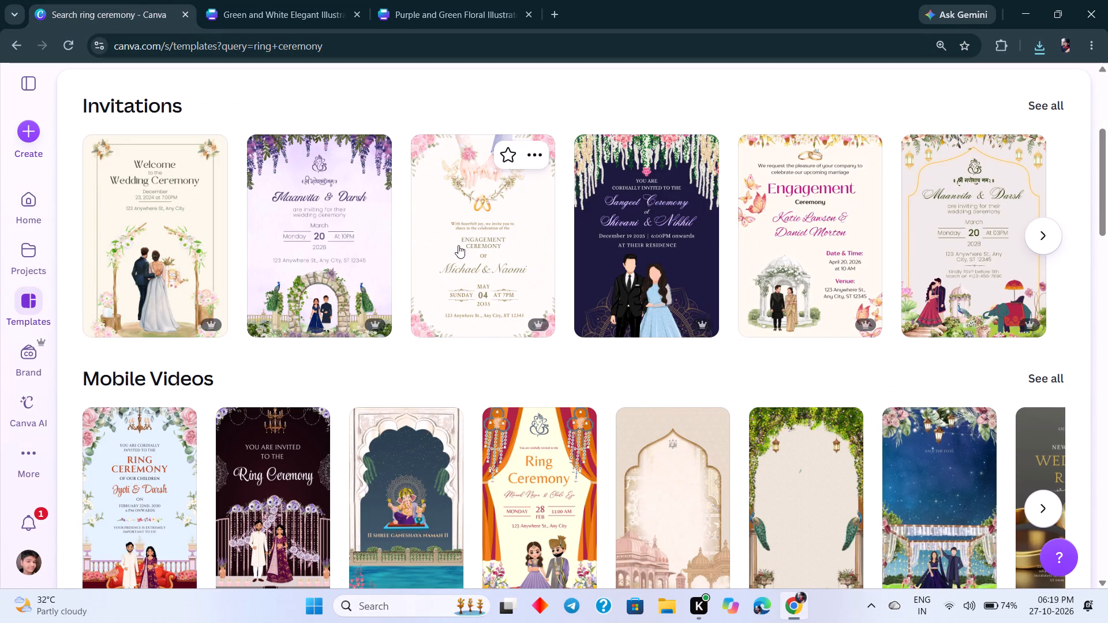
# Browse the ring ceremony templates and preview the Pink Green and White Illustrated Ring Ceremony Virtual Invitation.
pyautogui.scroll(-2, 377, 361)
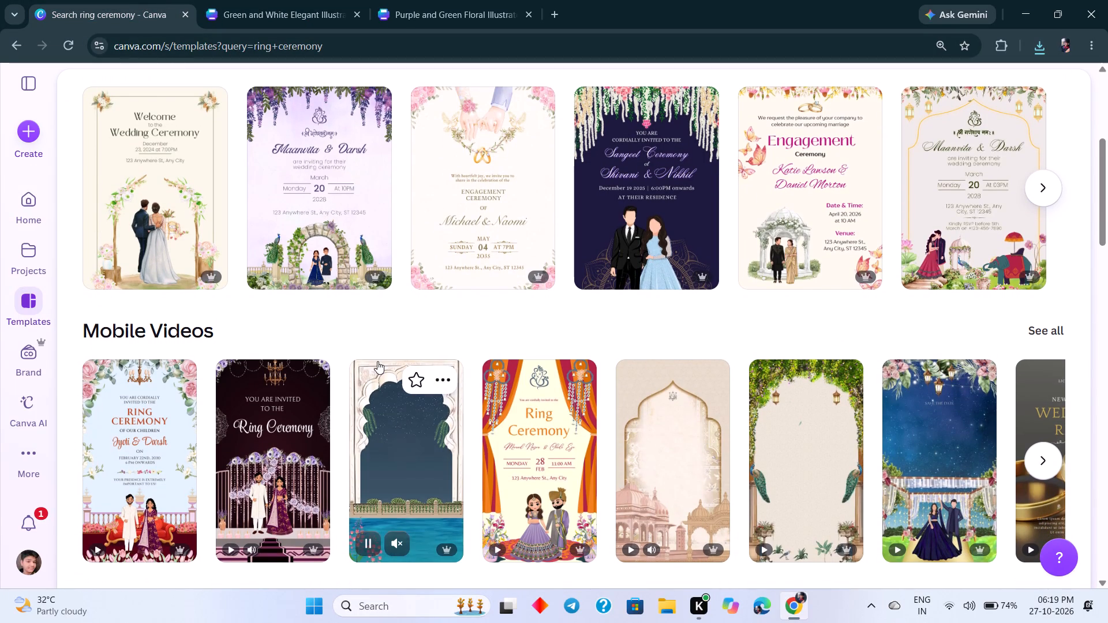
pyautogui.scroll(-2, 377, 361)
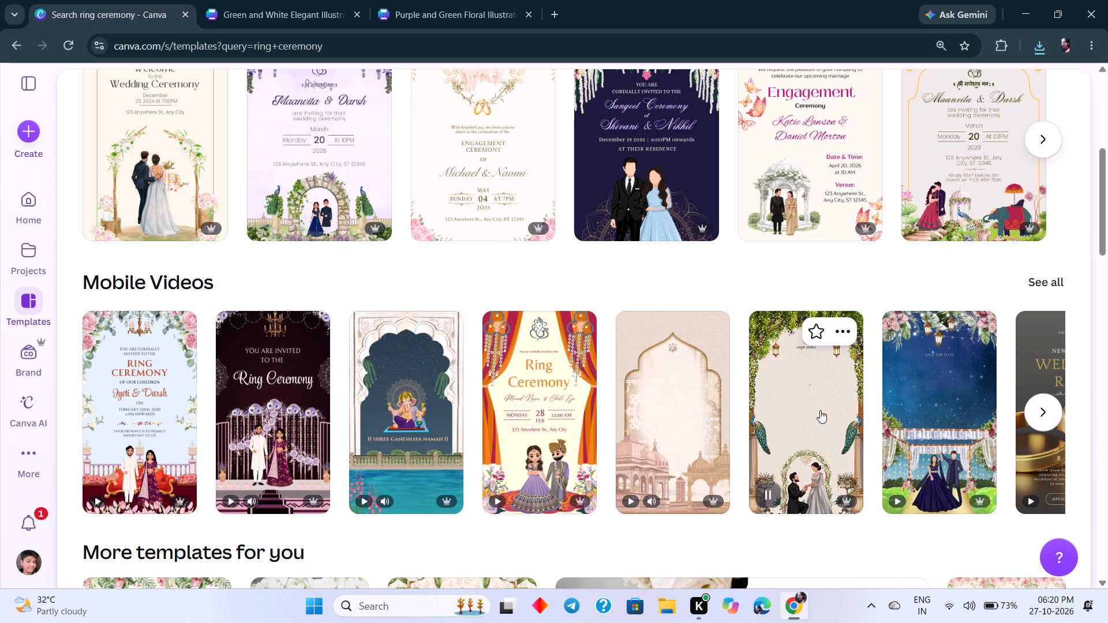
pyautogui.click(1035, 412)
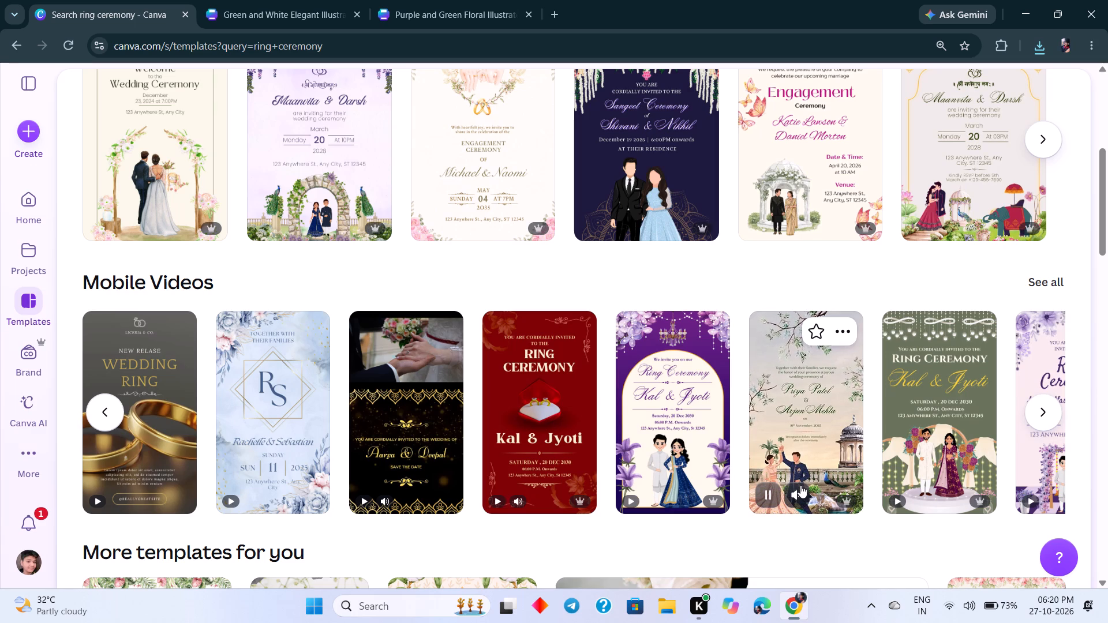
pyautogui.scroll(-14, 705, 414)
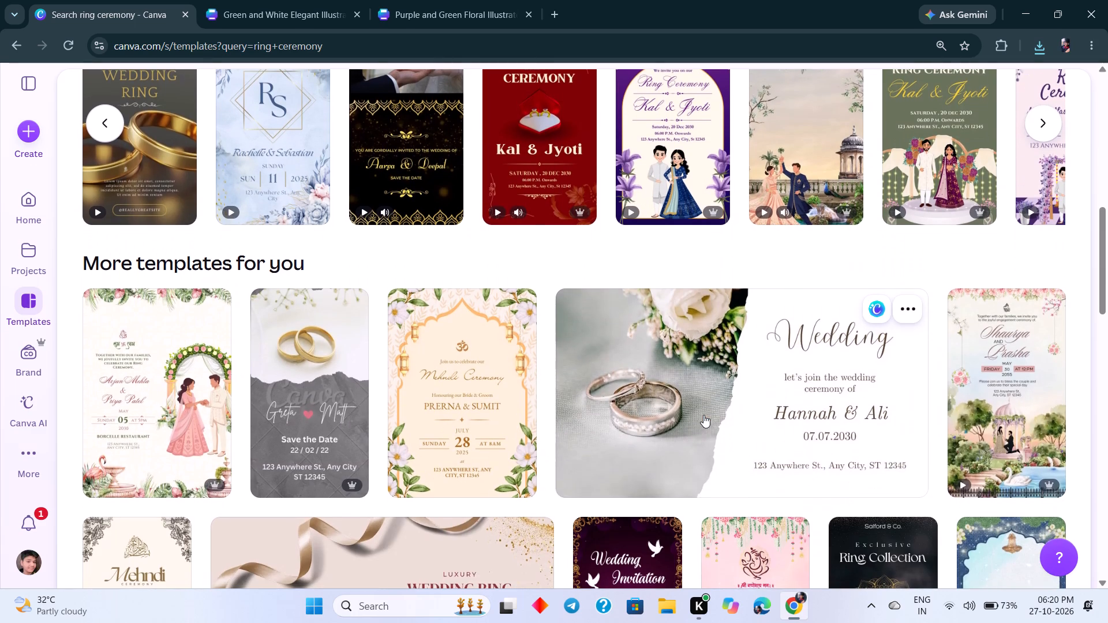
pyautogui.scroll(-1, 703, 415)
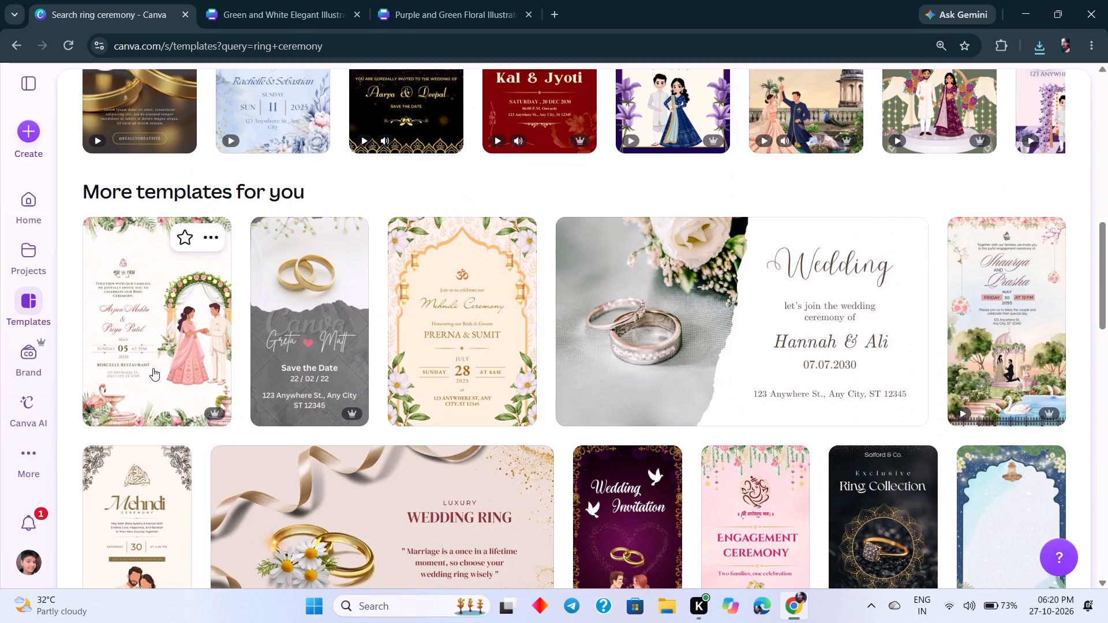
pyautogui.click(152, 368)
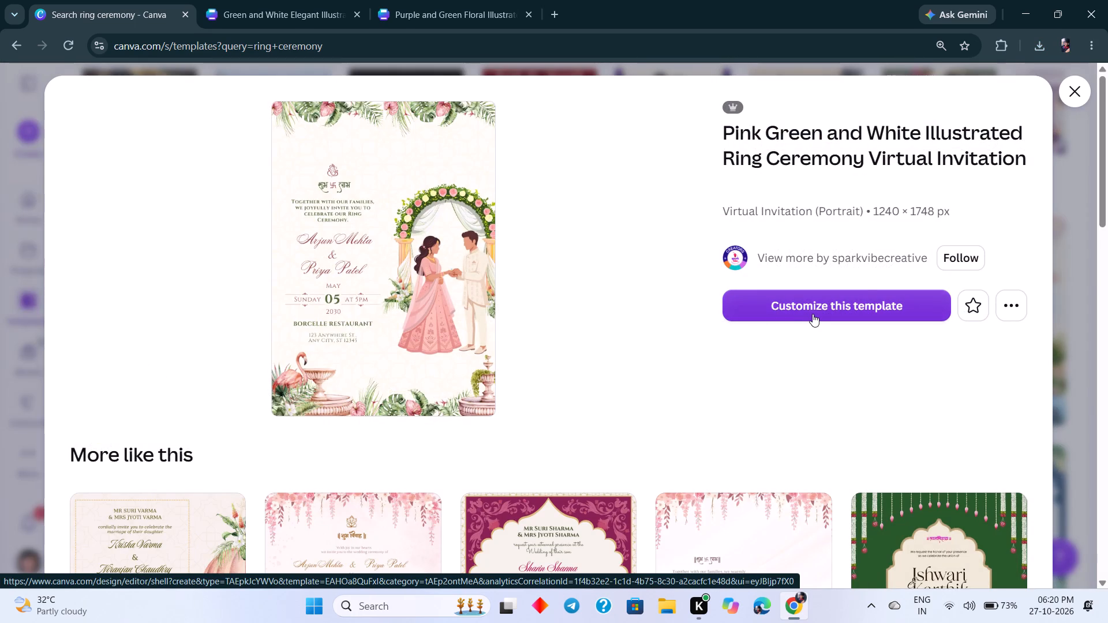
# Find the Pink and White Traditional Engagement Ceremony Invitation among the similar templates and open it for customizing.
pyautogui.scroll(-8, 328, 321)
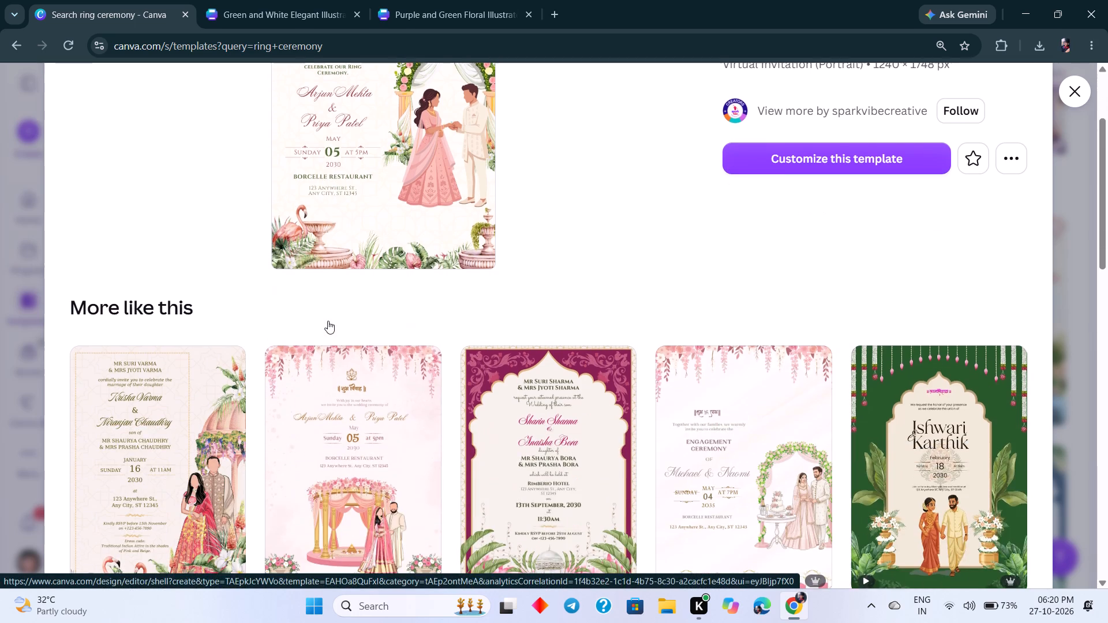
pyautogui.scroll(-6, 328, 320)
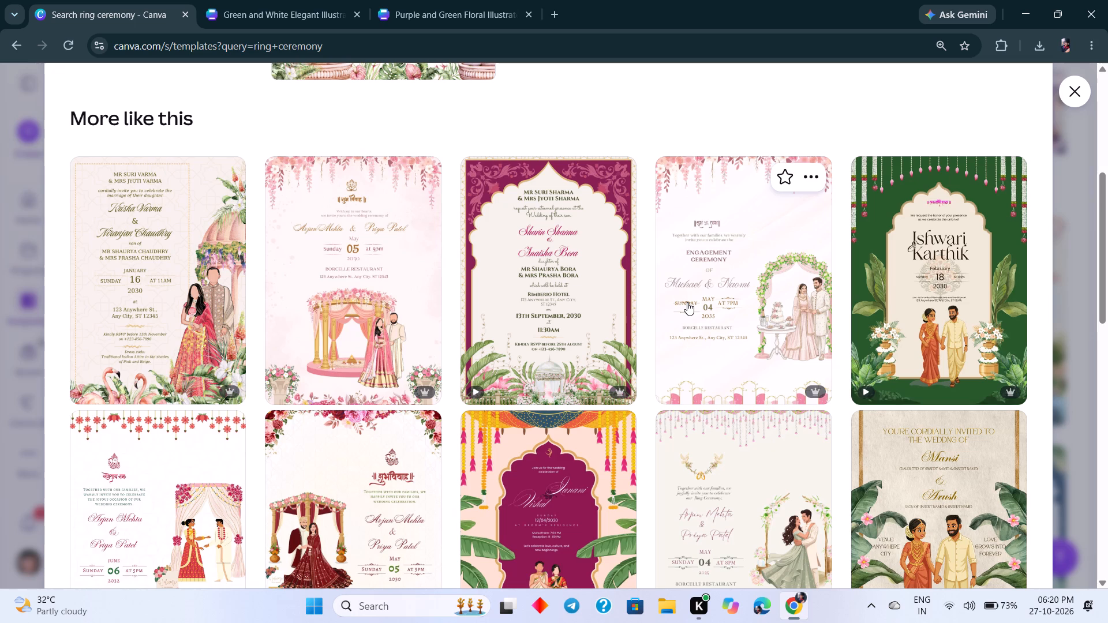
pyautogui.scroll(-5, 687, 302)
pyautogui.scroll(2, 687, 302)
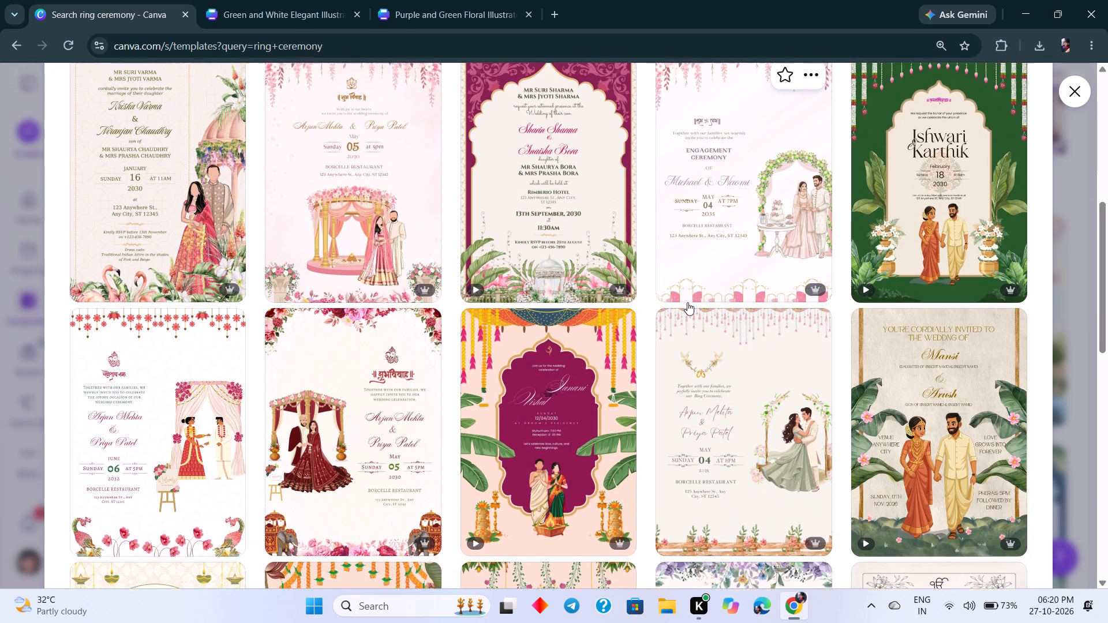
pyautogui.click(687, 302)
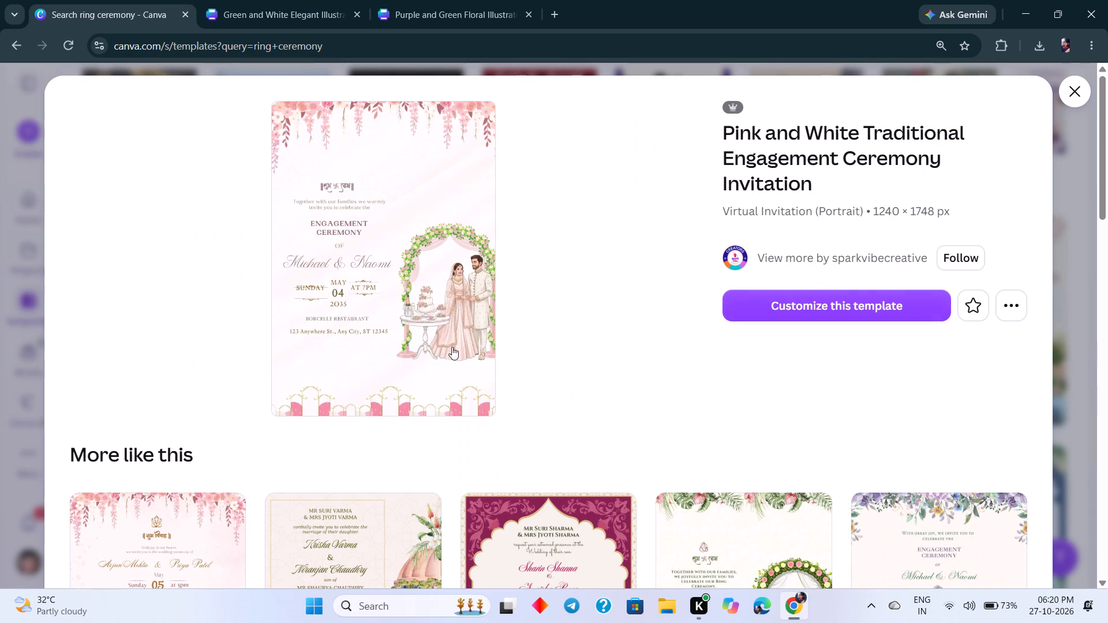
pyautogui.click(812, 301)
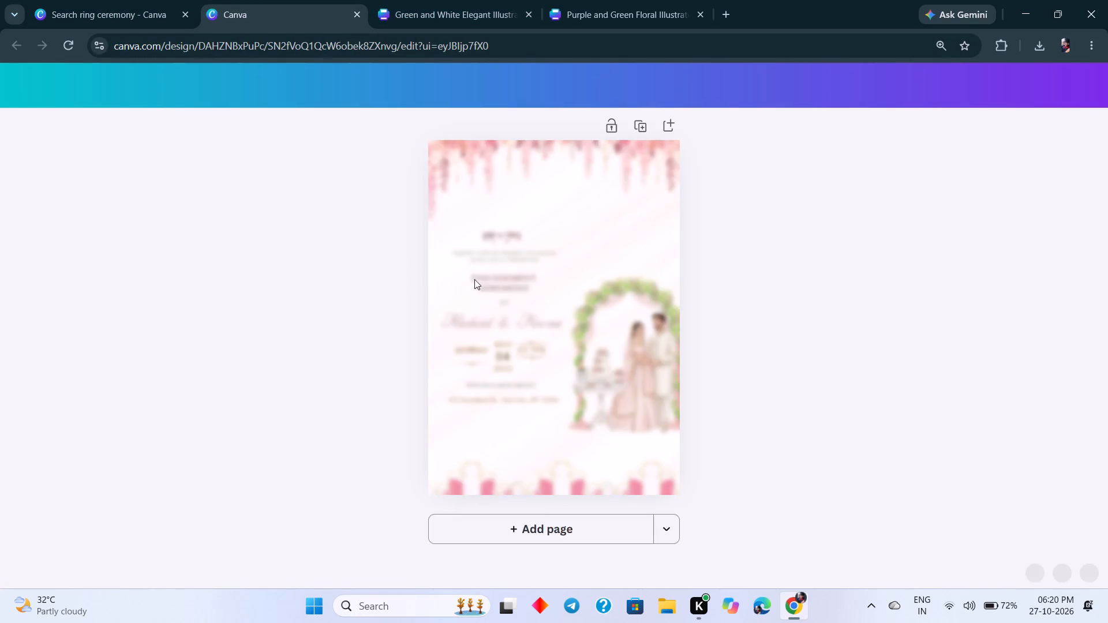
# Enlarge the Hindi "शुभ लाभ" heading and centre it above the "Together with our families" text.
pyautogui.scroll(3, 526, 279)
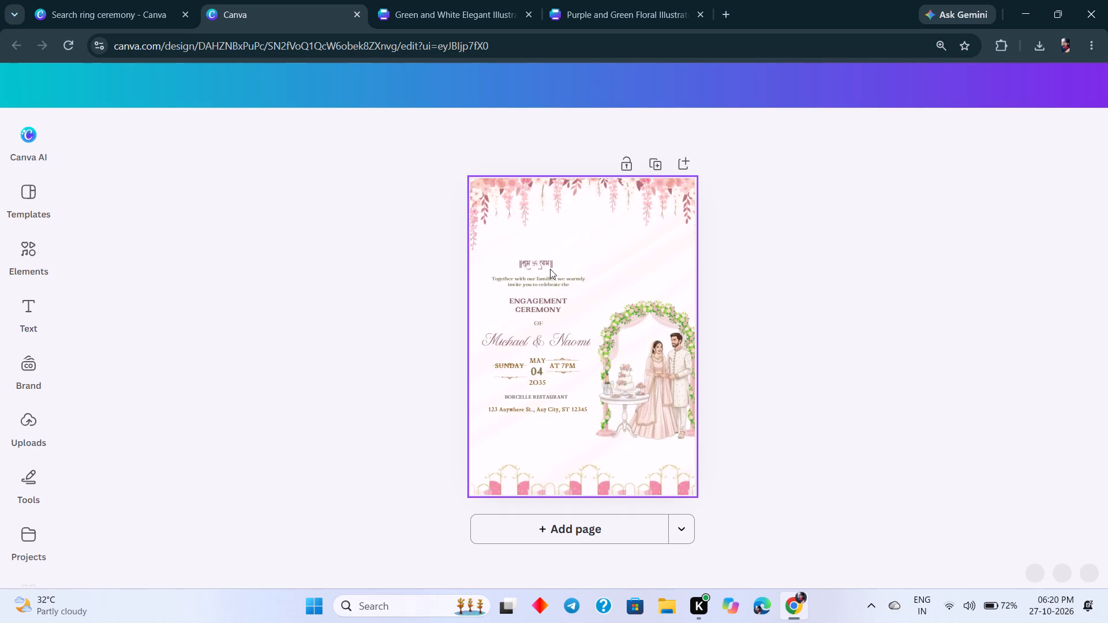
pyautogui.scroll(7, 553, 267)
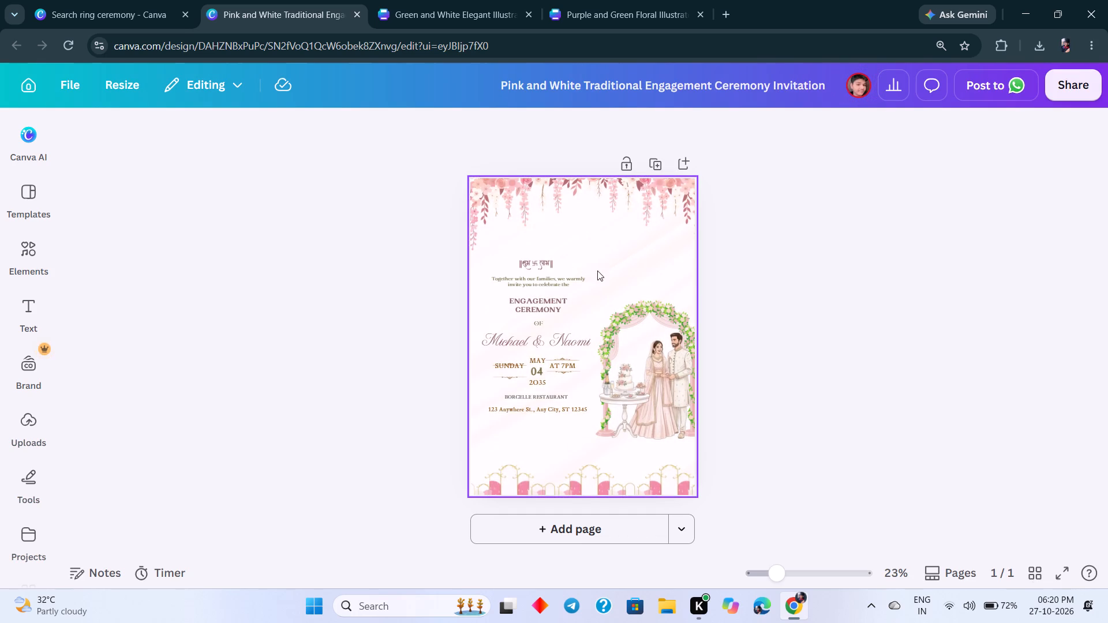
pyautogui.scroll(4, 611, 274)
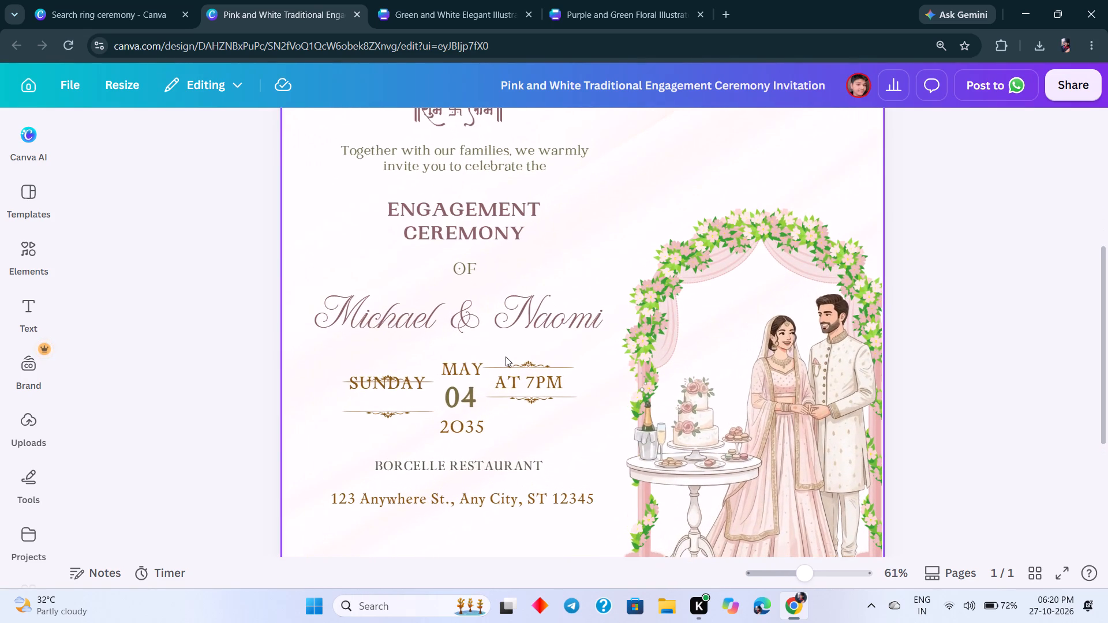
pyautogui.click(456, 149)
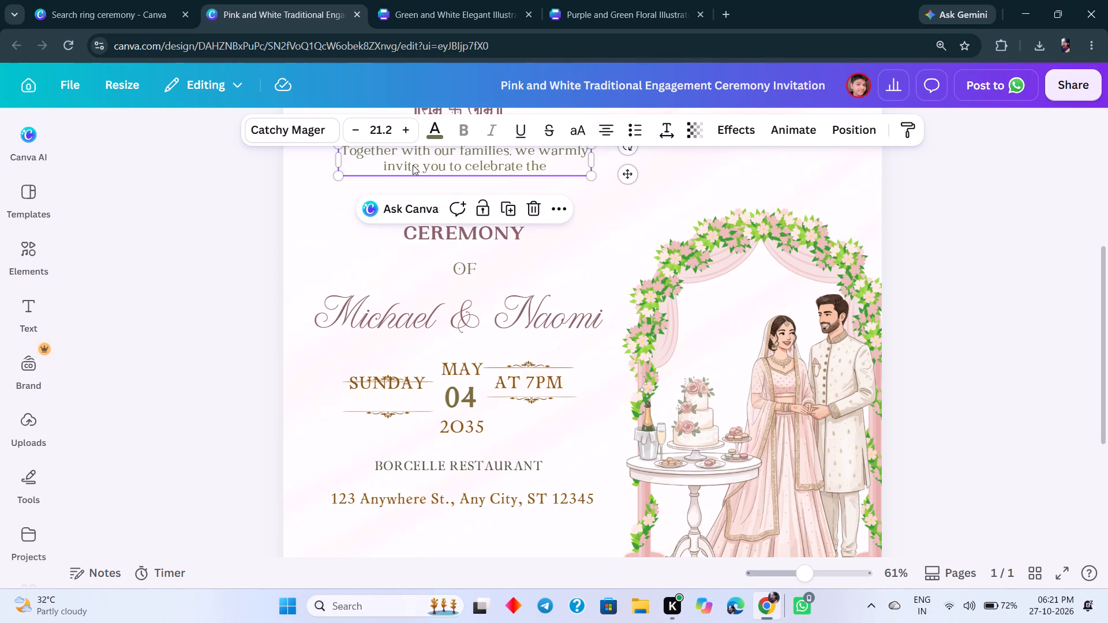
pyautogui.scroll(8, 342, 218)
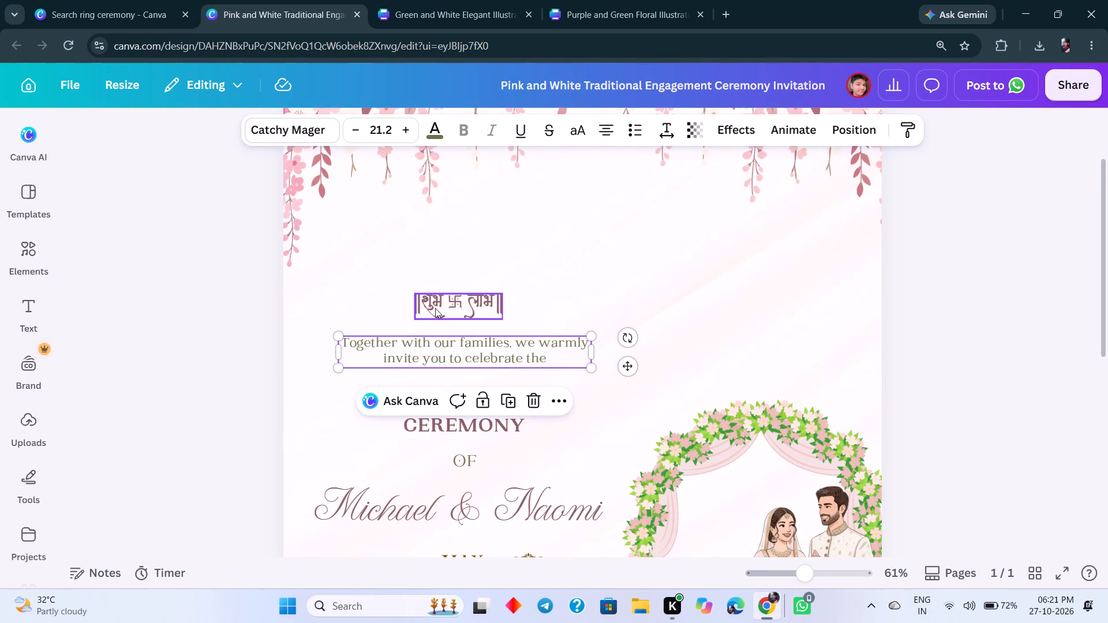
pyautogui.click(439, 308)
pyautogui.moveTo(412, 293); pyautogui.dragTo(378, 290)
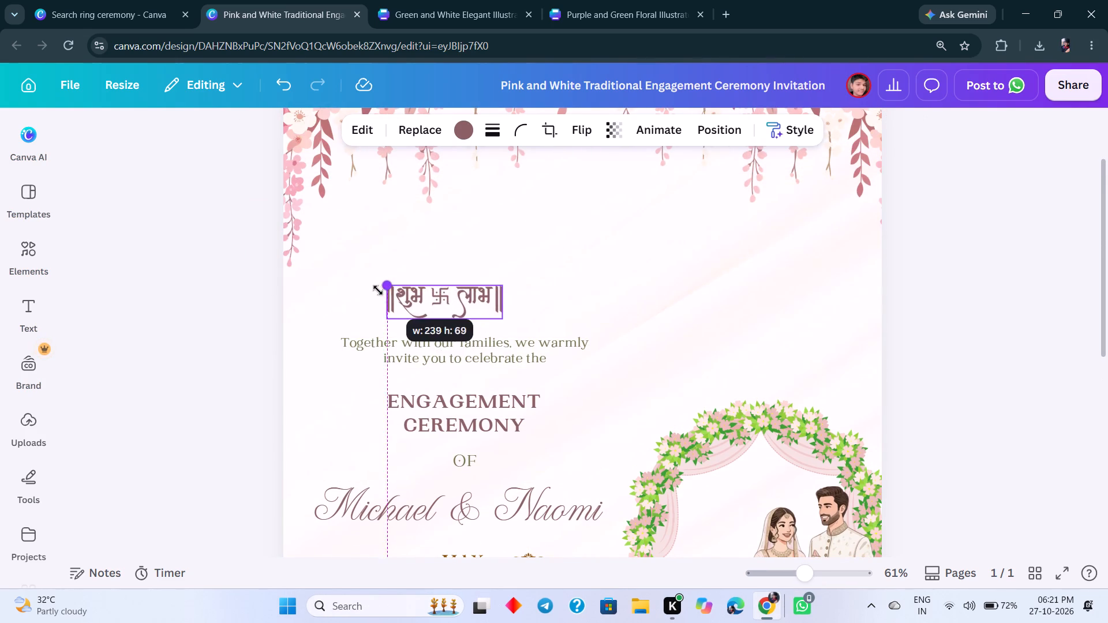
pyautogui.moveTo(378, 290); pyautogui.dragTo(363, 289)
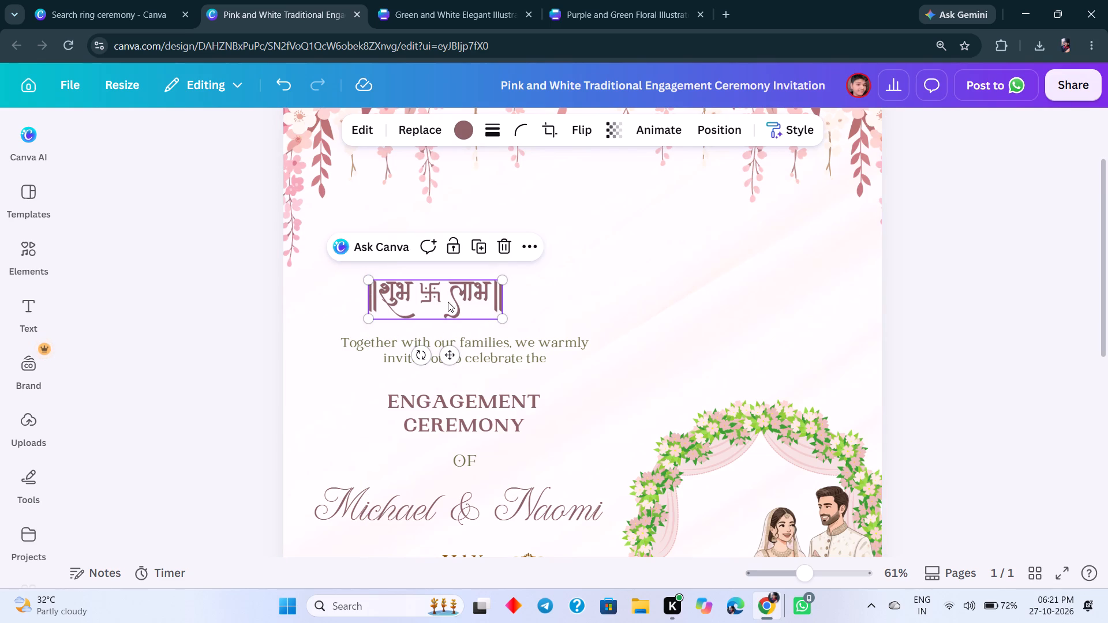
pyautogui.moveTo(371, 281); pyautogui.dragTo(340, 279)
pyautogui.moveTo(426, 287); pyautogui.dragTo(459, 288)
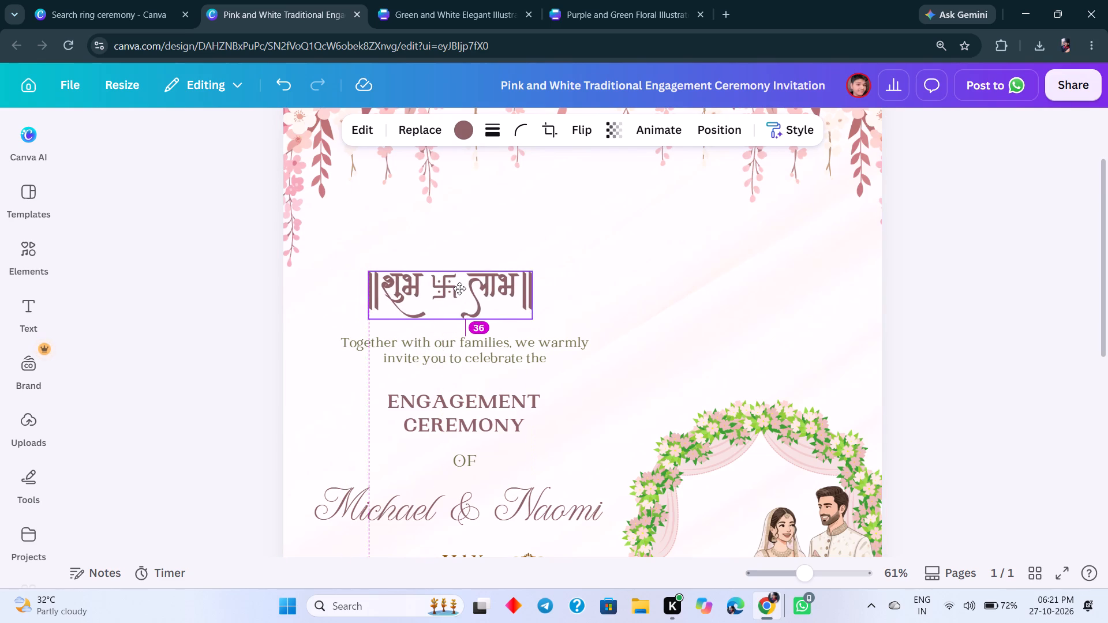
pyautogui.moveTo(459, 288); pyautogui.dragTo(471, 286)
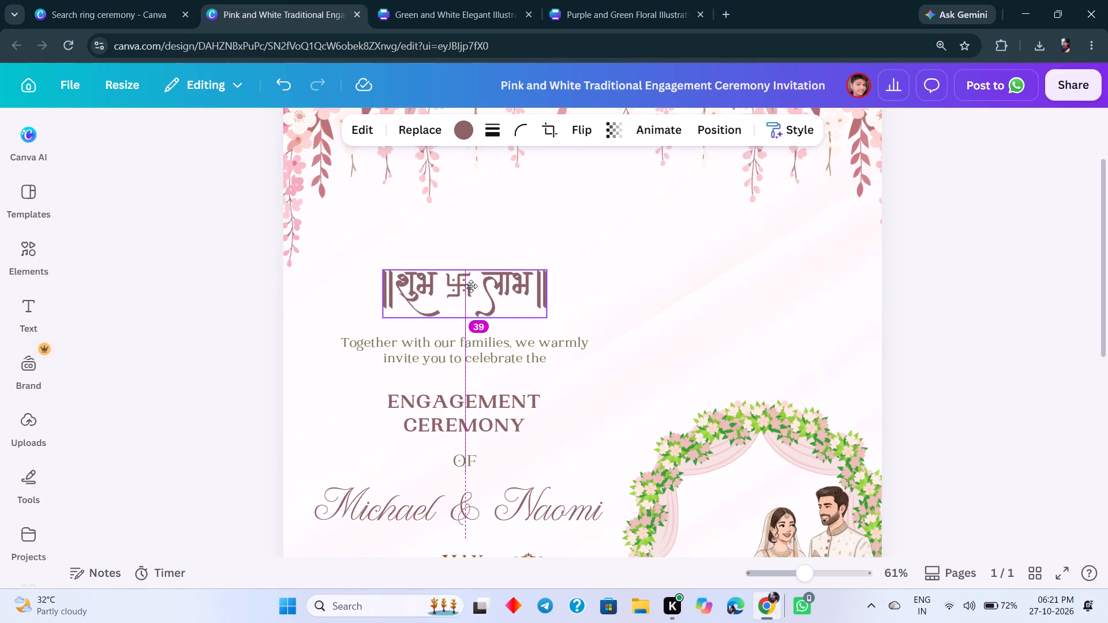
pyautogui.moveTo(471, 286); pyautogui.dragTo(471, 286)
# Replace the couple's names "Michael & Naomi" with "Divy & Hitali".
pyautogui.scroll(-3, 385, 411)
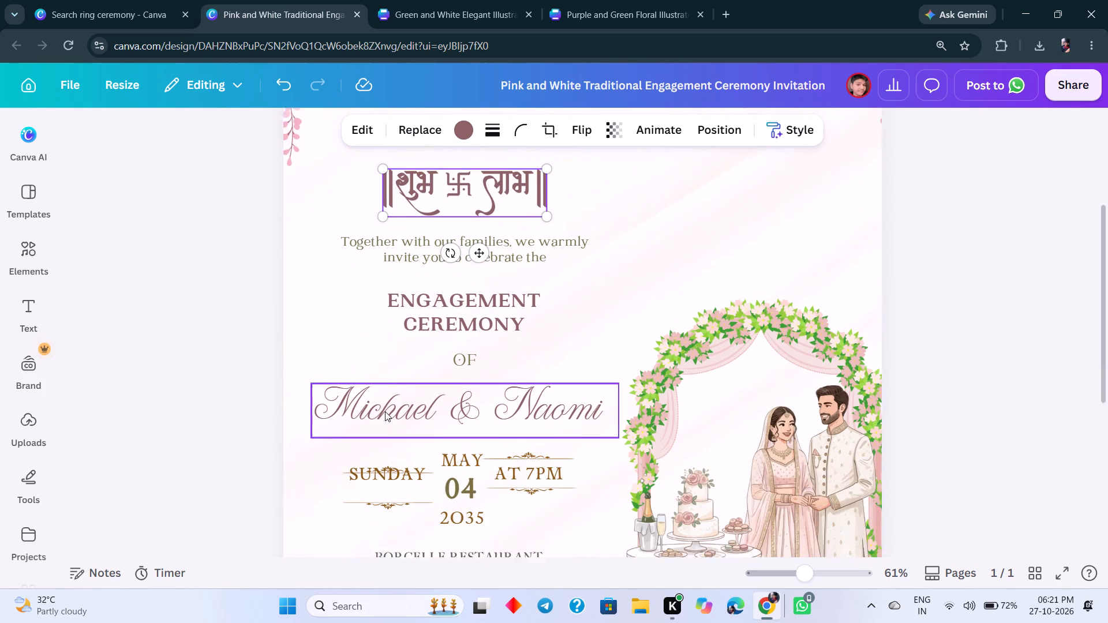
pyautogui.click(612, 367)
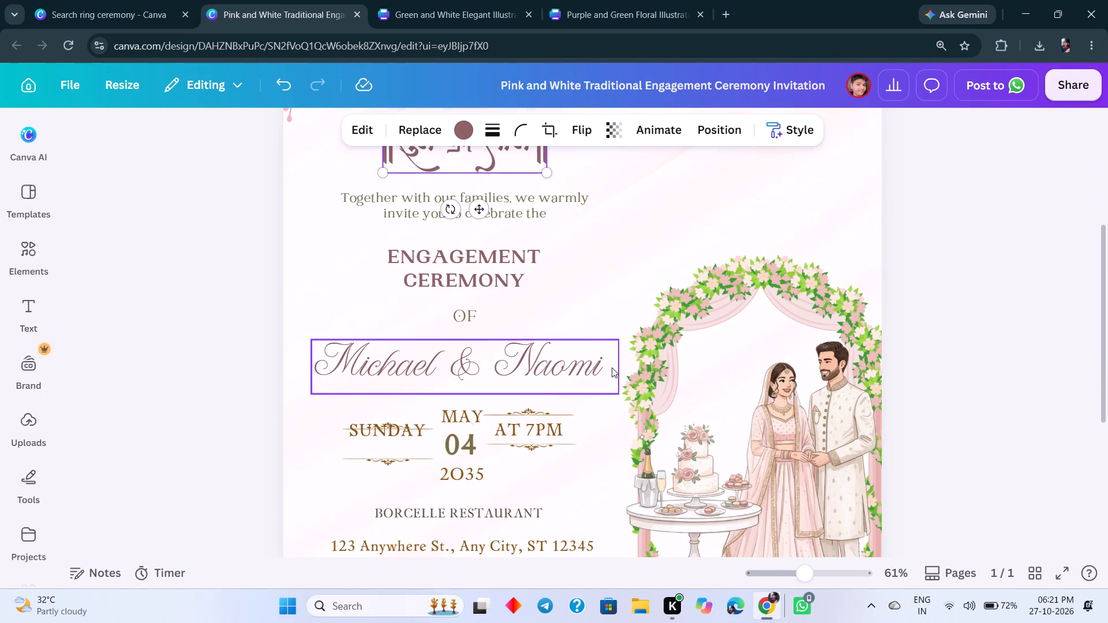
pyautogui.click(612, 367)
pyautogui.press('BackSpace')
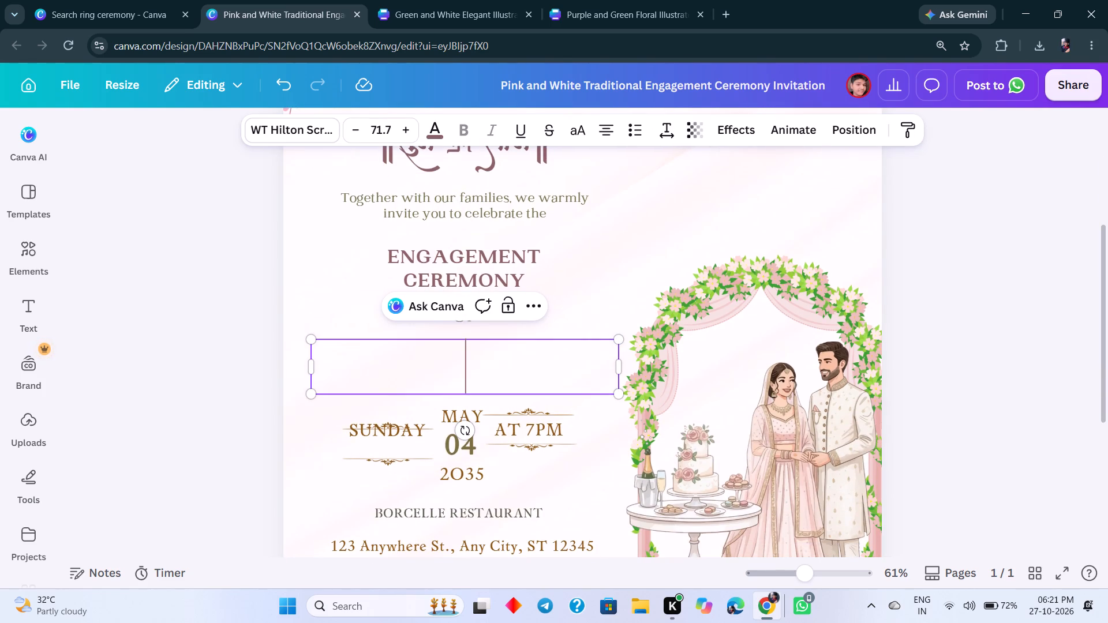
pyautogui.hotkey('shift', 'd')
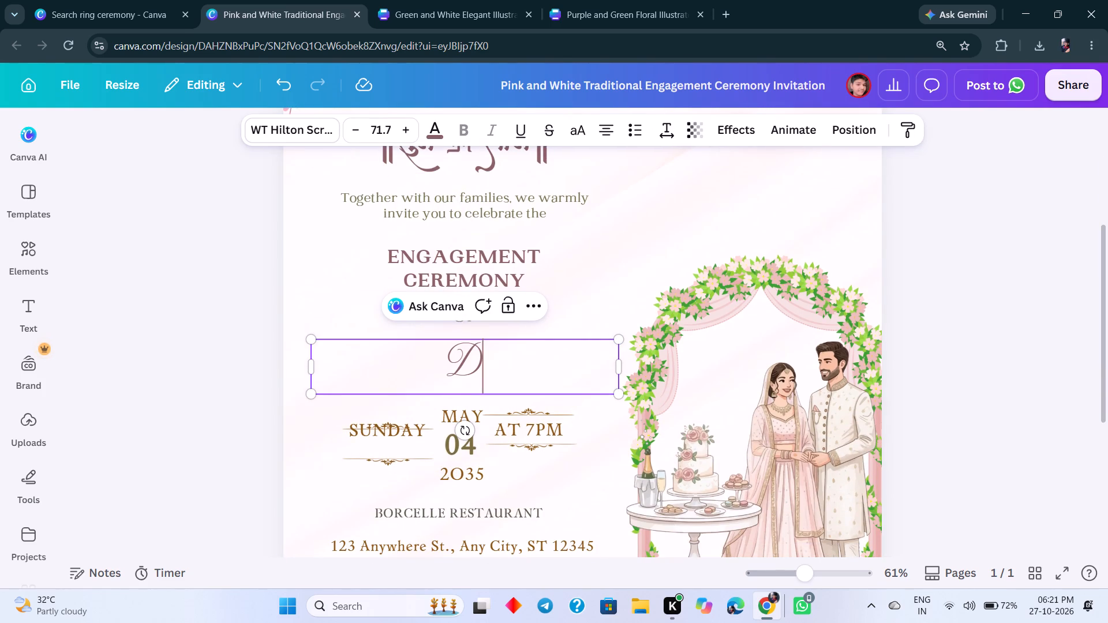
pyautogui.write('ivy')
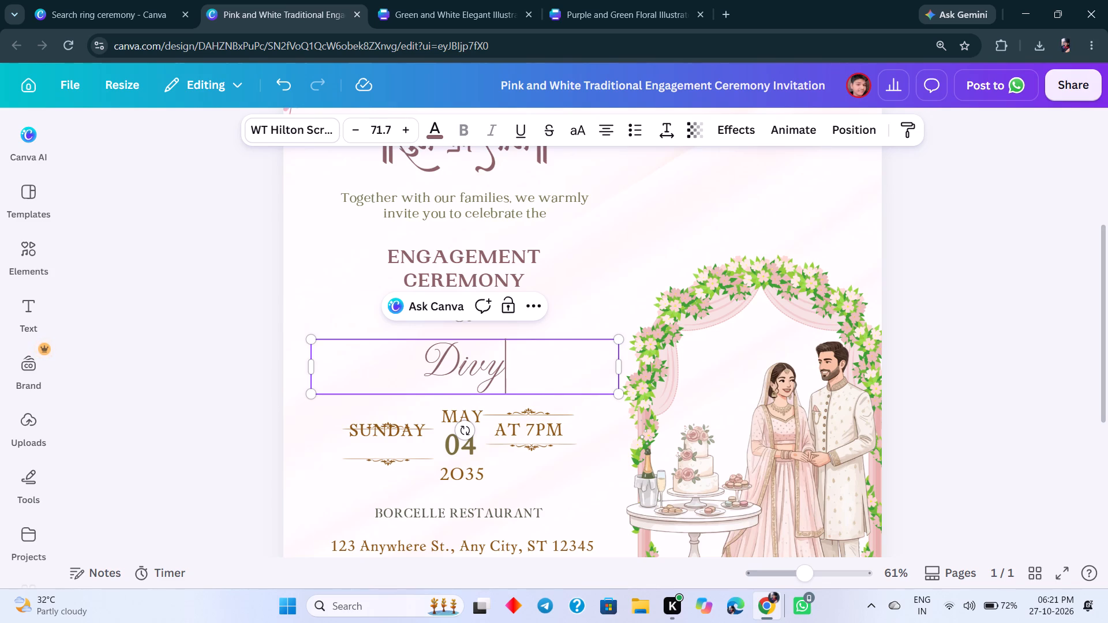
pyautogui.press('space')
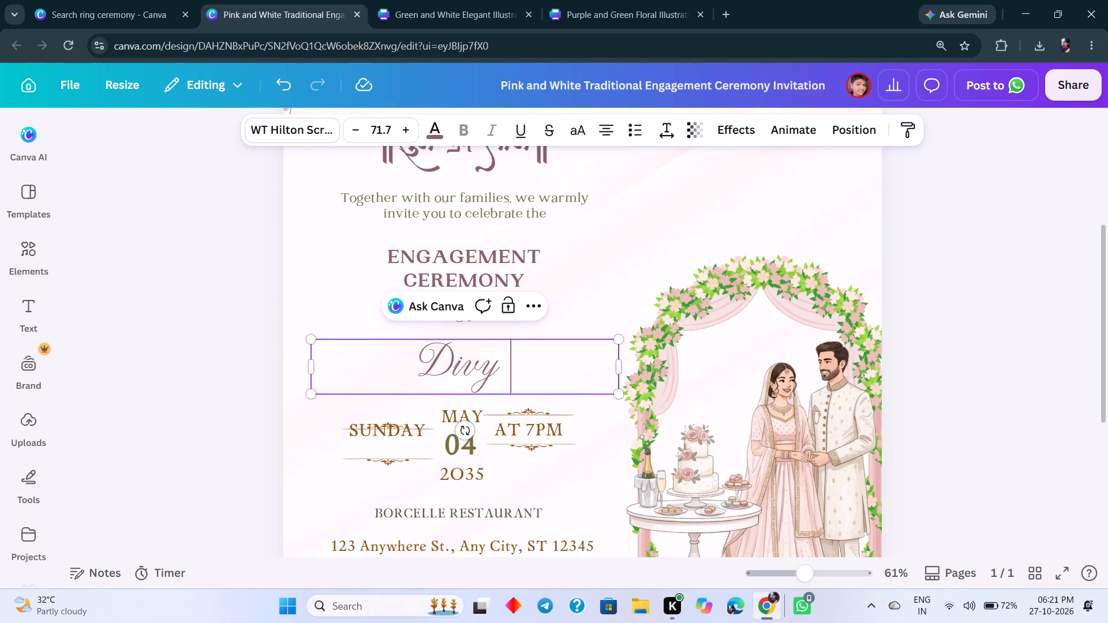
pyautogui.hotkey('shift', '&')
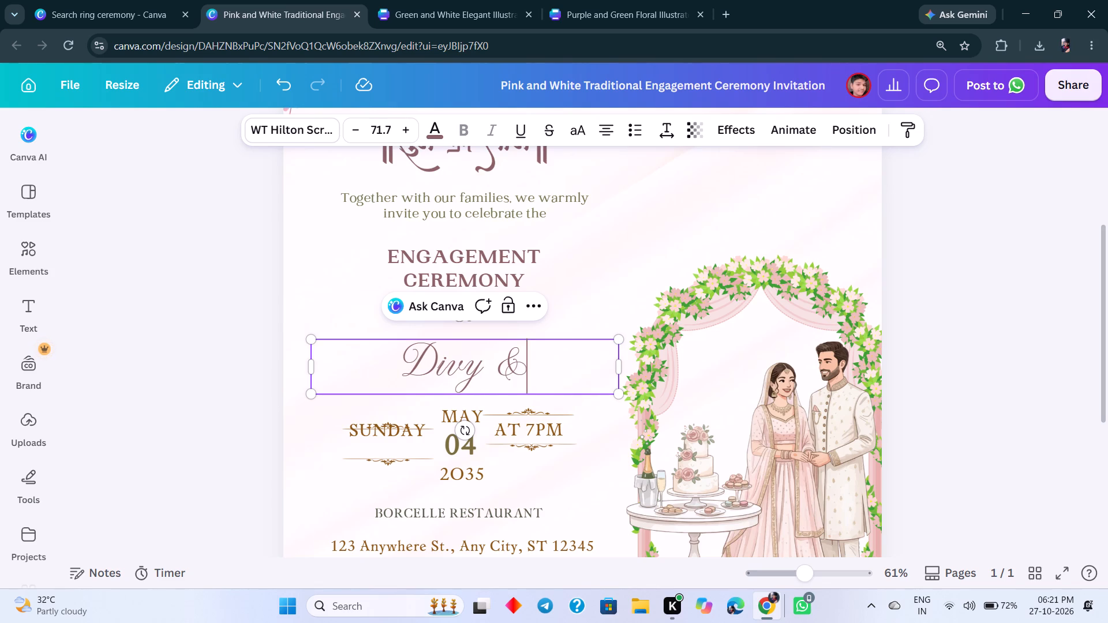
pyautogui.press('space')
pyautogui.hotkey('shift', 'h')
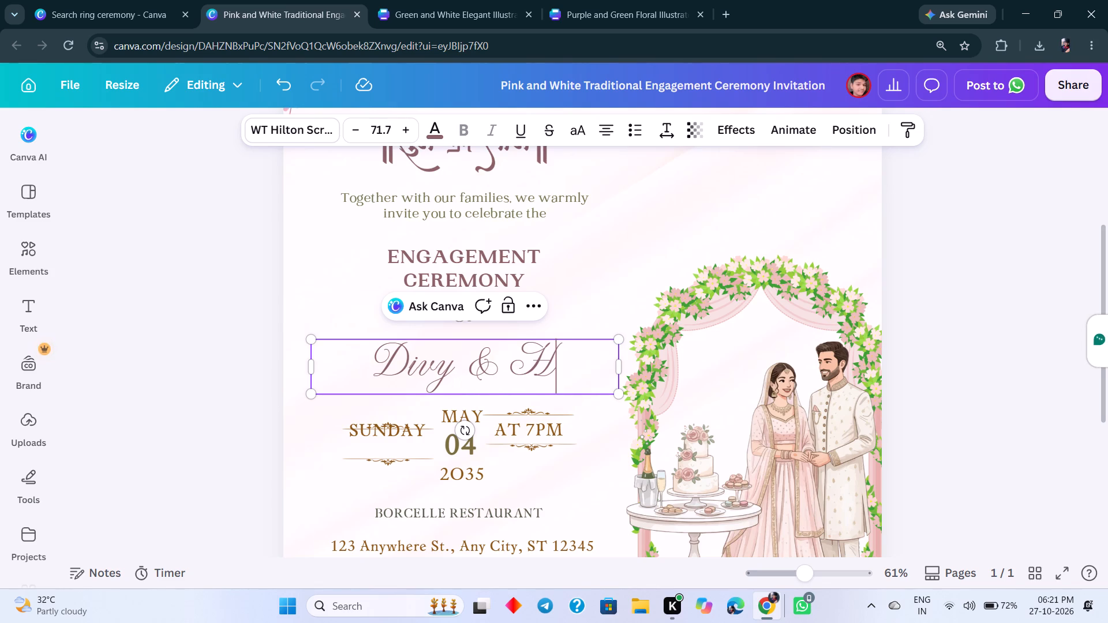
pyautogui.press('i')
pyautogui.press('t')
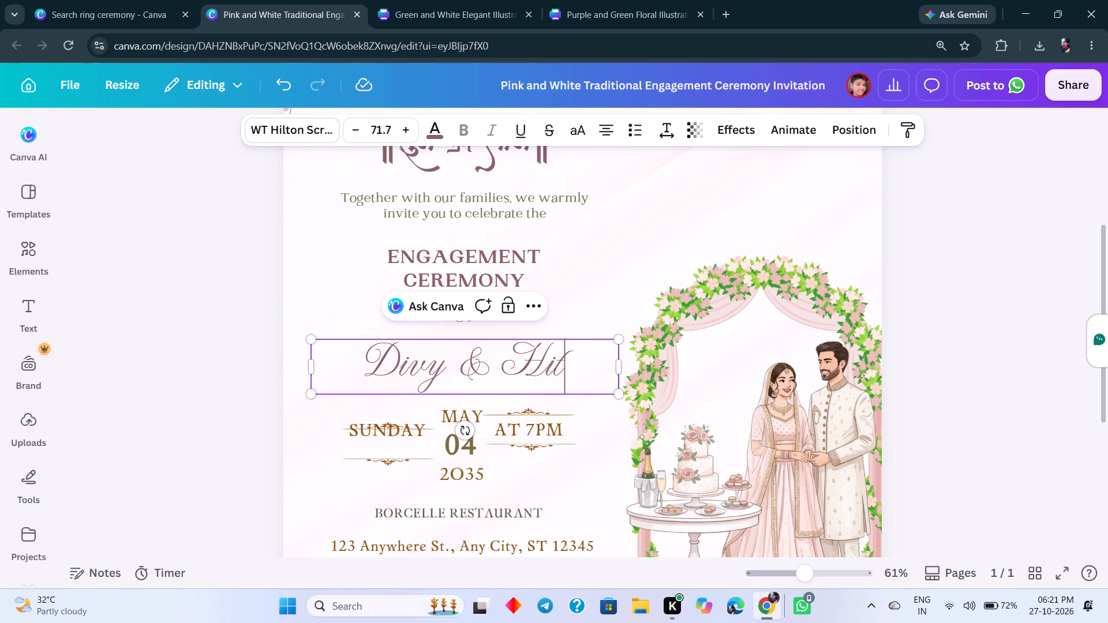
pyautogui.write('an')
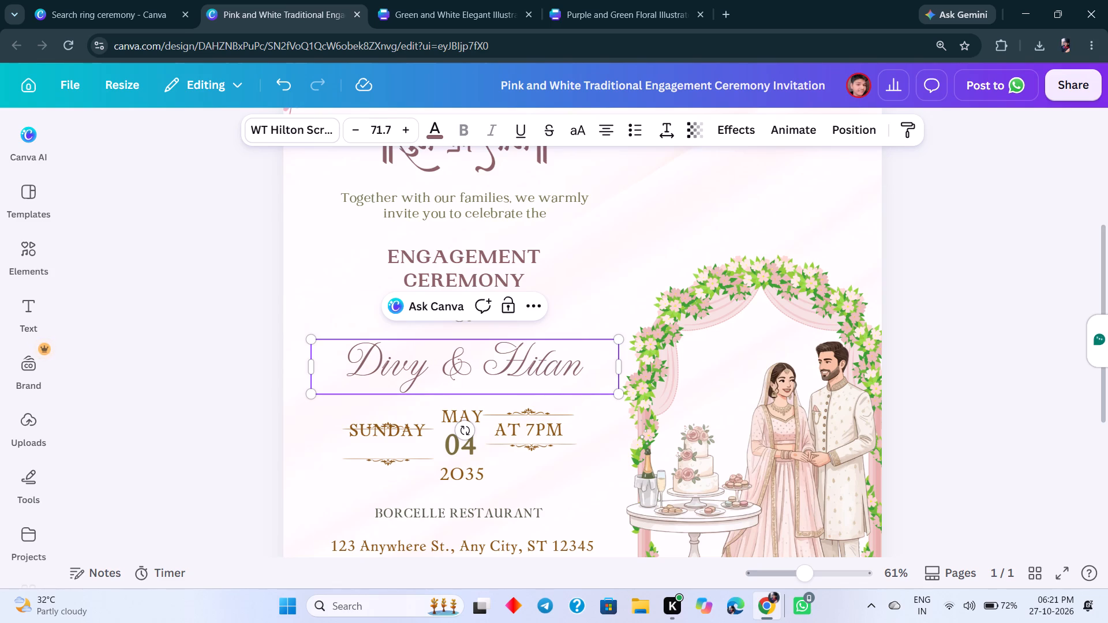
pyautogui.press('BackSpace')
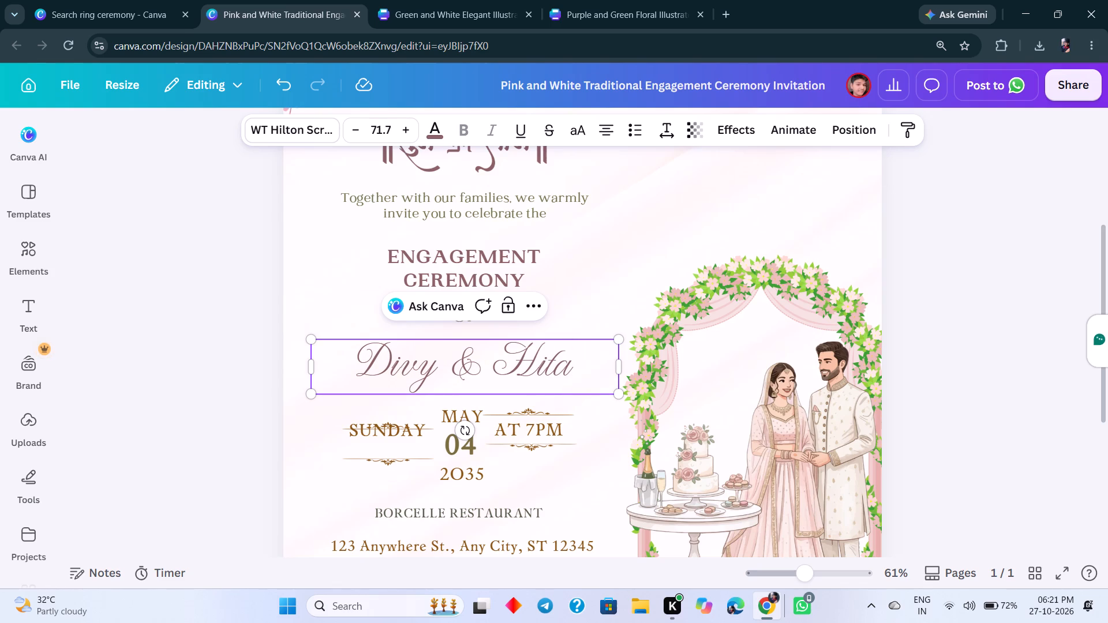
pyautogui.write('li')
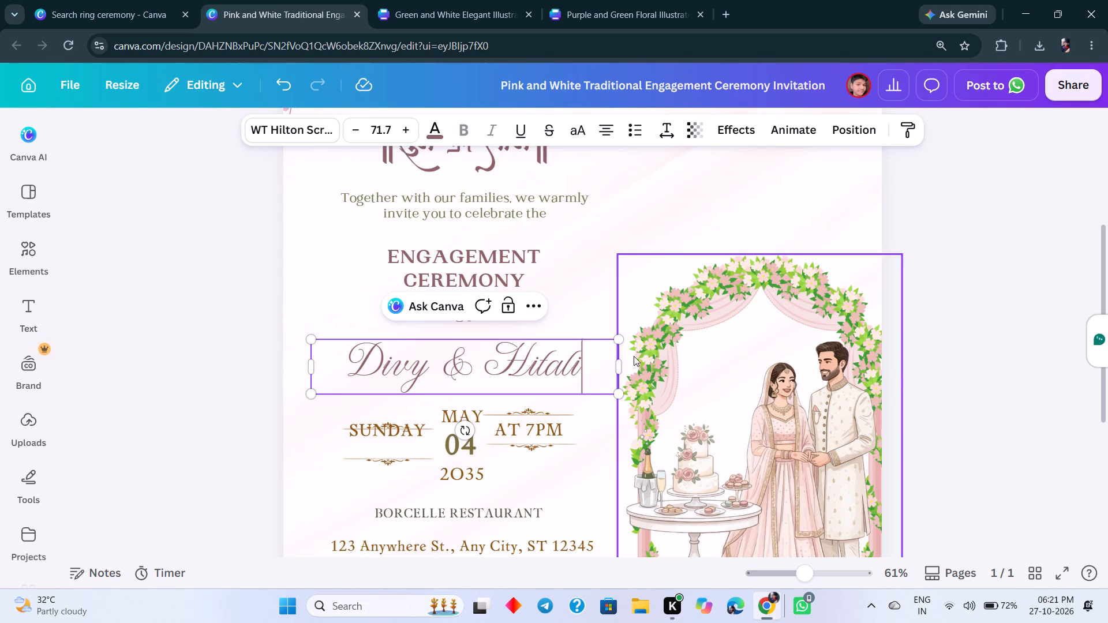
pyautogui.click(152, 442)
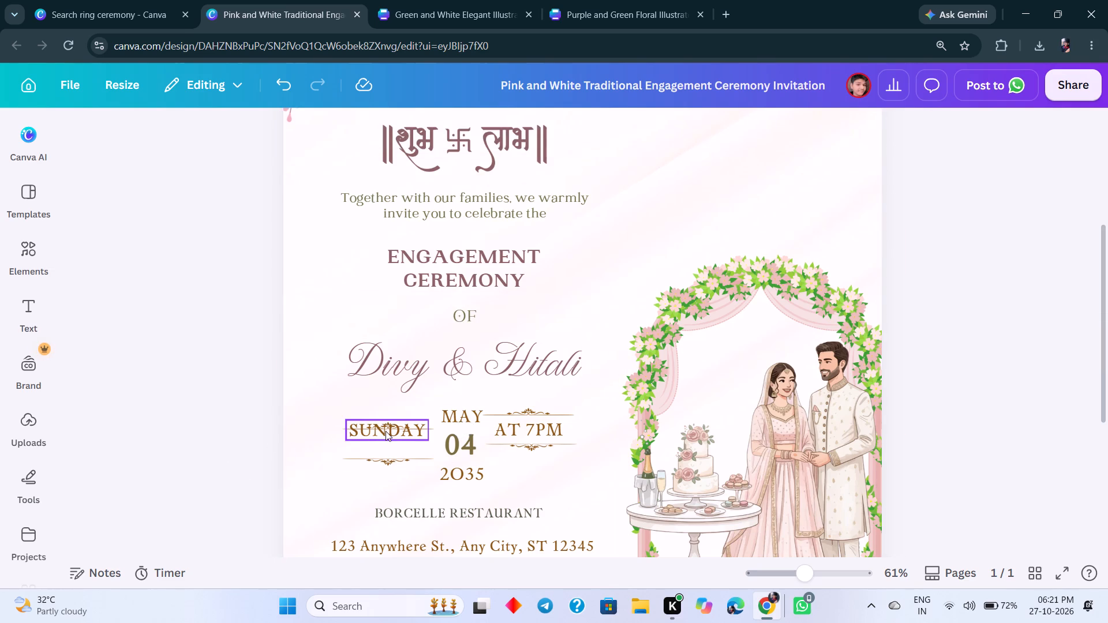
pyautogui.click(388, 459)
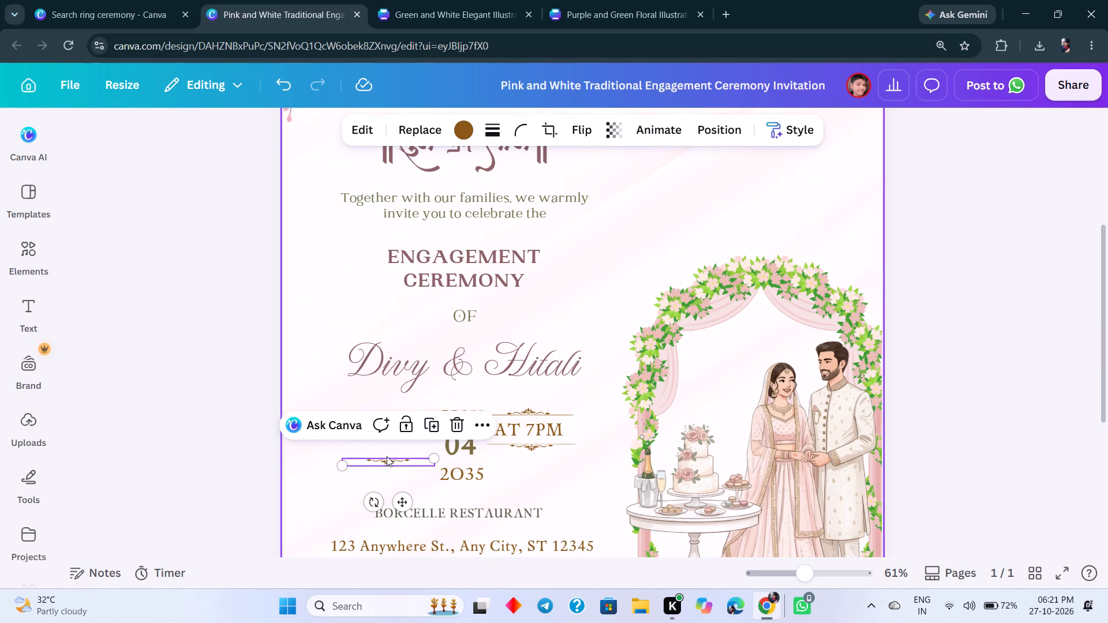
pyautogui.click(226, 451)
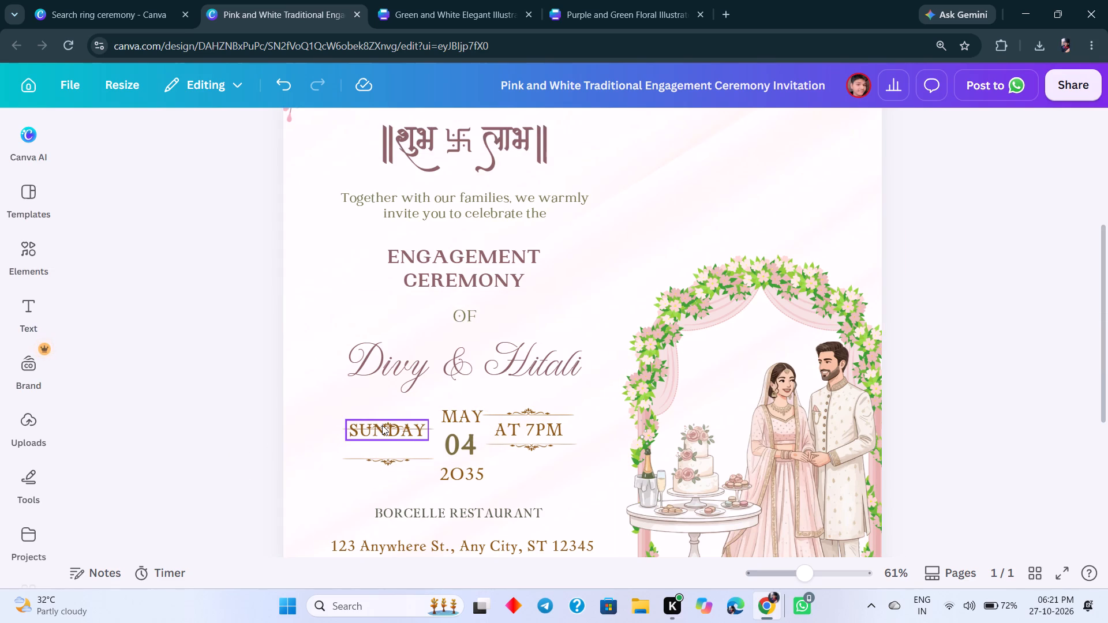
# Delete the "SUNDAY" text beside the date.
pyautogui.click(423, 429)
pyautogui.press('BackSpace')
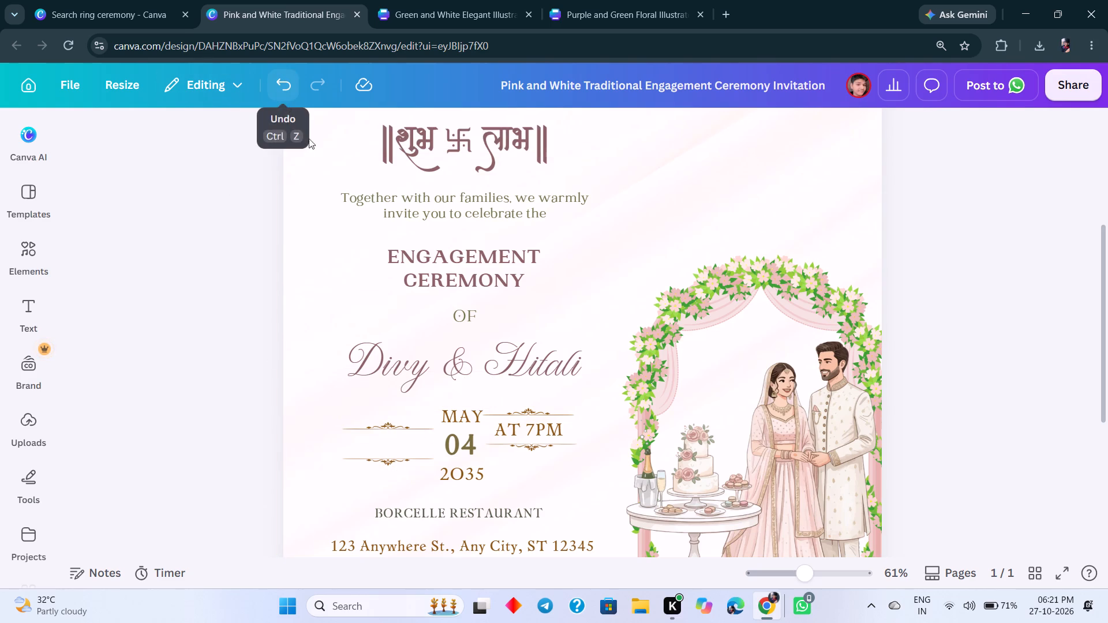
# Move the two ornamental dividers beside the date so they sit slightly higher and closer together.
pyautogui.moveTo(385, 429); pyautogui.dragTo(381, 423)
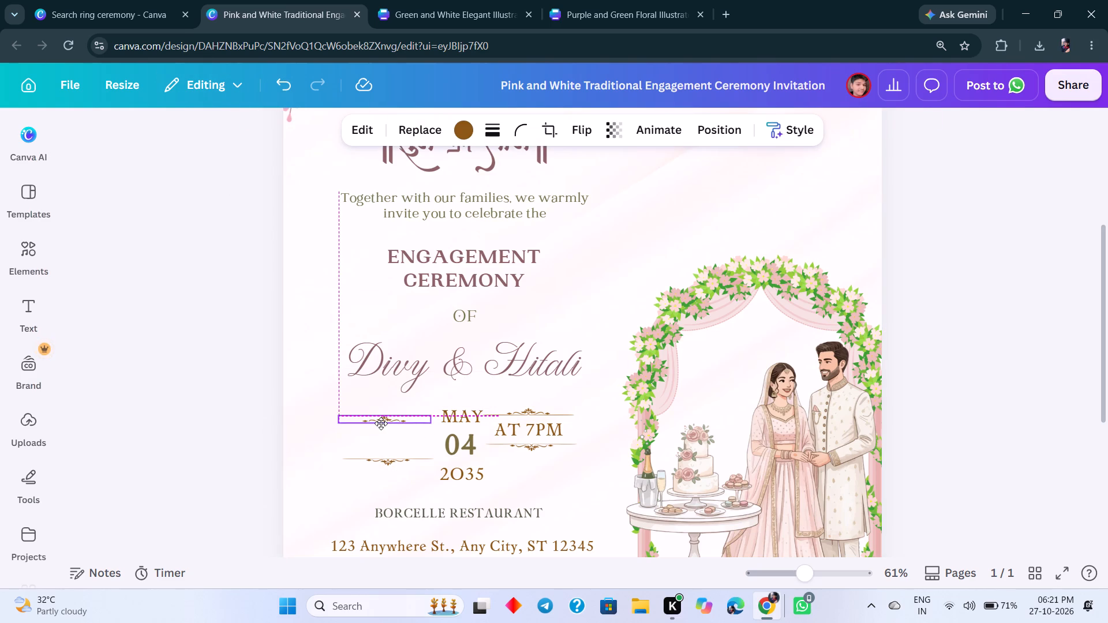
pyautogui.moveTo(381, 423); pyautogui.dragTo(383, 422)
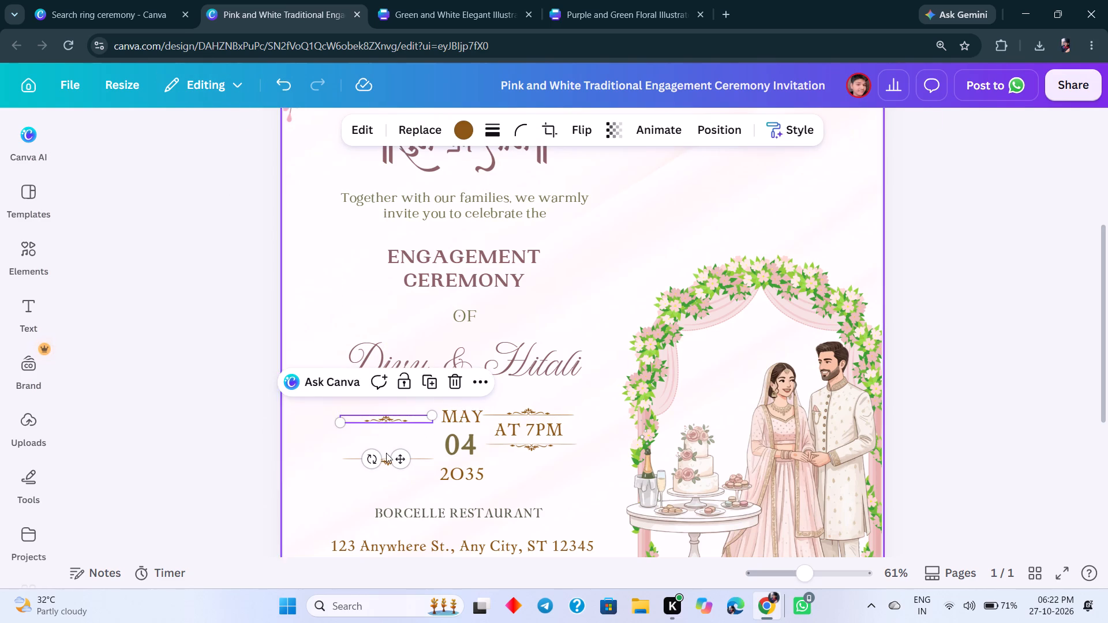
pyautogui.moveTo(385, 463); pyautogui.dragTo(381, 448)
pyautogui.click(343, 463)
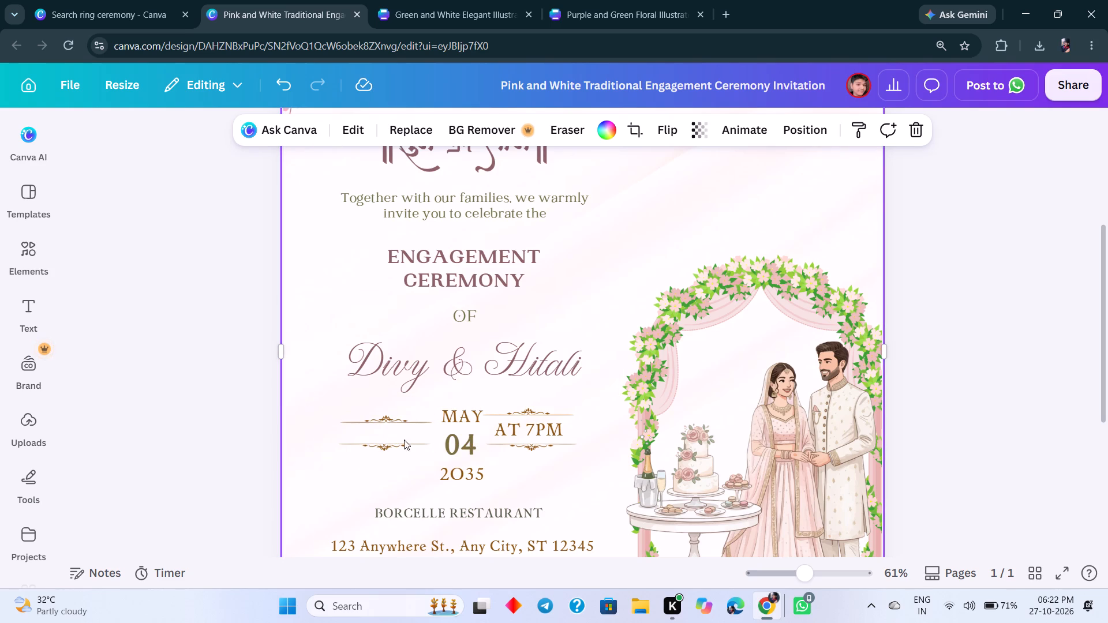
# Duplicate the "MAY" text and place the copy between the two ornamental dividers where the weekday goes.
pyautogui.click(515, 431)
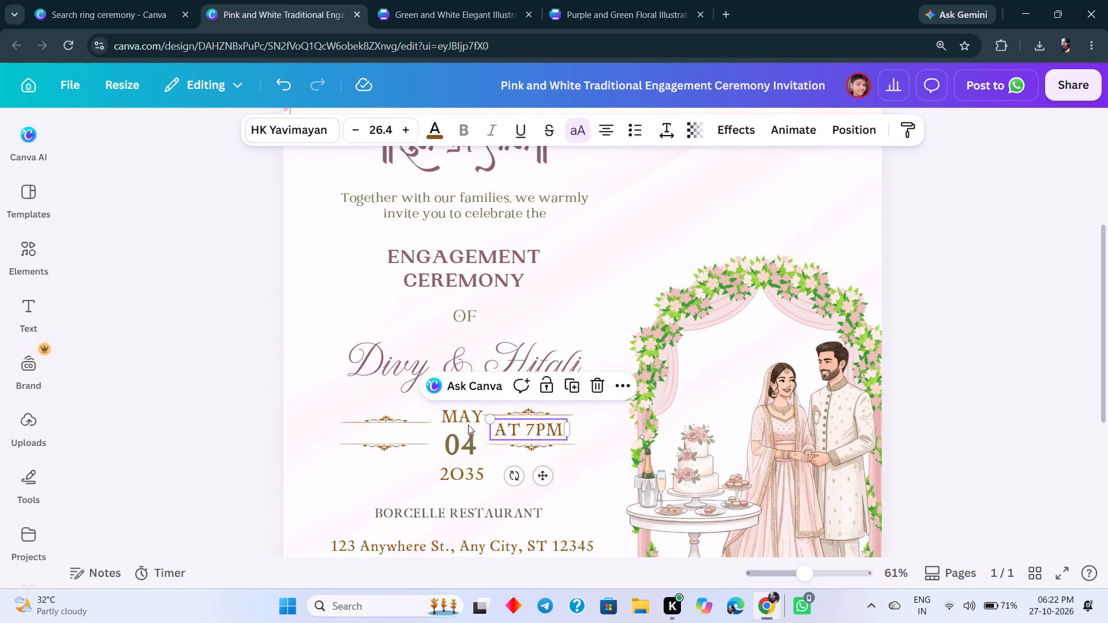
pyautogui.click(450, 424)
pyautogui.click(501, 380)
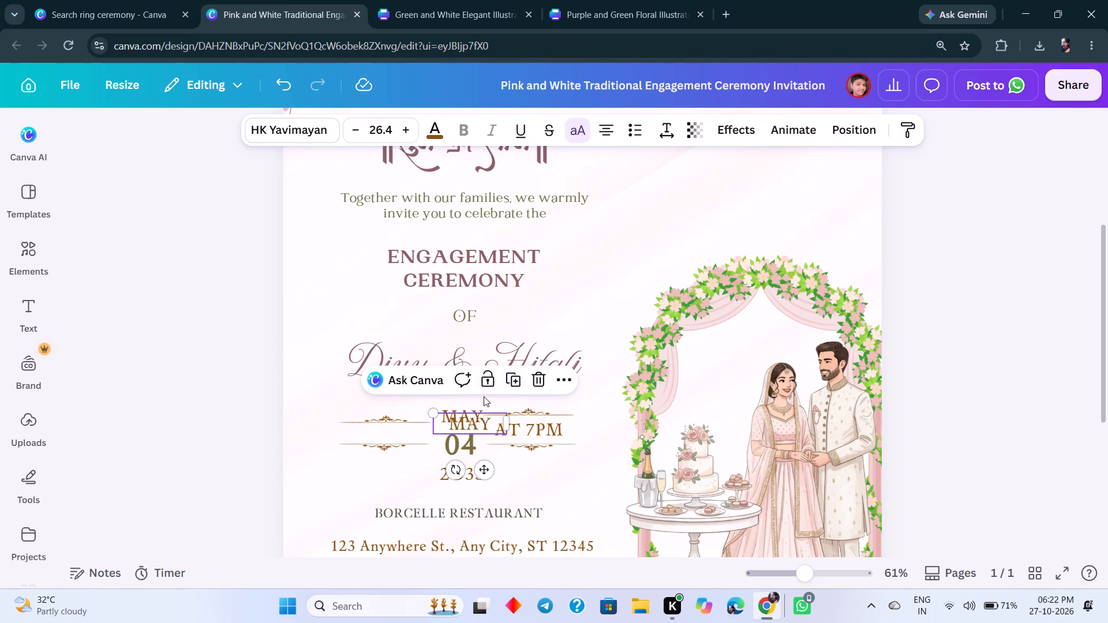
pyautogui.moveTo(471, 425); pyautogui.dragTo(388, 438)
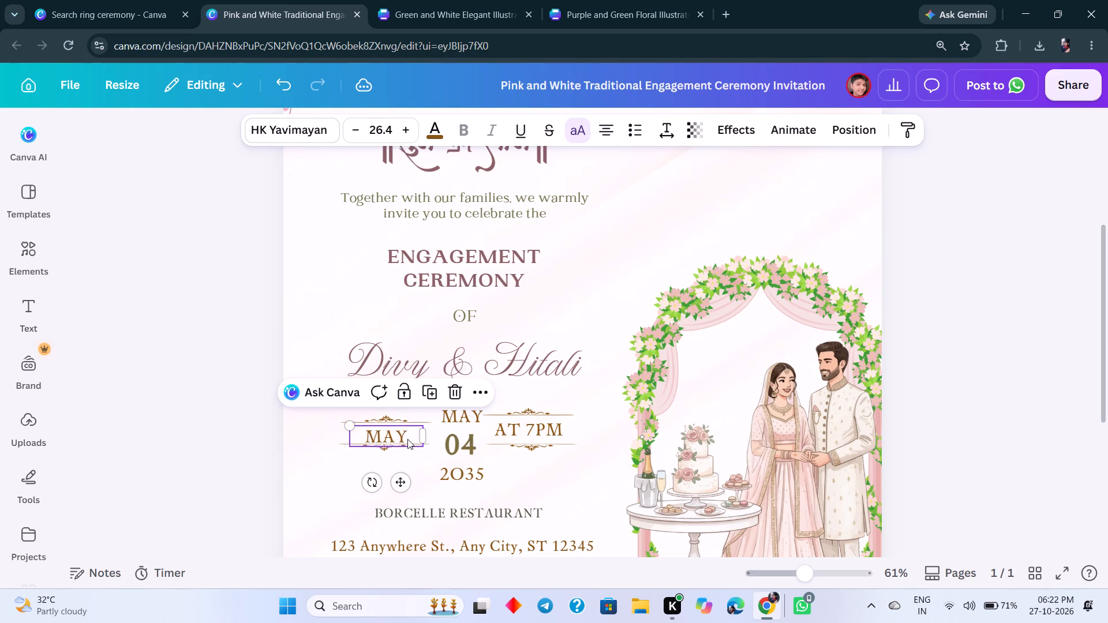
# Replace the copied "MAY" text with "SATURDAY" and widen its text box so the word fits on one line.
pyautogui.click(411, 439)
pyautogui.click(410, 438)
pyautogui.press('BackSpace')
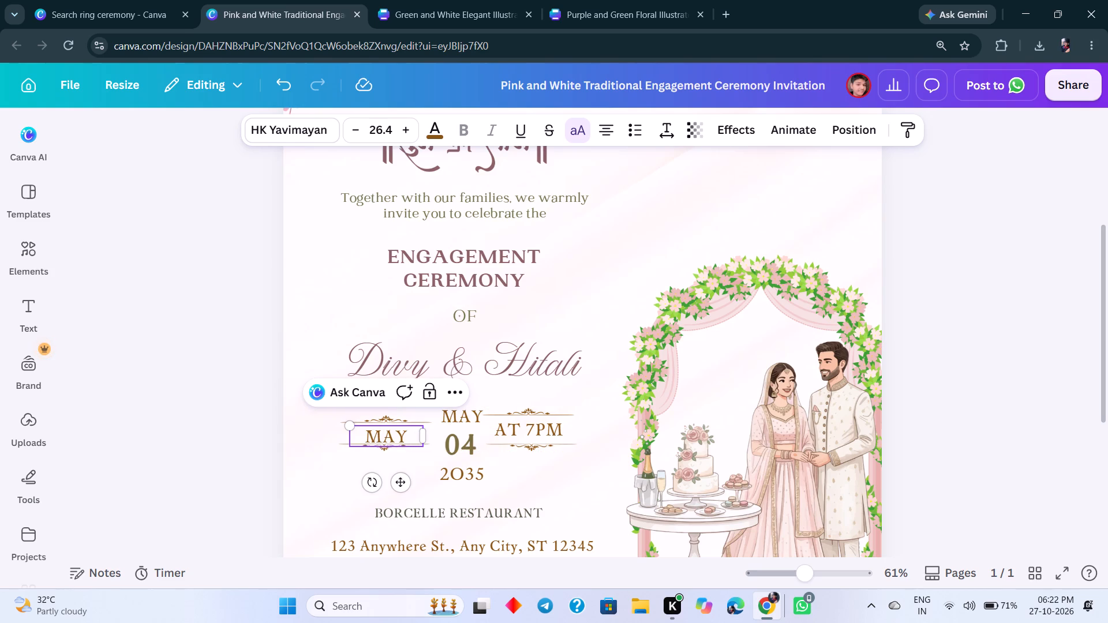
pyautogui.press('BackSpace')
pyautogui.press('BackSpace')
pyautogui.write('SA')
pyautogui.write('turda')
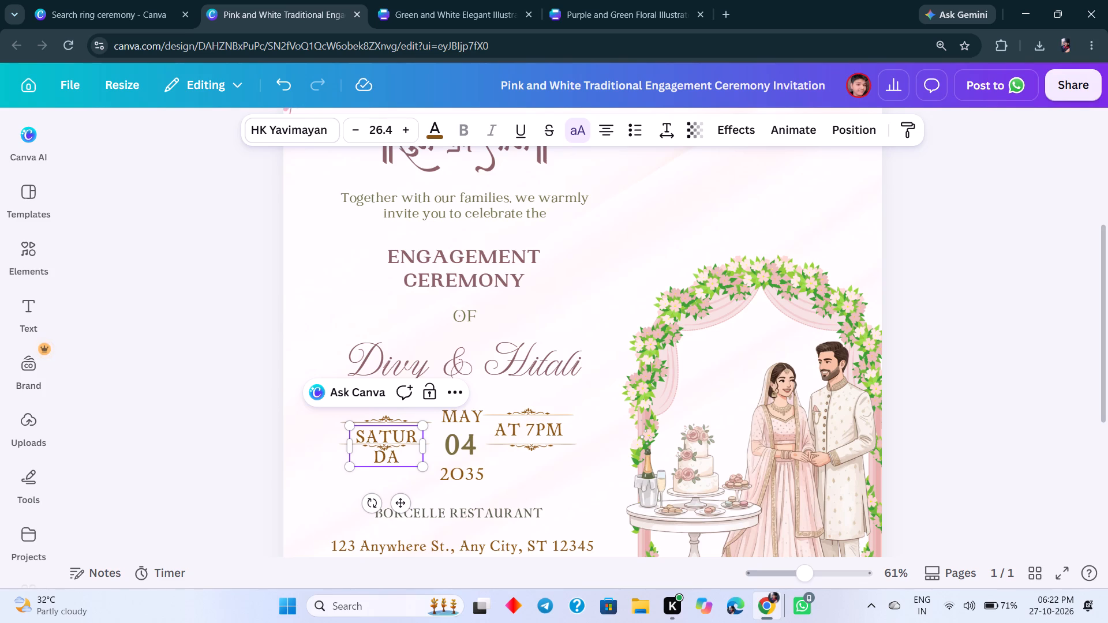
pyautogui.press('y')
pyautogui.moveTo(349, 454); pyautogui.dragTo(305, 453)
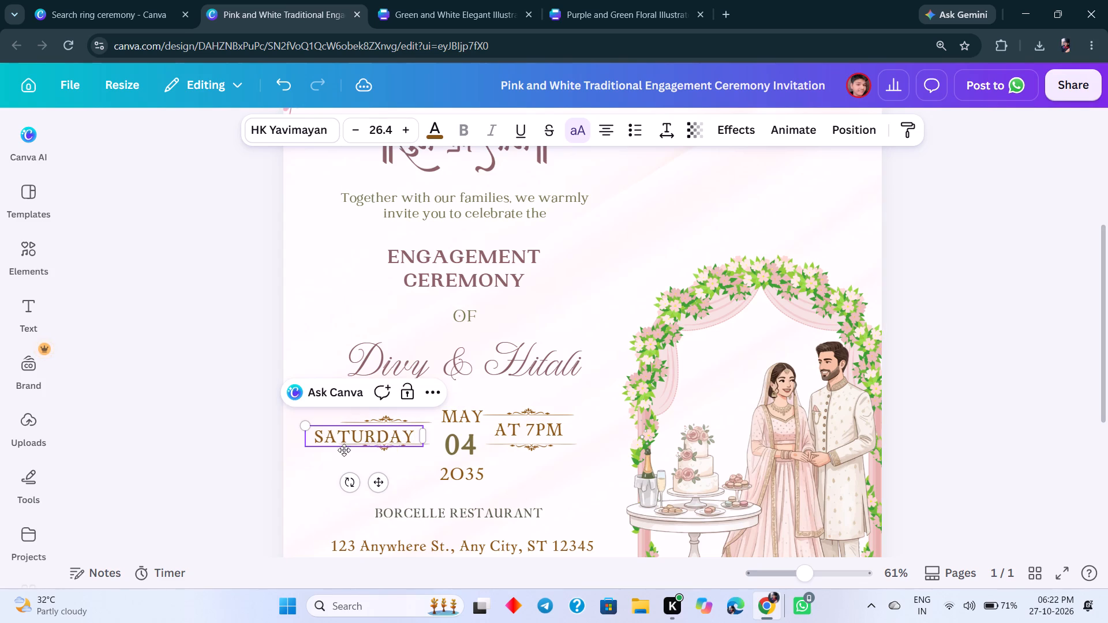
# Lengthen the ornamental dividers above and below "SATURDAY" to span the width of the word.
pyautogui.click(387, 417)
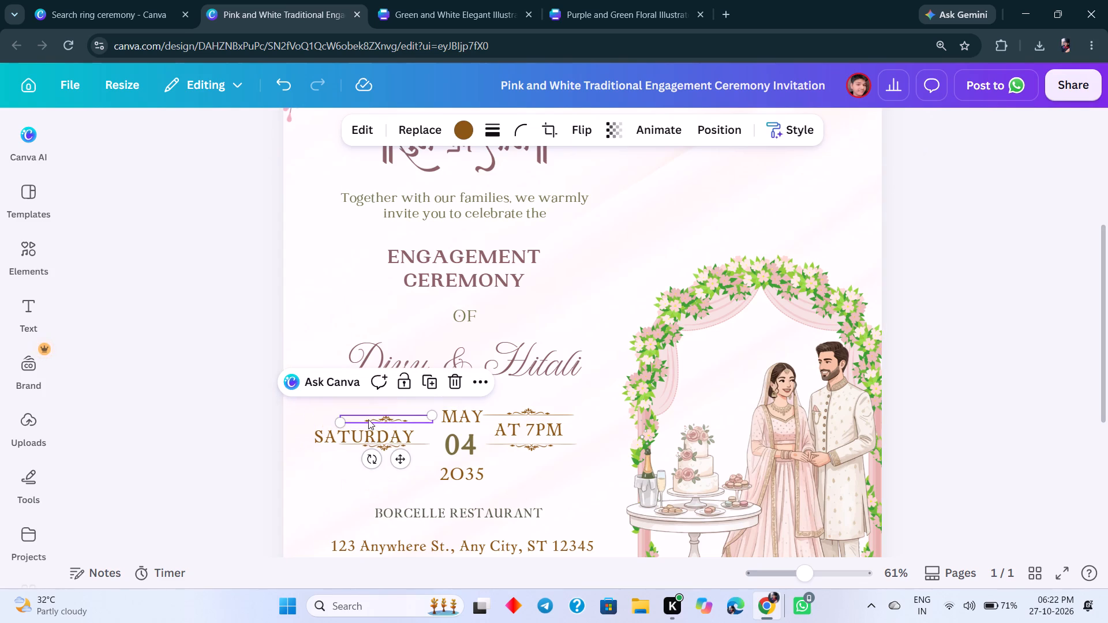
pyautogui.moveTo(338, 420); pyautogui.dragTo(302, 424)
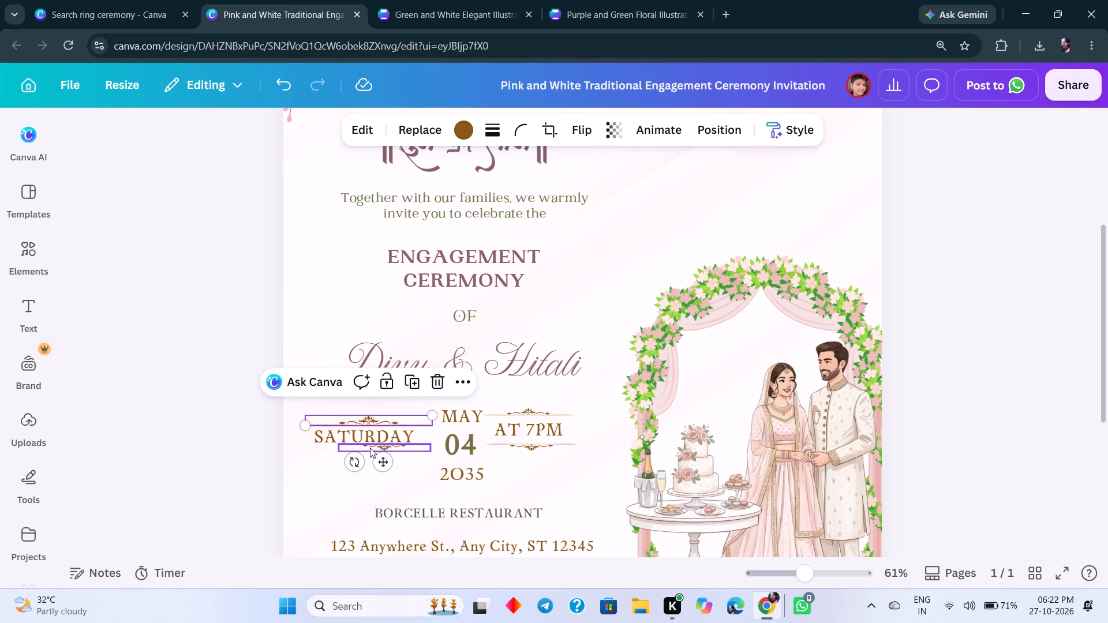
pyautogui.click(372, 449)
pyautogui.moveTo(334, 452); pyautogui.dragTo(319, 453)
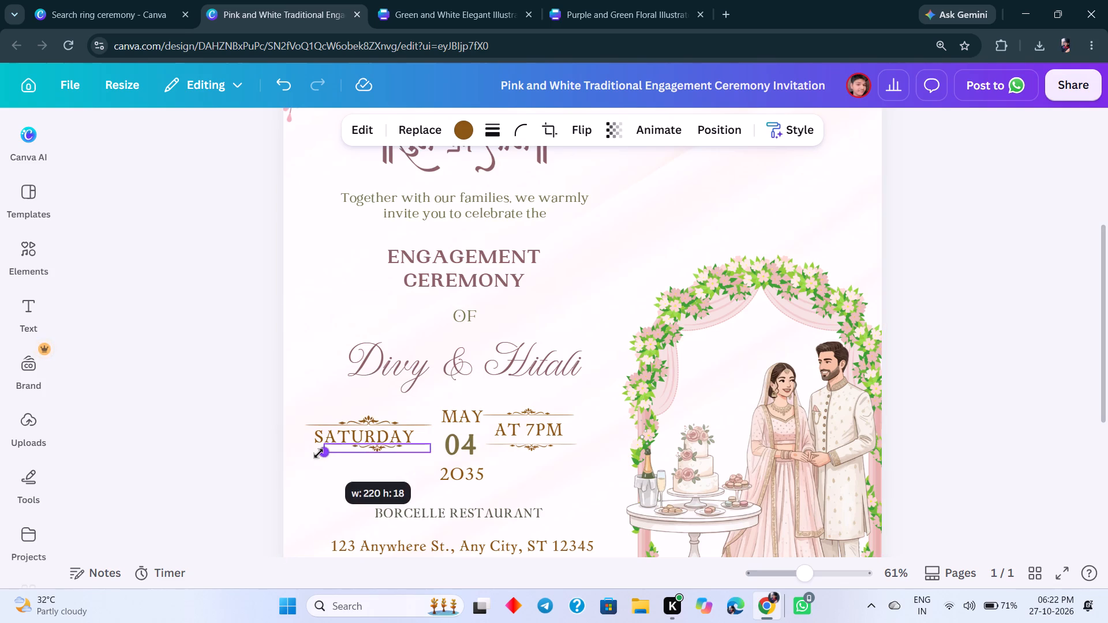
pyautogui.moveTo(319, 453); pyautogui.dragTo(306, 458)
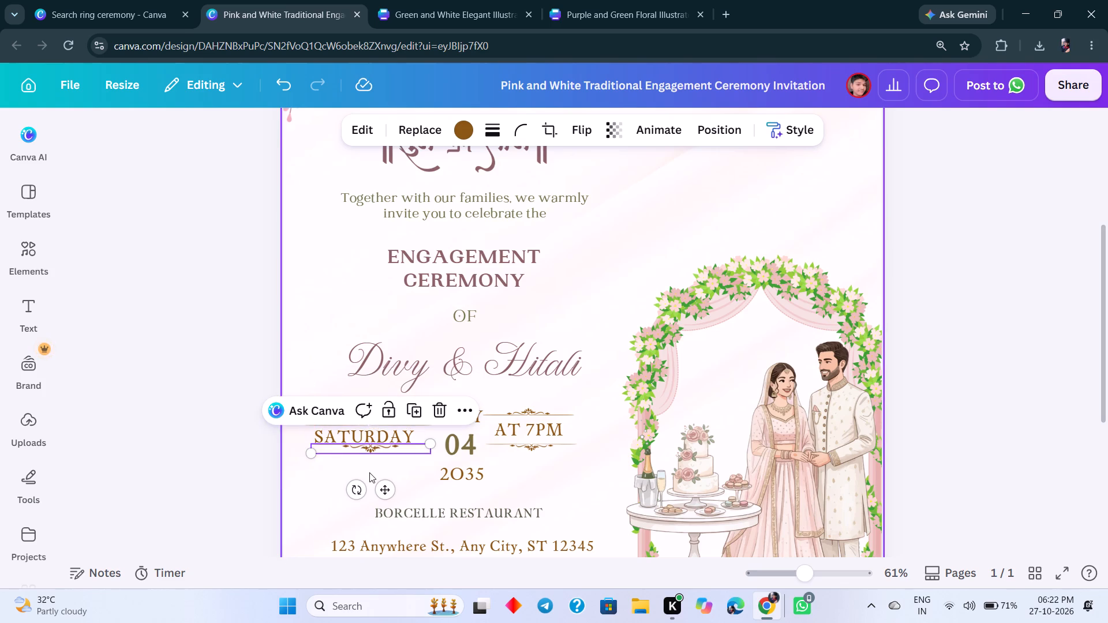
pyautogui.click(369, 472)
# Move "SATURDAY" out from between its dividers and space the two dividers further apart, closer to the date.
pyautogui.click(361, 422)
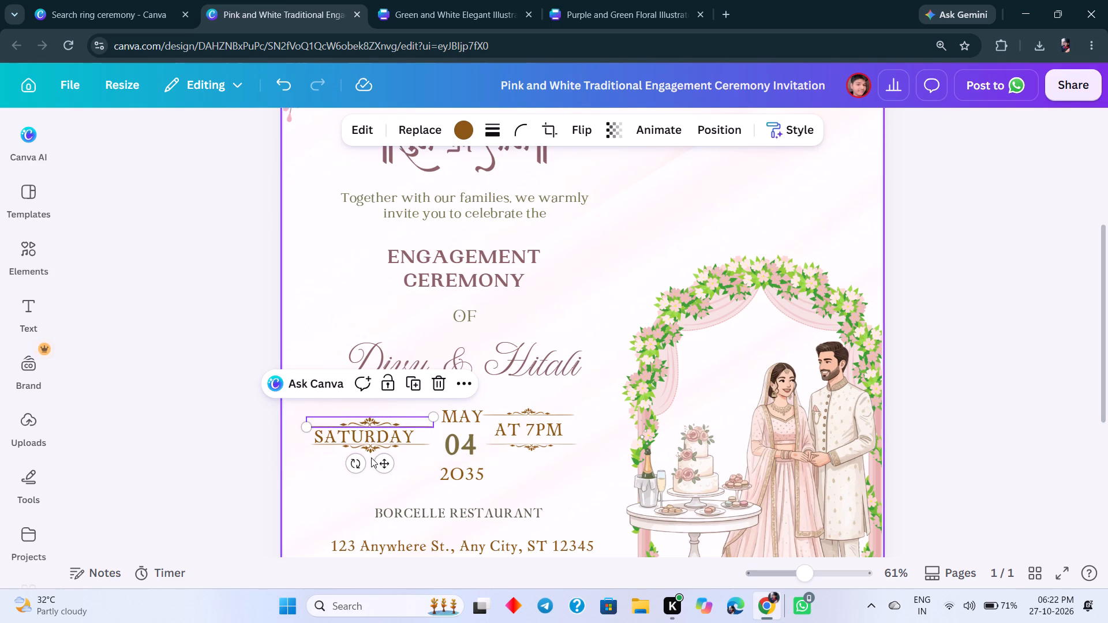
pyautogui.moveTo(369, 445); pyautogui.dragTo(372, 451)
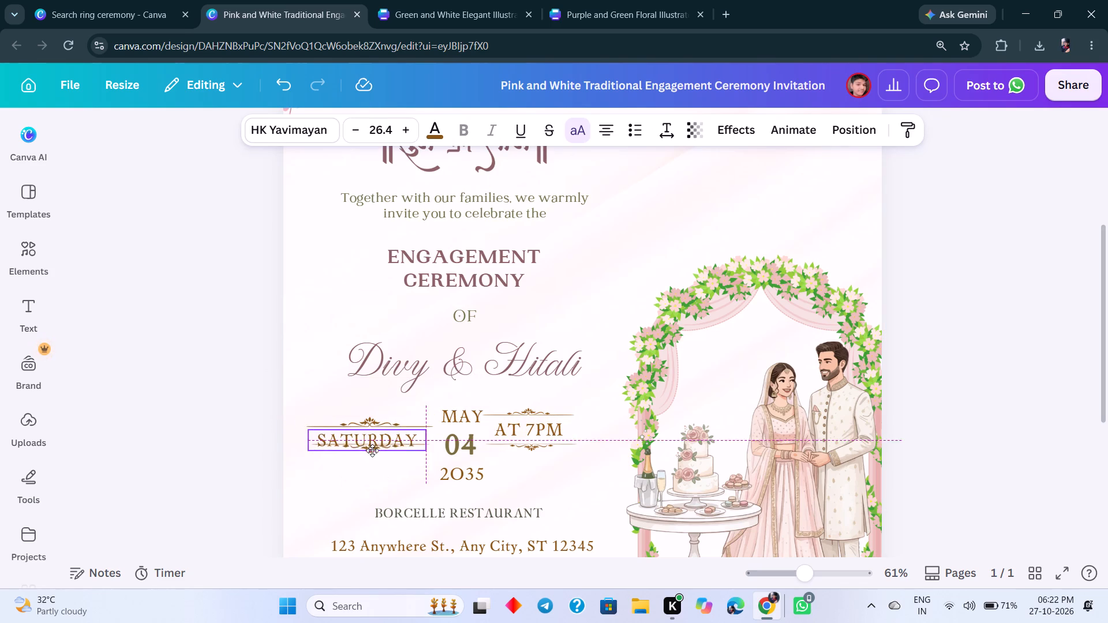
pyautogui.moveTo(372, 451); pyautogui.dragTo(365, 406)
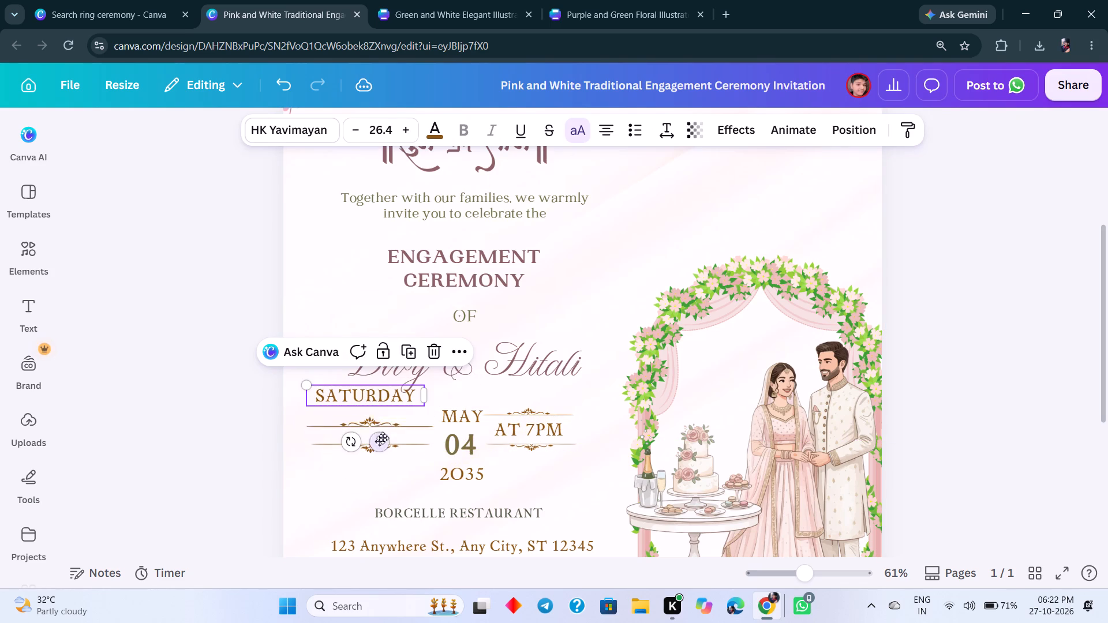
pyautogui.click(370, 470)
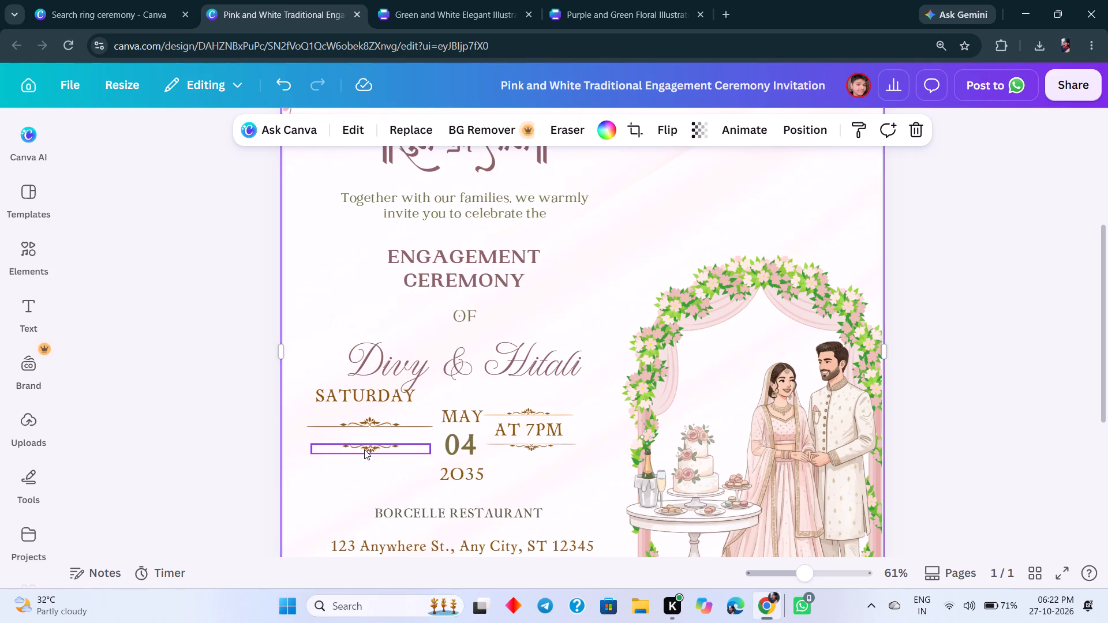
pyautogui.moveTo(364, 449); pyautogui.dragTo(377, 459)
pyautogui.click(306, 464)
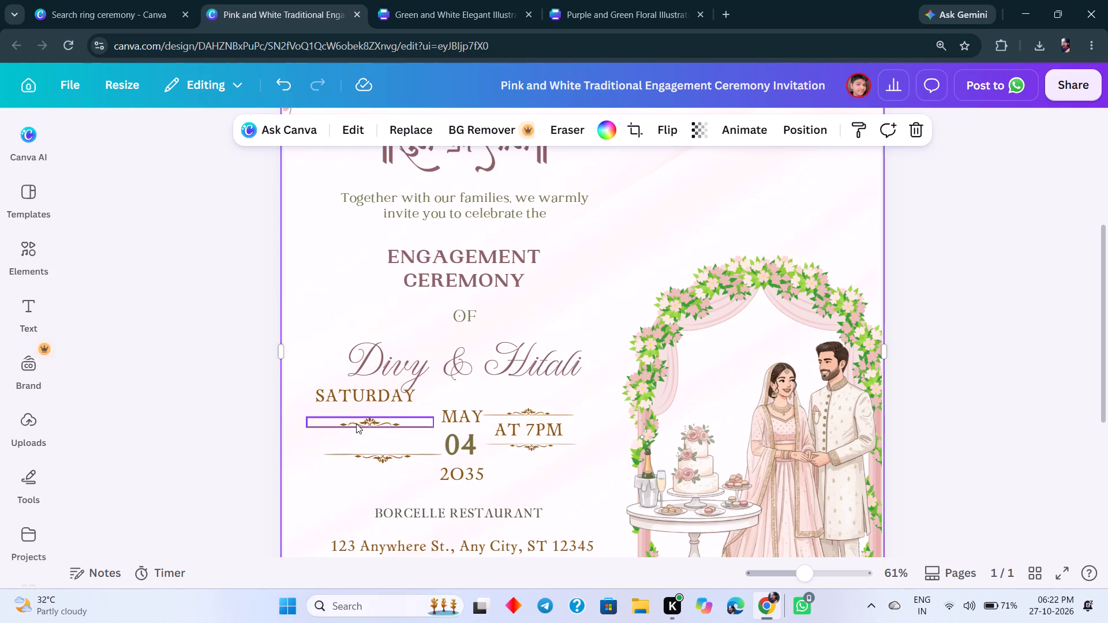
pyautogui.moveTo(357, 423); pyautogui.dragTo(365, 425)
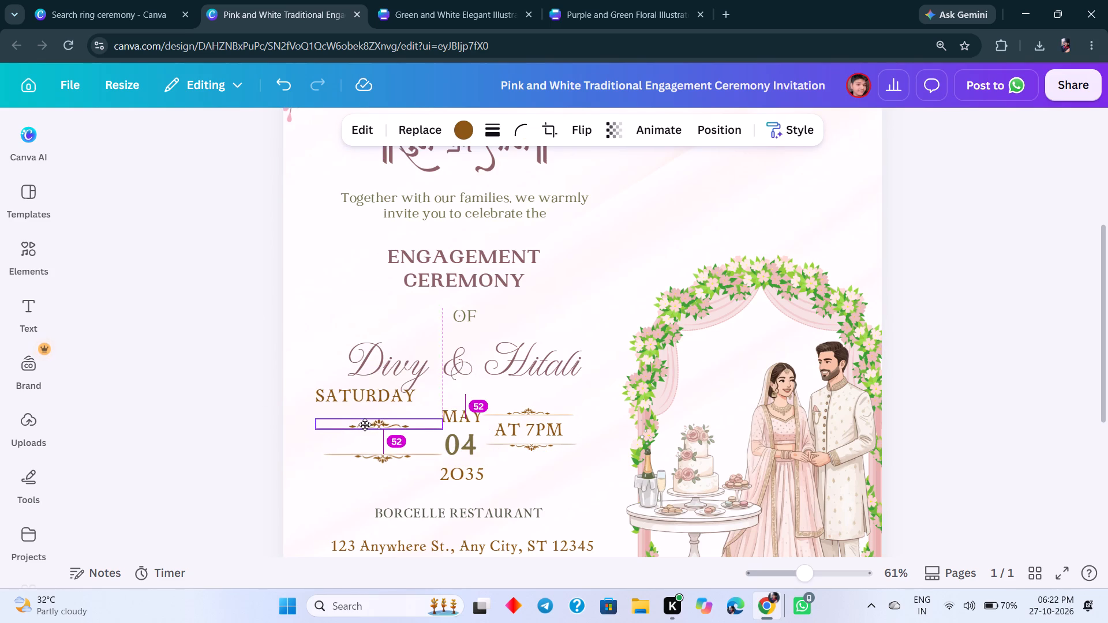
pyautogui.moveTo(365, 425); pyautogui.dragTo(367, 424)
# Place "SATURDAY" between its two dividers and align the lower divider beneath the word.
pyautogui.click(345, 400)
pyautogui.moveTo(345, 400); pyautogui.dragTo(345, 401)
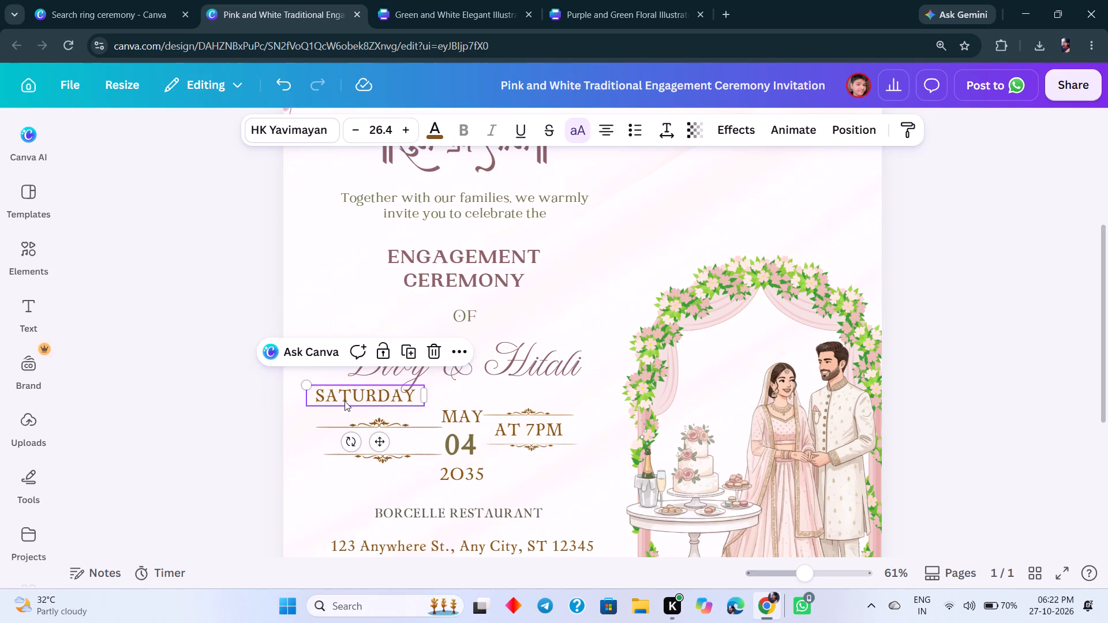
pyautogui.moveTo(345, 401); pyautogui.dragTo(362, 445)
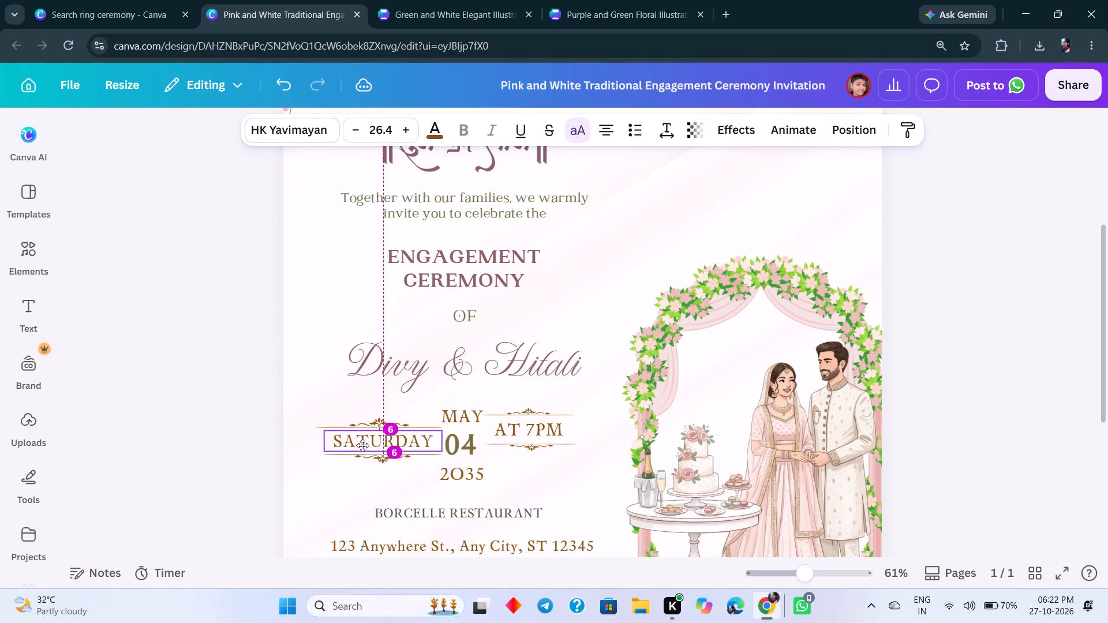
pyautogui.moveTo(362, 445); pyautogui.dragTo(360, 445)
pyautogui.moveTo(374, 457); pyautogui.dragTo(372, 457)
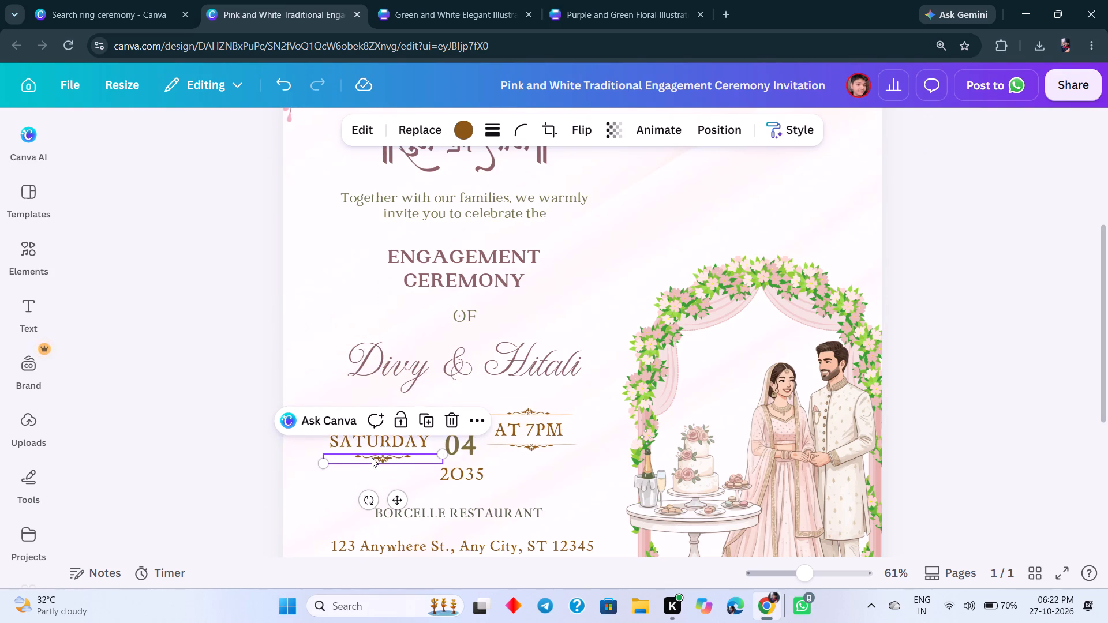
pyautogui.moveTo(372, 457); pyautogui.dragTo(366, 456)
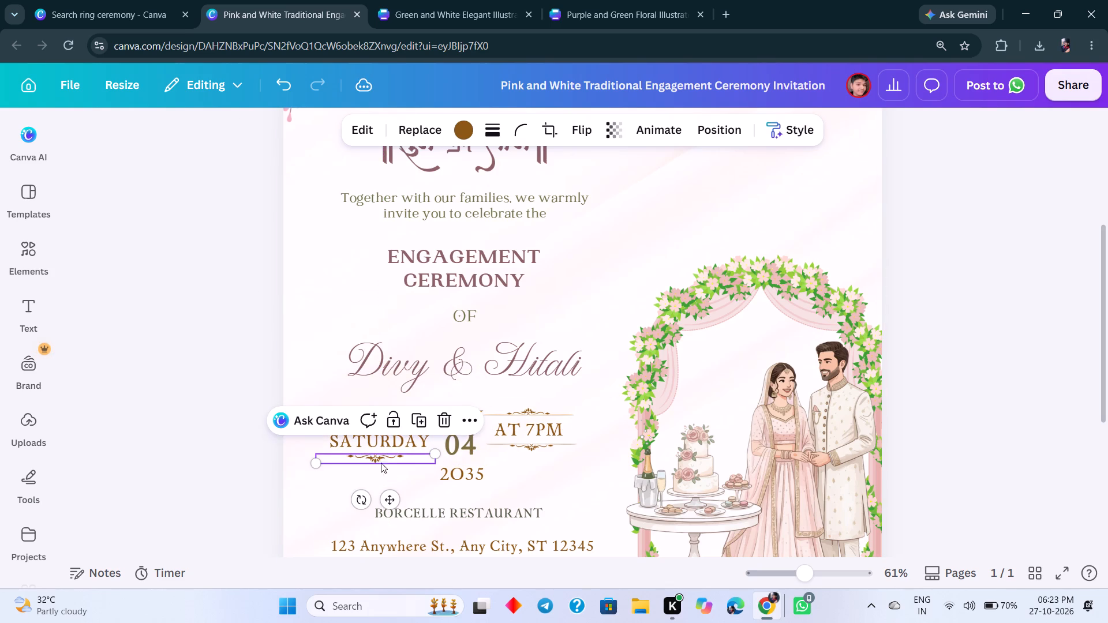
pyautogui.click(394, 478)
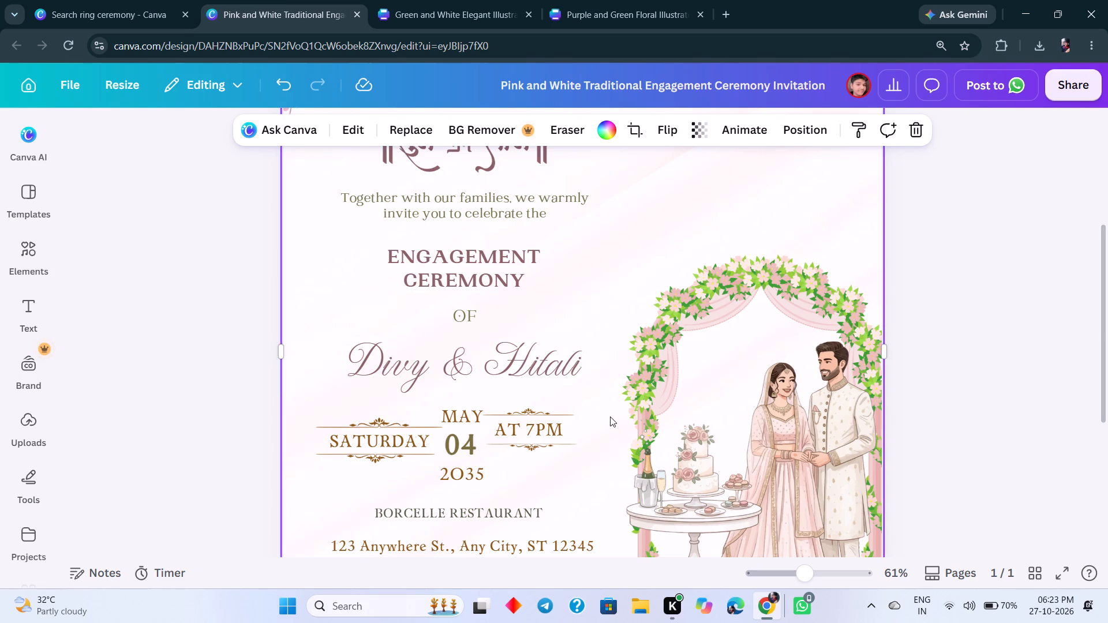
pyautogui.click(381, 459)
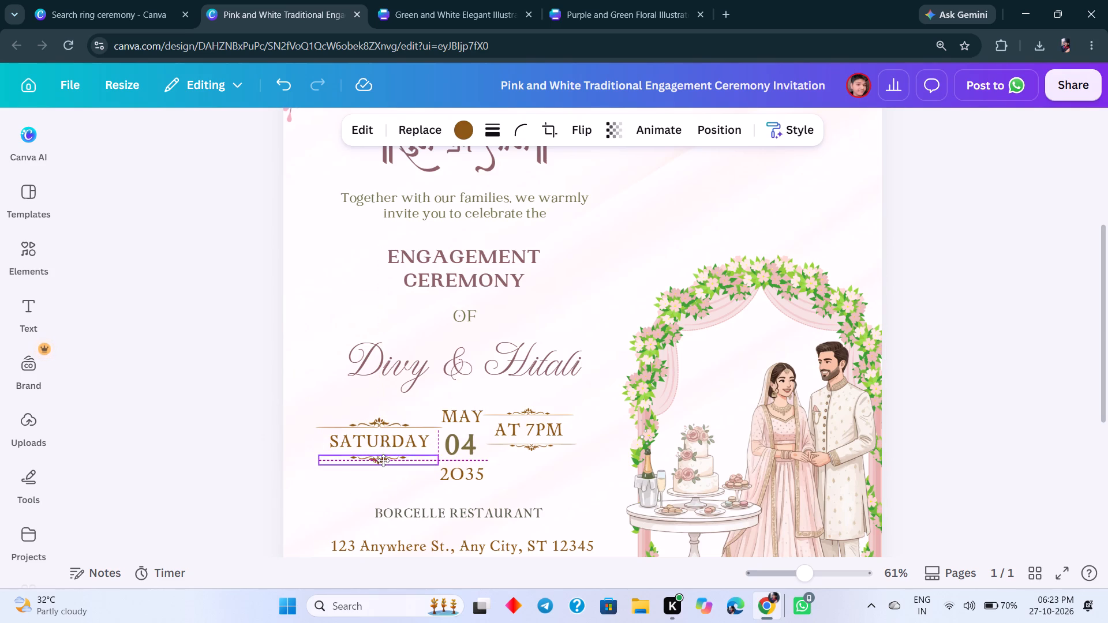
pyautogui.click(414, 475)
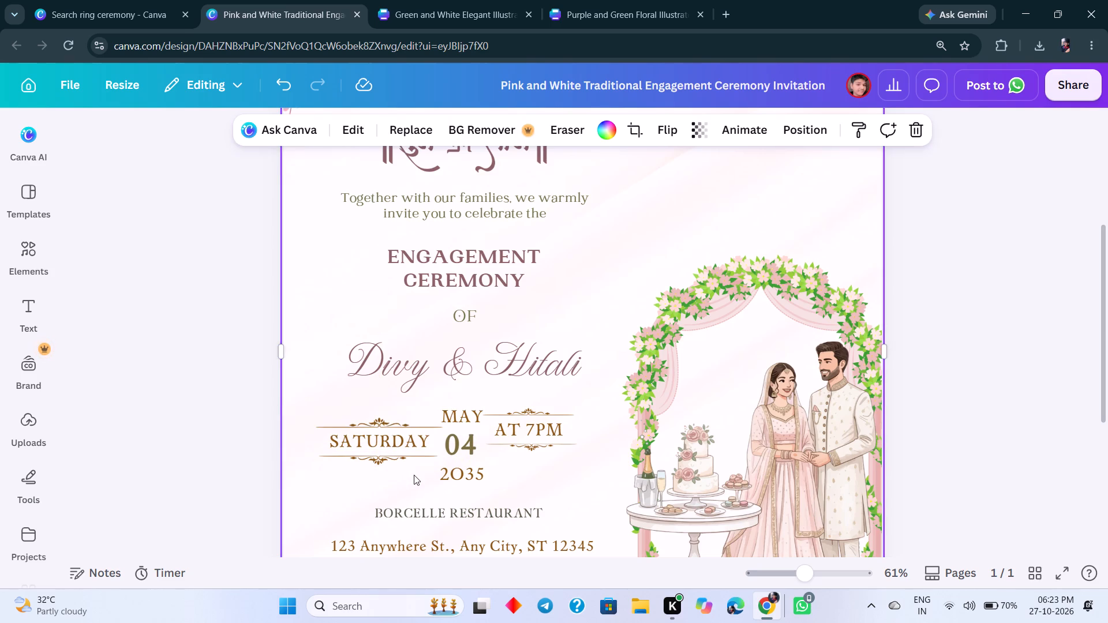
# Lower the divider beneath the time, the "2035" year and the "AT 7PM" text to balance them with the "SATURDAY" block.
pyautogui.moveTo(540, 448); pyautogui.dragTo(537, 459)
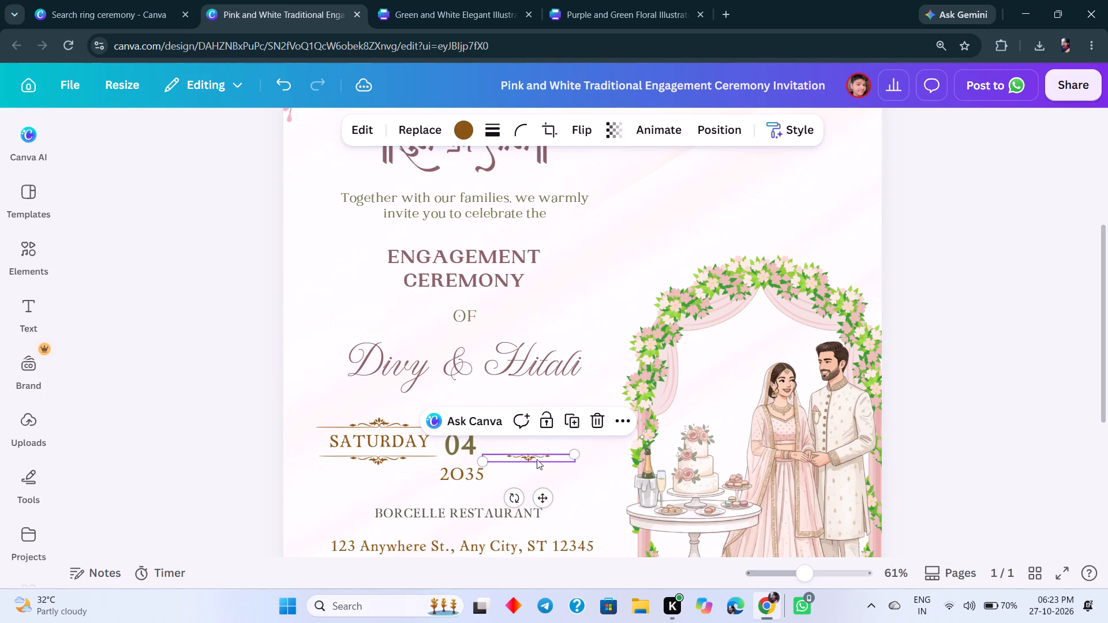
pyautogui.click(588, 482)
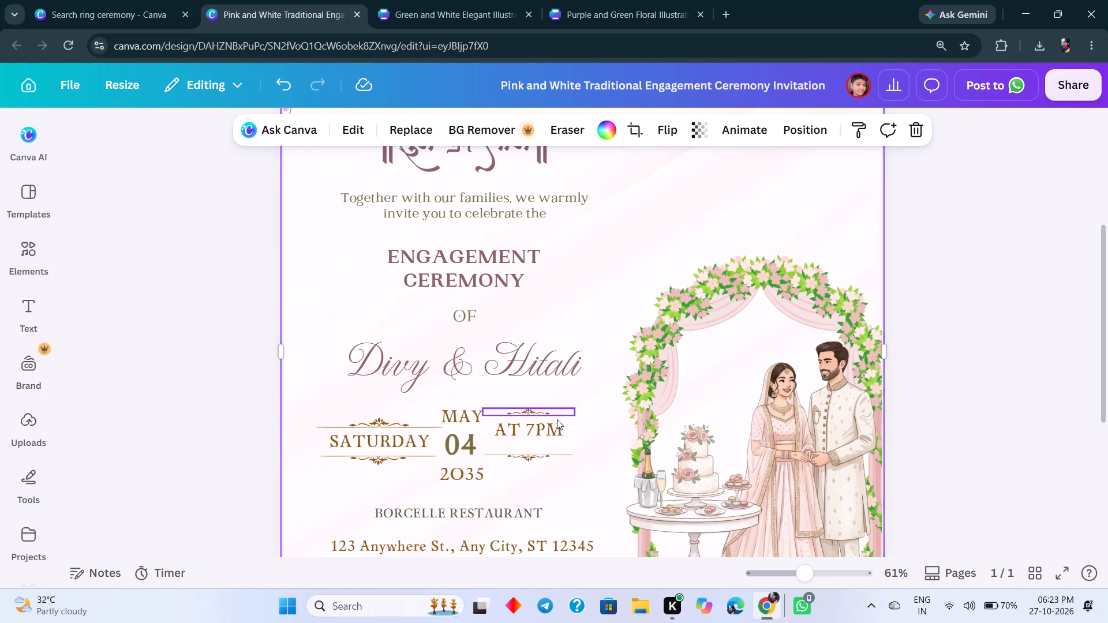
pyautogui.click(461, 476)
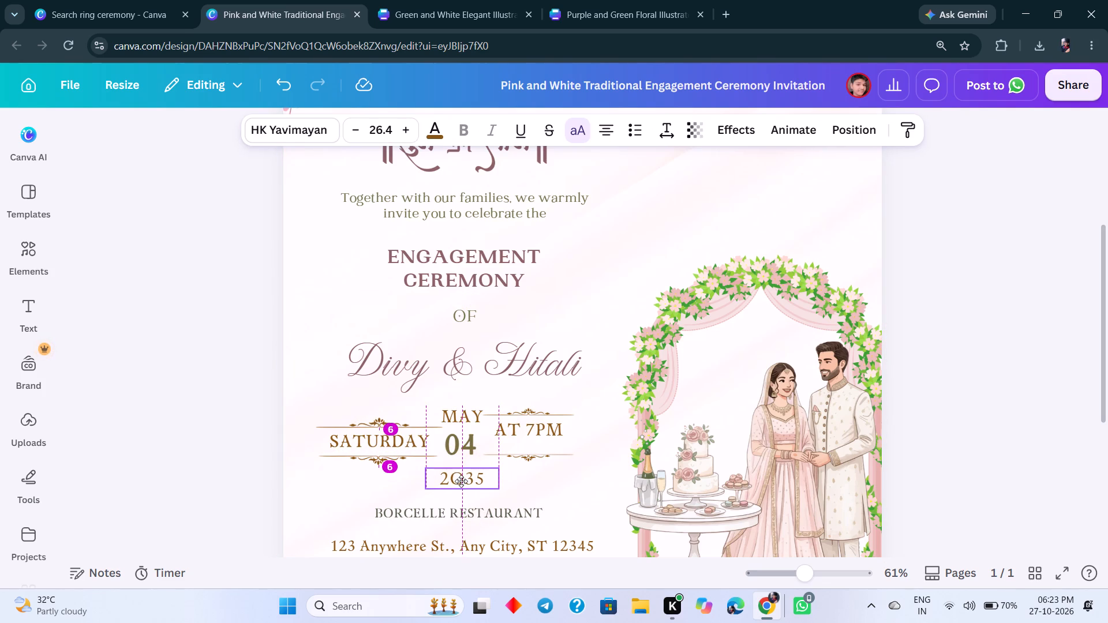
pyautogui.click(535, 480)
pyautogui.moveTo(527, 431); pyautogui.dragTo(526, 443)
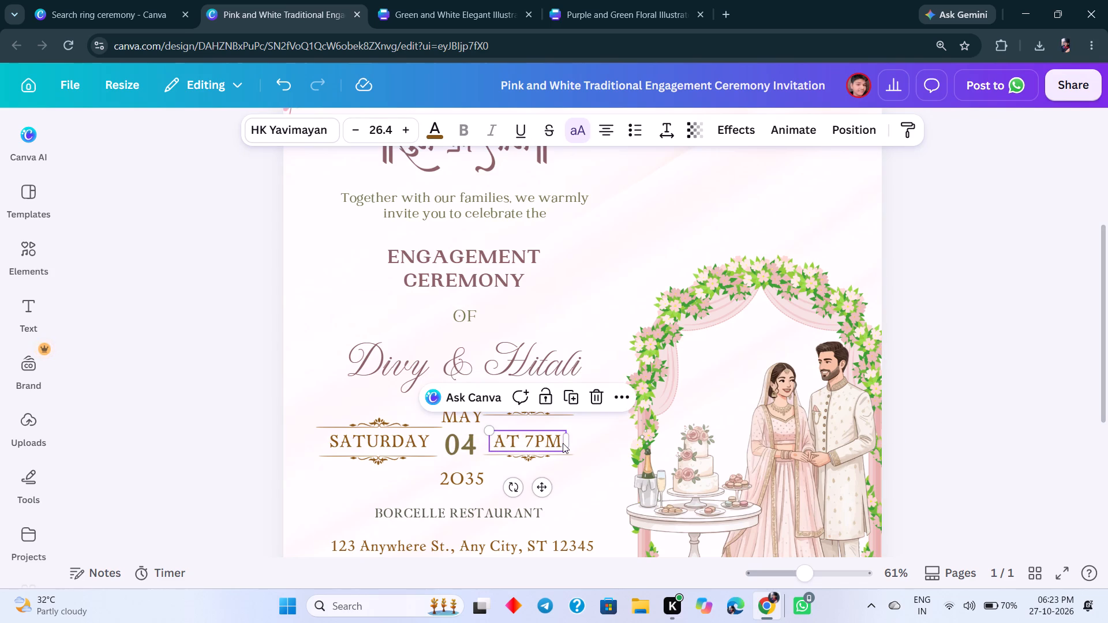
# Replace the "AT 7PM" text beside the date with the start time "8:30AM".
pyautogui.click(563, 442)
pyautogui.press('BackSpace')
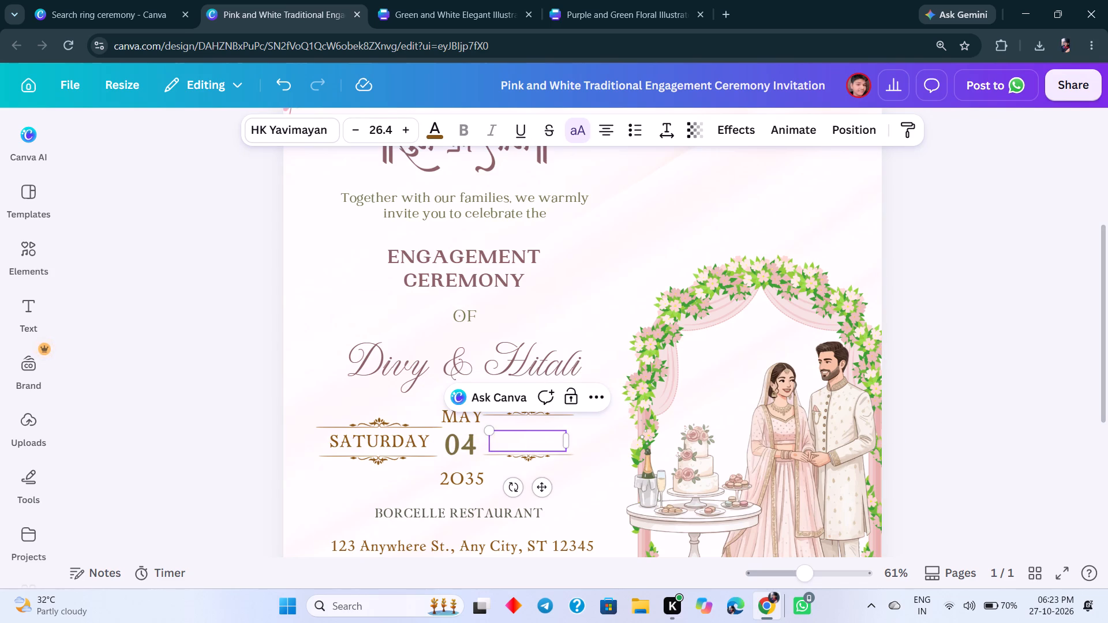
pyautogui.press('8')
pyautogui.hotkey('shift', ':')
pyautogui.write('30')
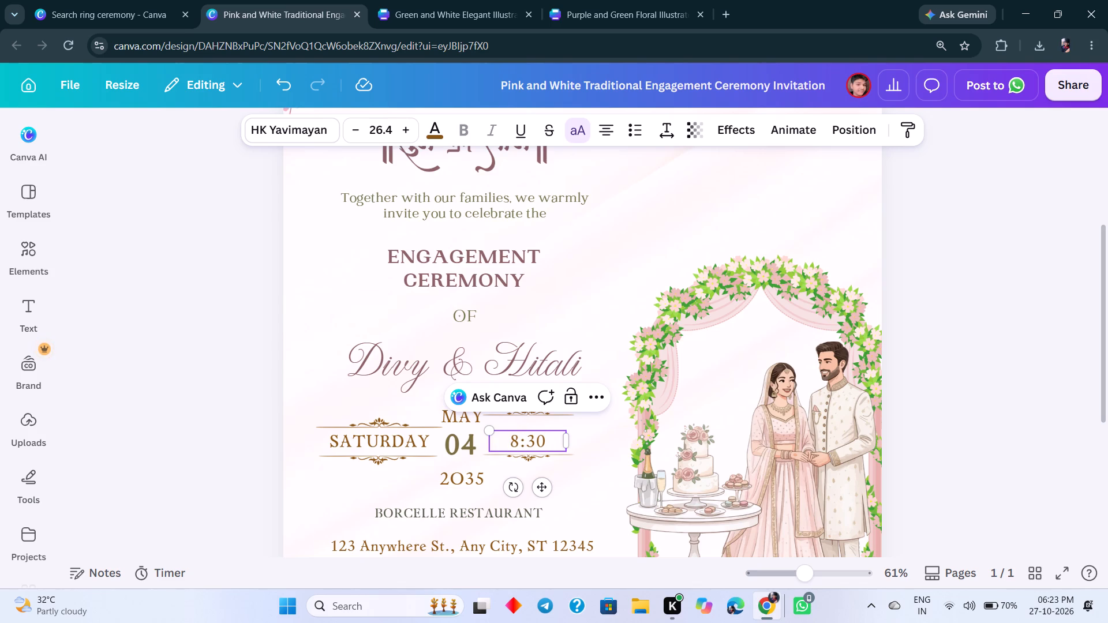
pyautogui.write('PM')
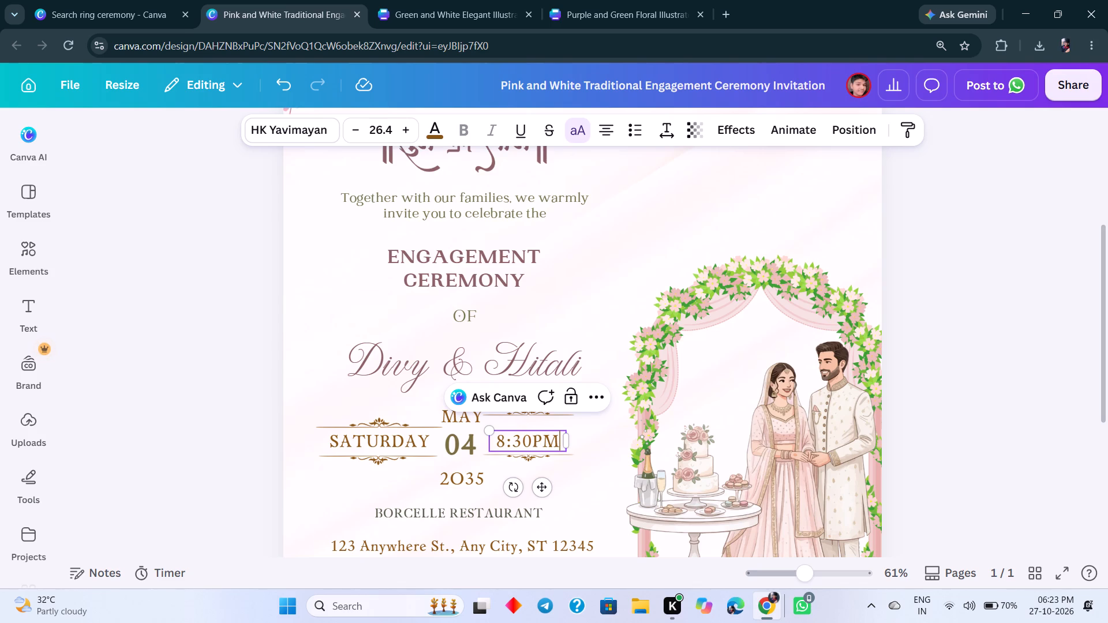
pyautogui.hotkey('shift', 'BackSpace')
pyautogui.hotkey('shift', 'BackSpace')
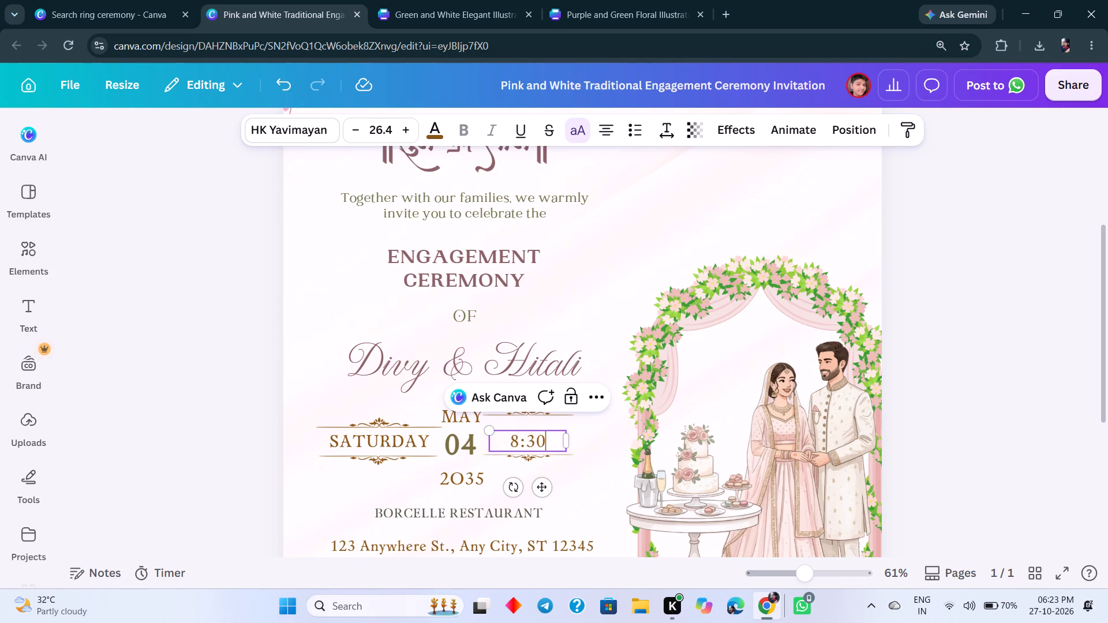
pyautogui.write('AM')
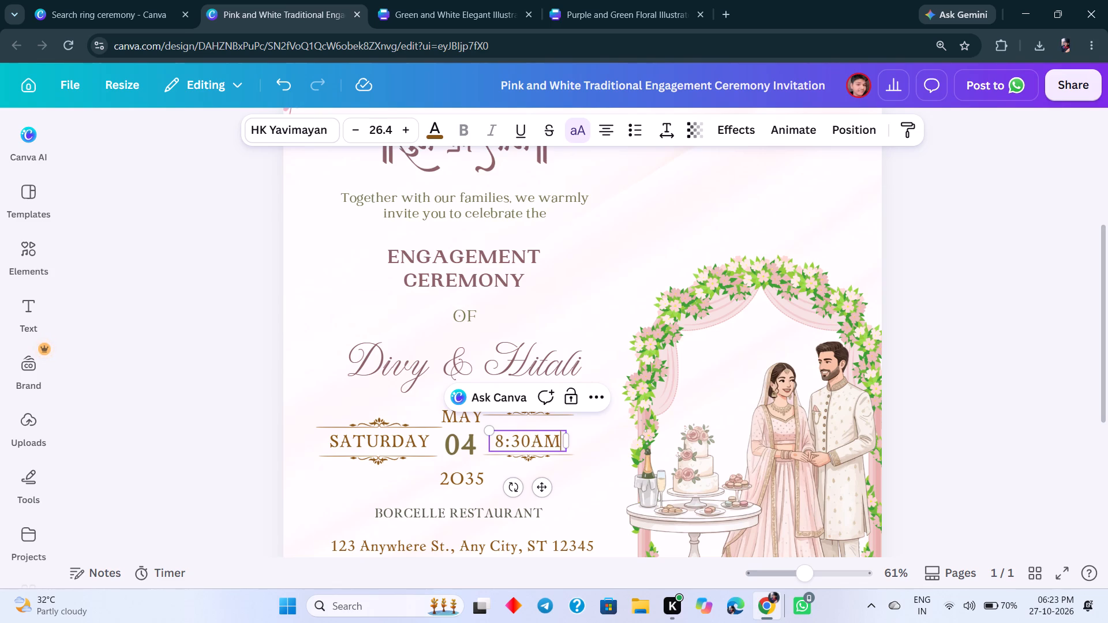
# Append "_4:00PM" to the start time and widen its text box so the time range fits on one line.
pyautogui.hotkey('shift', '_')
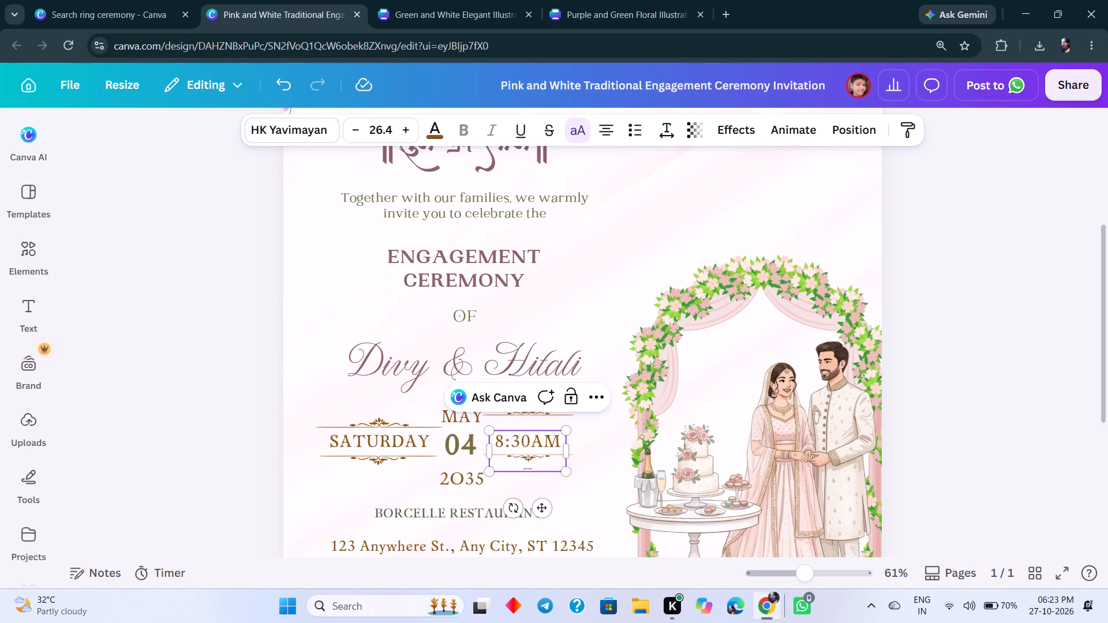
pyautogui.press('4')
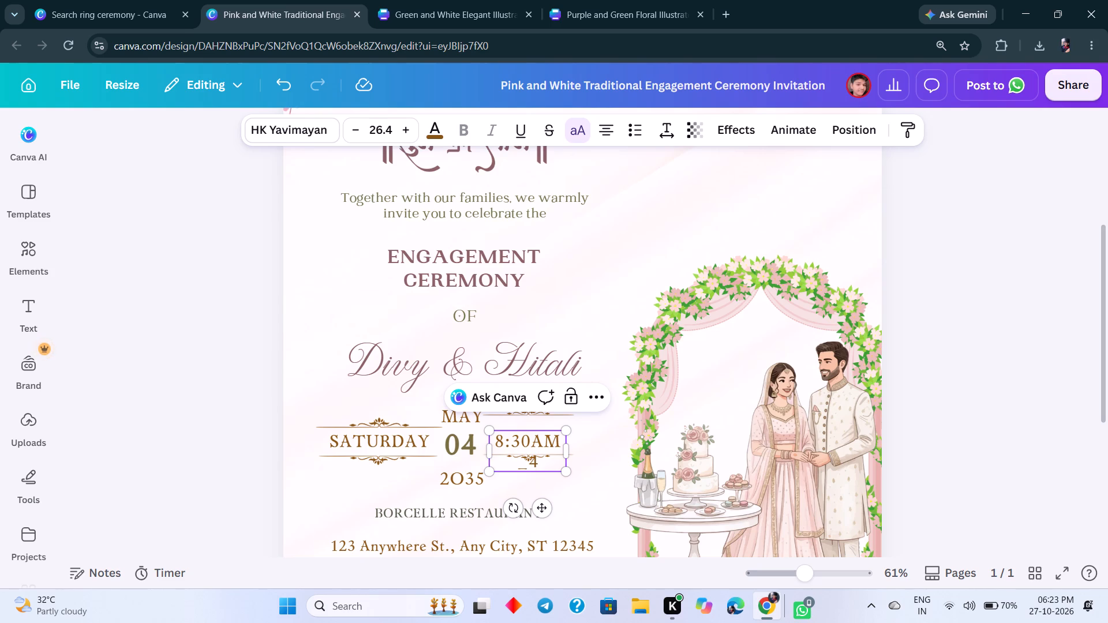
pyautogui.hotkey('shift', ':')
pyautogui.write('))')
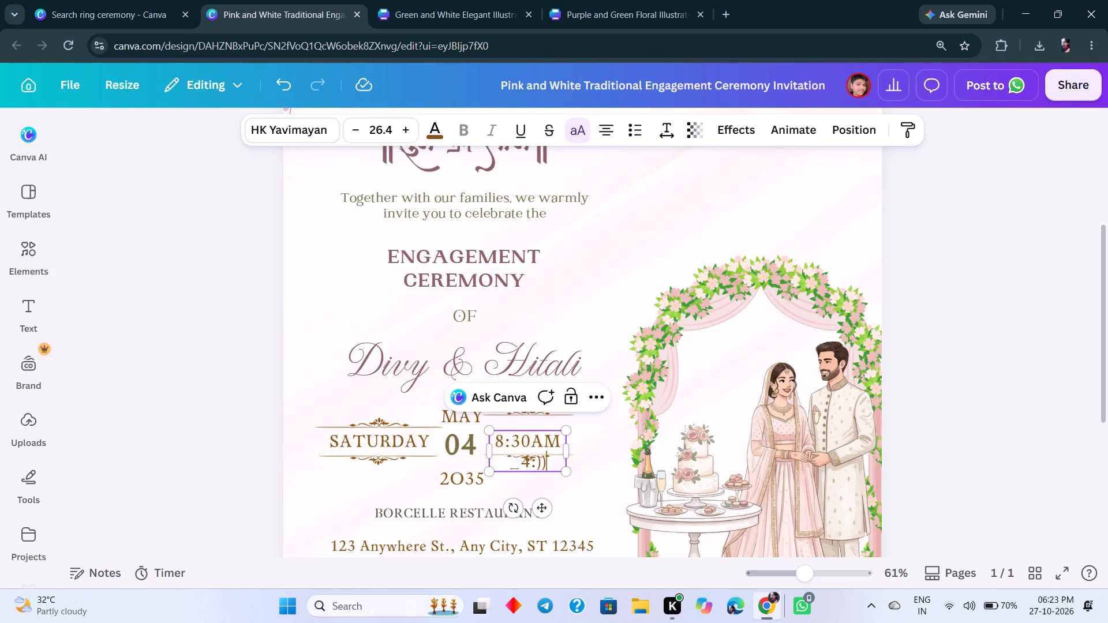
pyautogui.hotkey('shift', 'BackSpace')
pyautogui.hotkey('shift', 'BackSpace')
pyautogui.write('00')
pyautogui.write('PM')
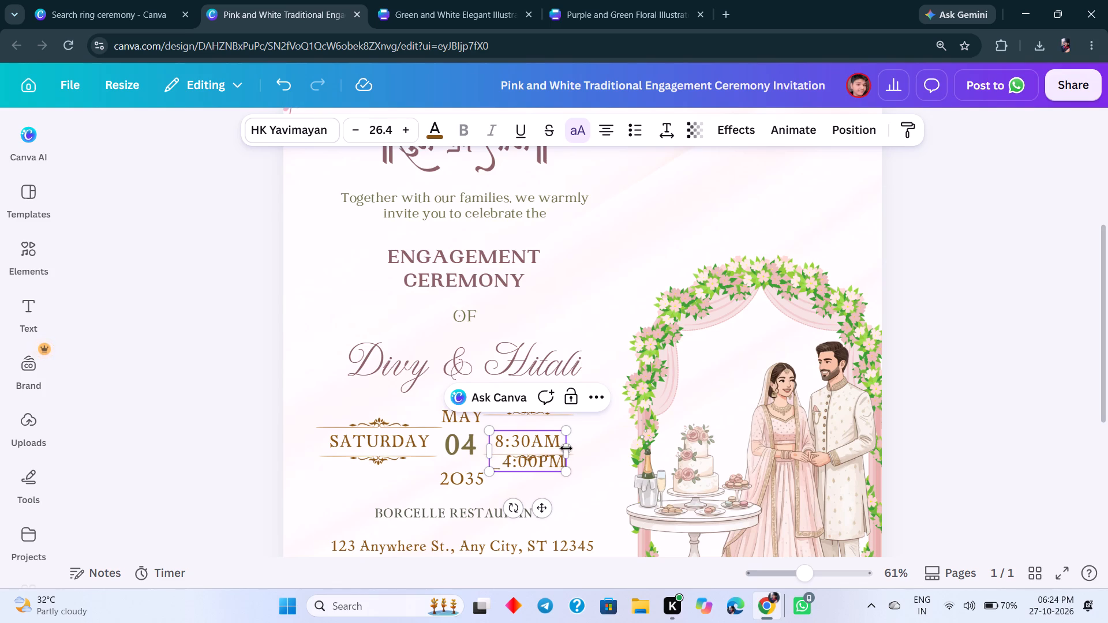
pyautogui.moveTo(567, 453); pyautogui.dragTo(650, 444)
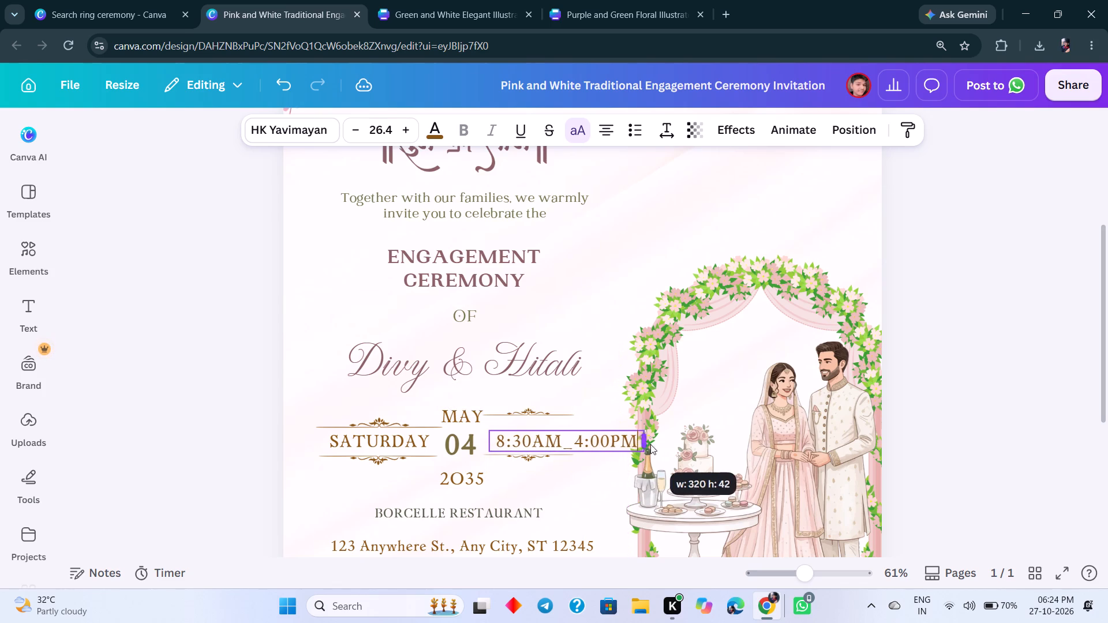
pyautogui.moveTo(650, 444); pyautogui.dragTo(647, 444)
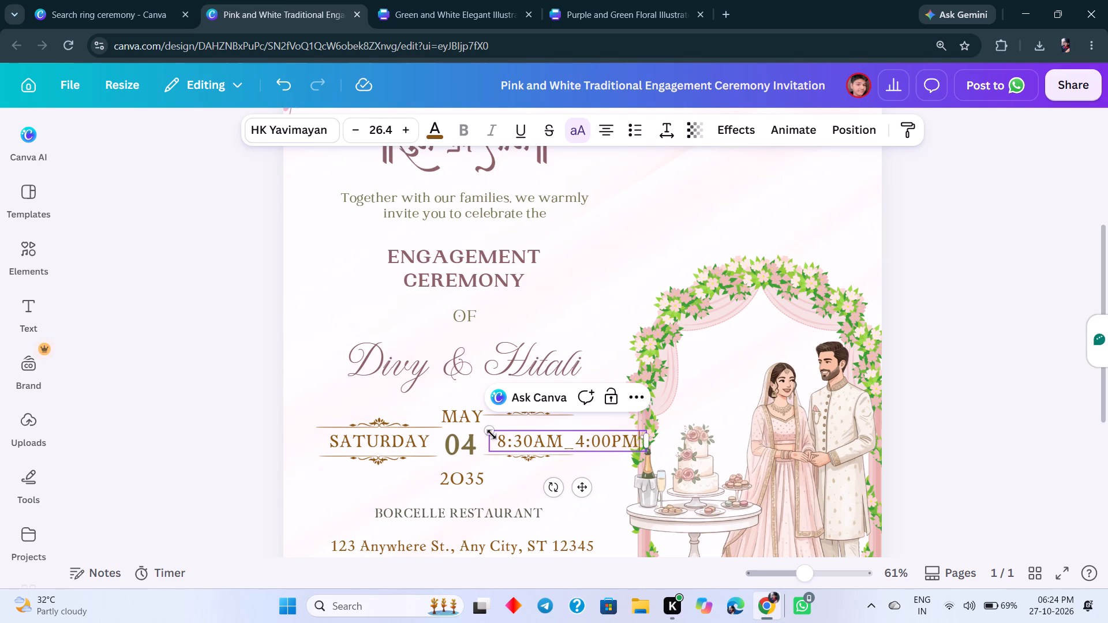
# Reduce the time range text to size 25.2 and place it close beside the "04", level with "SATURDAY".
pyautogui.click(491, 434)
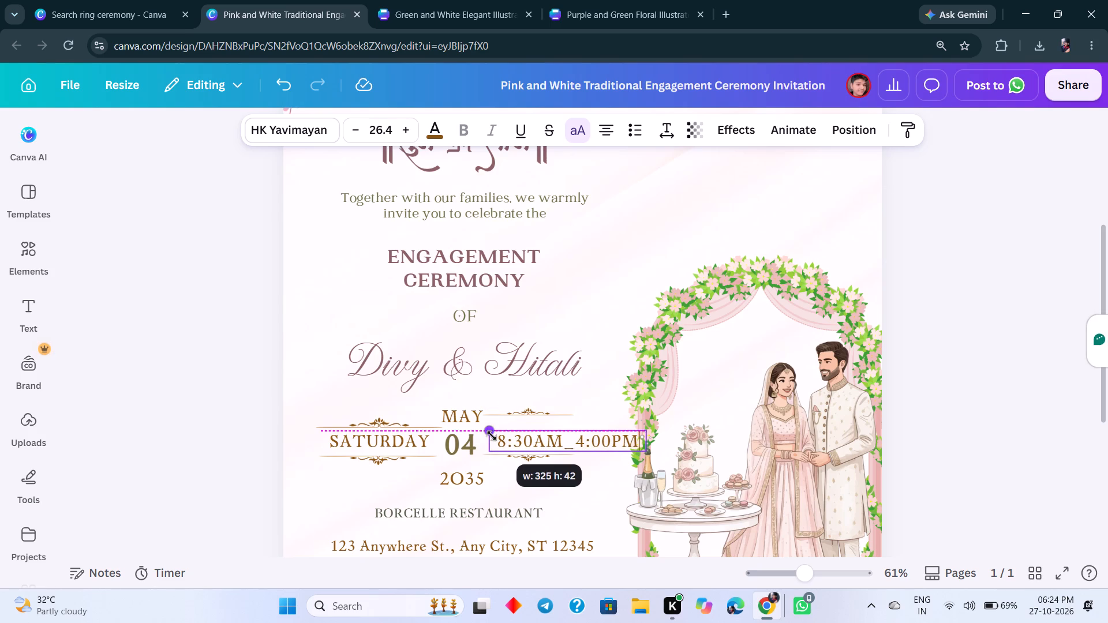
pyautogui.click(429, 449)
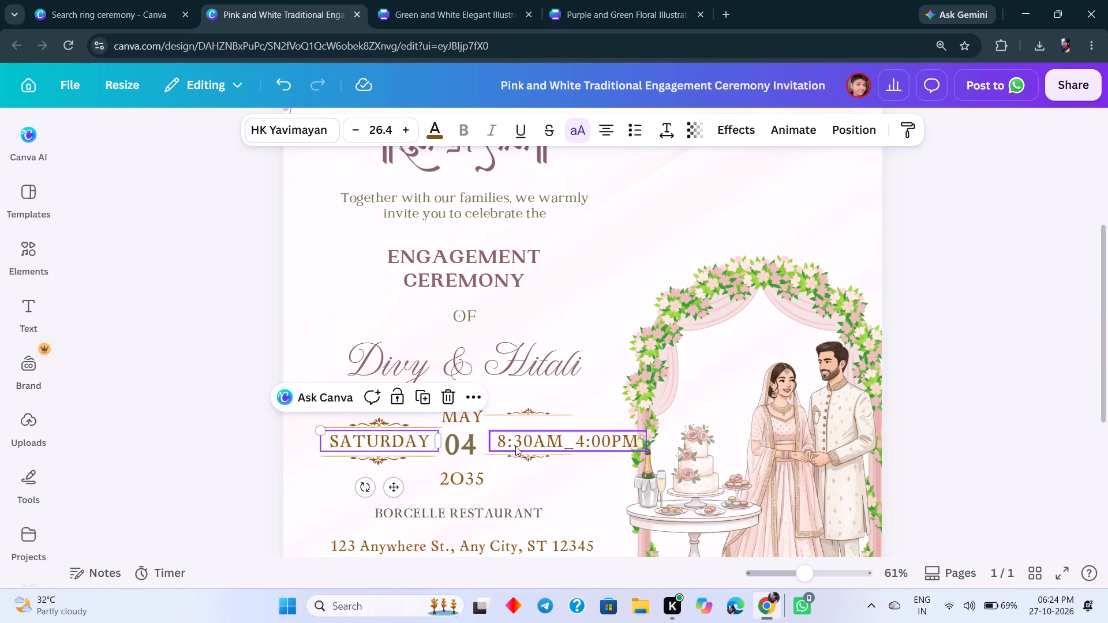
pyautogui.click(516, 445)
pyautogui.click(612, 457)
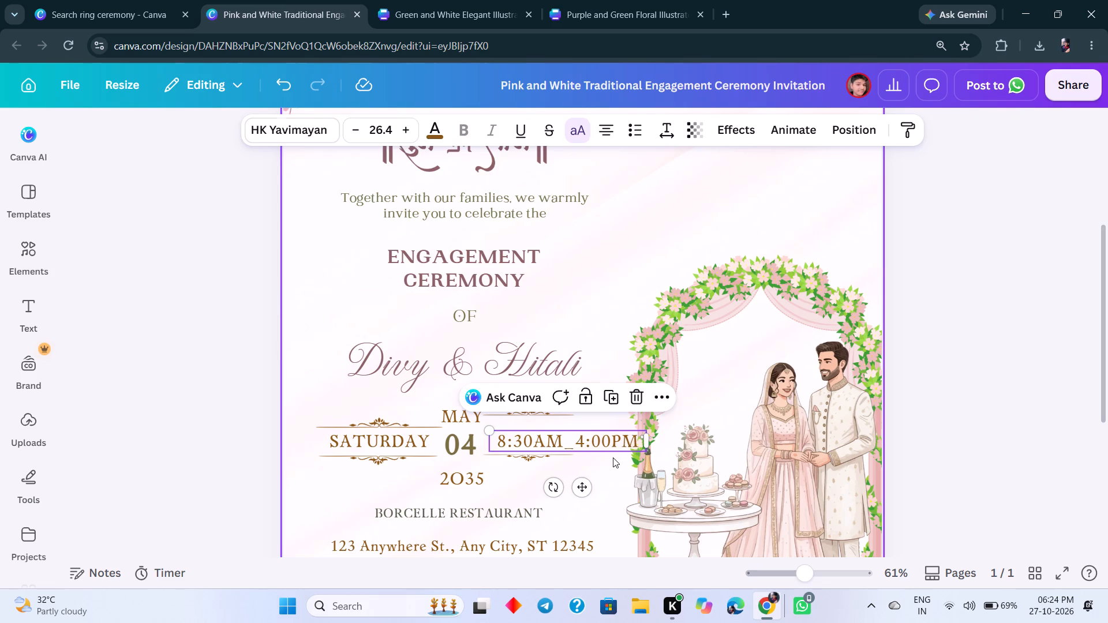
pyautogui.moveTo(592, 442); pyautogui.dragTo(577, 445)
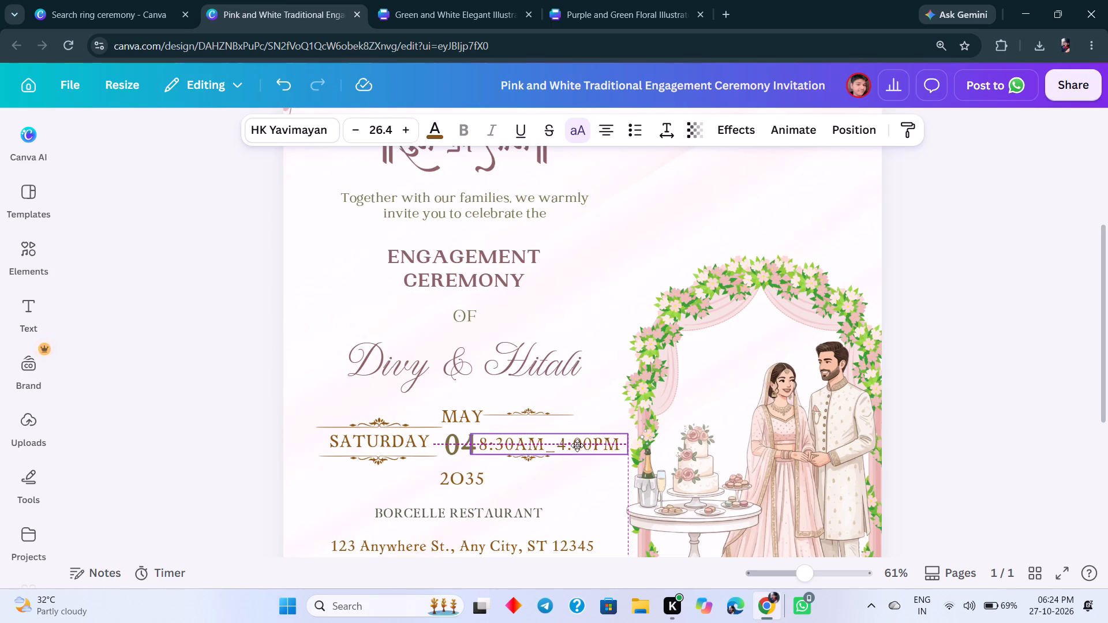
pyautogui.moveTo(577, 445); pyautogui.dragTo(579, 445)
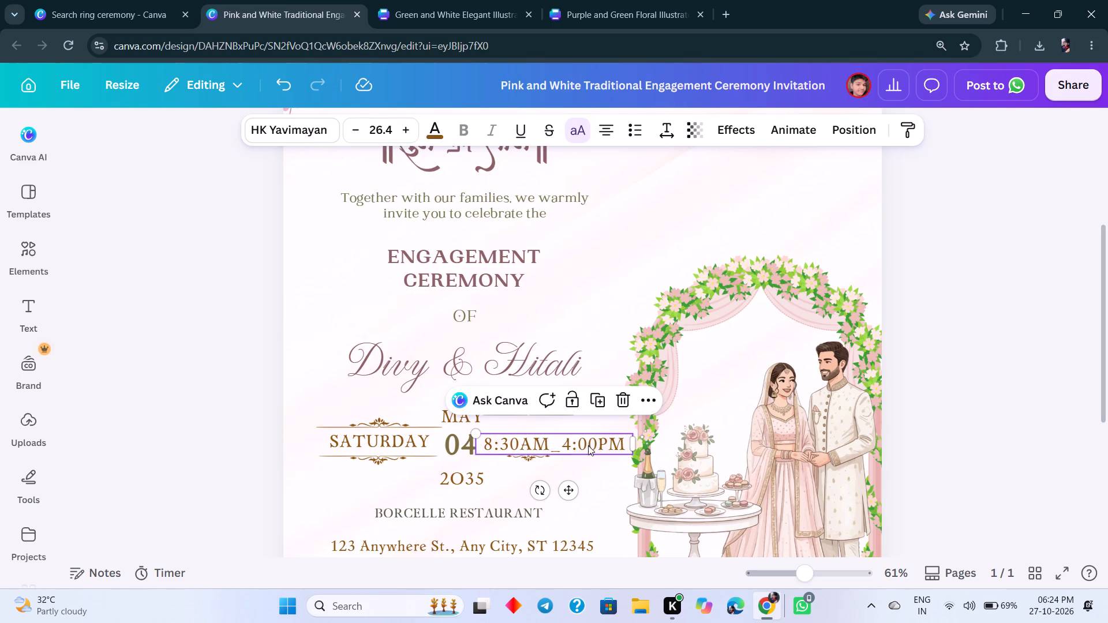
pyautogui.moveTo(476, 435); pyautogui.dragTo(480, 435)
pyautogui.moveTo(480, 435); pyautogui.dragTo(481, 435)
pyautogui.click(598, 464)
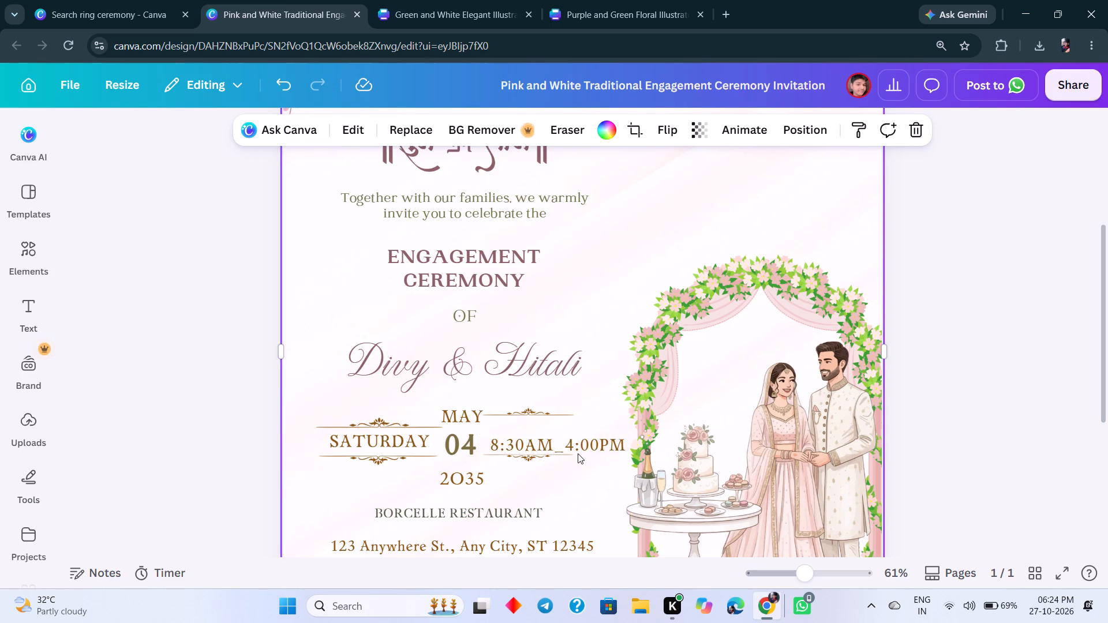
pyautogui.moveTo(568, 446); pyautogui.dragTo(563, 442)
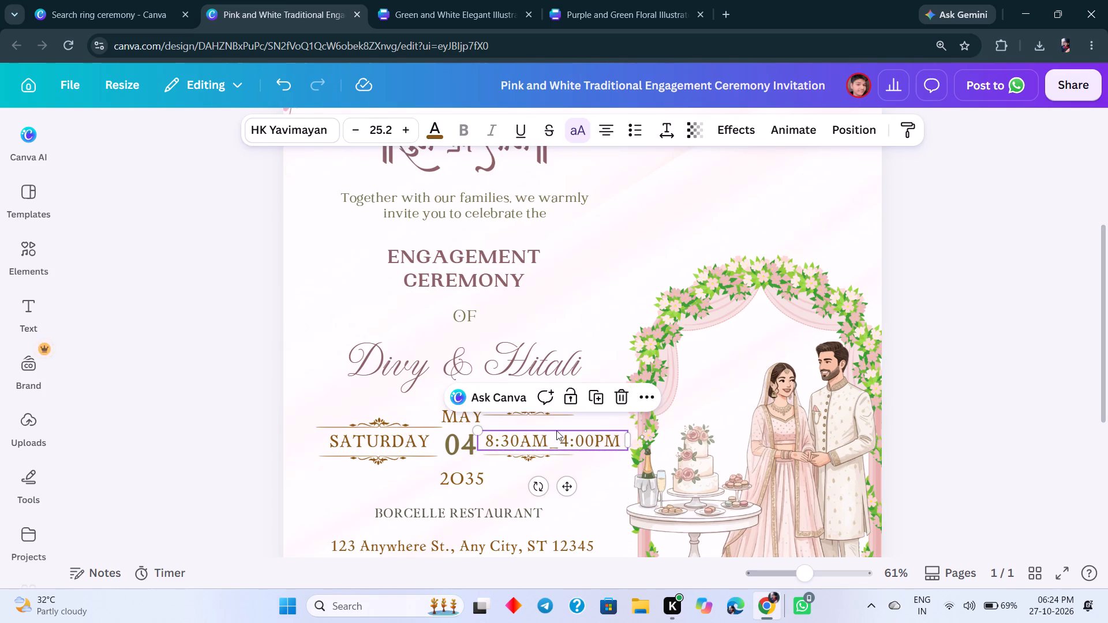
# Replace the underscore between the two times with a hyphen, making it "8:30AM-4:00PM".
pyautogui.click(555, 445)
pyautogui.press('BackSpace')
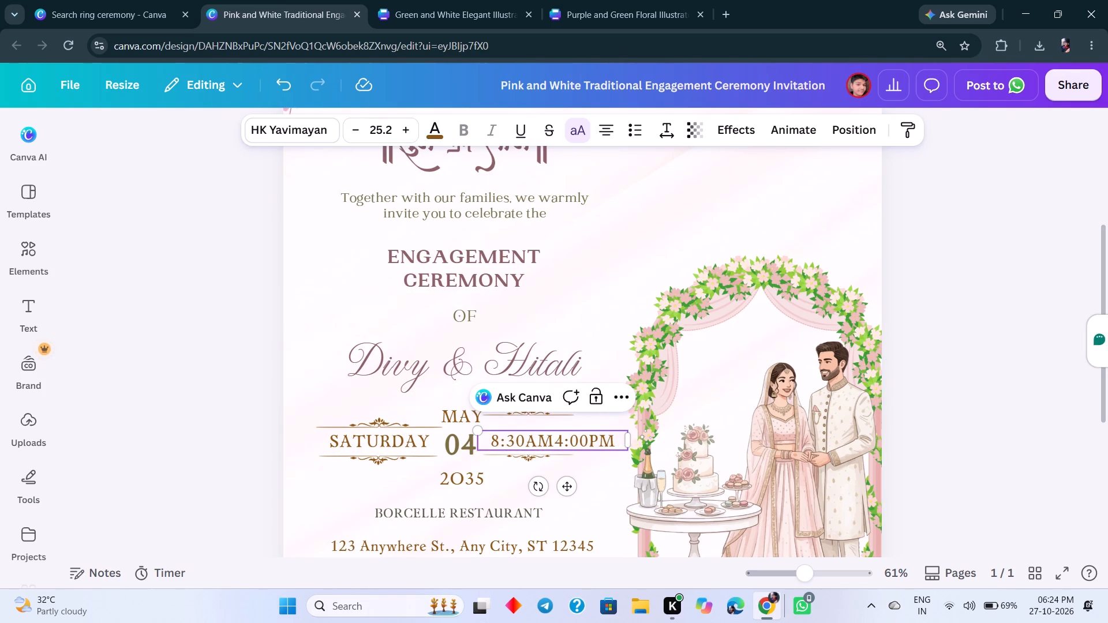
pyautogui.press('-')
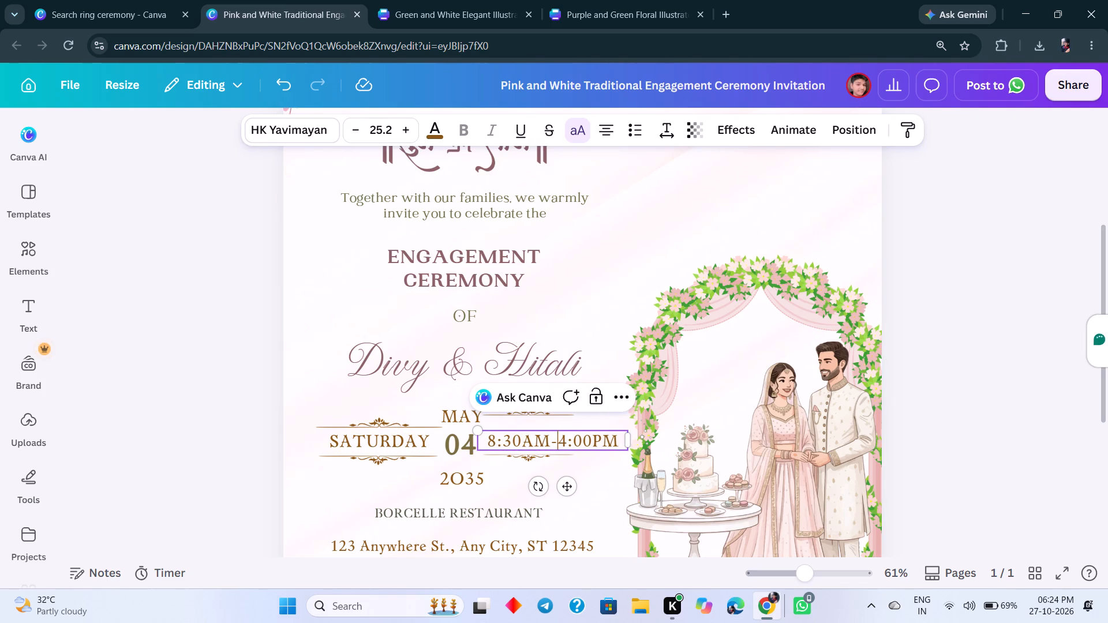
pyautogui.click(592, 465)
# Move the upper ornamental divider down close above the time range and lengthen it across most of the text.
pyautogui.moveTo(541, 415); pyautogui.dragTo(549, 427)
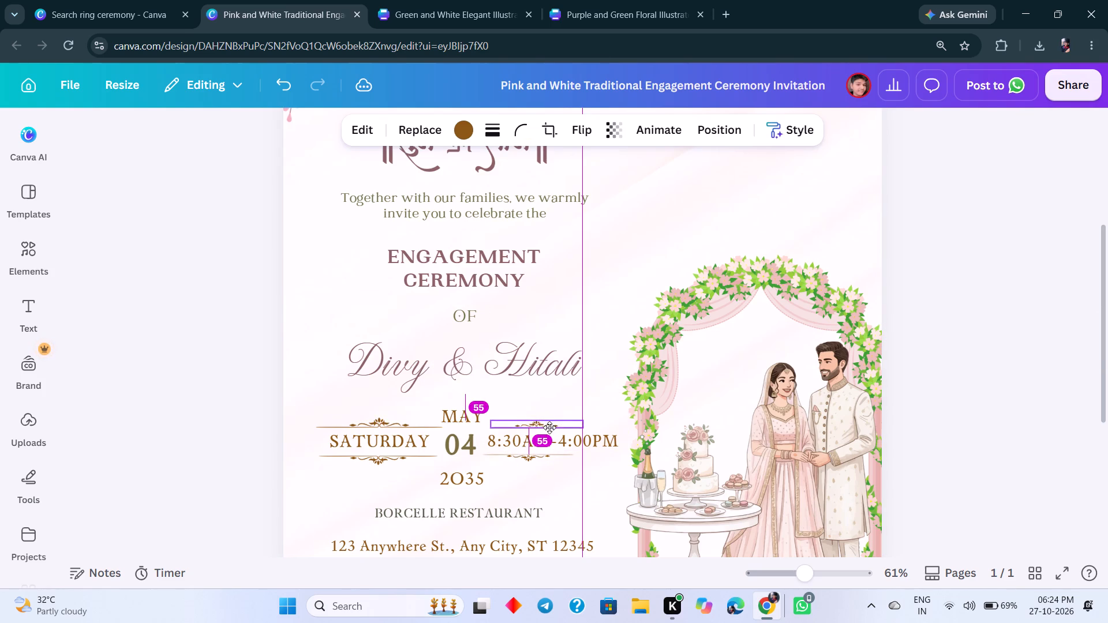
pyautogui.moveTo(549, 427); pyautogui.dragTo(549, 428)
pyautogui.moveTo(582, 423); pyautogui.dragTo(601, 423)
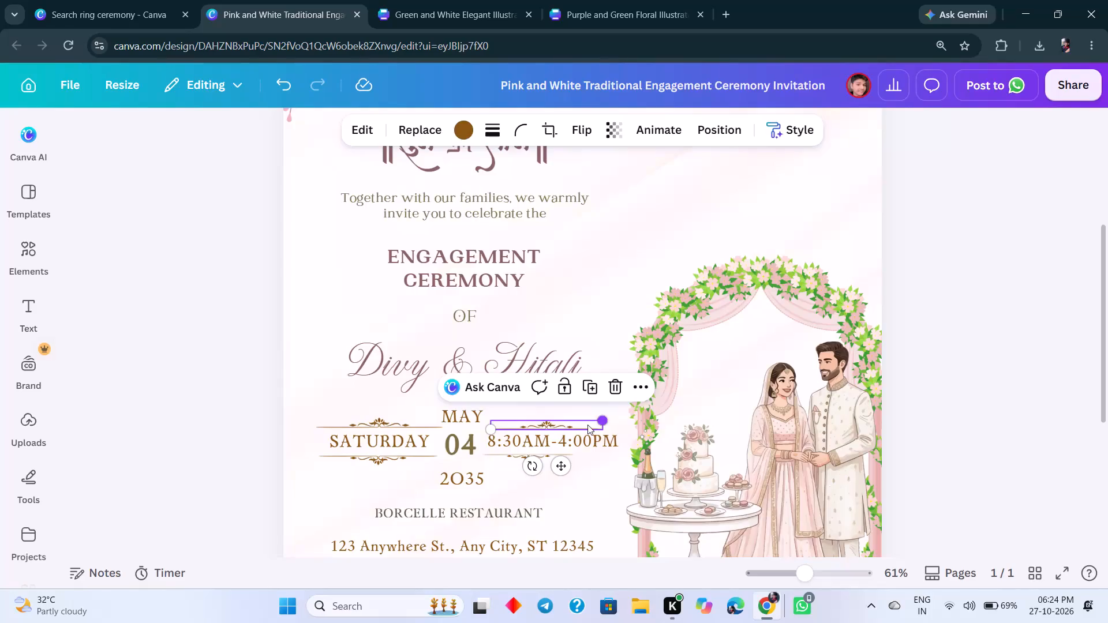
# Lengthen the ornamental divider below the time range to the text's width and align it with the divider under "SATURDAY".
pyautogui.click(550, 455)
pyautogui.moveTo(574, 452); pyautogui.dragTo(592, 452)
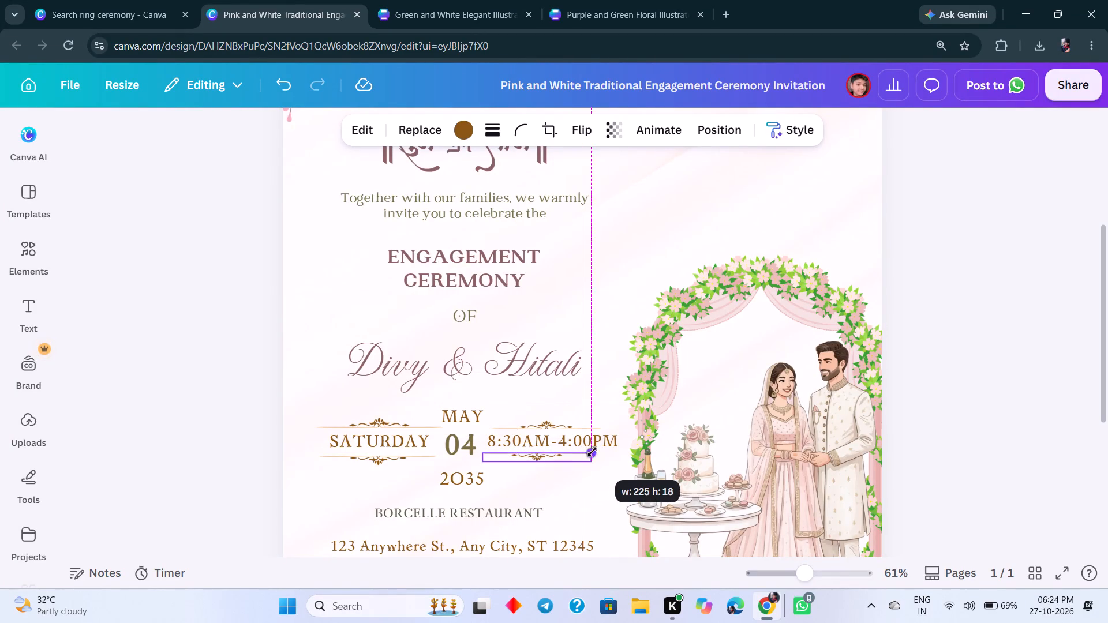
pyautogui.moveTo(592, 452); pyautogui.dragTo(613, 451)
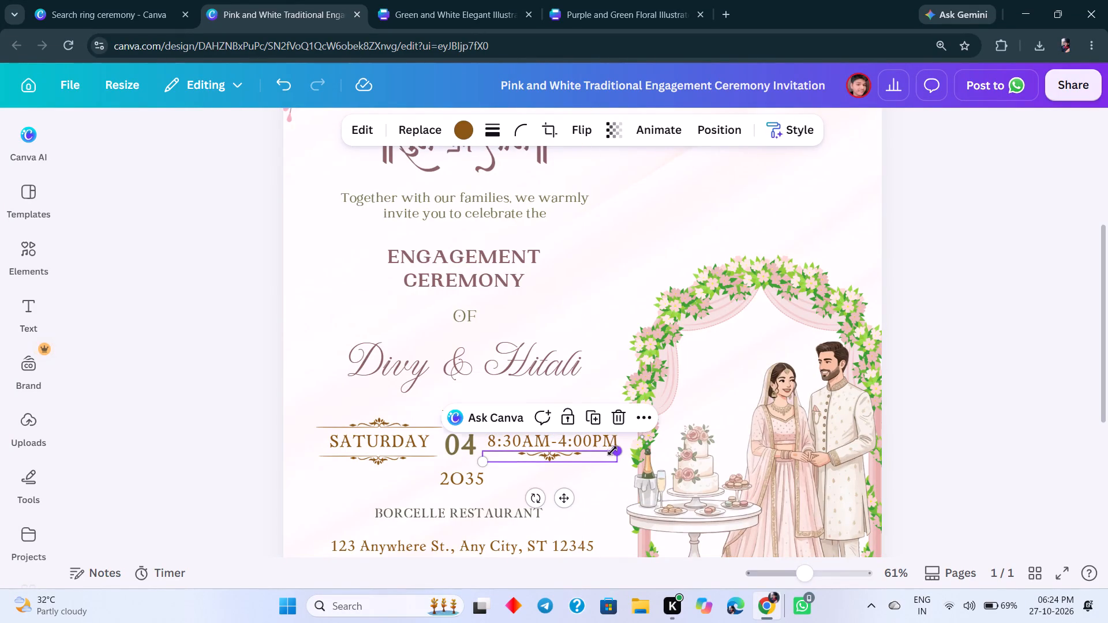
pyautogui.moveTo(589, 457); pyautogui.dragTo(590, 461)
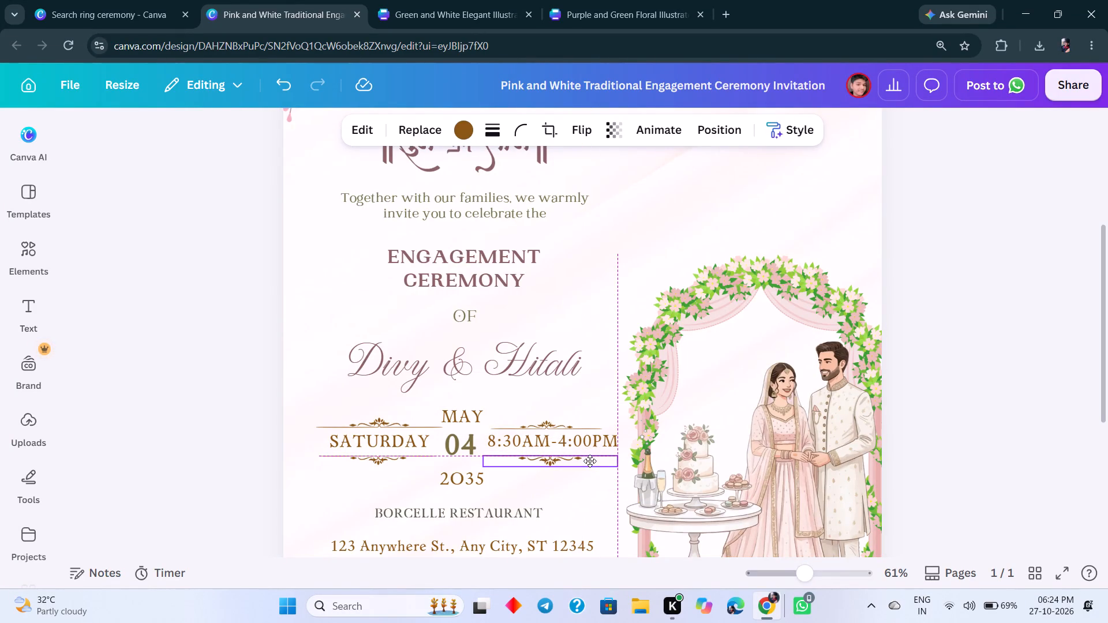
pyautogui.moveTo(590, 461); pyautogui.dragTo(588, 459)
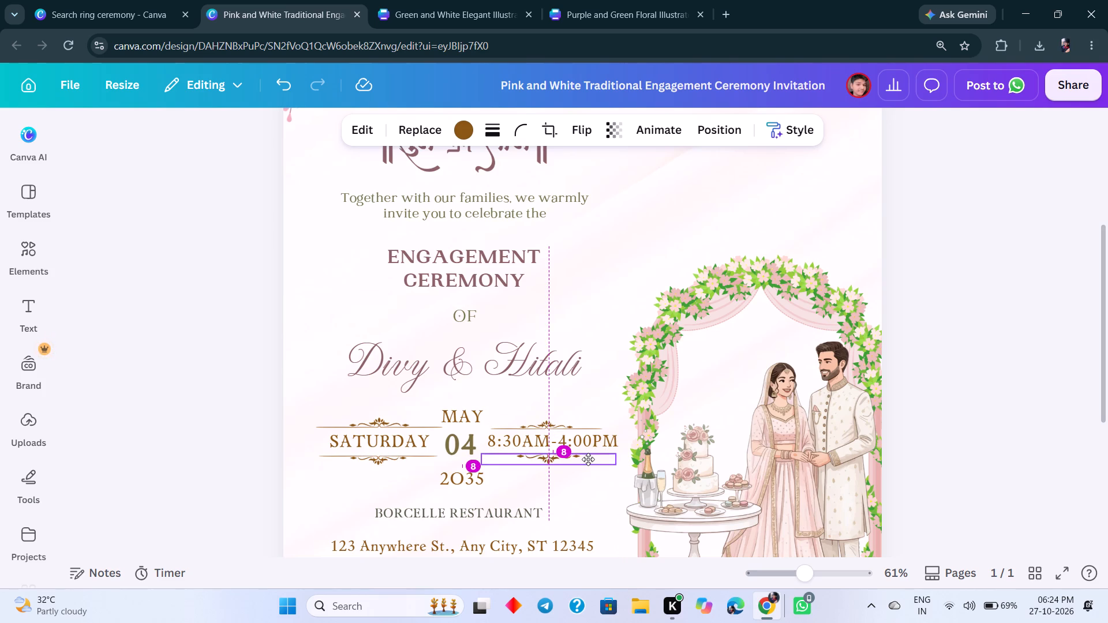
pyautogui.moveTo(588, 459); pyautogui.dragTo(589, 460)
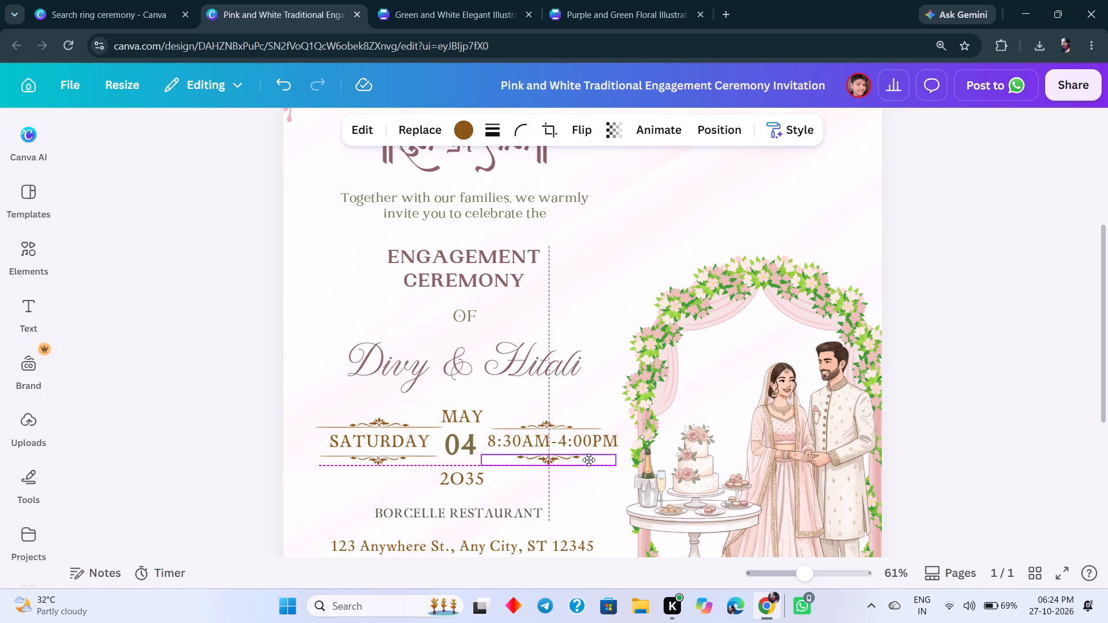
pyautogui.moveTo(589, 460); pyautogui.dragTo(589, 462)
pyautogui.click(596, 474)
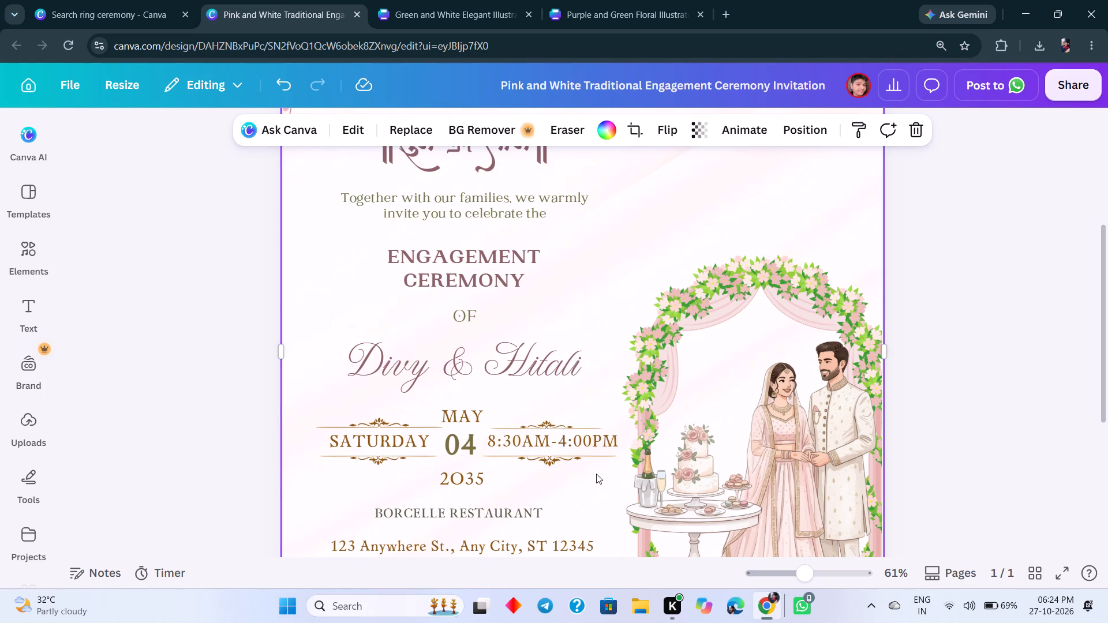
# Lengthen the divider above the time range further so it ends level with the lower divider.
pyautogui.click(565, 427)
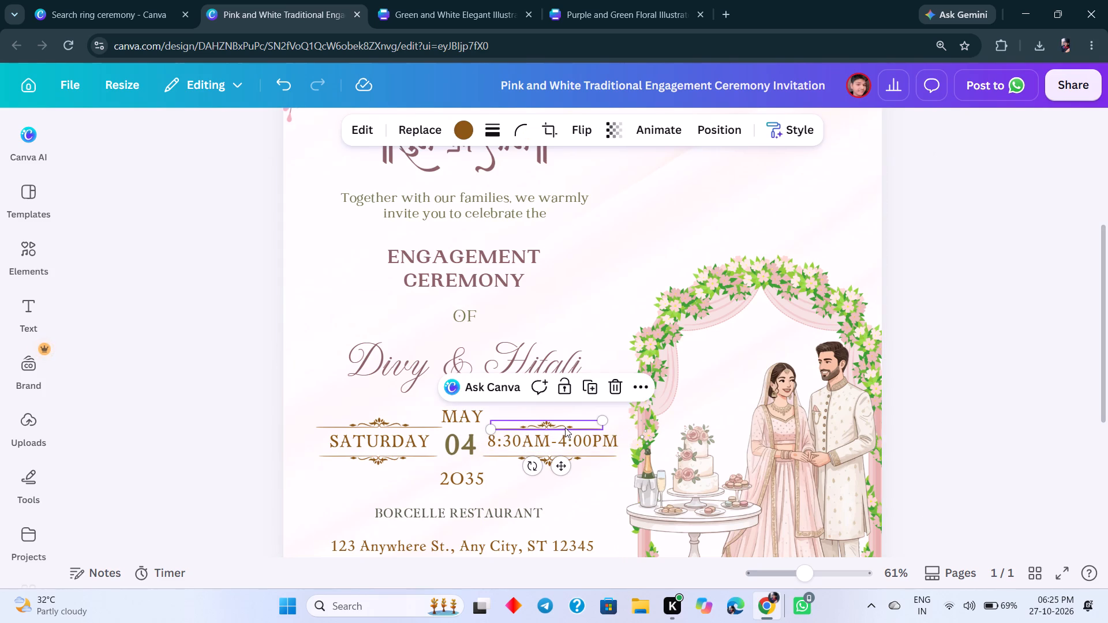
pyautogui.moveTo(599, 419); pyautogui.dragTo(604, 418)
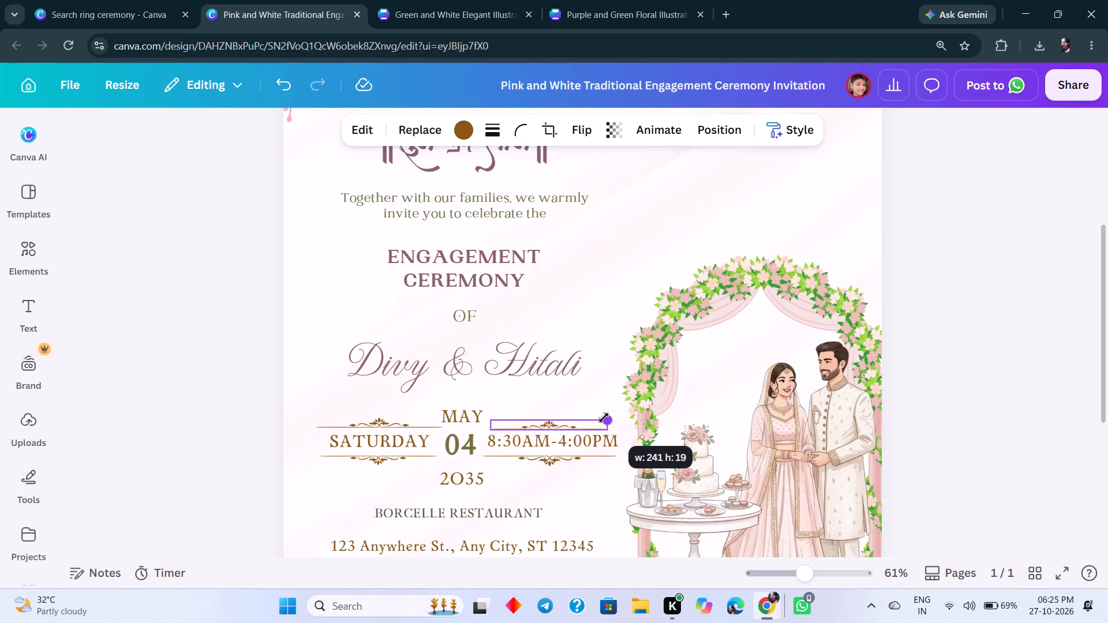
pyautogui.moveTo(604, 418); pyautogui.dragTo(609, 418)
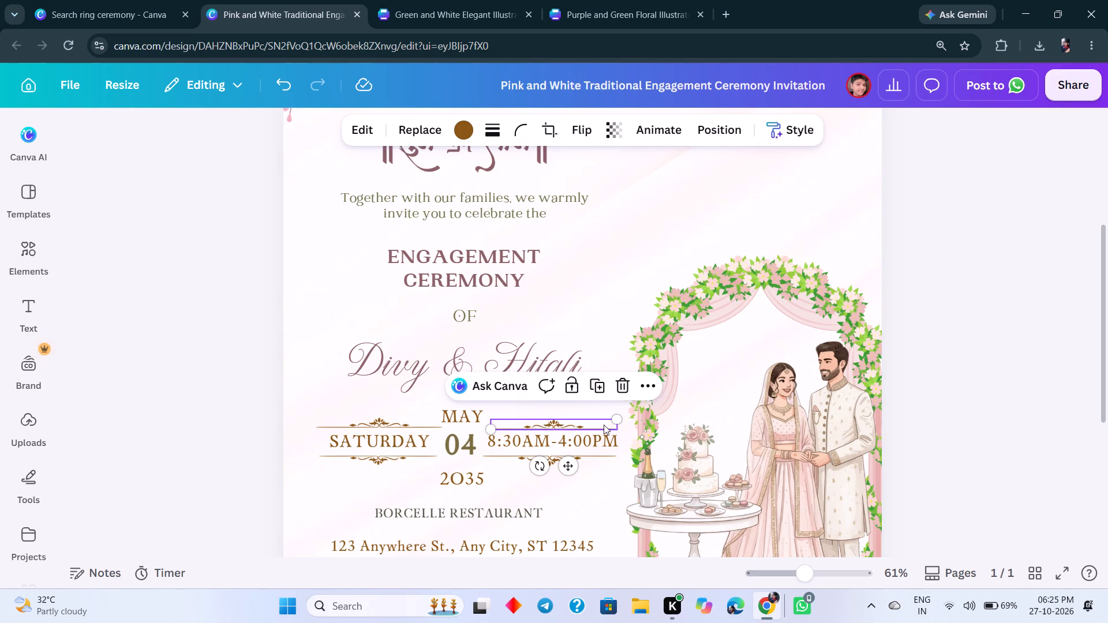
# Shorten the ornamental divider above the time range slightly.
pyautogui.moveTo(613, 420); pyautogui.dragTo(600, 422)
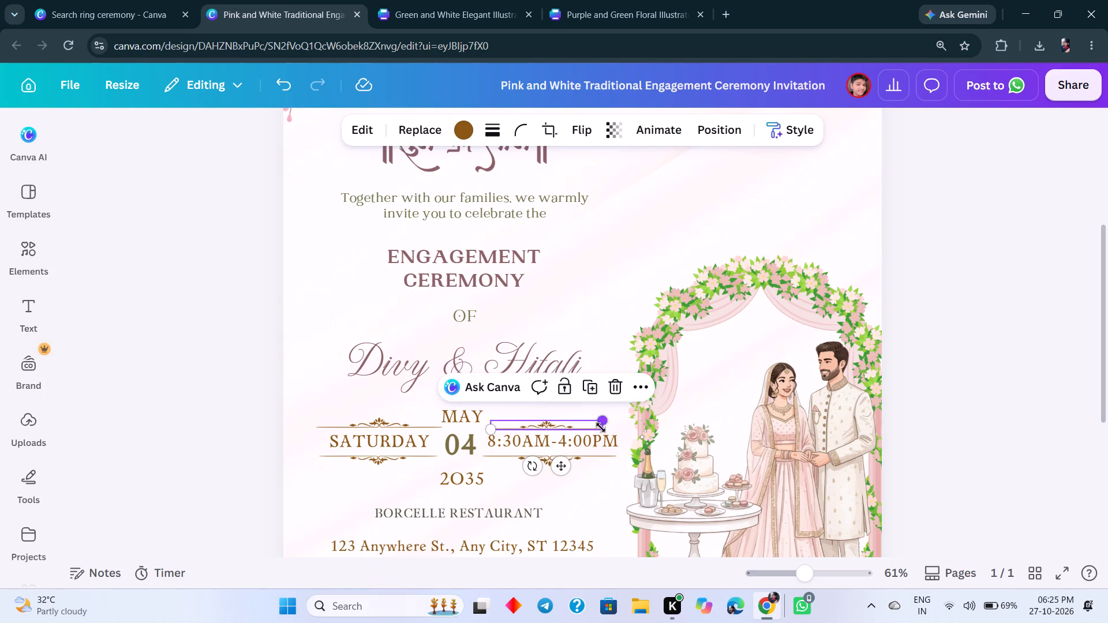
# Change the time range text to "AT 8:30AM", removing the end time.
pyautogui.click(600, 441)
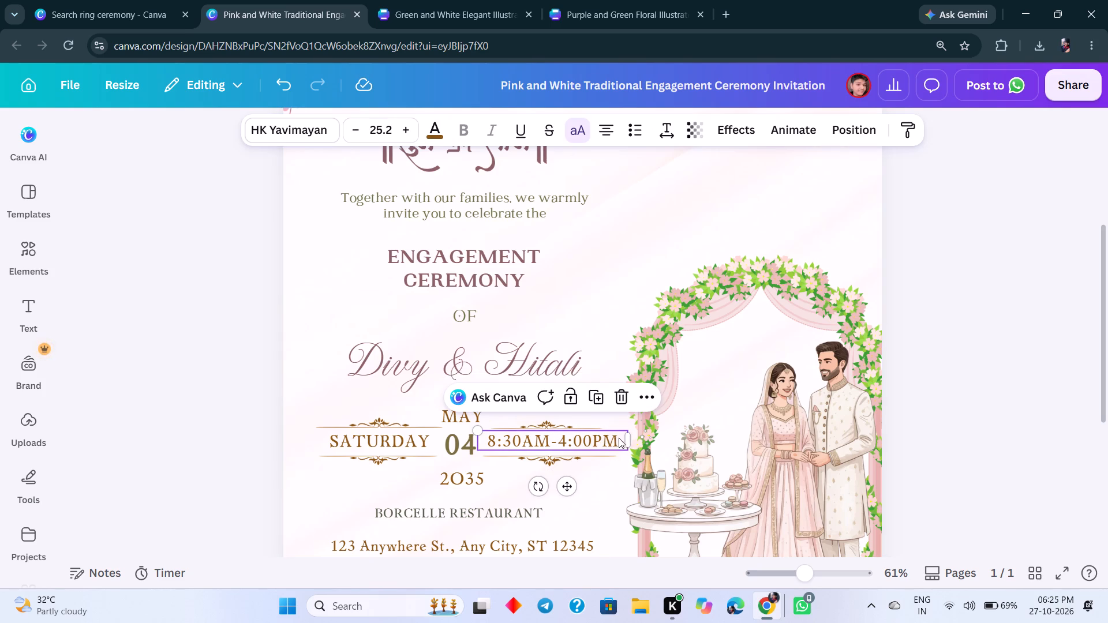
pyautogui.click(619, 437)
pyautogui.press('BackSpace')
pyautogui.press('BackSpace')
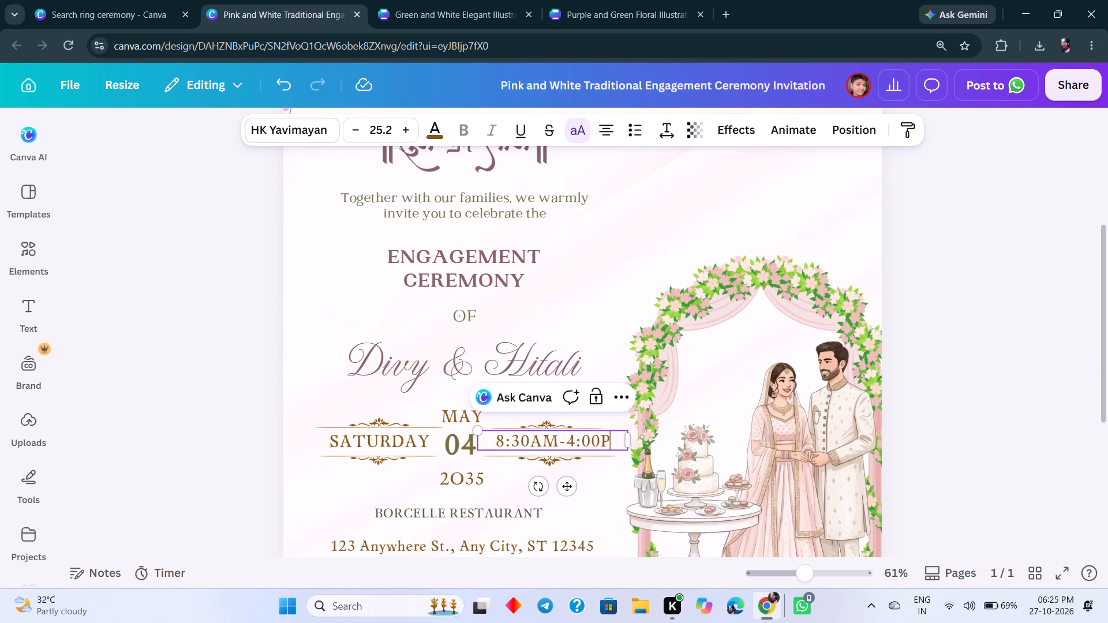
pyautogui.press('BackSpace')
pyautogui.press('BackSpace')
pyautogui.press('BackSpace')
pyautogui.press('BackSpace')
pyautogui.press('BackSpace')
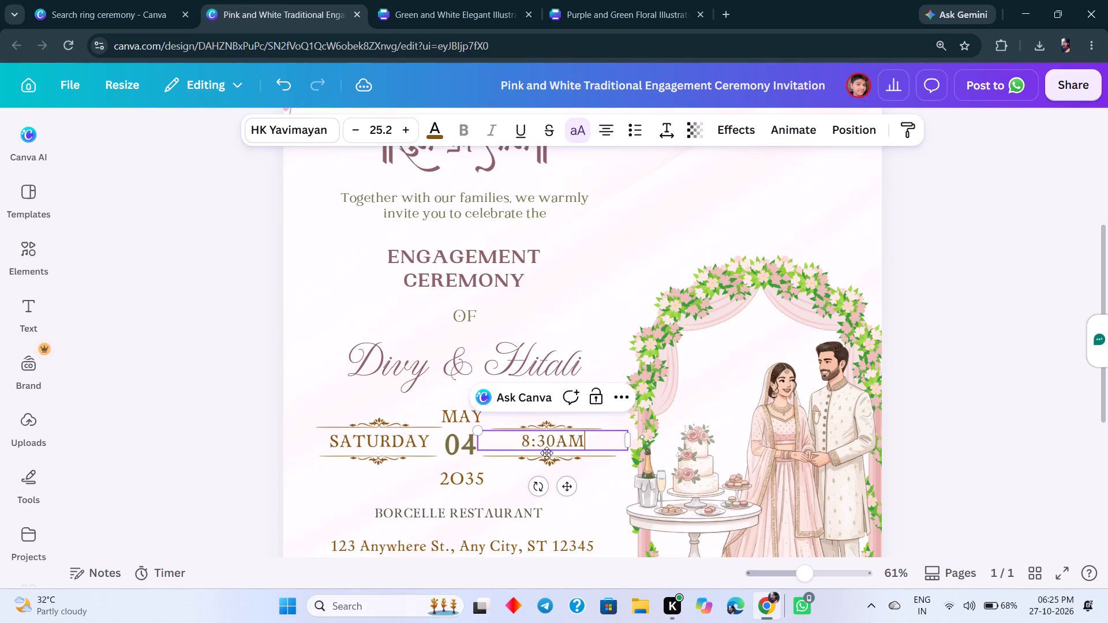
pyautogui.click(511, 449)
pyautogui.hotkey('shift', 'space')
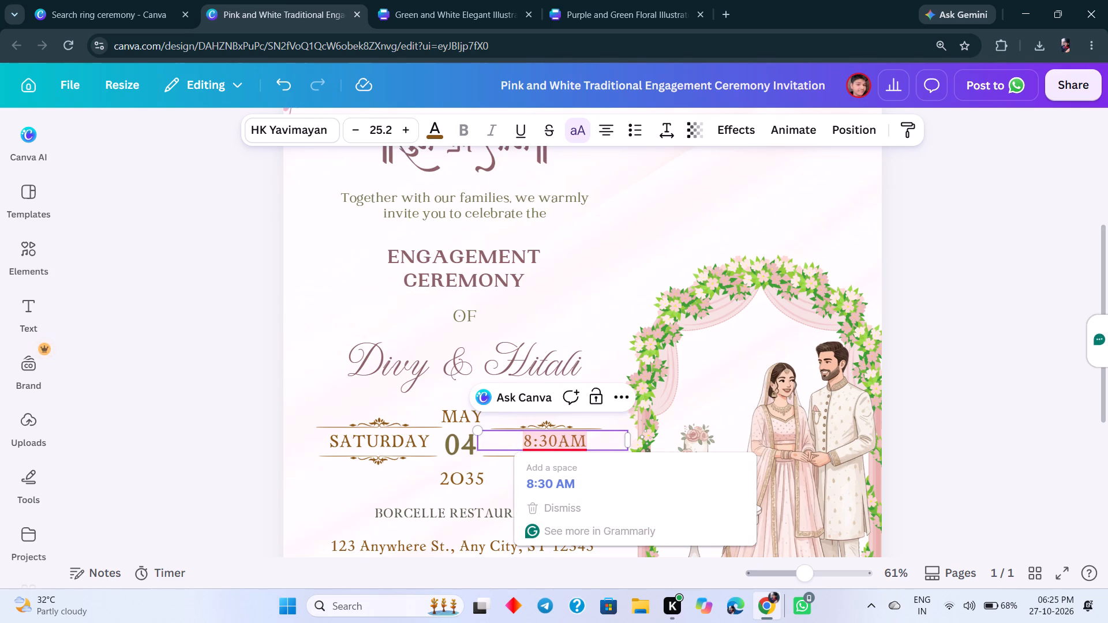
pyautogui.hotkey('shift', 'a')
pyautogui.hotkey('shift', 't')
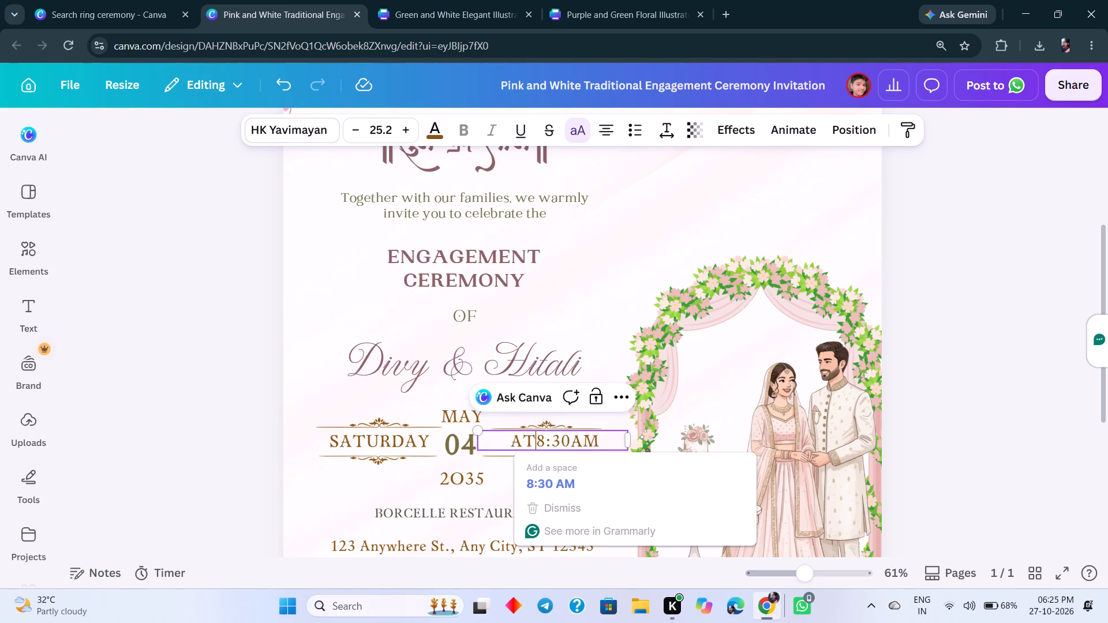
pyautogui.press('space')
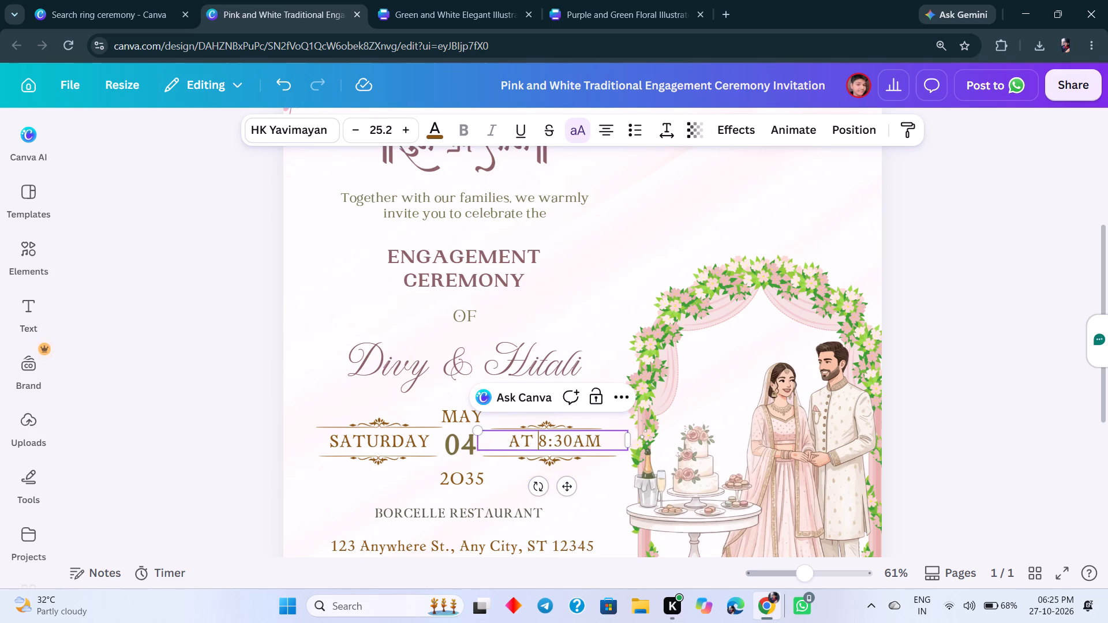
pyautogui.click(618, 488)
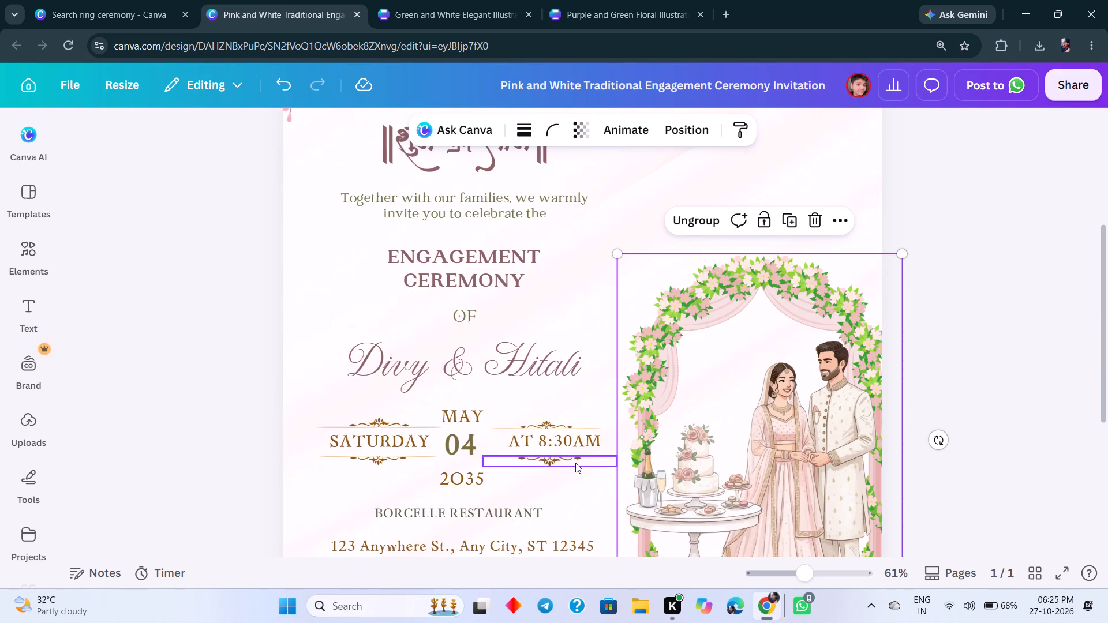
# Nudge the ornamental divider below the time closer to the text and shorten it slightly.
pyautogui.click(565, 459)
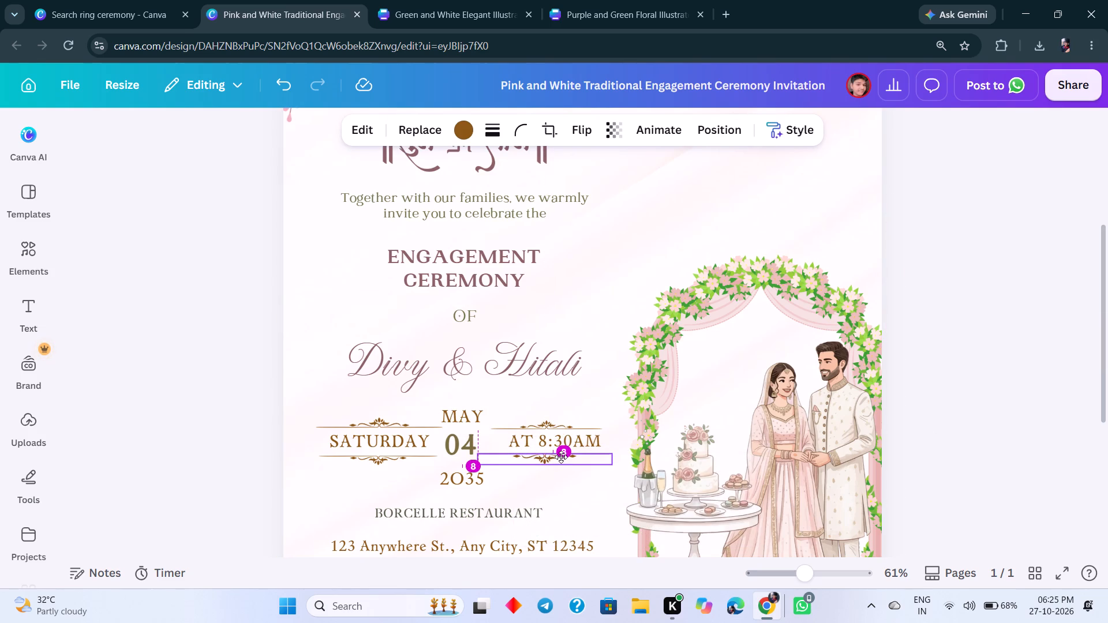
pyautogui.moveTo(477, 466); pyautogui.dragTo(488, 464)
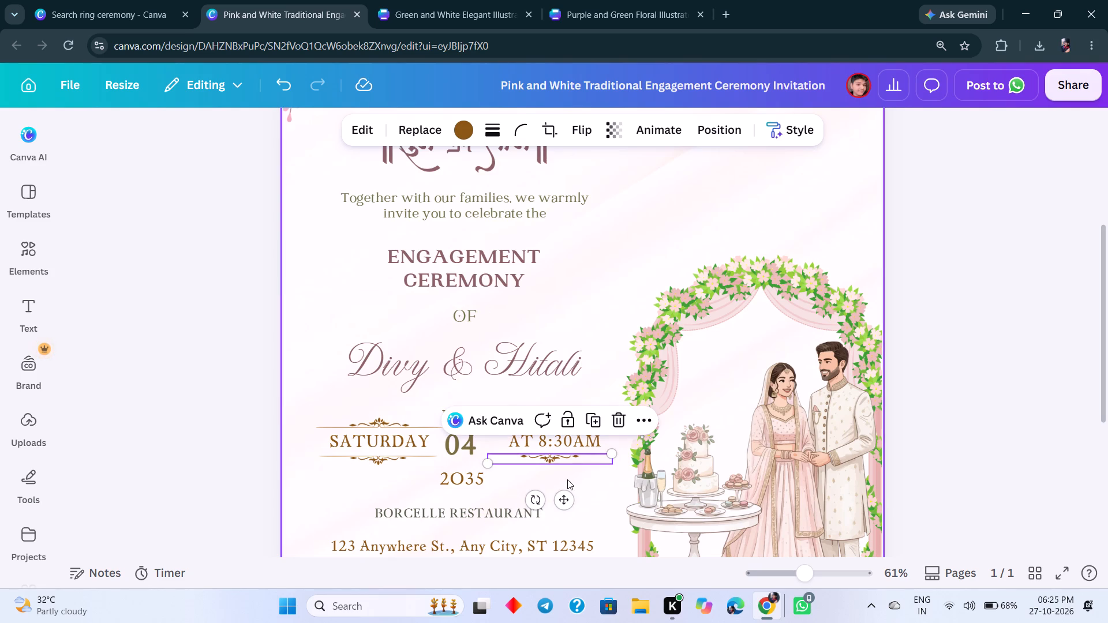
pyautogui.click(570, 479)
pyautogui.click(541, 456)
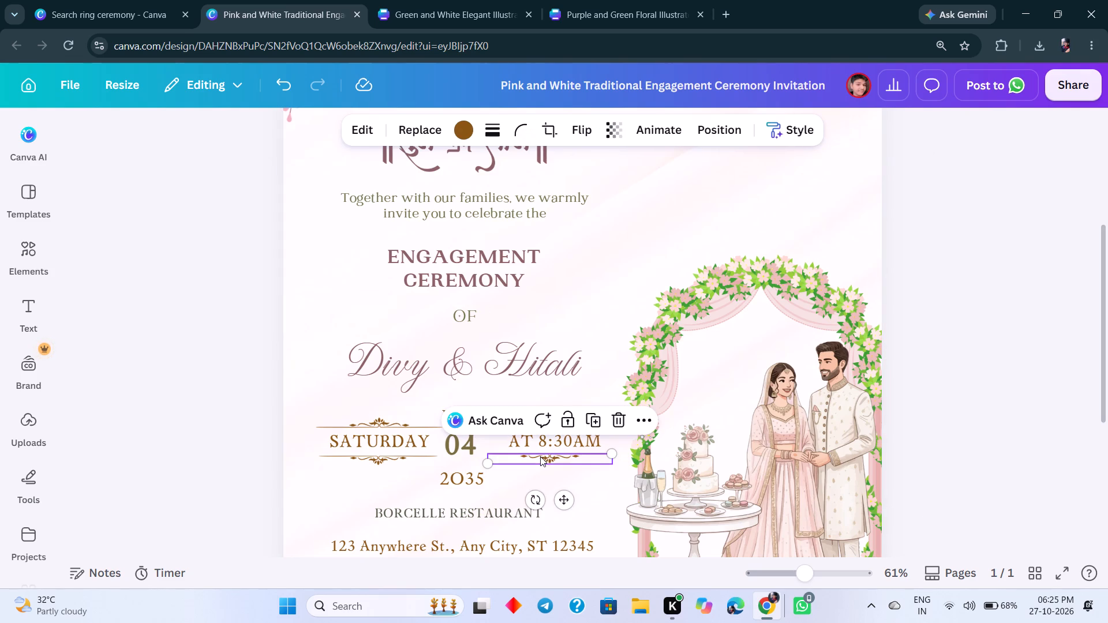
pyautogui.click(588, 474)
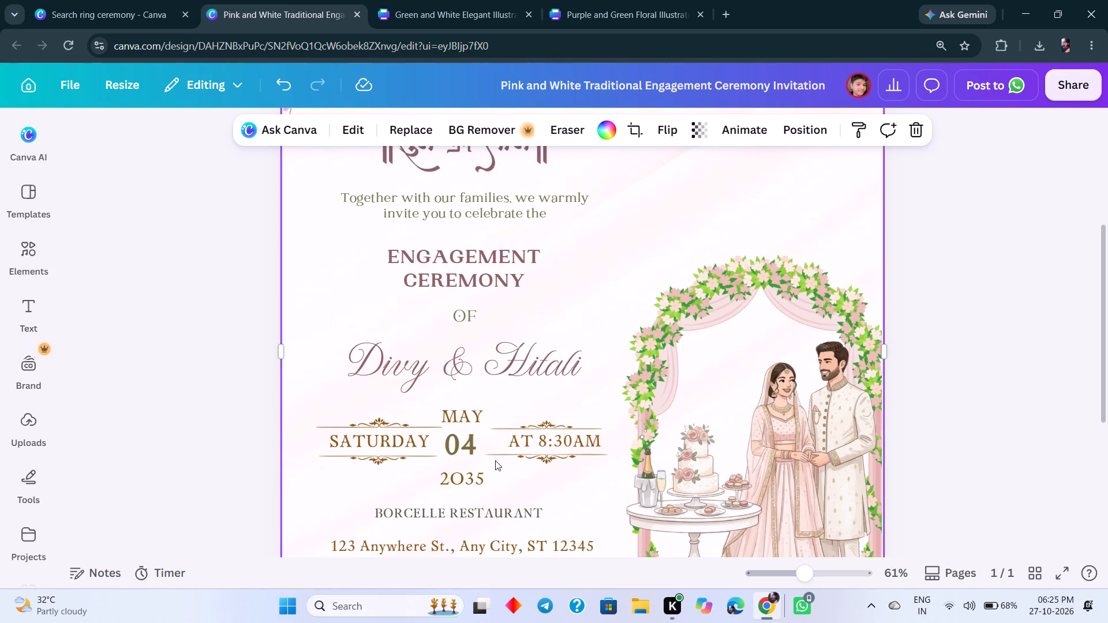
# Change the day number between the weekday and the time to 14.
pyautogui.click(456, 442)
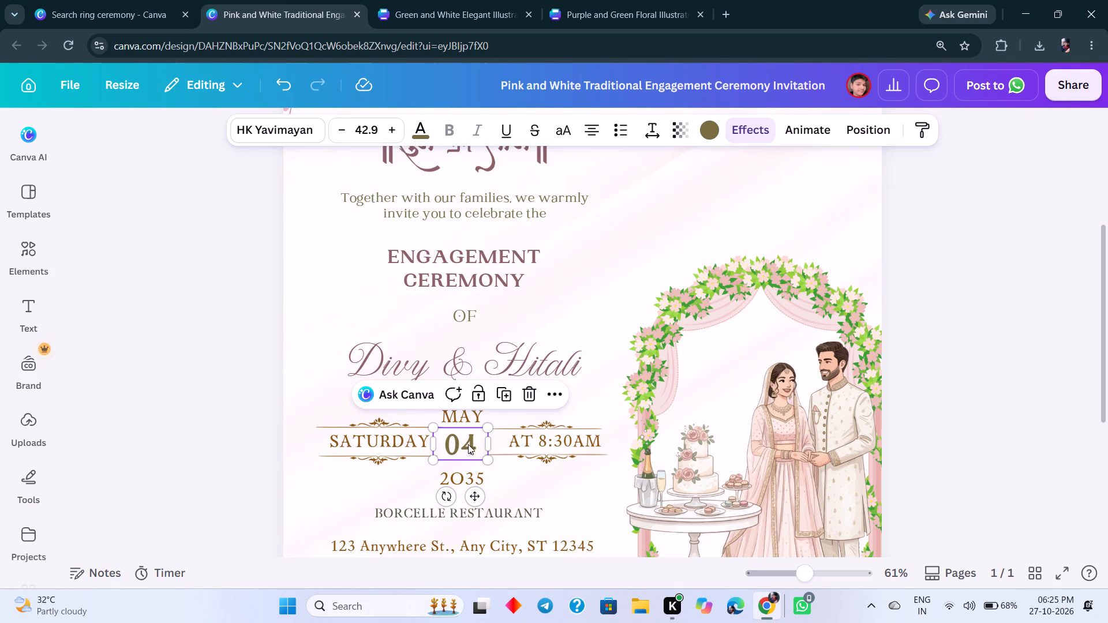
pyautogui.click(474, 444)
pyautogui.write('14')
pyautogui.click(531, 485)
# Change the year below the day number to 2026.
pyautogui.click(480, 486)
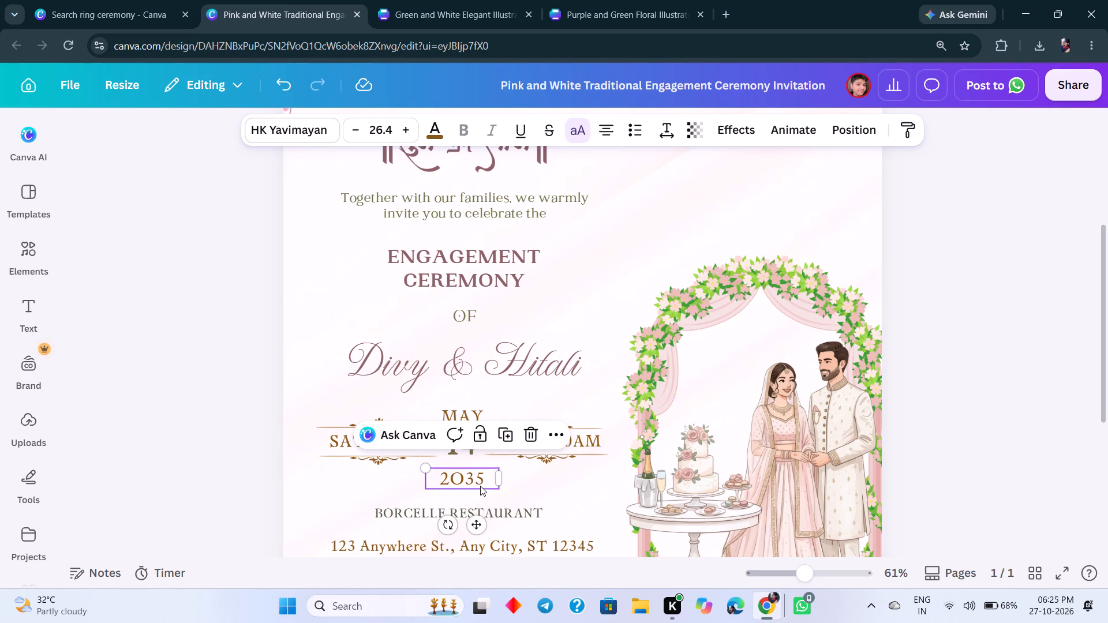
pyautogui.click(480, 483)
pyautogui.write('2026')
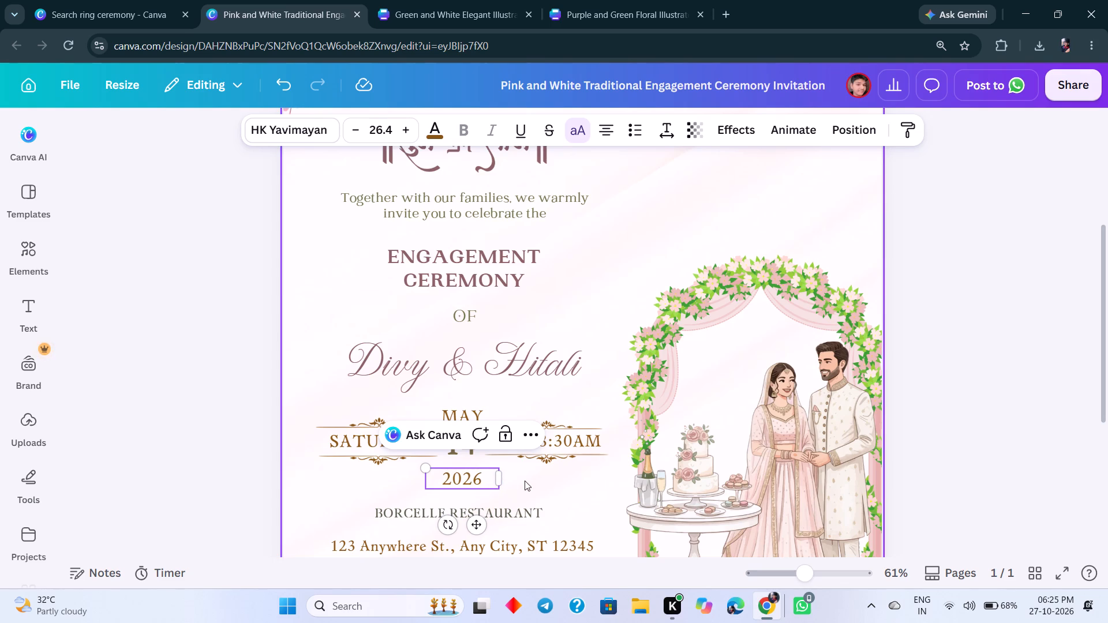
pyautogui.click(525, 481)
# Delete the month name "MAY" above the day number.
pyautogui.click(460, 421)
pyautogui.click(460, 421)
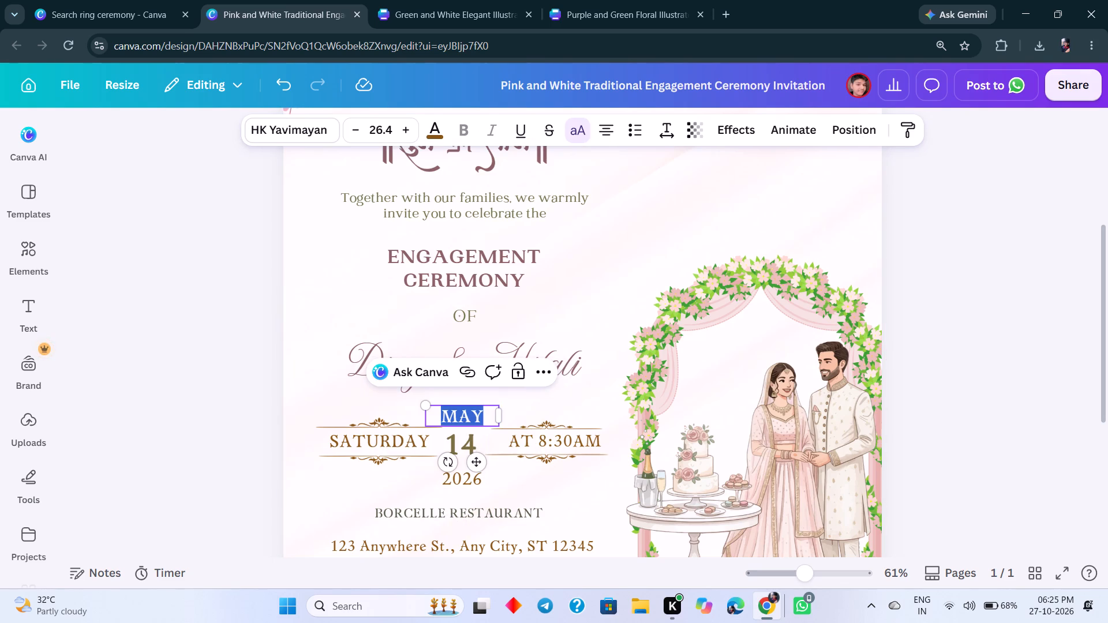
pyautogui.press('BackSpace')
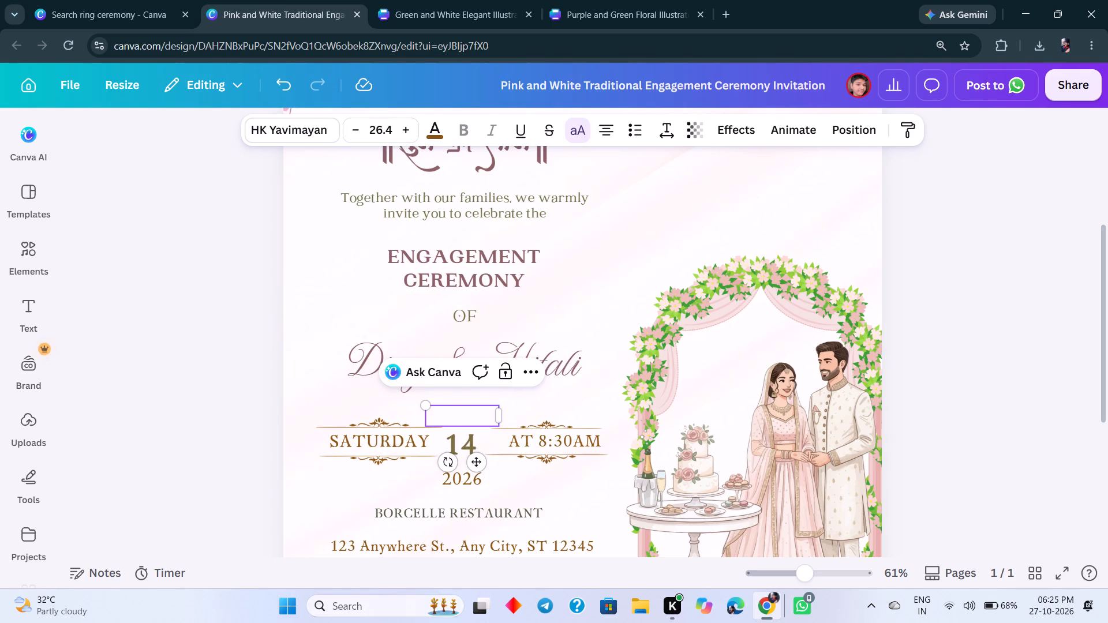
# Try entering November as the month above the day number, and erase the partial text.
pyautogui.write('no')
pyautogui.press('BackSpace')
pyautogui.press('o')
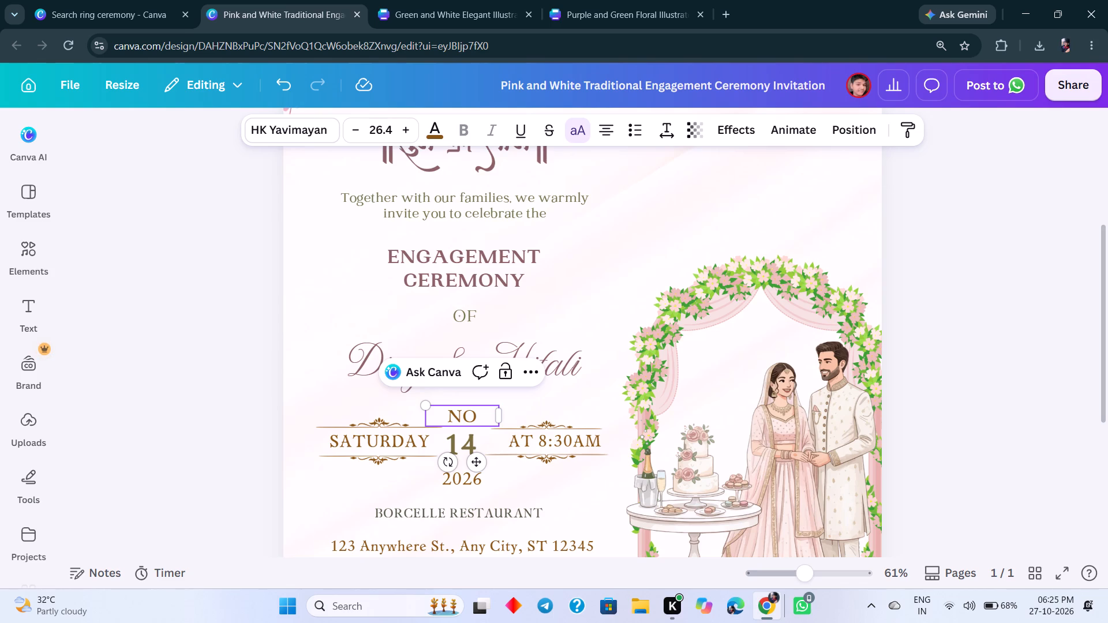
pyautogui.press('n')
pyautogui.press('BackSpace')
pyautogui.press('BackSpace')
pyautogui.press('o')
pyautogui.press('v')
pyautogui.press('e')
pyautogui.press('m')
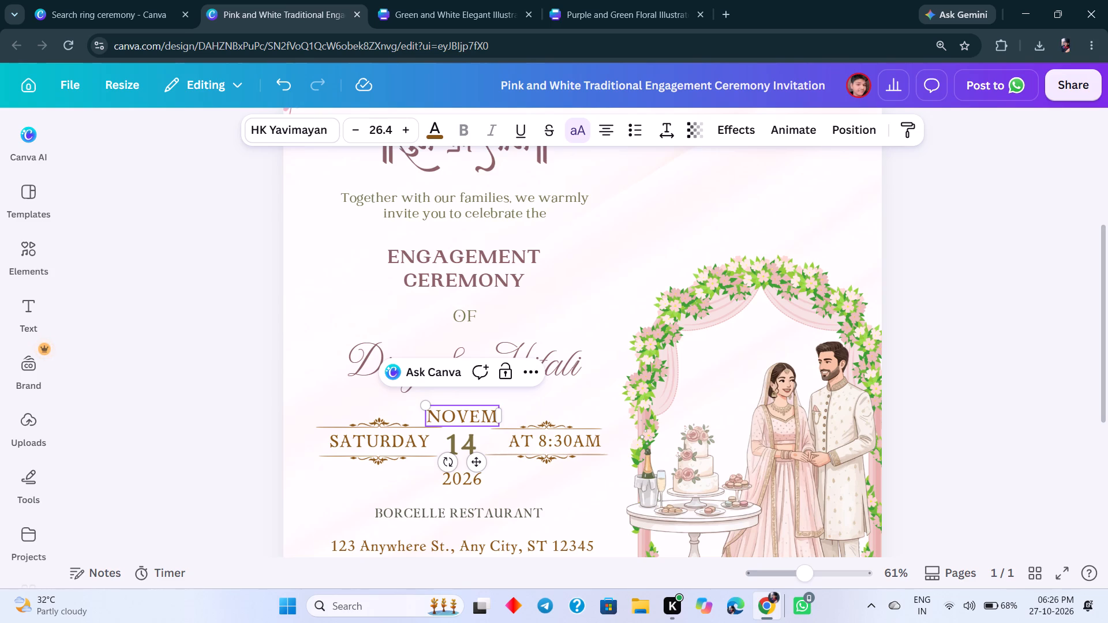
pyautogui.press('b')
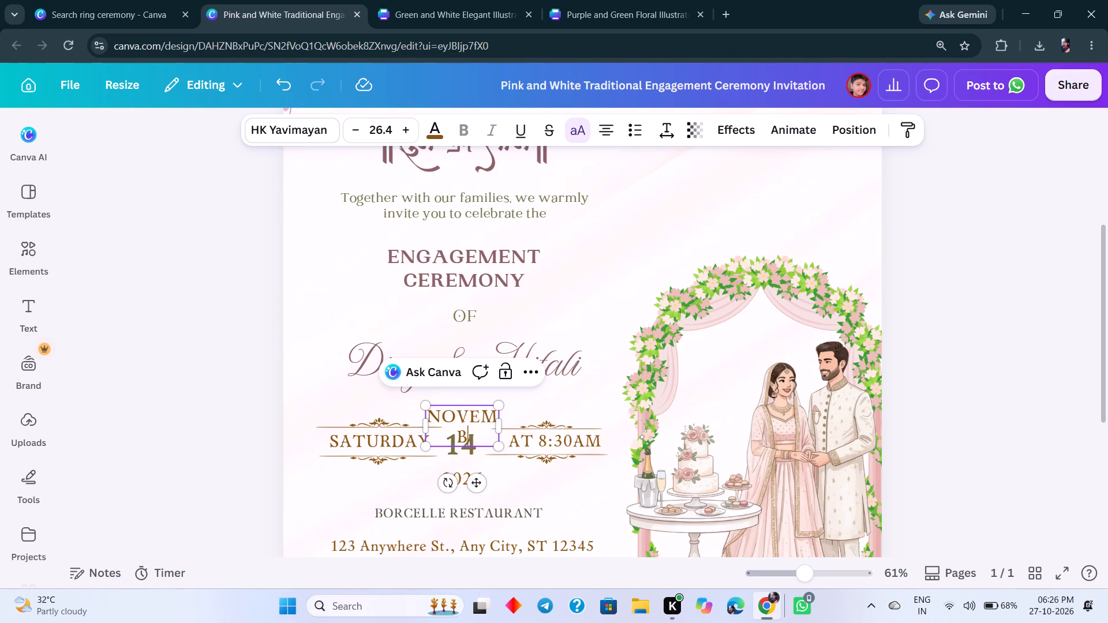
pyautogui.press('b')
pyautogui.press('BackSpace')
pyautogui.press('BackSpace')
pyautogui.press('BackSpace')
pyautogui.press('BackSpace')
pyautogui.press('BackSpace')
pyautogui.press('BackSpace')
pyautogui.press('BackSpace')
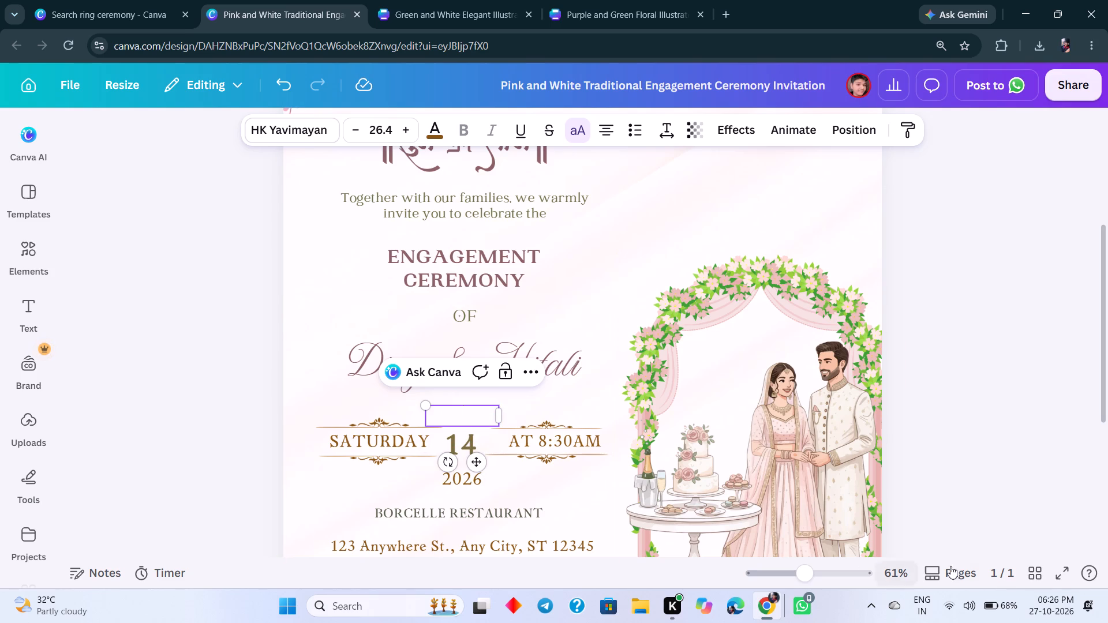
# Check the November 2026 page of the Windows calendar.
pyautogui.click(1062, 615)
pyautogui.click(1057, 612)
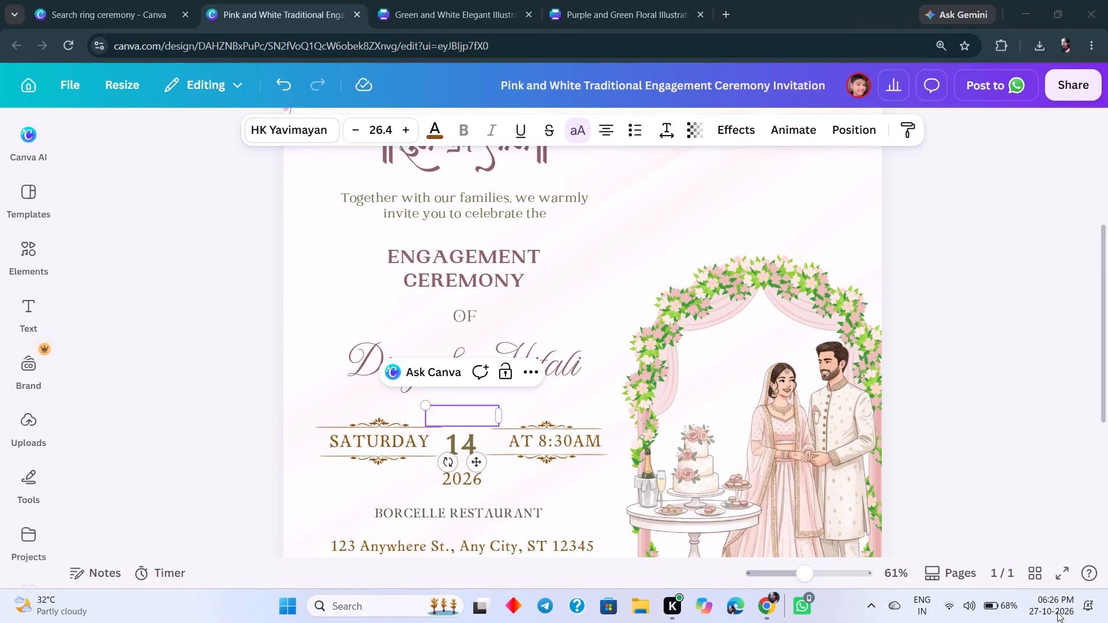
pyautogui.click(1057, 612)
pyautogui.click(1081, 308)
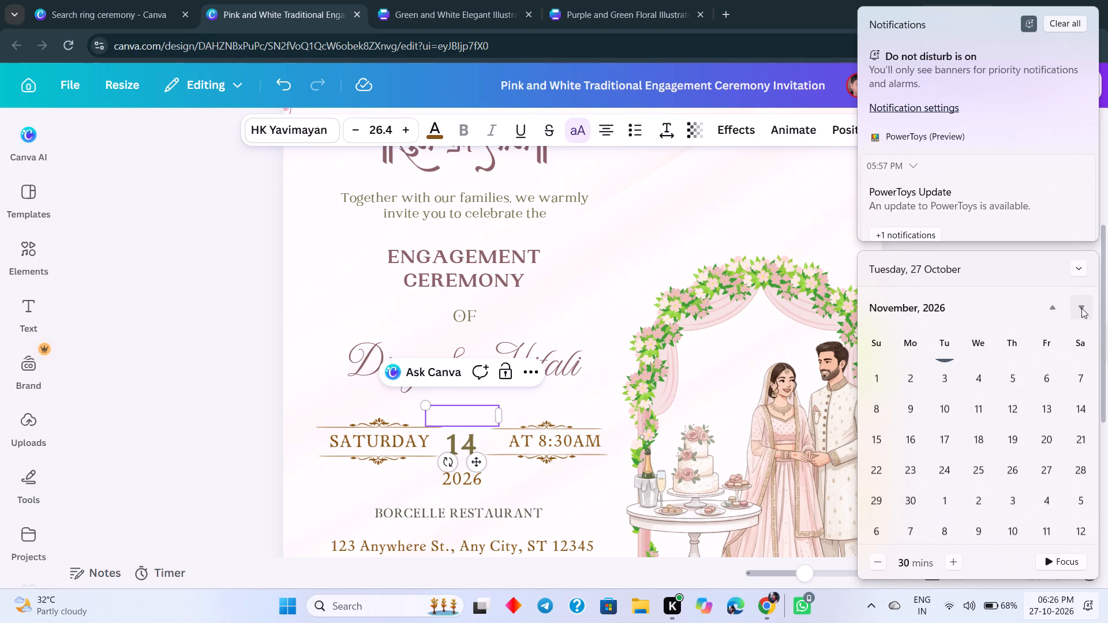
# Enter "NOVEMBER" as the month in the empty text box above the day number.
pyautogui.click(461, 424)
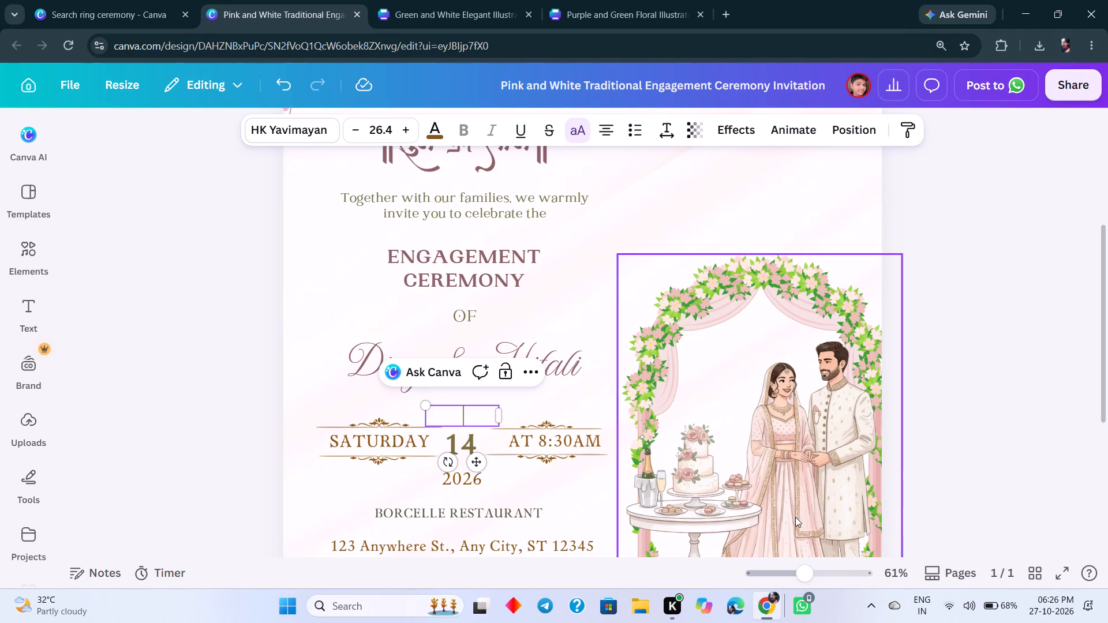
pyautogui.write('NO')
pyautogui.write('VEMBER')
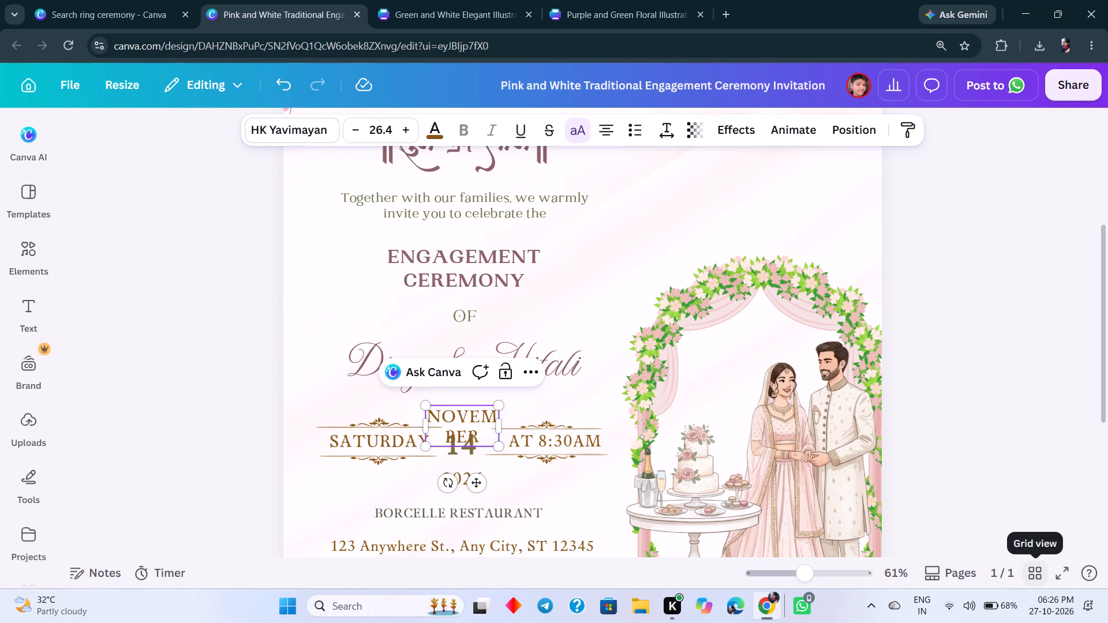
# Widen the NOVEMBER text box to fit the month on one line and scale its text down to about size 24.1.
pyautogui.moveTo(503, 425); pyautogui.dragTo(530, 425)
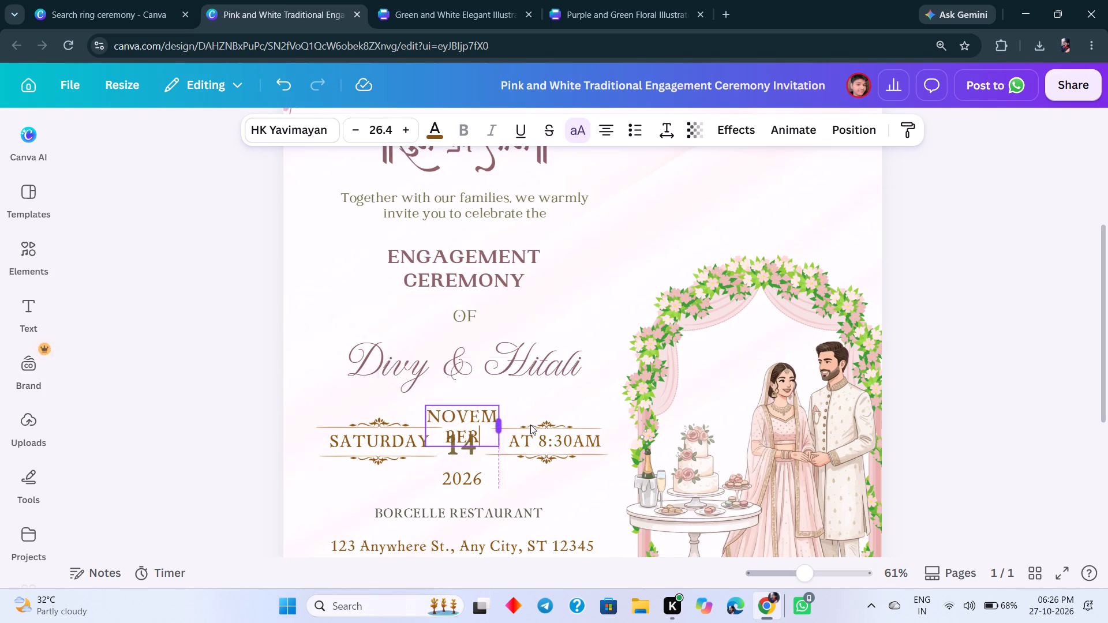
pyautogui.moveTo(530, 425); pyautogui.dragTo(574, 415)
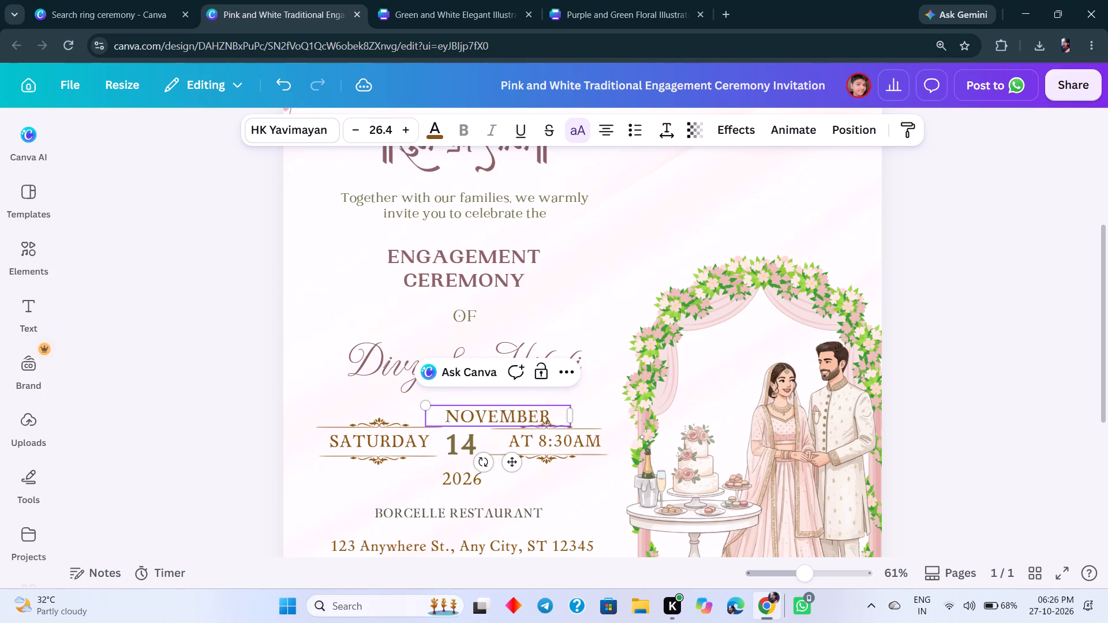
pyautogui.moveTo(423, 407); pyautogui.dragTo(436, 413)
# Move the NOVEMBER text so it is centred above the day number, aligned with the couple's names.
pyautogui.moveTo(484, 418); pyautogui.dragTo(461, 412)
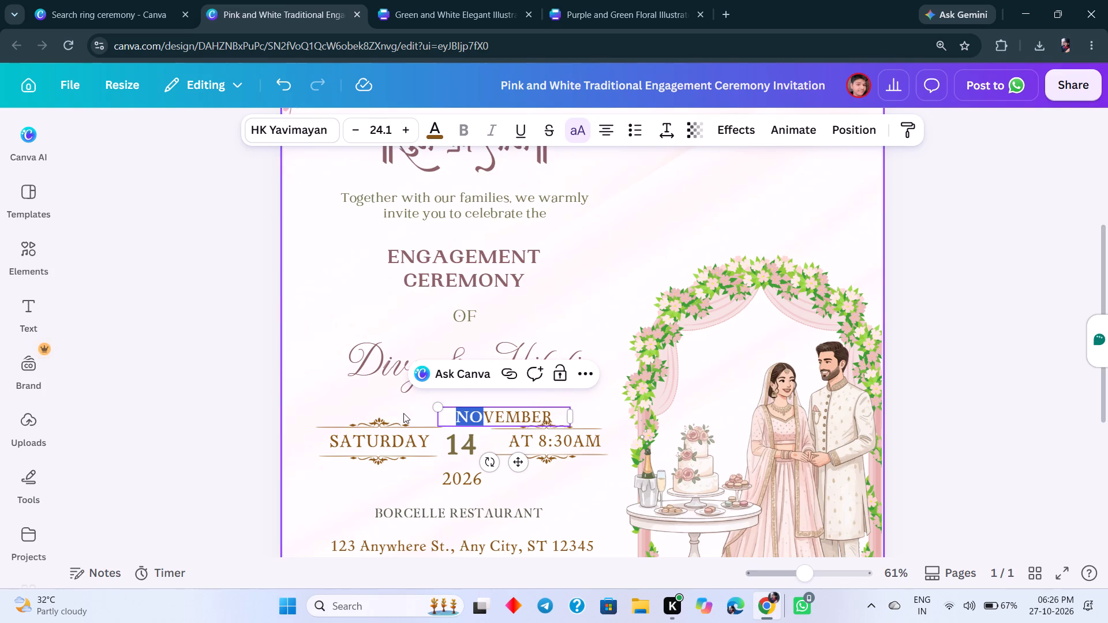
pyautogui.click(403, 413)
pyautogui.moveTo(497, 411); pyautogui.dragTo(460, 405)
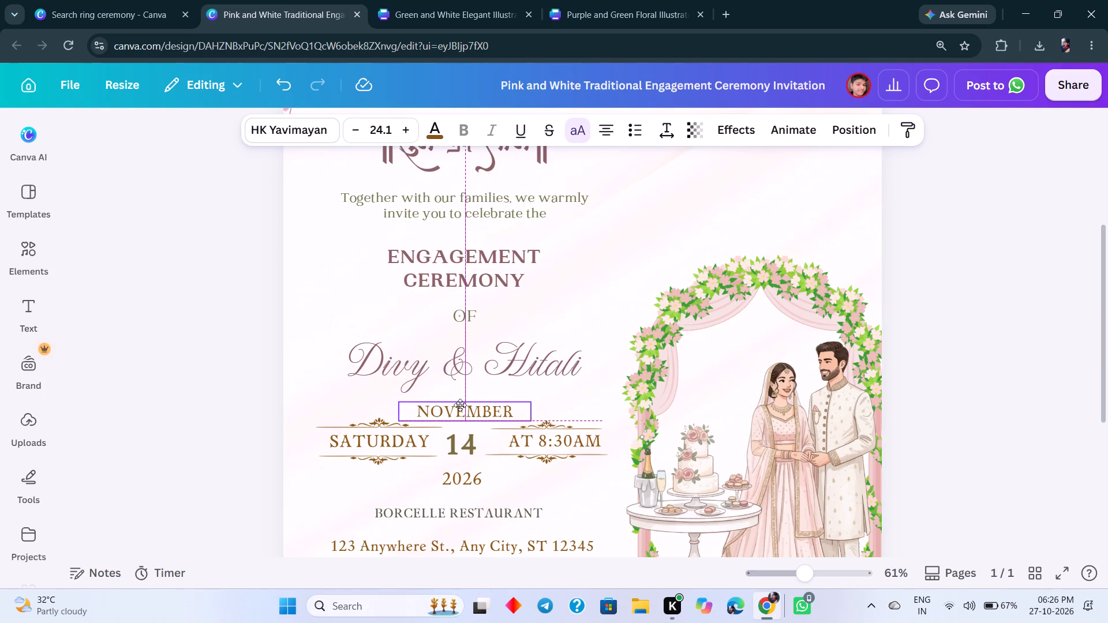
pyautogui.moveTo(460, 405); pyautogui.dragTo(459, 405)
pyautogui.click(566, 397)
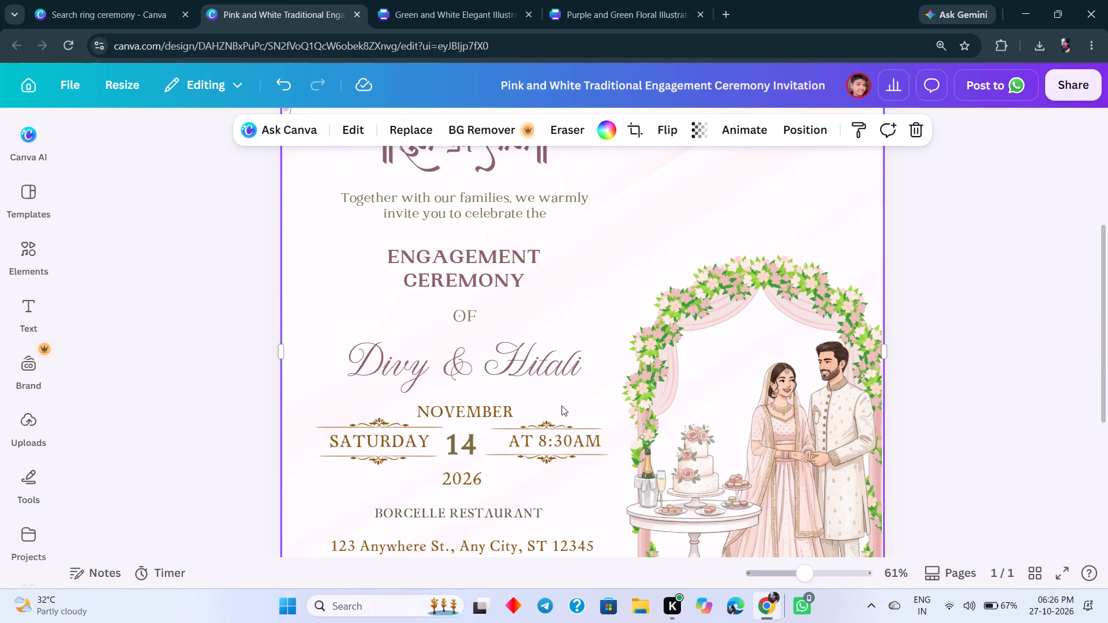
# Centre the day number 14 between the weekday and the time and enlarge it to about size 47.5.
pyautogui.click(461, 441)
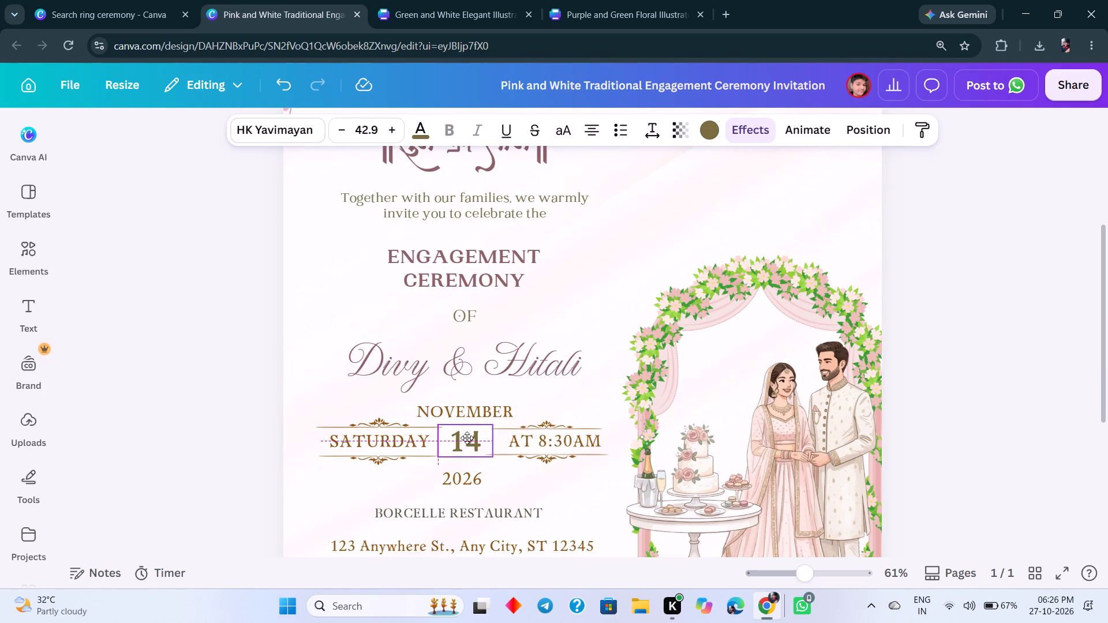
pyautogui.click(597, 407)
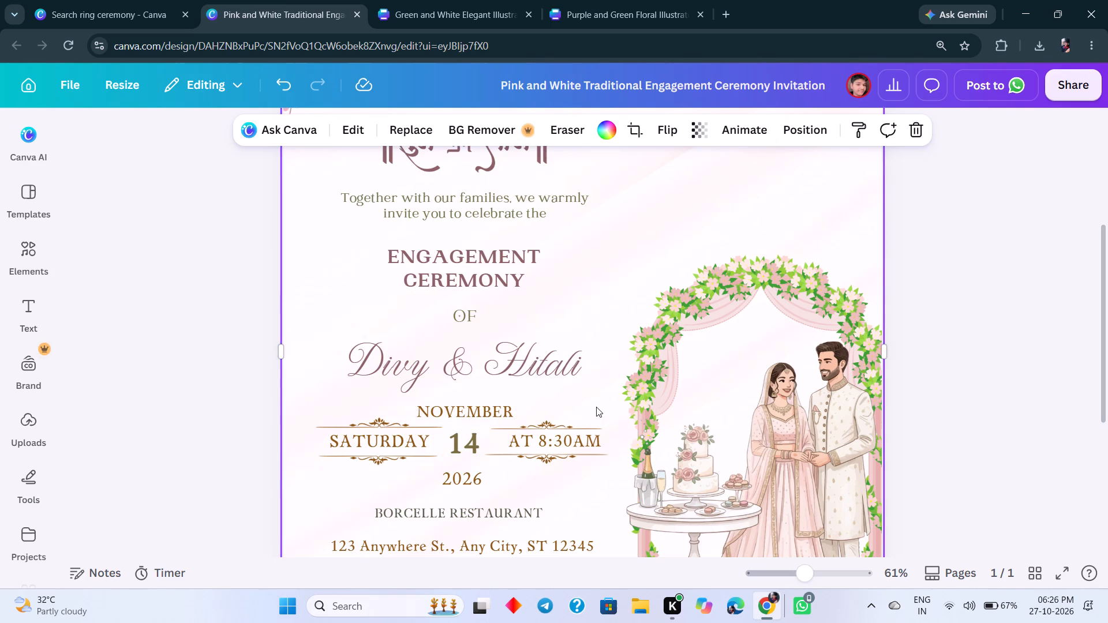
pyautogui.click(455, 448)
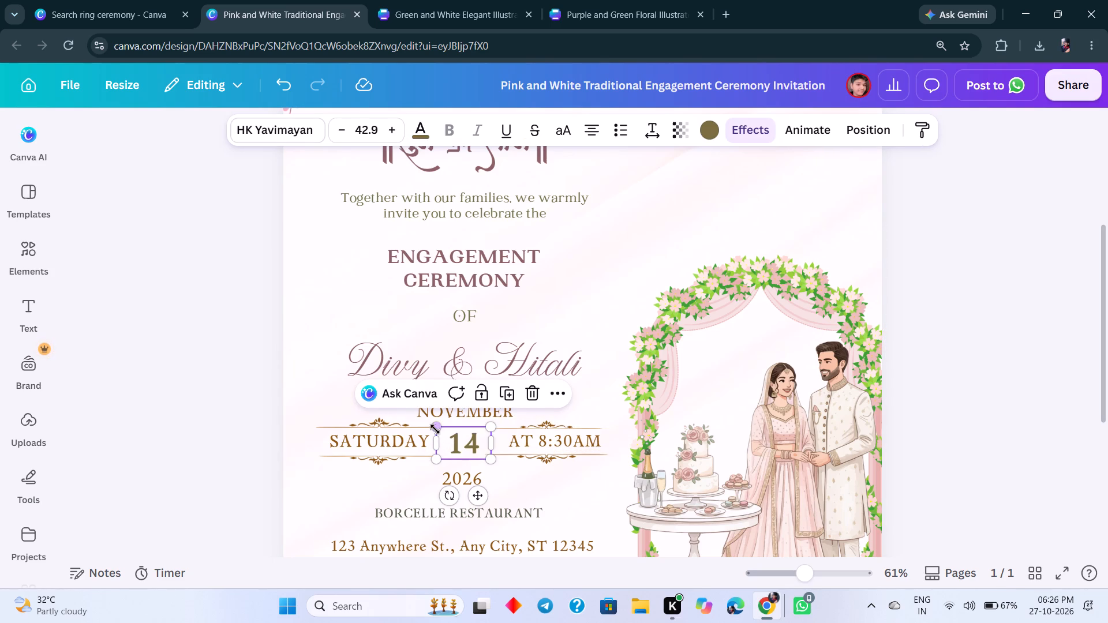
pyautogui.moveTo(434, 428); pyautogui.dragTo(428, 424)
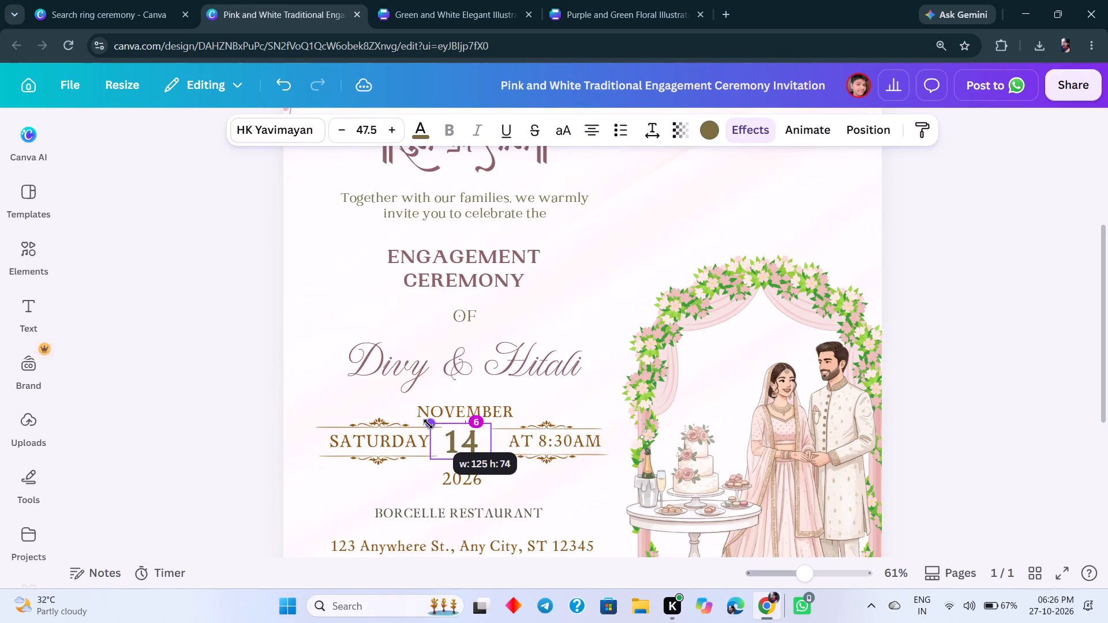
pyautogui.click(562, 406)
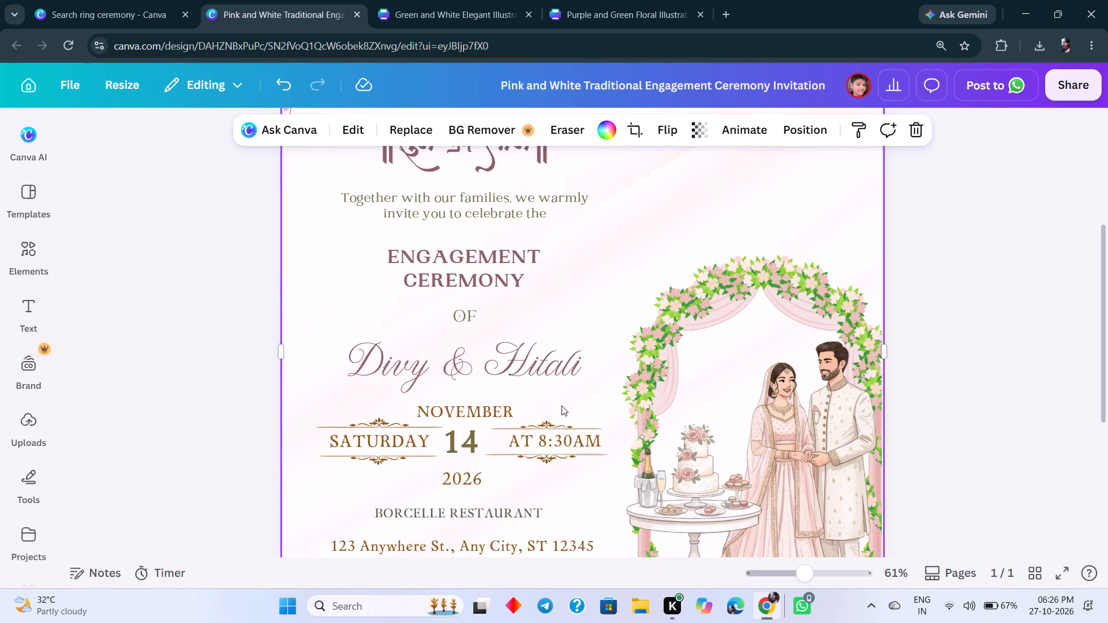
# Replace the venue name "BORCELLE RESTAURANT" with "NIRVA CLUB & RESORT".
pyautogui.scroll(-5, 460, 505)
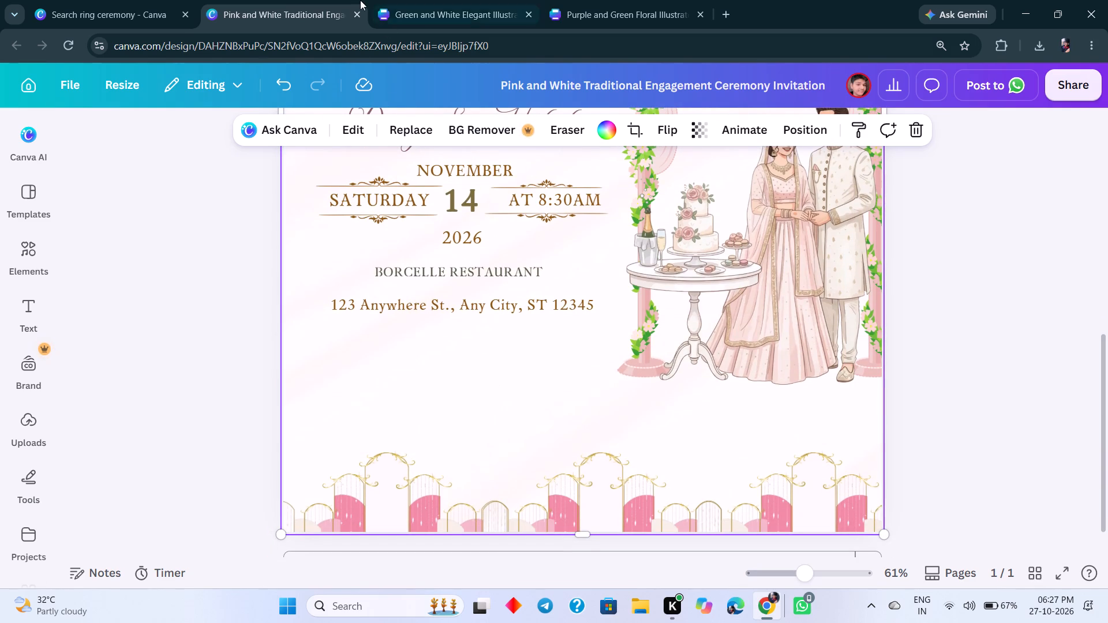
pyautogui.click(456, 273)
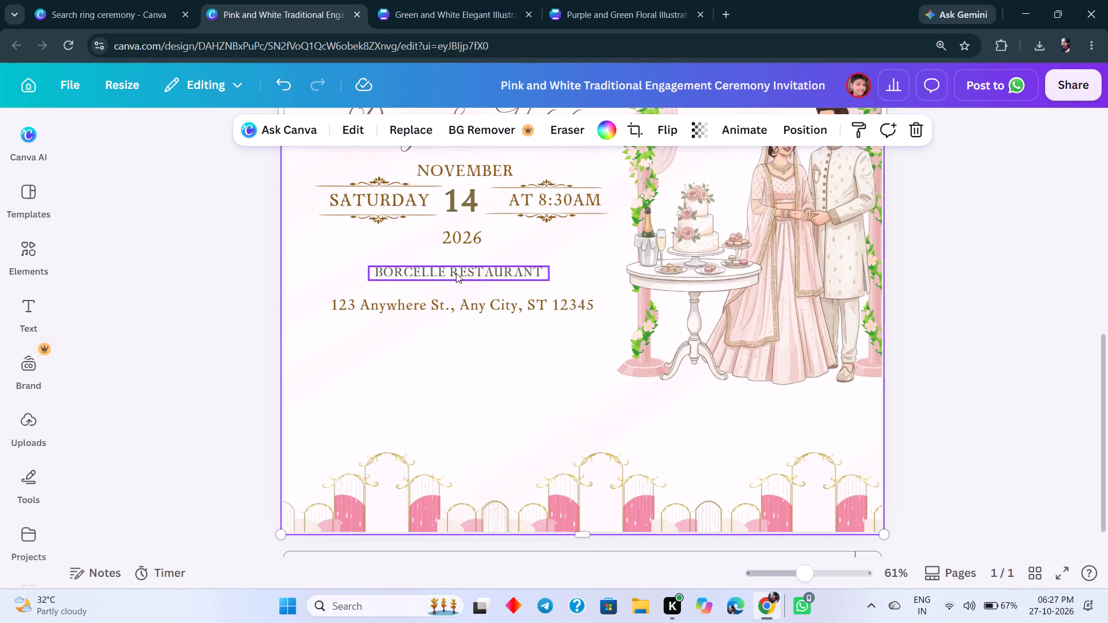
pyautogui.click(543, 268)
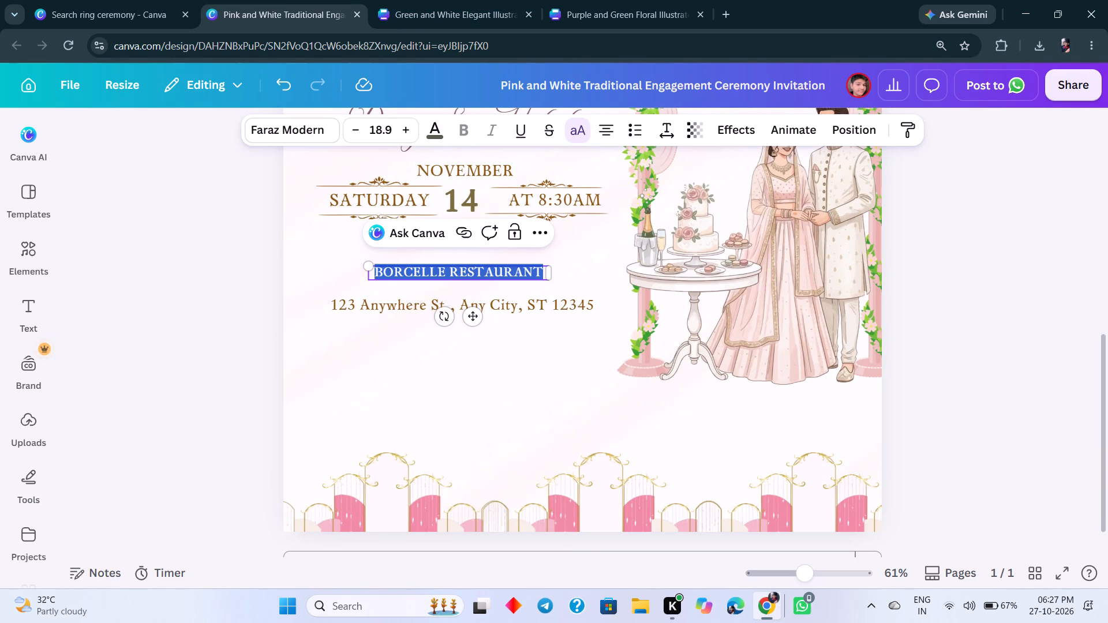
pyautogui.press('BackSpace')
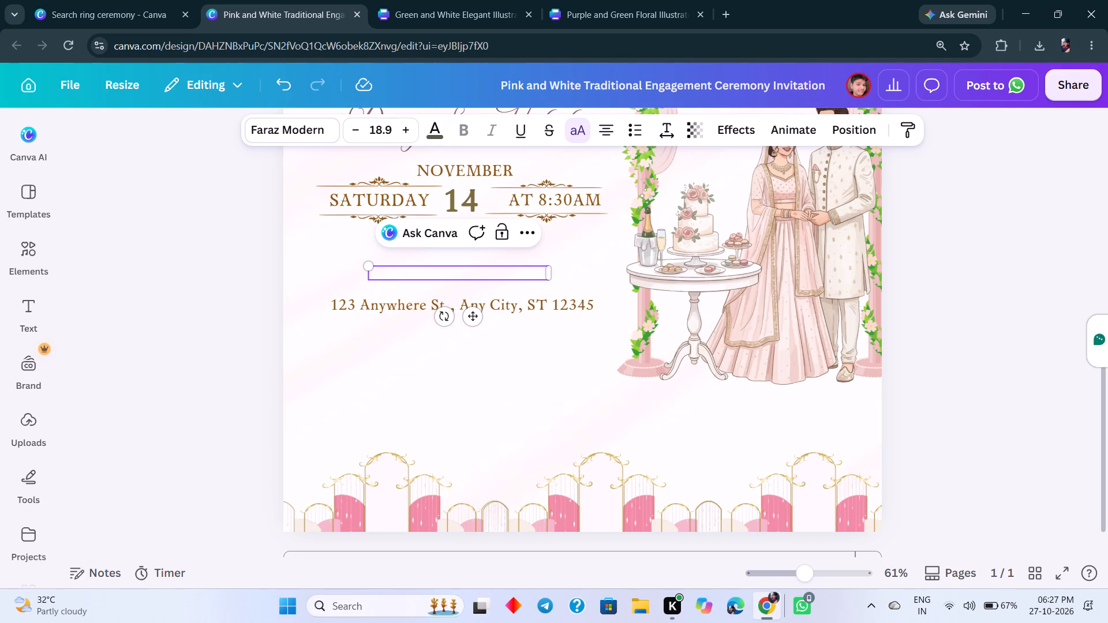
pyautogui.hotkey('shift', 'n')
pyautogui.press('i')
pyautogui.write('RVA')
pyautogui.press('space')
pyautogui.write('CLUB')
pyautogui.press('space')
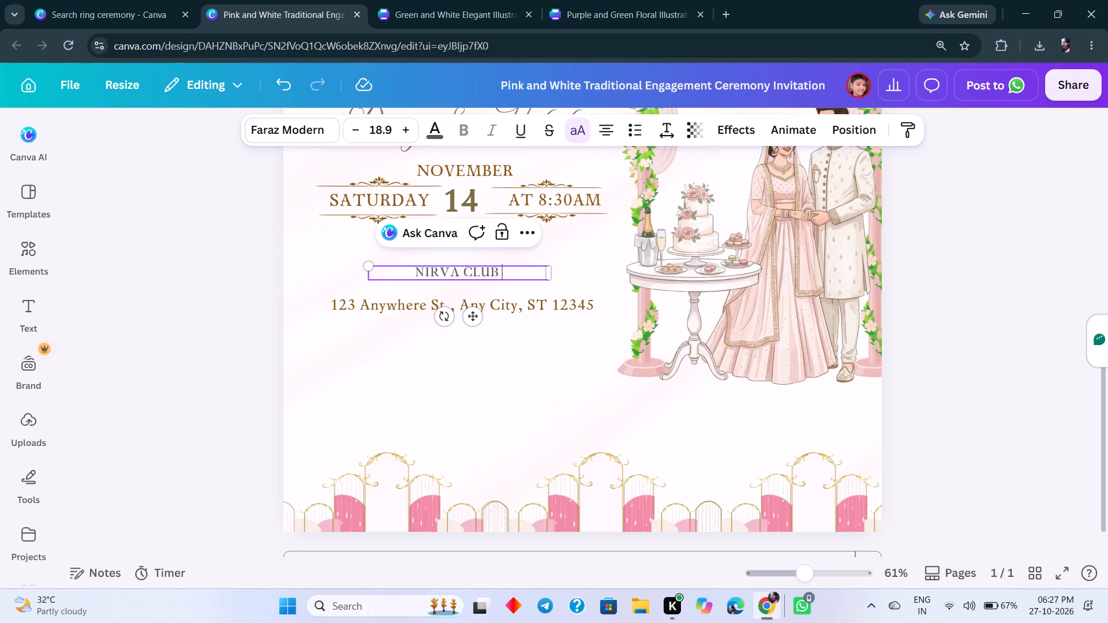
pyautogui.hotkey('shift', '$')
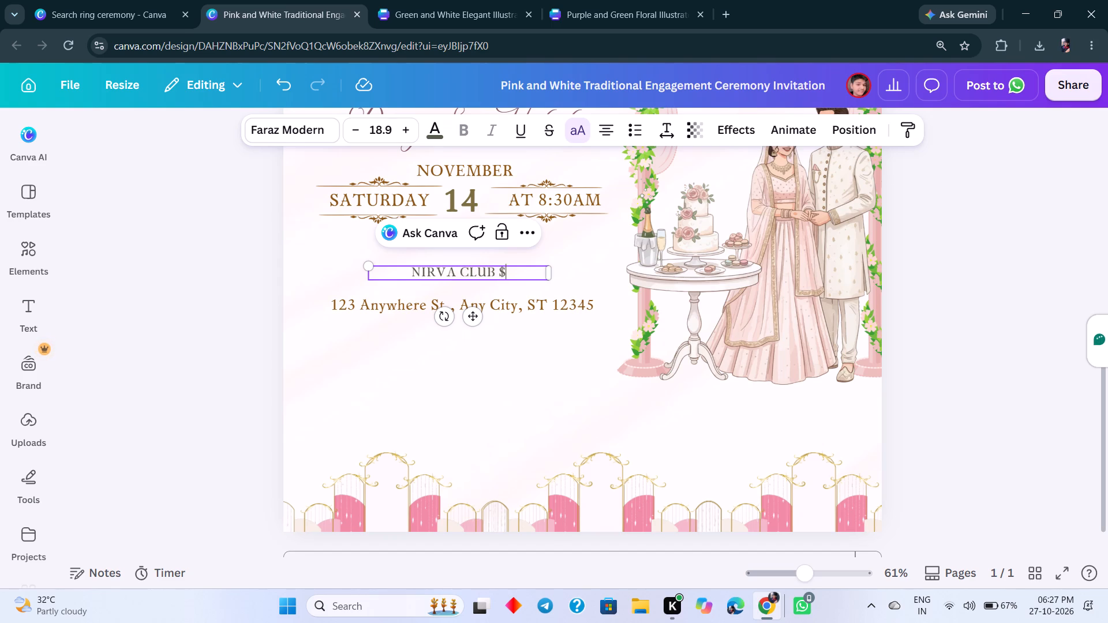
pyautogui.press('BackSpace')
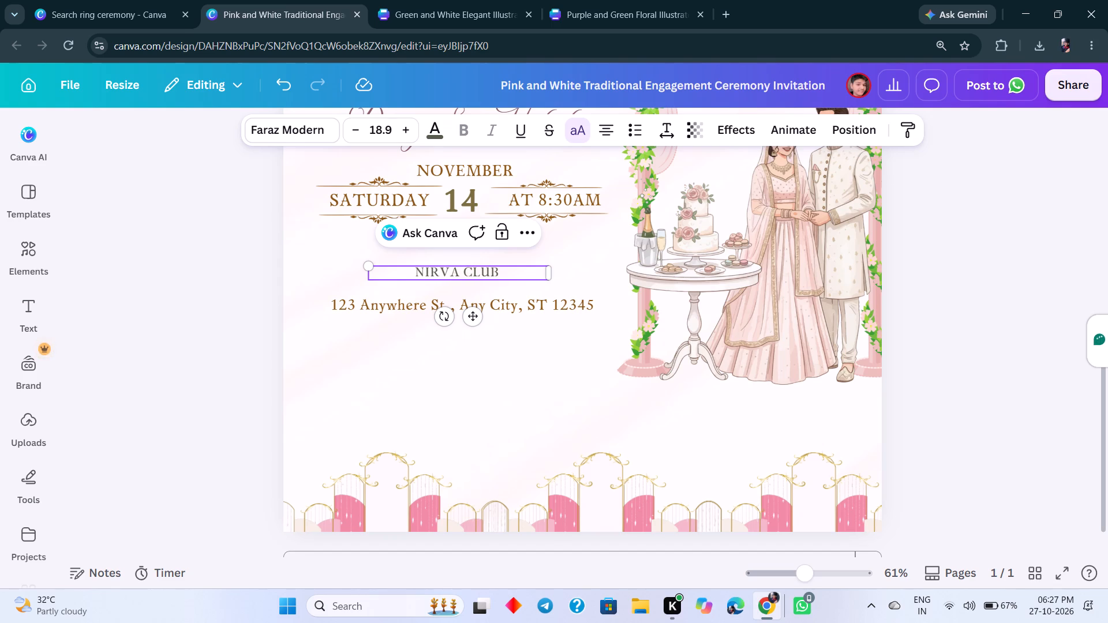
pyautogui.hotkey('shift', '&')
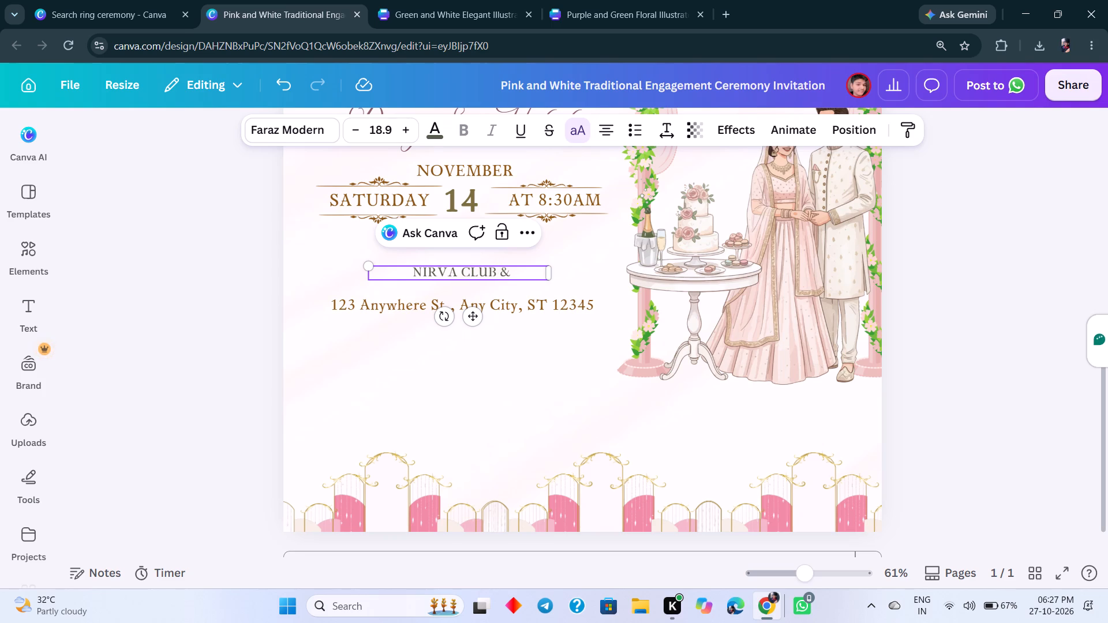
pyautogui.press('space')
pyautogui.press('space')
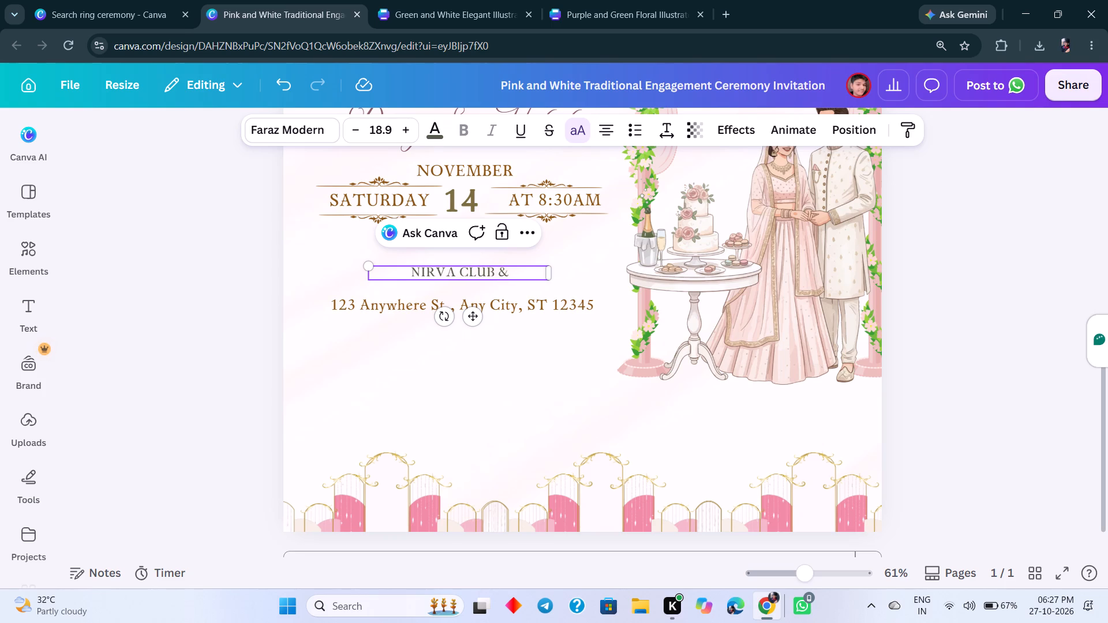
pyautogui.write('RES')
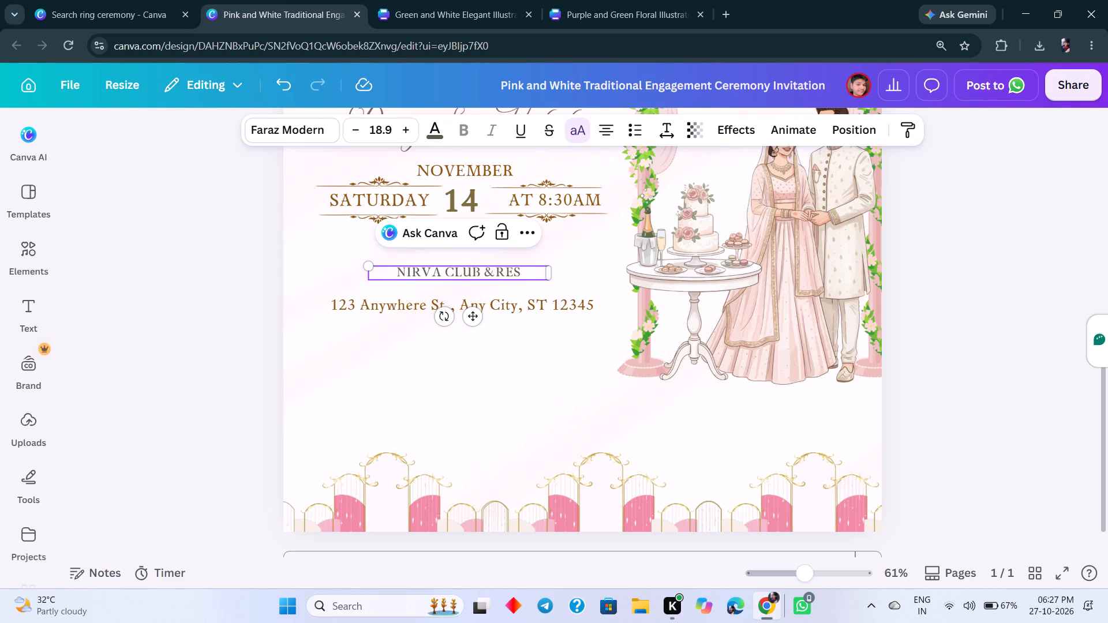
pyautogui.write('ORT')
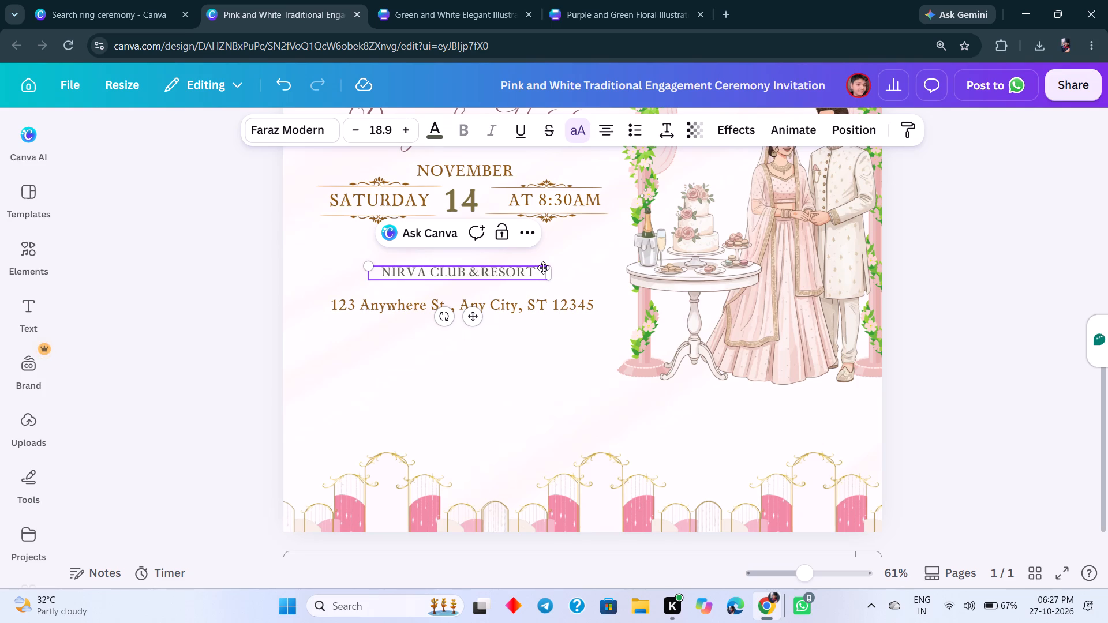
# Switch to the Green and White Elegant invitation, duplicate its venue address text block, and copy the duplicate.
pyautogui.click(448, 0)
pyautogui.scroll(-7, 531, 318)
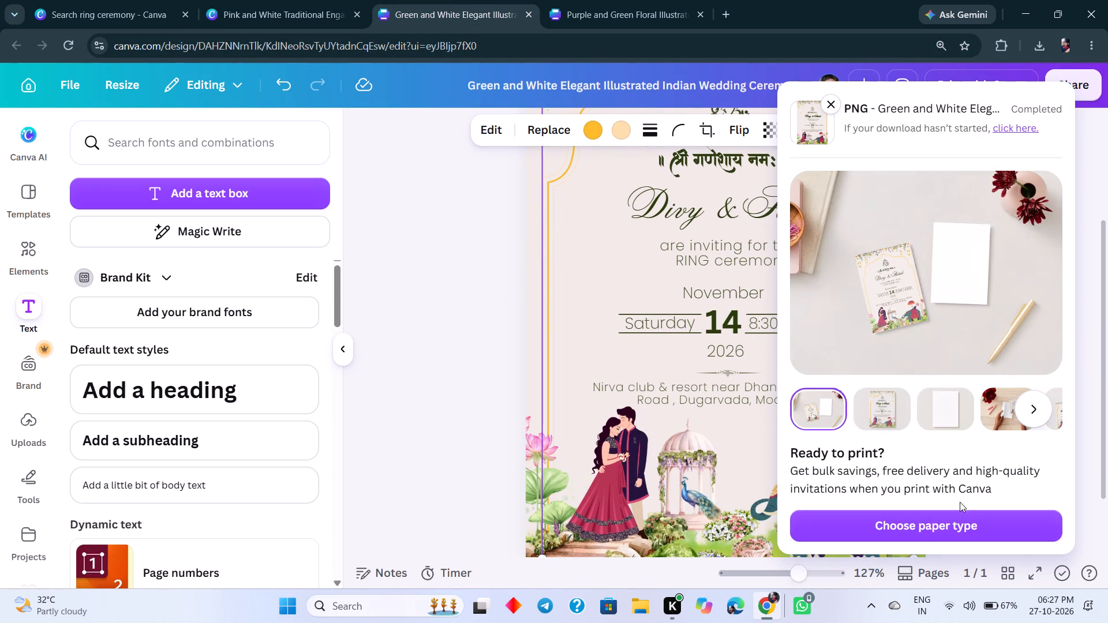
pyautogui.click(680, 387)
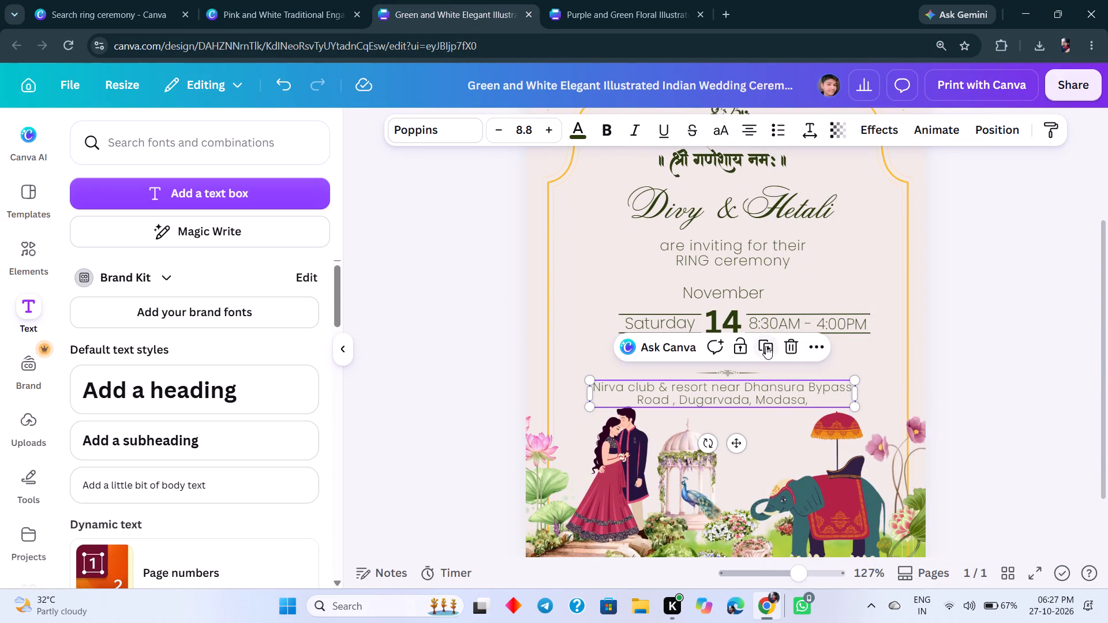
pyautogui.click(766, 346)
pyautogui.click(827, 367)
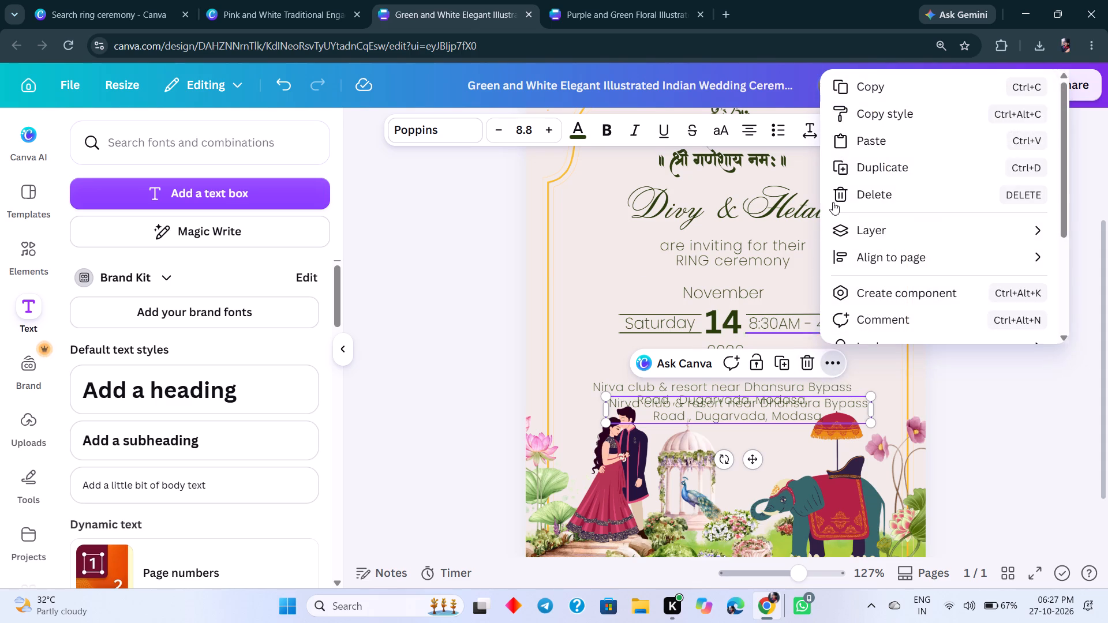
pyautogui.click(874, 90)
# Return to the Pink and White Traditional invitation and paste the copied venue address over the placeholder street address.
pyautogui.click(294, 13)
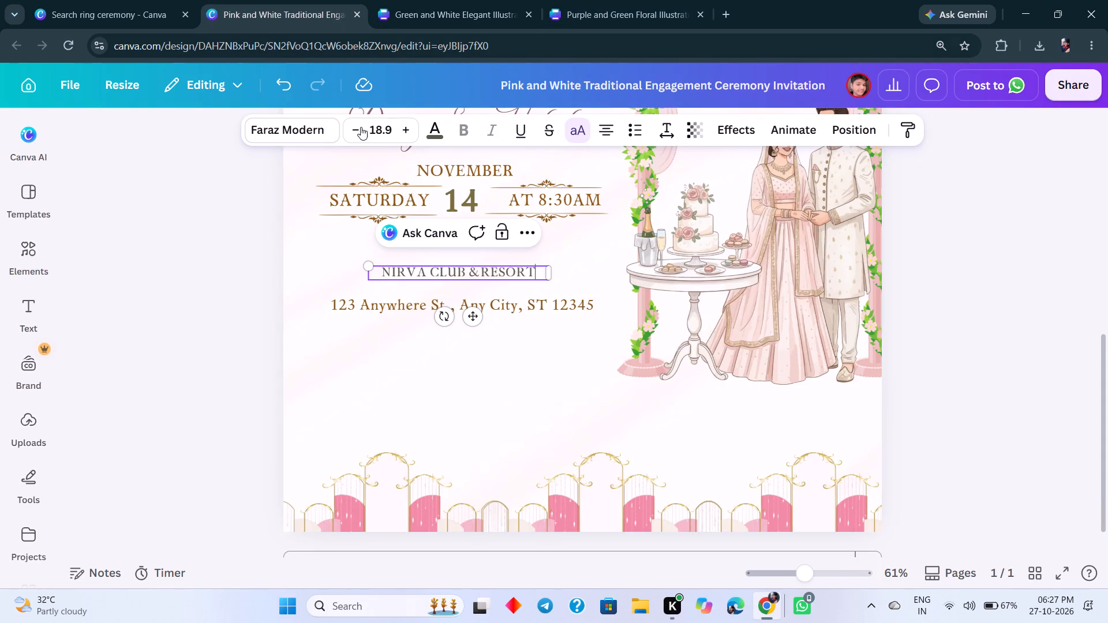
pyautogui.click(411, 307)
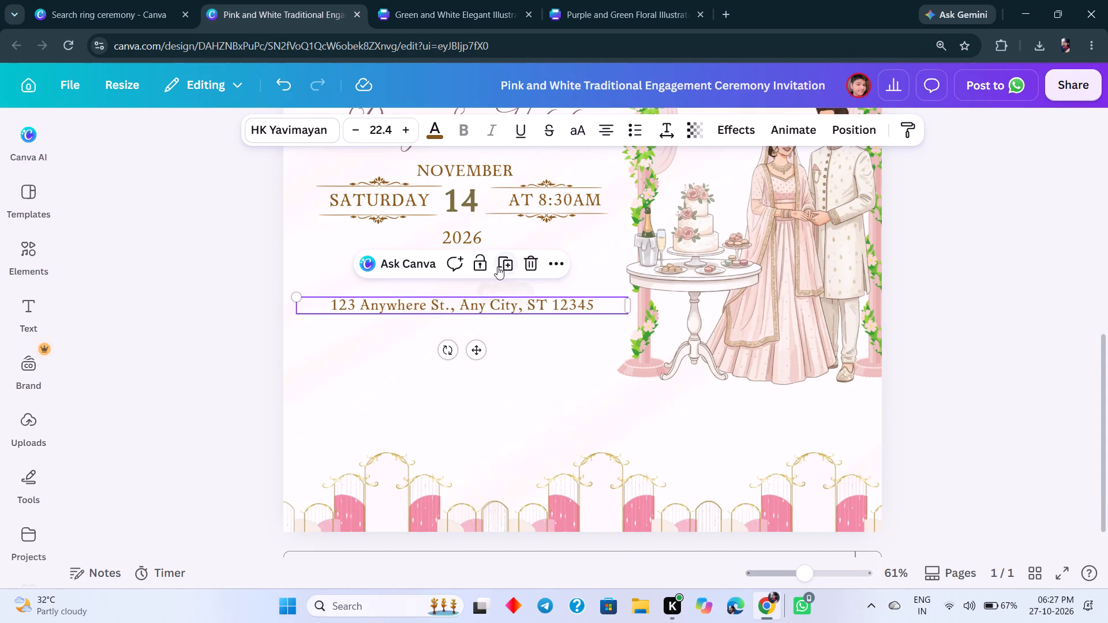
pyautogui.doubleClick(612, 303)
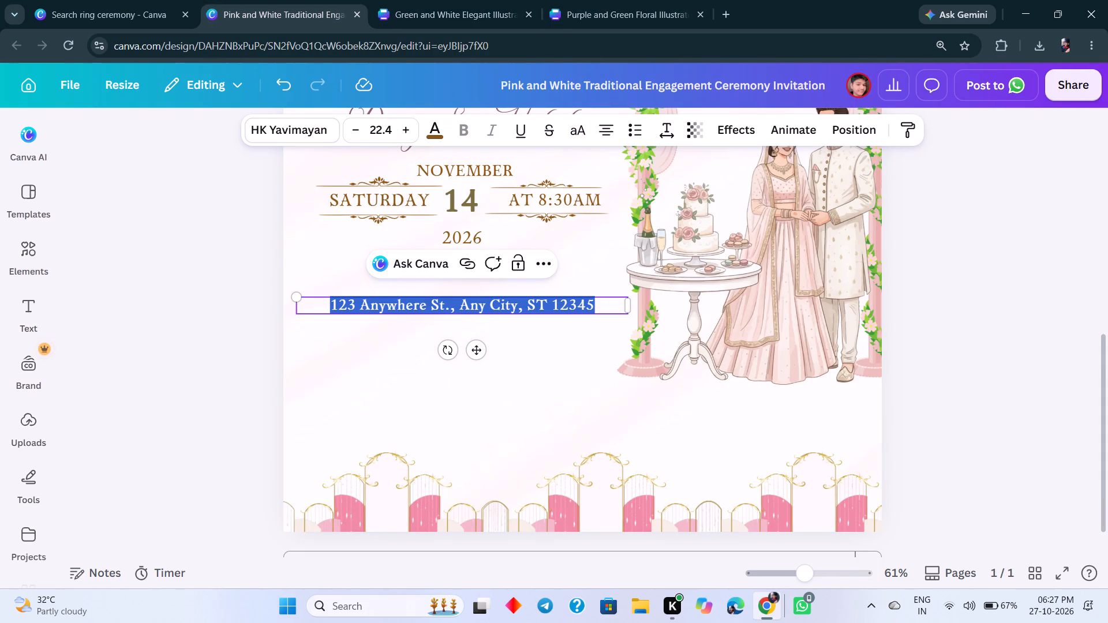
pyautogui.hotkey('ctrl', 'v')
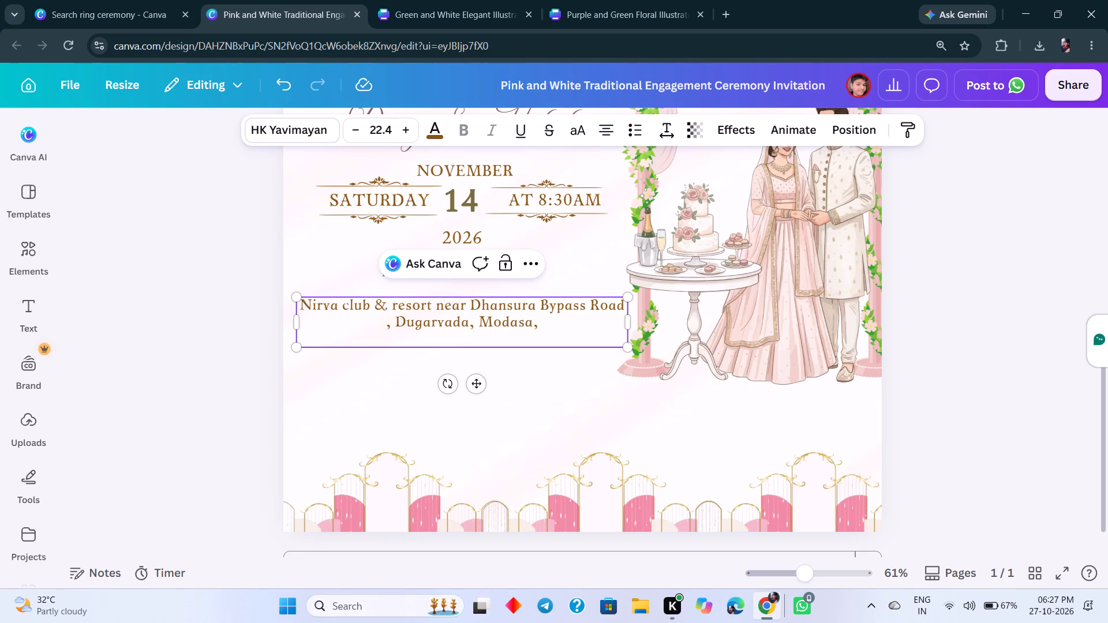
# Delete "Nirva club & resort" from the start of the pasted address so the line begins with "near".
pyautogui.click(433, 306)
pyautogui.click(433, 306)
pyautogui.press('BackSpace')
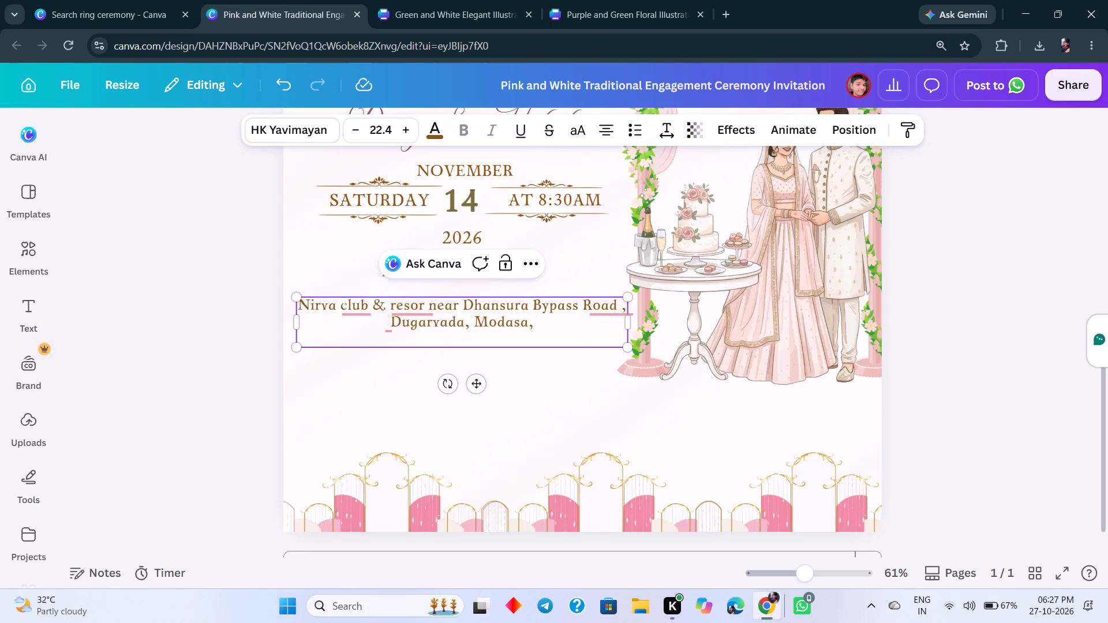
pyautogui.press('BackSpace')
pyautogui.press('BackSpace')
pyautogui.press('BackSpace')
pyautogui.press('BackSpace')
pyautogui.press('BackSpace')
pyautogui.press('BackSpace')
pyautogui.press('BackSpace')
pyautogui.press('BackSpace')
pyautogui.press('BackSpace')
pyautogui.press('BackSpace')
pyautogui.press('BackSpace')
pyautogui.press('BackSpace')
pyautogui.press('BackSpace')
pyautogui.press('BackSpace')
pyautogui.press('BackSpace')
pyautogui.press('BackSpace')
pyautogui.press('BackSpace')
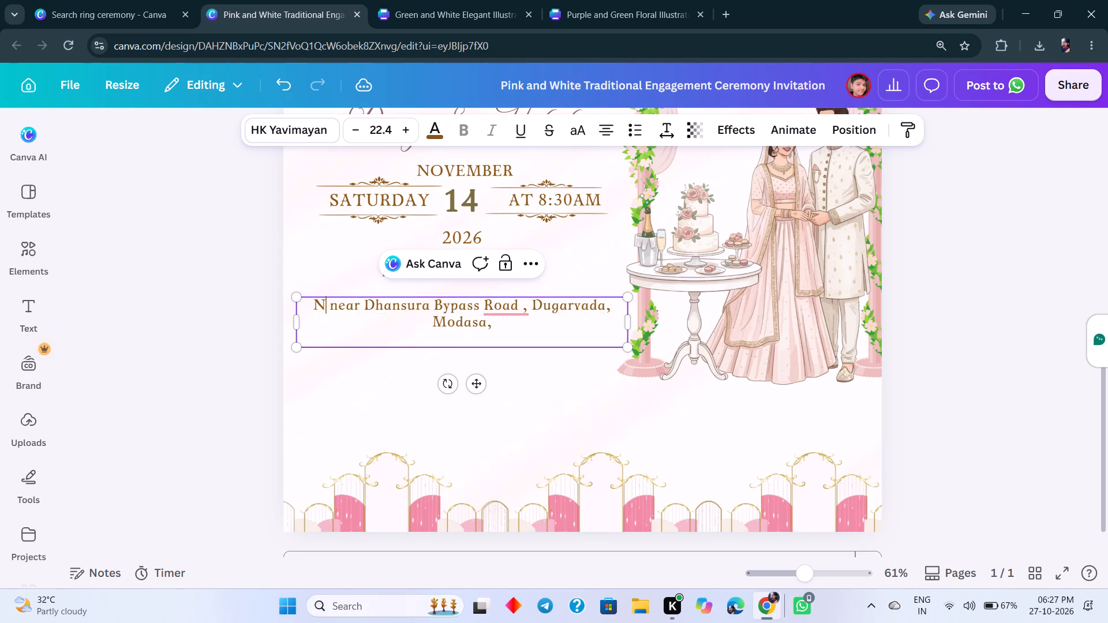
pyautogui.press('BackSpace')
pyautogui.press('BackSpace')
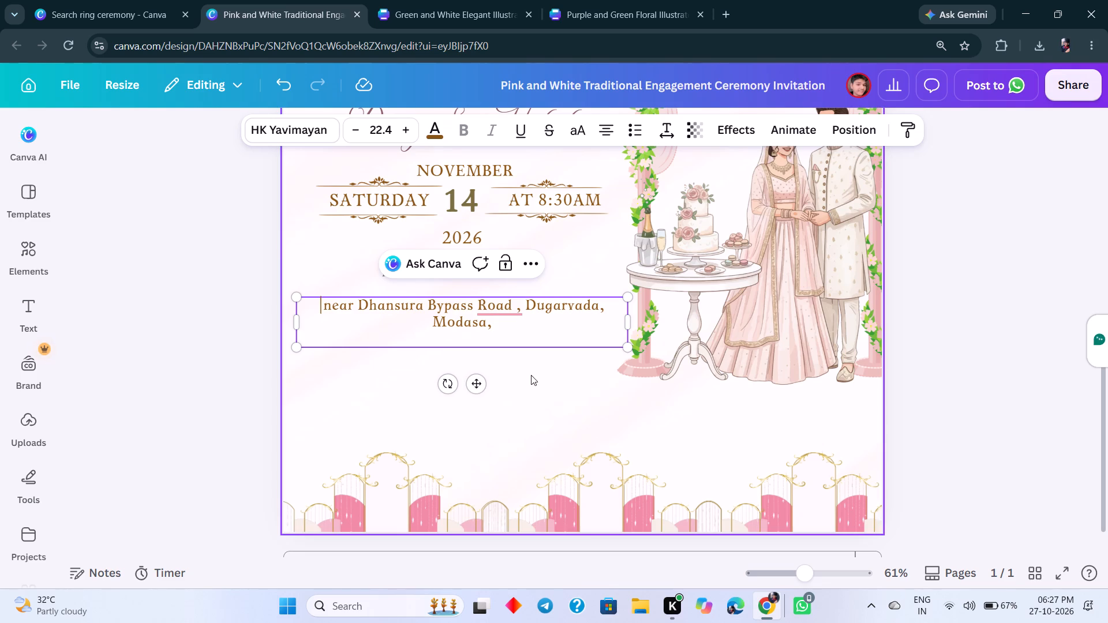
pyautogui.click(537, 370)
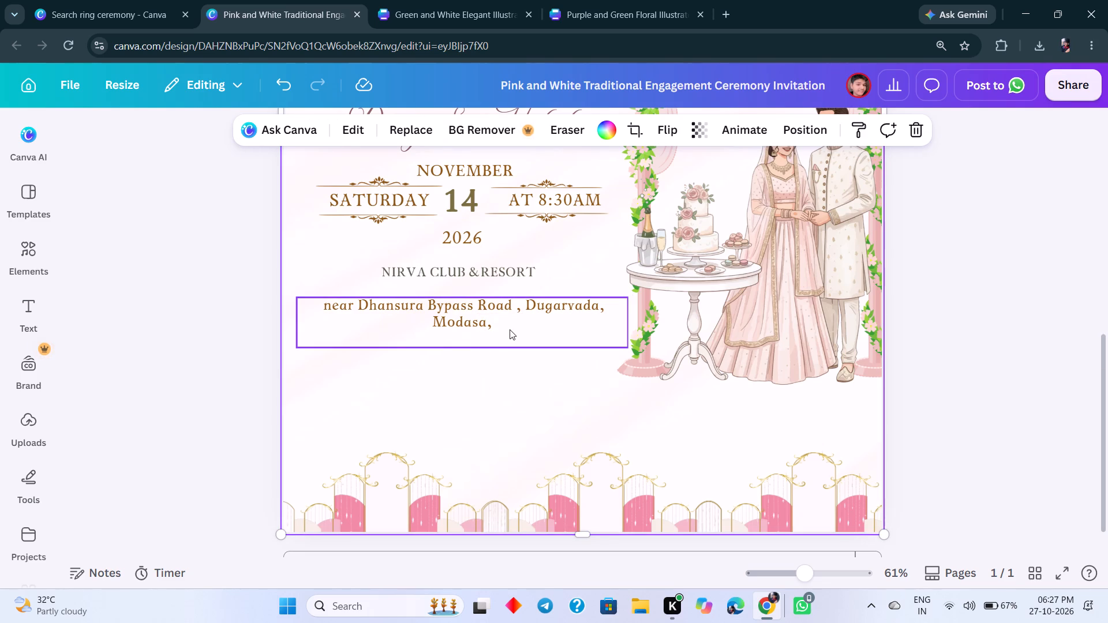
# Shift the address text block slightly left to align it beneath the venue name.
pyautogui.click(527, 330)
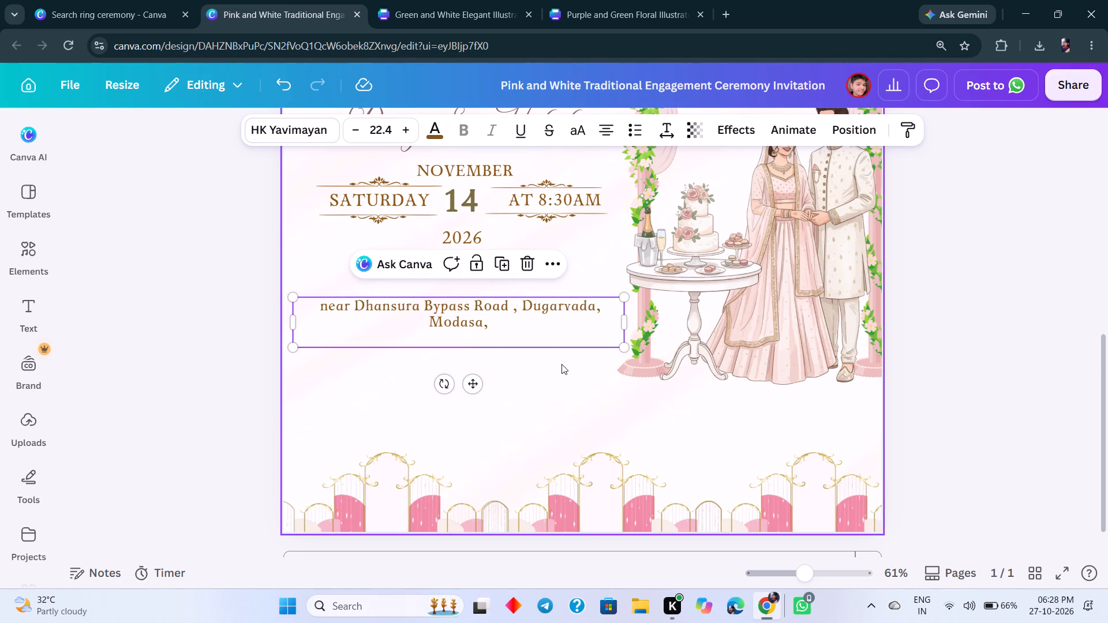
# Enlarge the "OF" text between the ceremony heading and the couple's names slightly.
pyautogui.click(562, 364)
pyautogui.scroll(7, 534, 329)
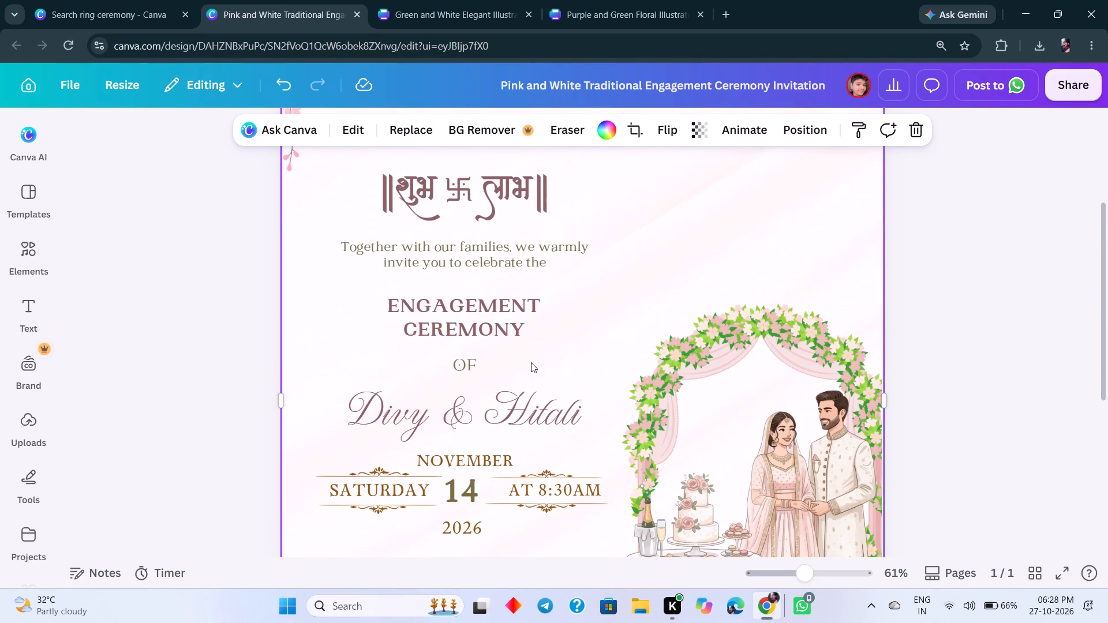
pyautogui.click(466, 370)
pyautogui.moveTo(443, 359); pyautogui.dragTo(436, 355)
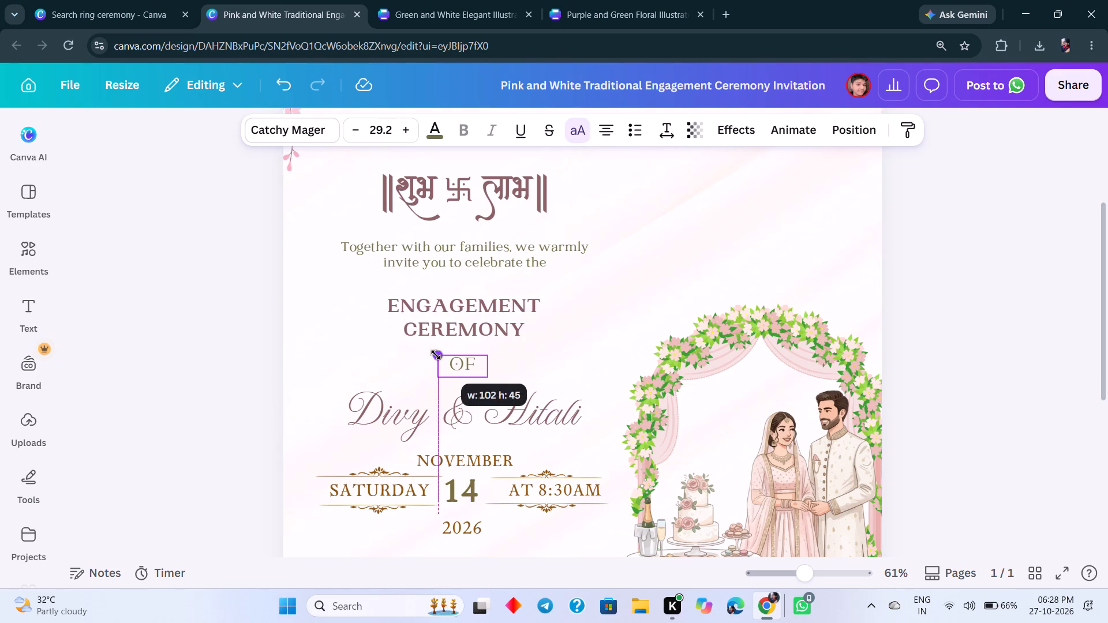
pyautogui.moveTo(436, 355); pyautogui.dragTo(430, 353)
pyautogui.click(545, 351)
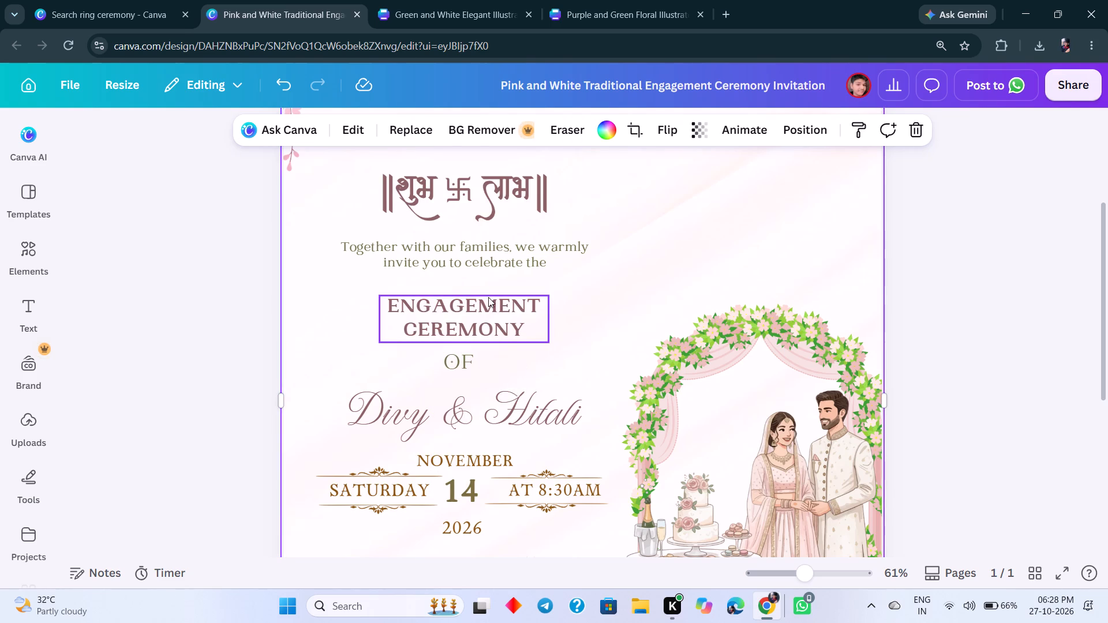
# Examine the invitation's layout from the heading down to the arch decorations along the page's bottom edge.
pyautogui.scroll(5, 488, 297)
pyautogui.scroll(-3, 486, 297)
pyautogui.scroll(1, 485, 297)
pyautogui.scroll(-3, 485, 297)
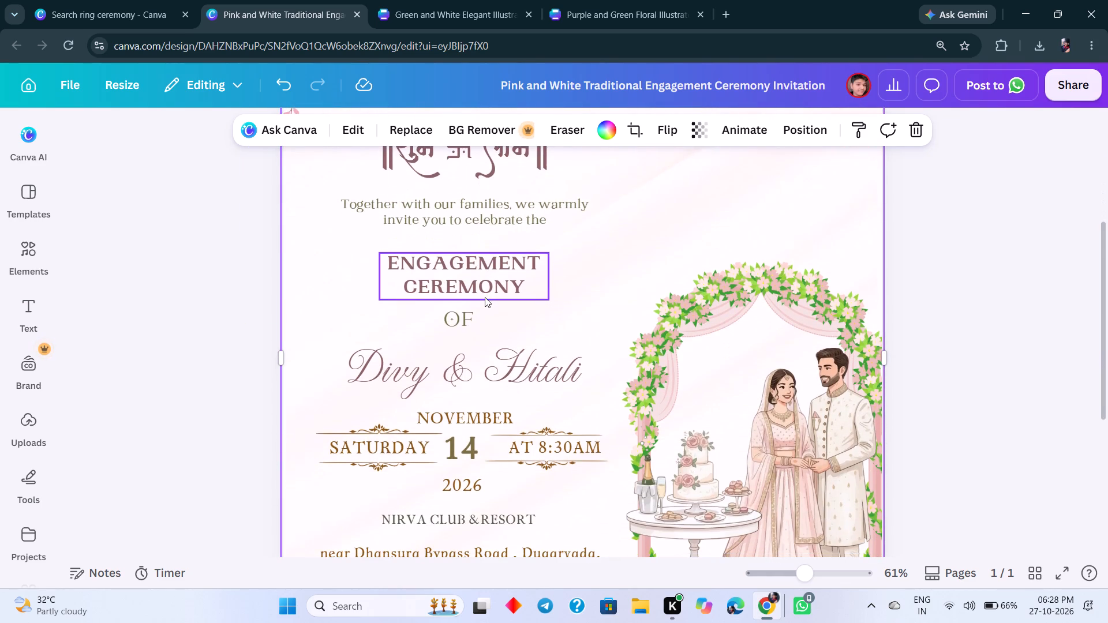
pyautogui.scroll(-7, 470, 271)
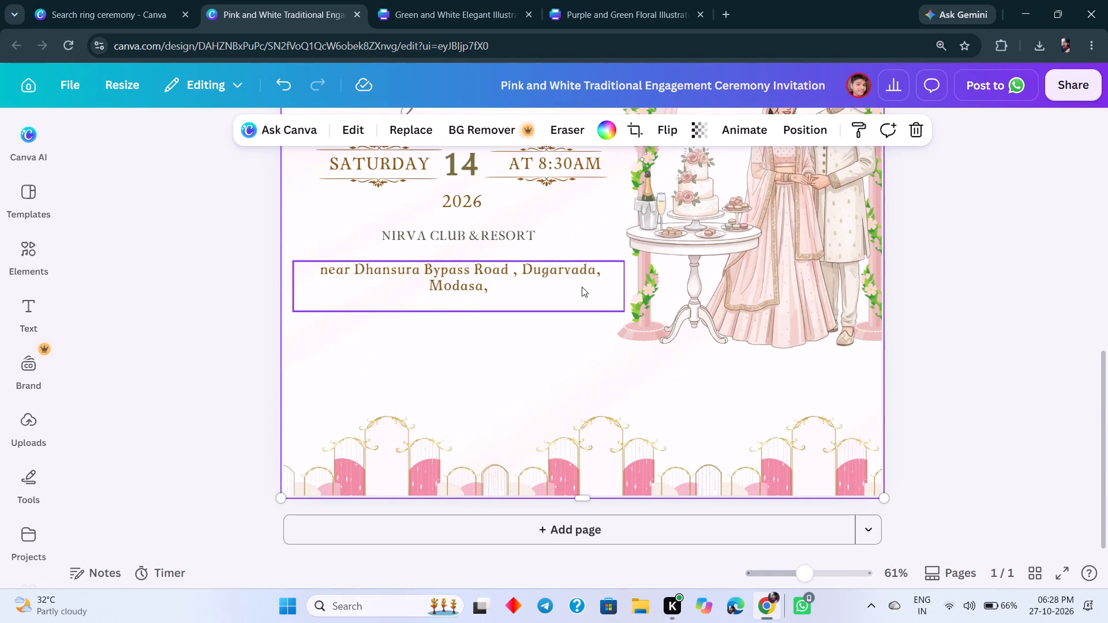
pyautogui.click(581, 454)
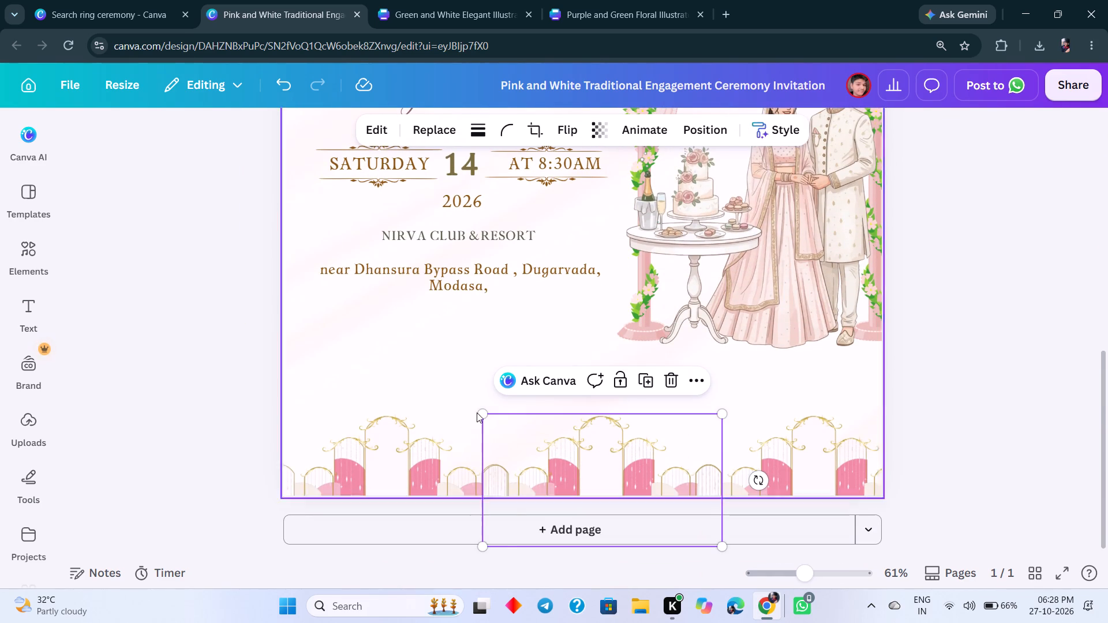
pyautogui.click(405, 456)
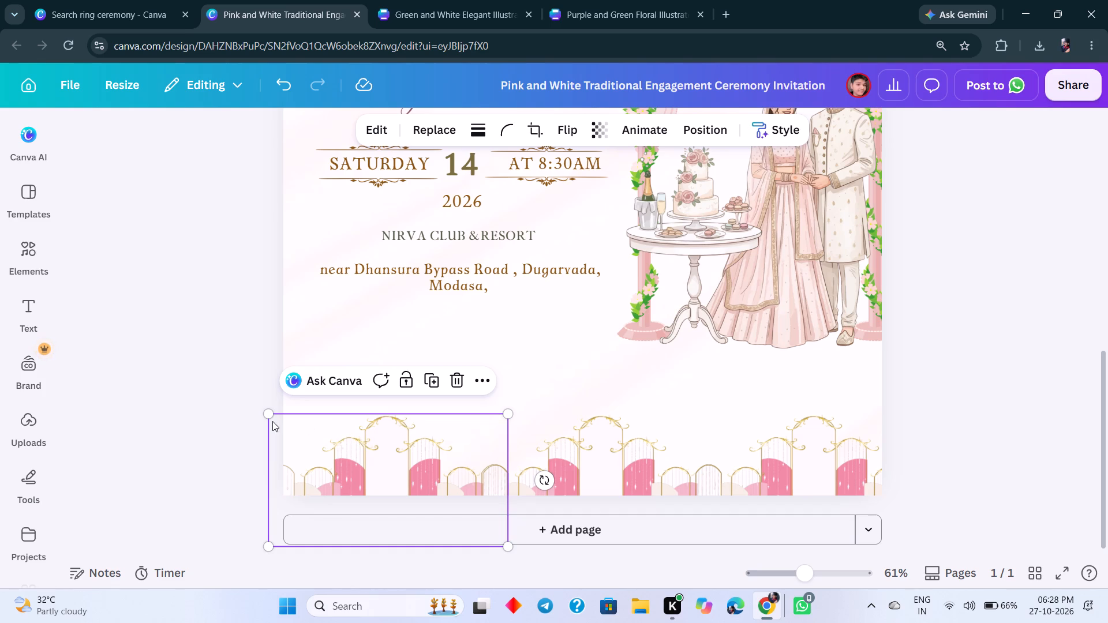
pyautogui.scroll(2, 486, 388)
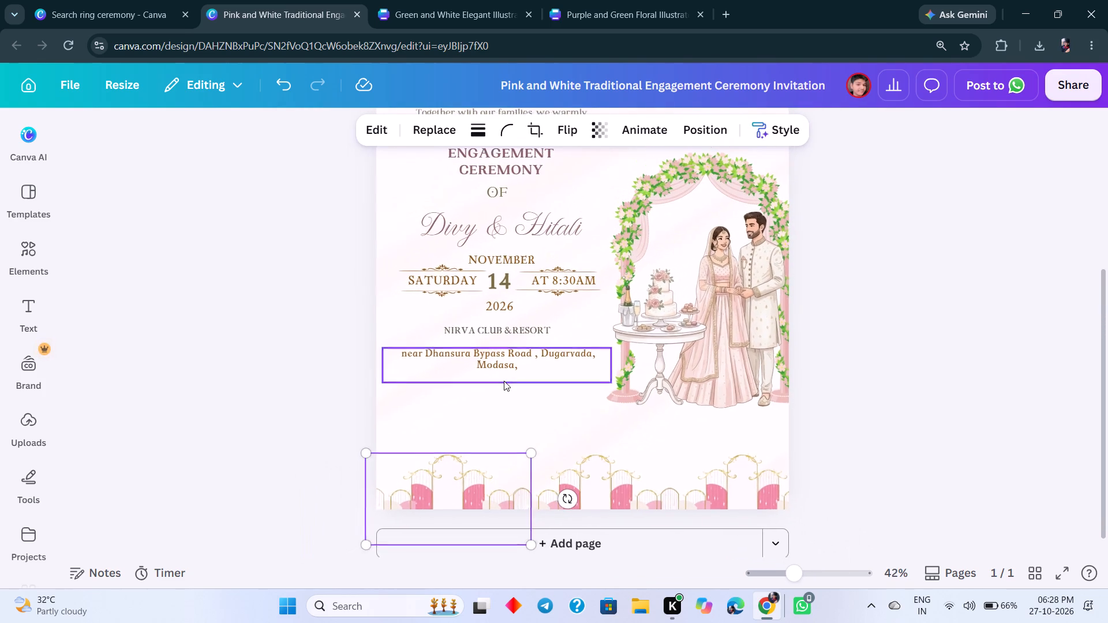
pyautogui.scroll(5, 528, 329)
pyautogui.scroll(-1, 528, 329)
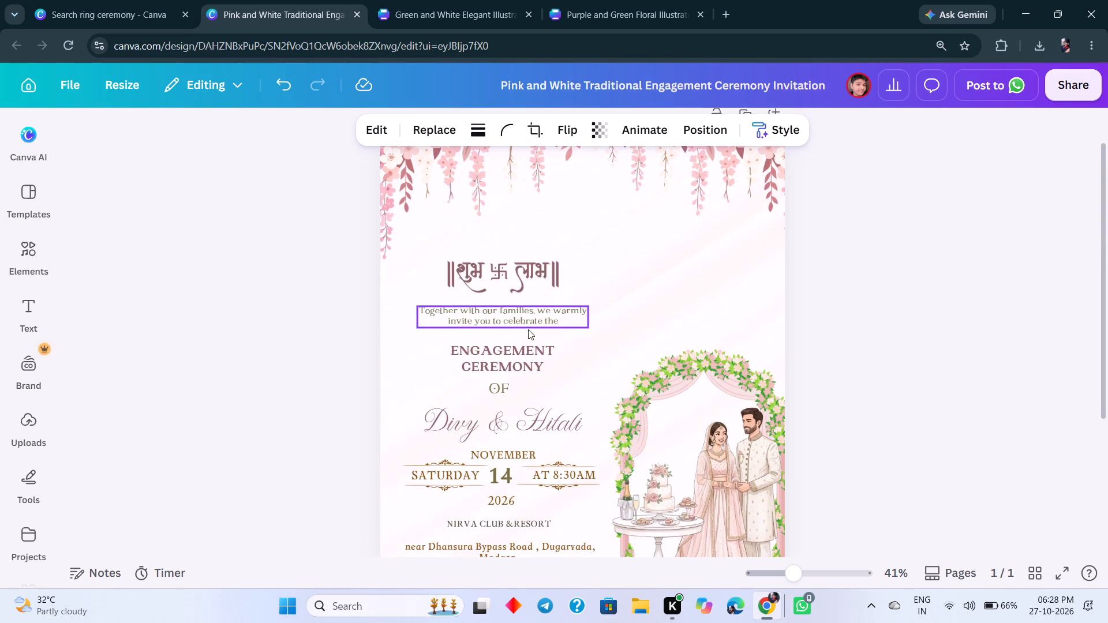
# Enlarge the "ENGAGEMENT CEREMONY" heading slightly and re-centre it in the text column.
pyautogui.click(518, 322)
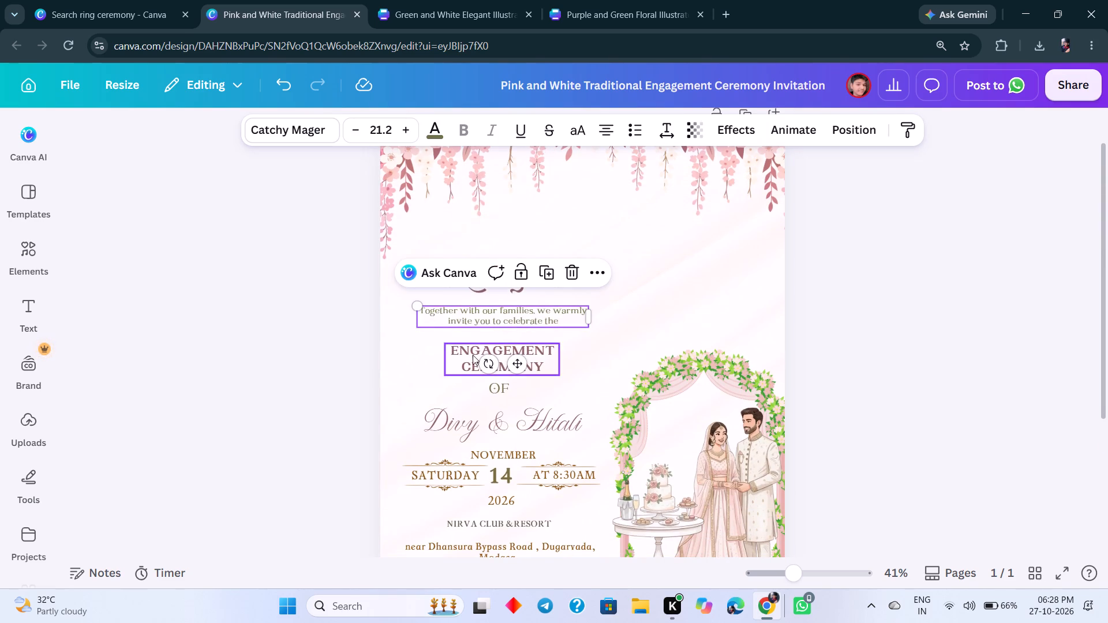
pyautogui.click(666, 324)
pyautogui.click(488, 366)
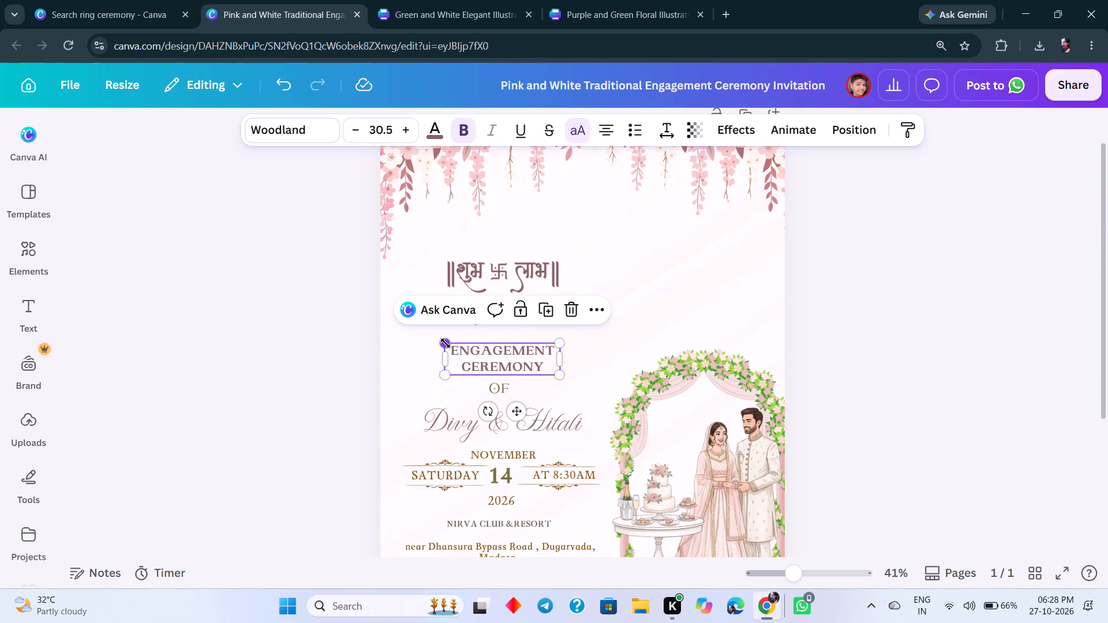
pyautogui.moveTo(447, 343); pyautogui.dragTo(432, 338)
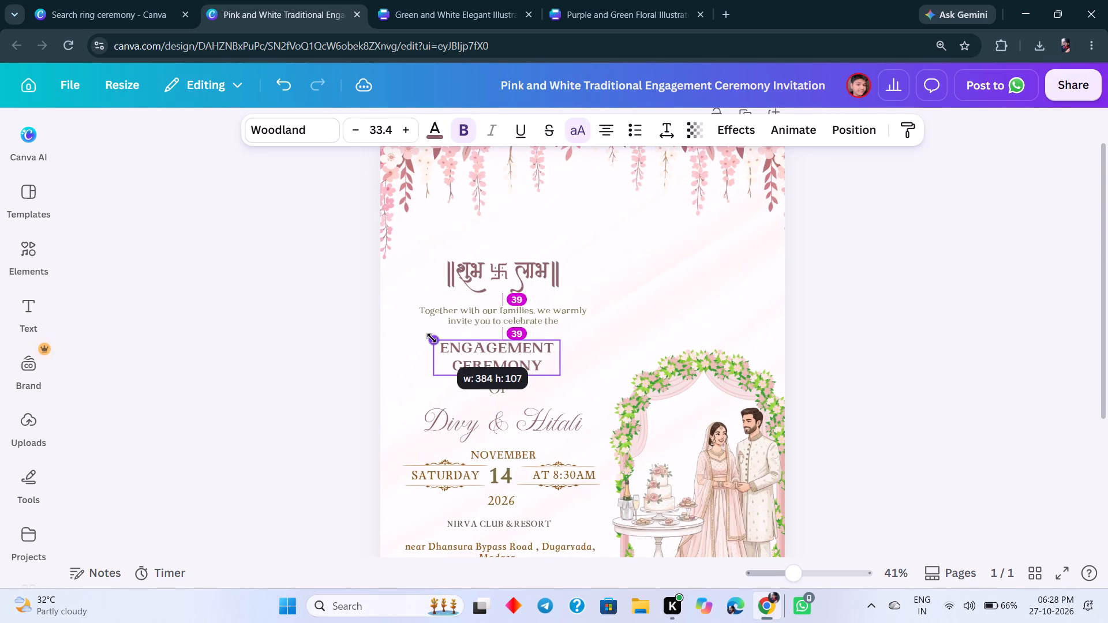
pyautogui.moveTo(432, 338); pyautogui.dragTo(429, 336)
pyautogui.moveTo(469, 348); pyautogui.dragTo(475, 347)
# Enlarge the couple's names to a font size of about 75.9.
pyautogui.click(461, 418)
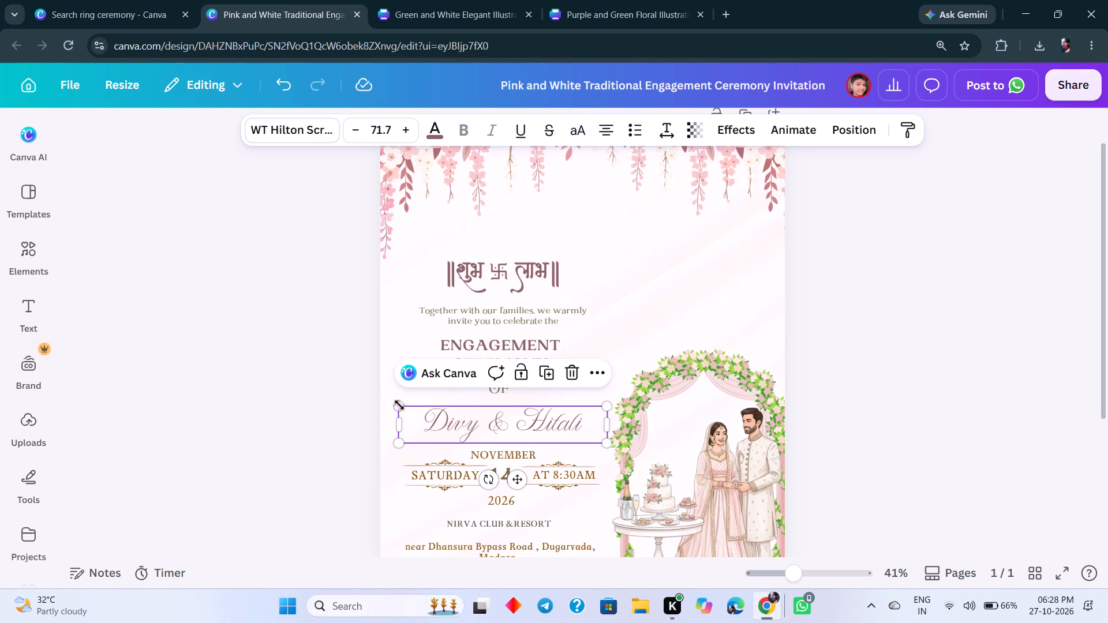
pyautogui.moveTo(399, 404); pyautogui.dragTo(387, 399)
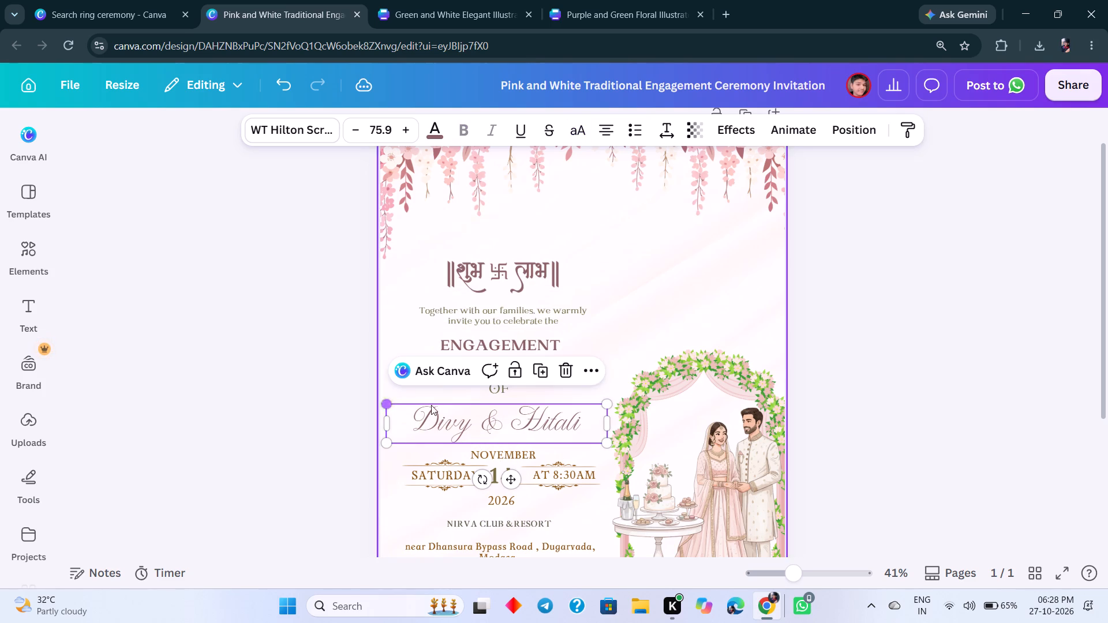
pyautogui.click(710, 337)
# Enlarge the "NIRVA CLUB & RESORT" venue name to about font size 20.8 and re-centre it above the address.
pyautogui.scroll(-1, 557, 444)
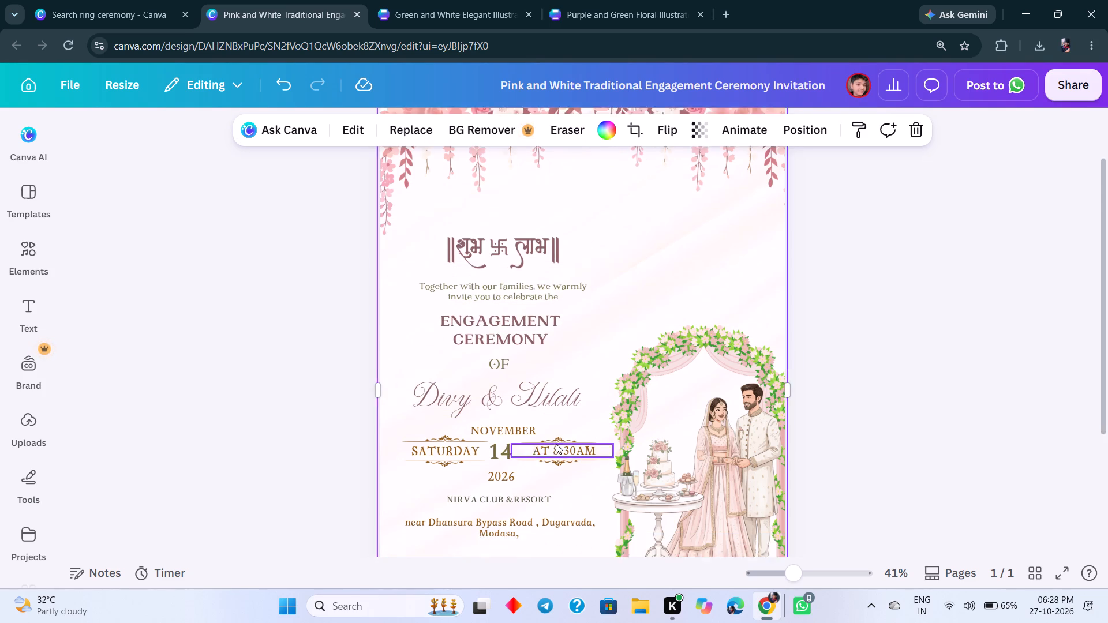
pyautogui.scroll(-1, 556, 444)
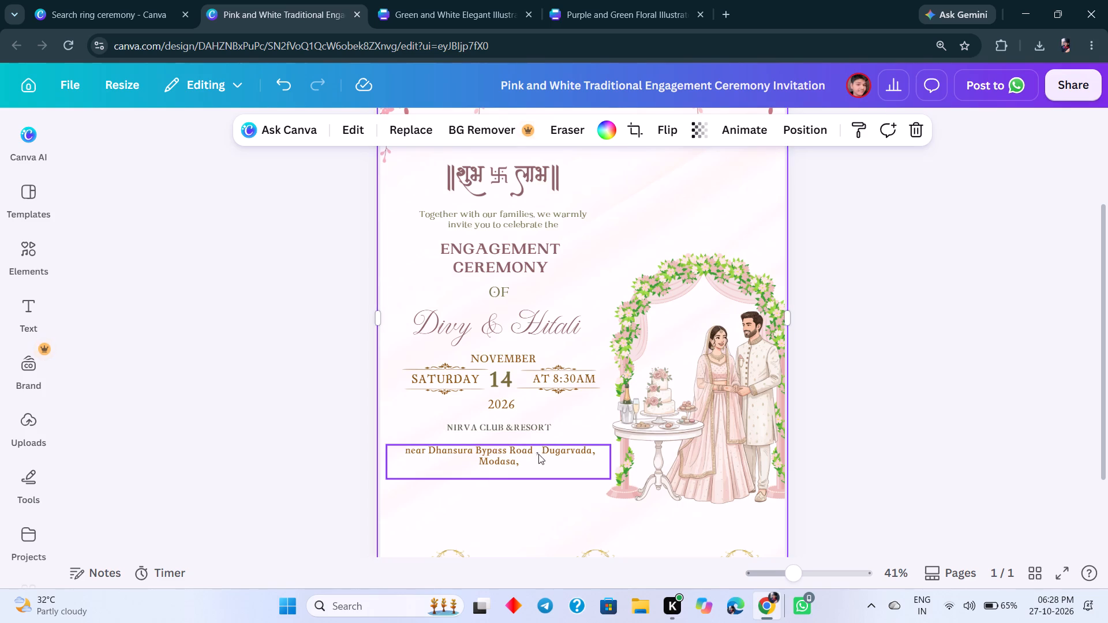
pyautogui.click(528, 430)
pyautogui.moveTo(436, 426); pyautogui.dragTo(432, 422)
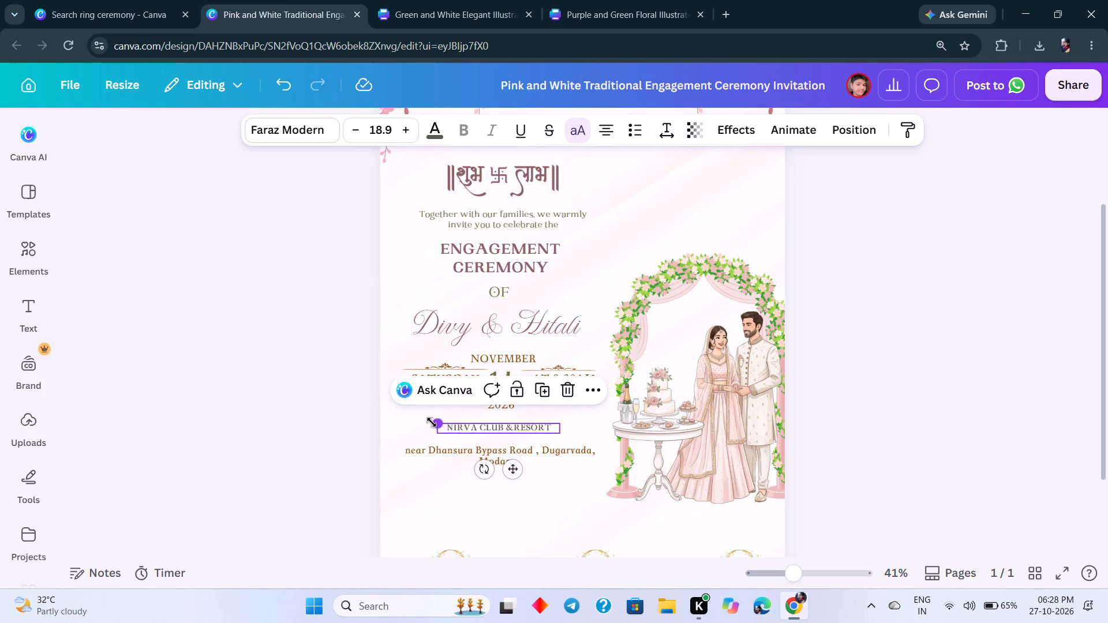
pyautogui.moveTo(432, 422); pyautogui.dragTo(426, 419)
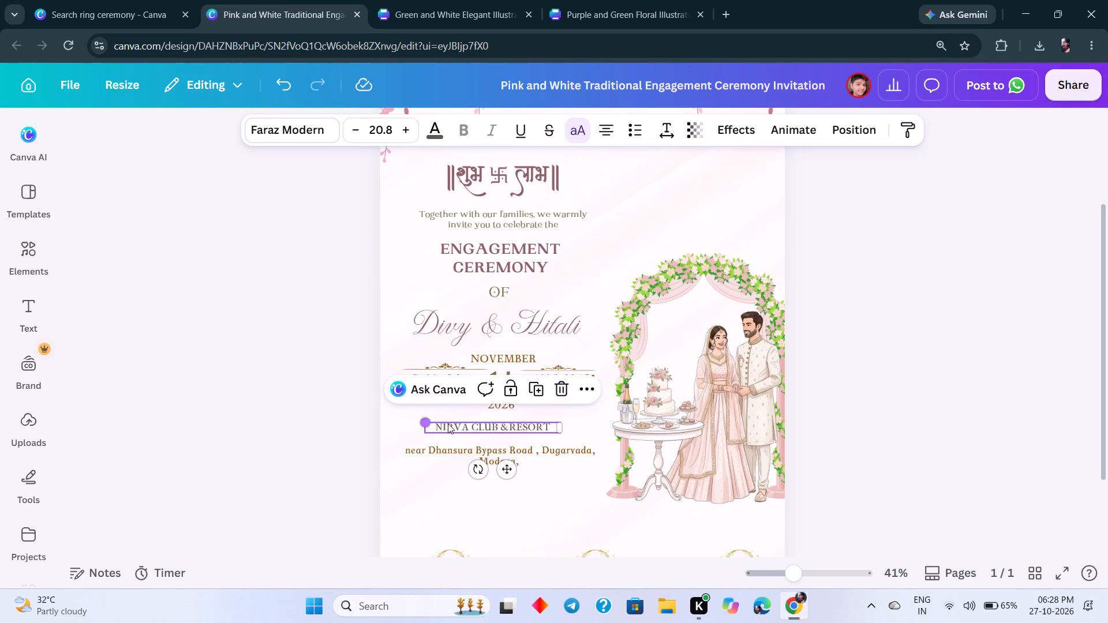
pyautogui.moveTo(480, 427); pyautogui.dragTo(487, 427)
pyautogui.click(551, 440)
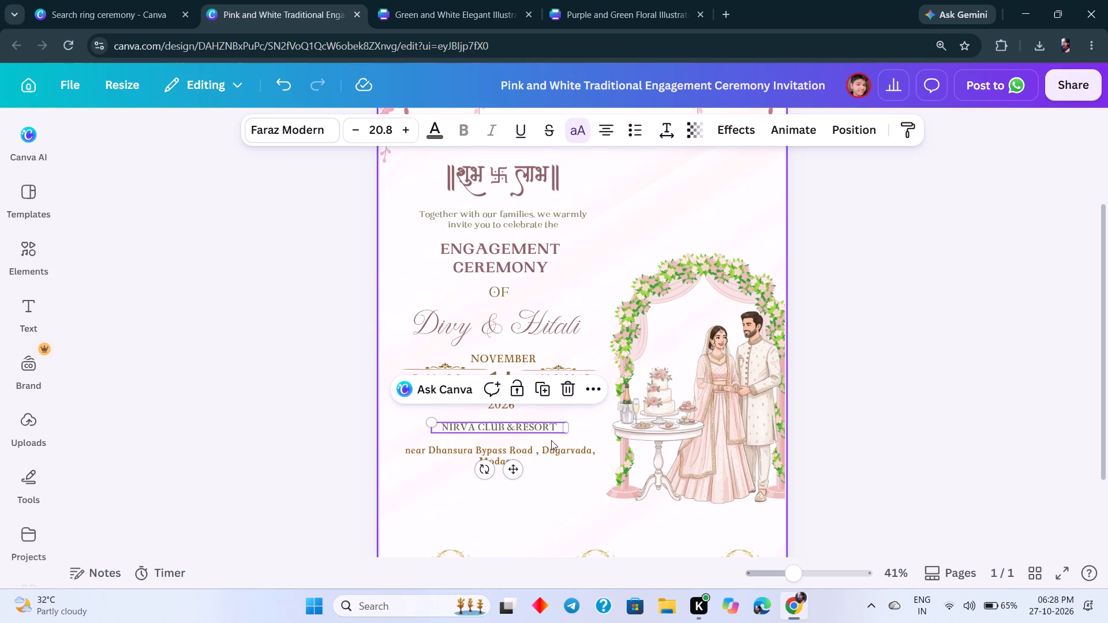
# Enlarge the couple-and-floral-arch illustration slightly and reposition it beside the invitation text, near the page's right edge.
pyautogui.click(658, 498)
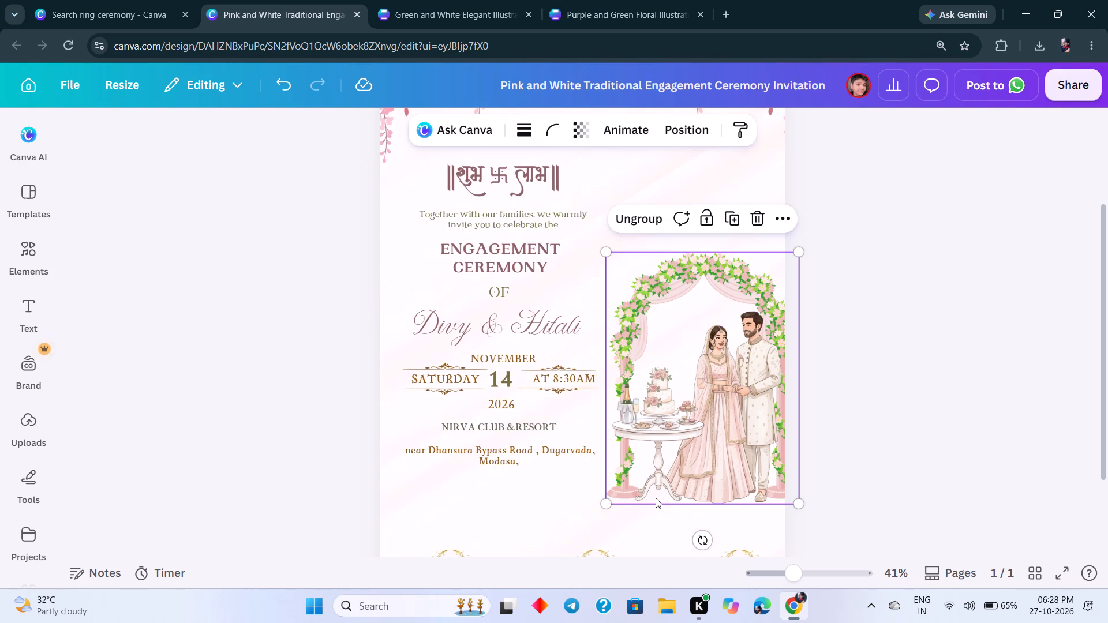
pyautogui.moveTo(604, 498); pyautogui.dragTo(600, 515)
pyautogui.moveTo(647, 481); pyautogui.dragTo(644, 467)
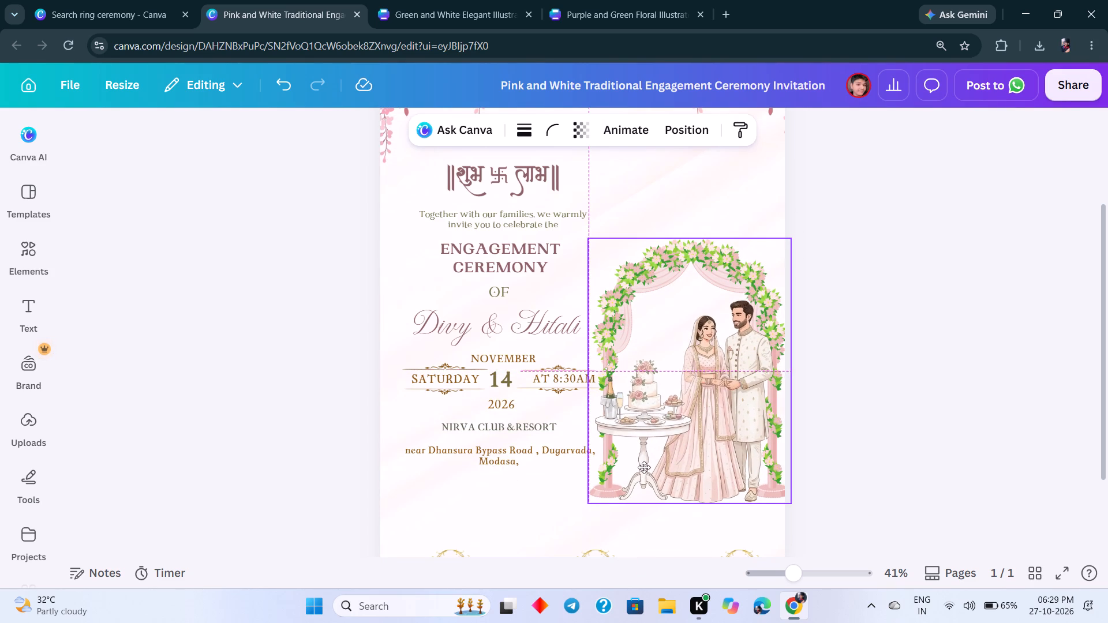
pyautogui.moveTo(644, 467); pyautogui.dragTo(644, 475)
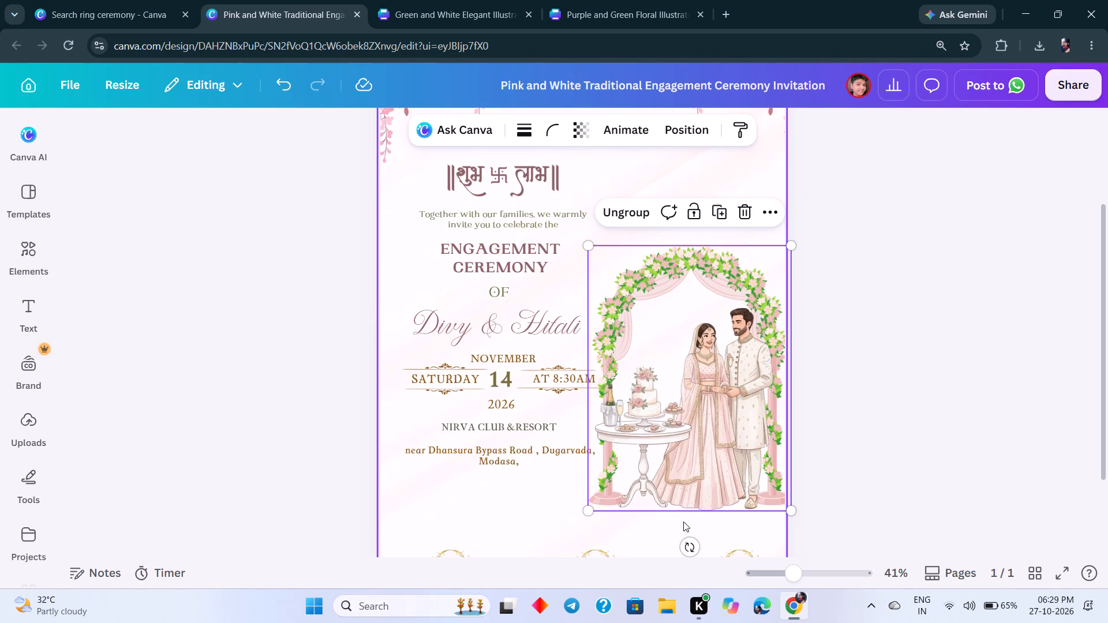
pyautogui.click(718, 532)
pyautogui.moveTo(714, 481); pyautogui.dragTo(715, 481)
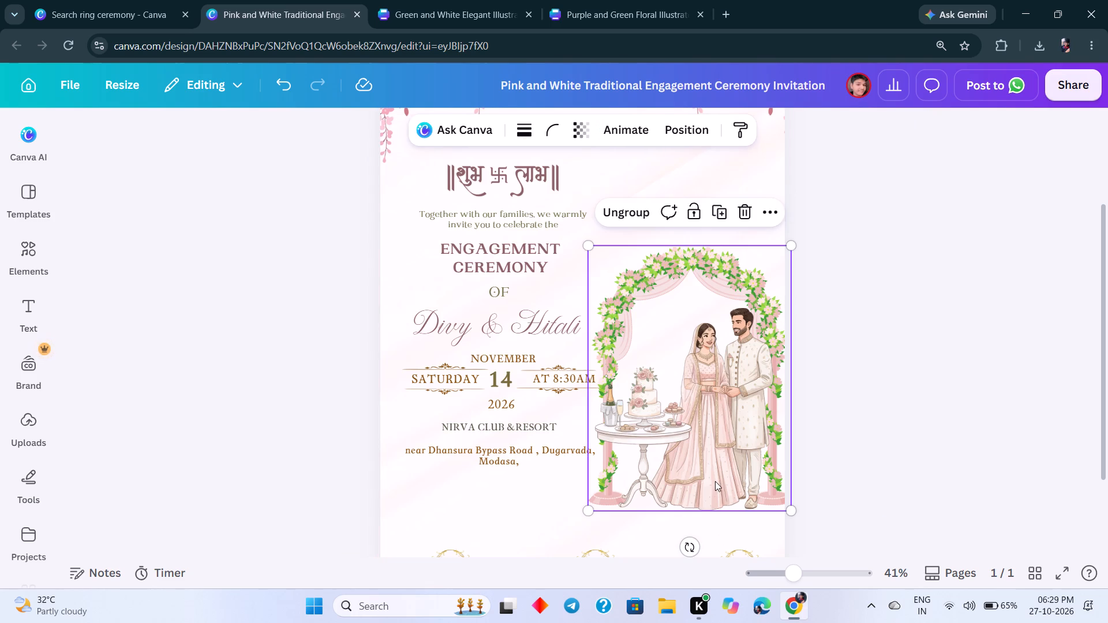
pyautogui.moveTo(715, 481); pyautogui.dragTo(720, 480)
pyautogui.click(866, 404)
# Select the hanging floral border, review the Green and White Elegant invitation's layout for comparison, and return to the Pink and White one.
pyautogui.scroll(2, 705, 404)
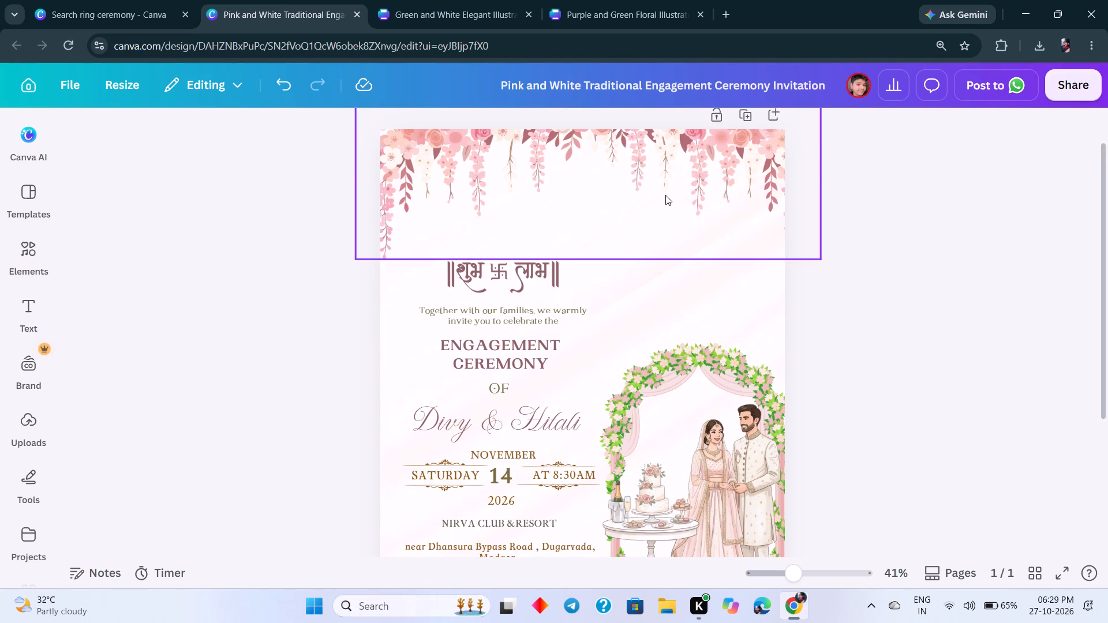
pyautogui.click(662, 171)
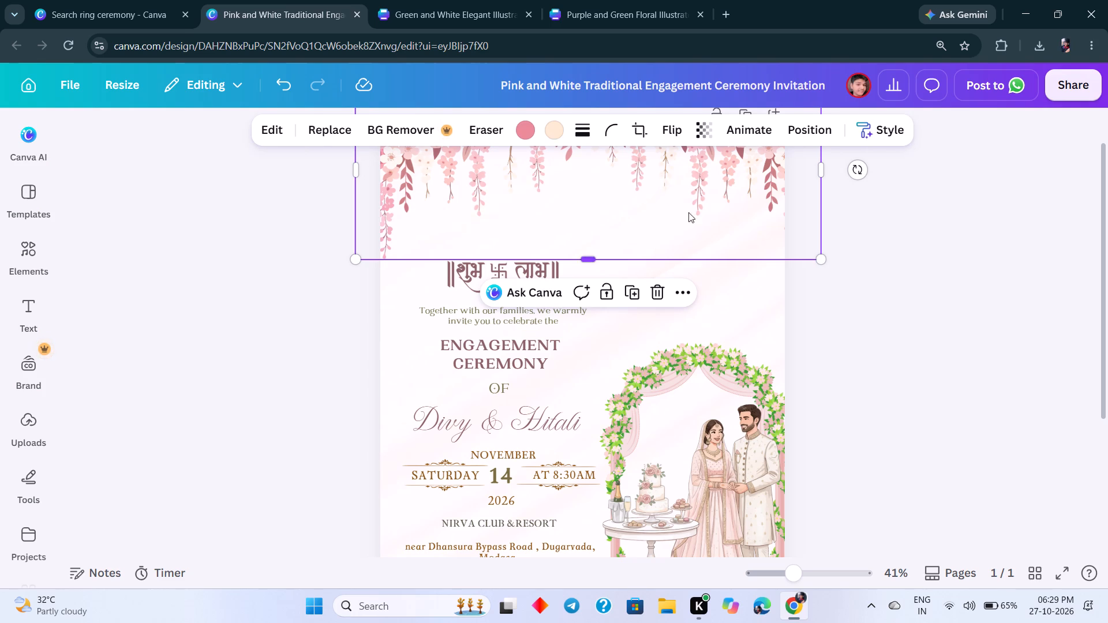
pyautogui.click(434, 0)
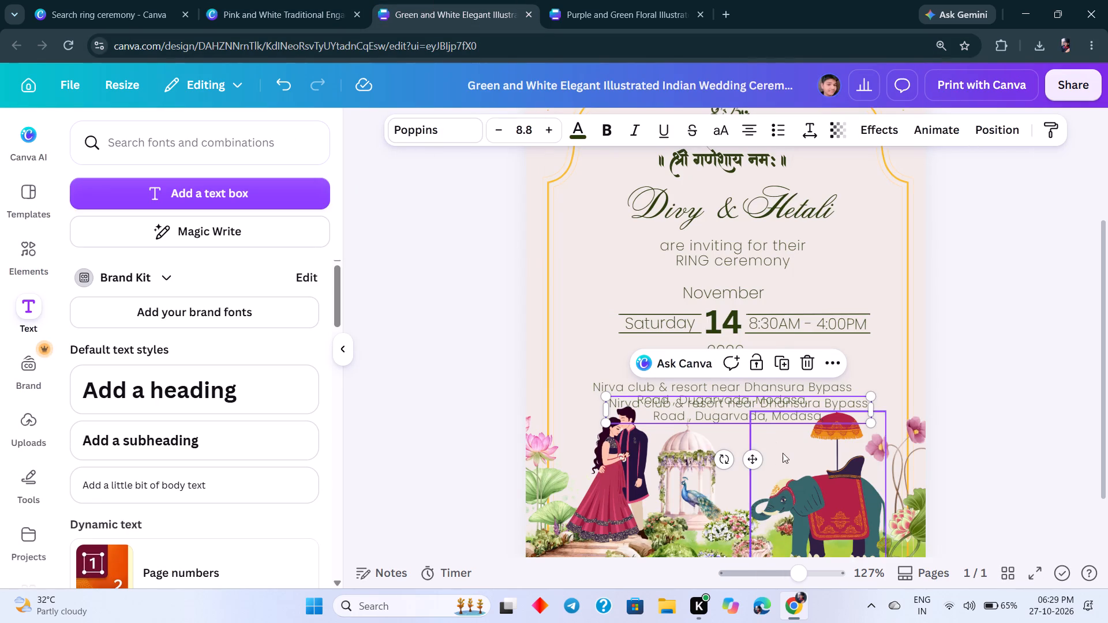
pyautogui.scroll(-3, 701, 456)
pyautogui.scroll(3, 753, 433)
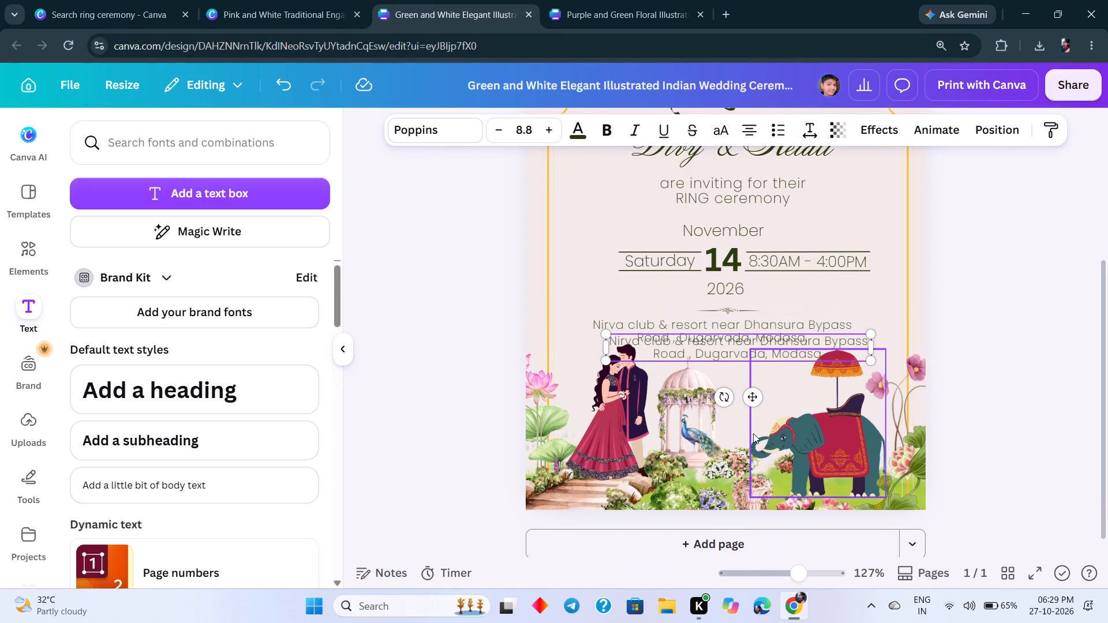
pyautogui.scroll(8, 753, 433)
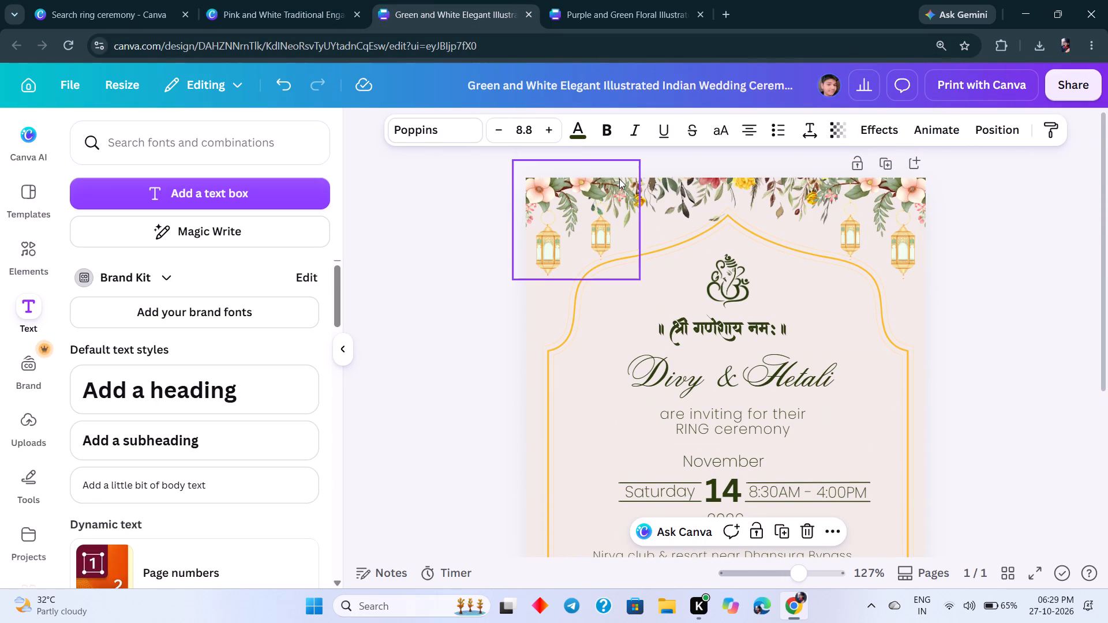
pyautogui.click(292, 13)
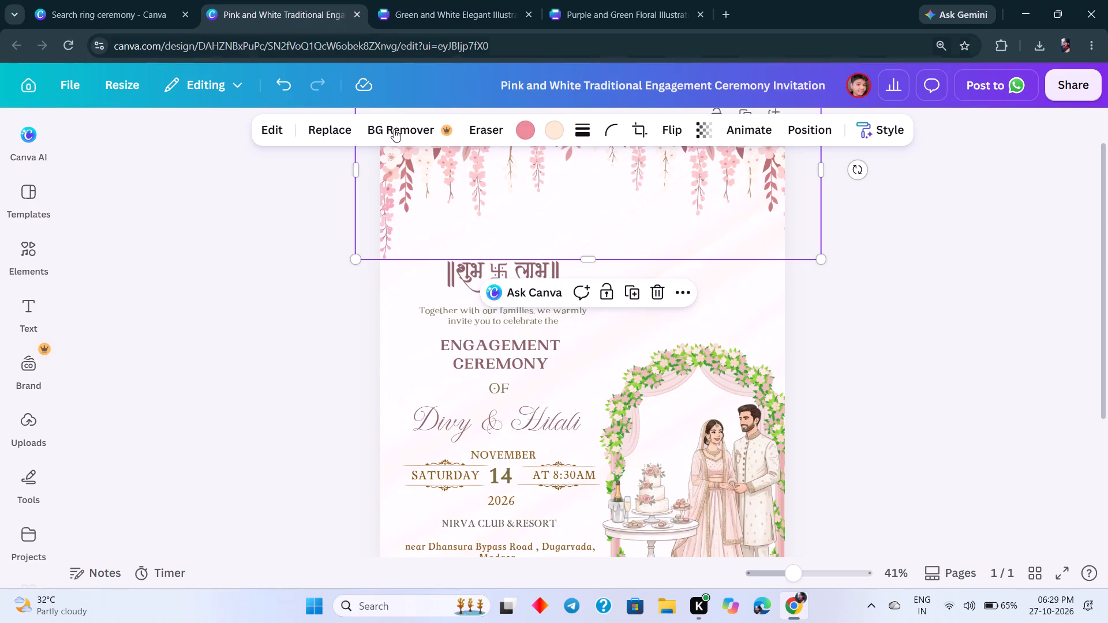
# Enlarge the hanging floral border to about 1,646 × 634 and reposition it across the page's top edge.
pyautogui.moveTo(820, 259); pyautogui.dragTo(870, 293)
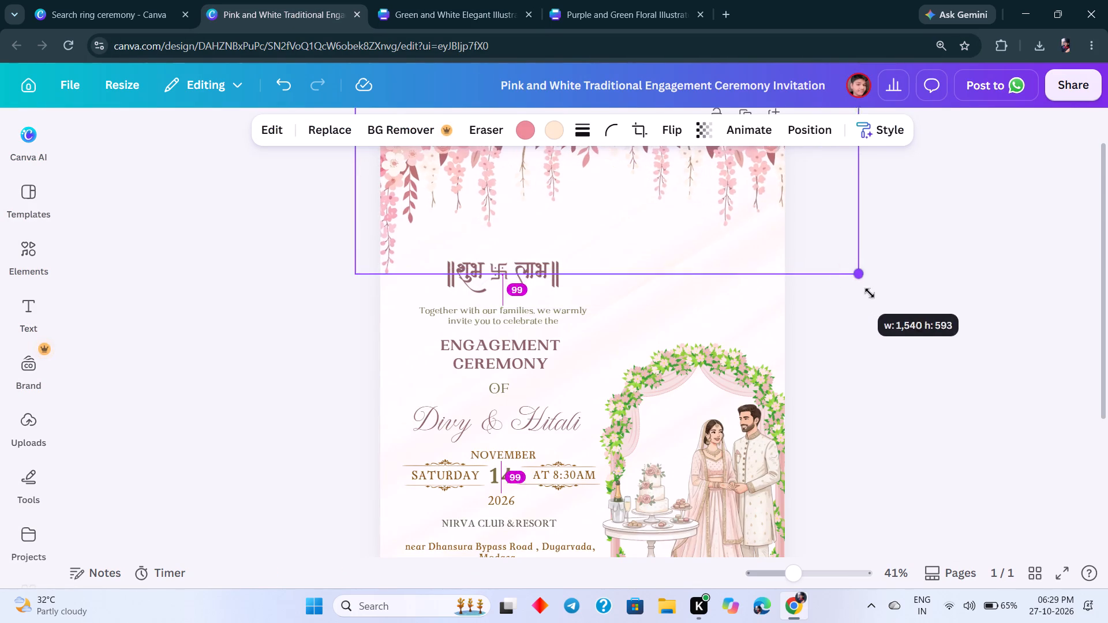
pyautogui.moveTo(870, 293); pyautogui.dragTo(900, 311)
pyautogui.moveTo(870, 246); pyautogui.dragTo(844, 254)
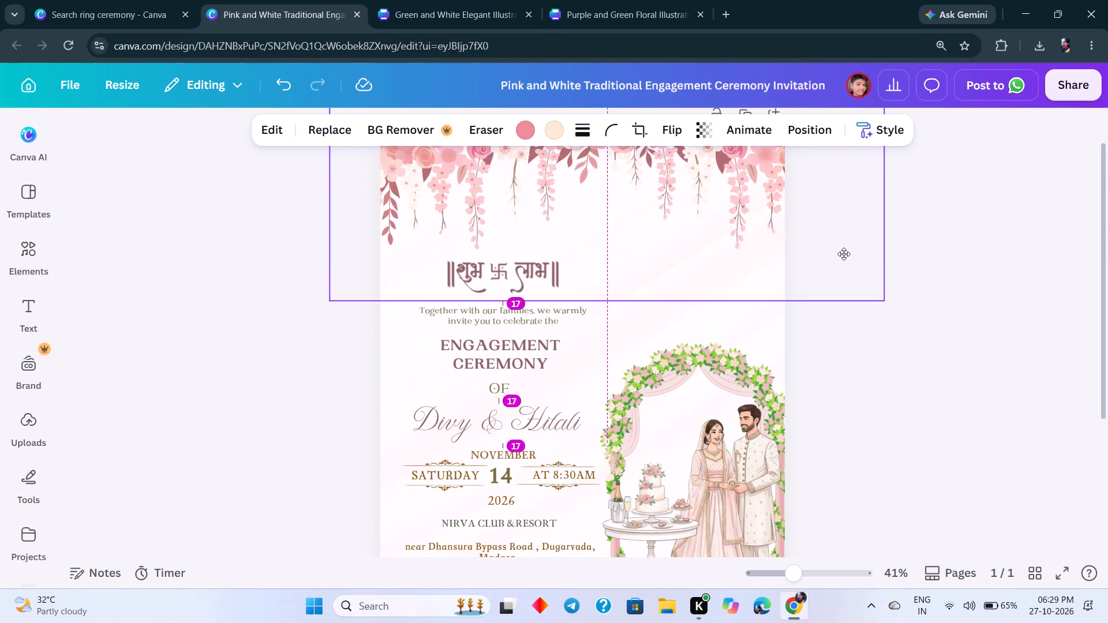
pyautogui.moveTo(844, 254); pyautogui.dragTo(815, 262)
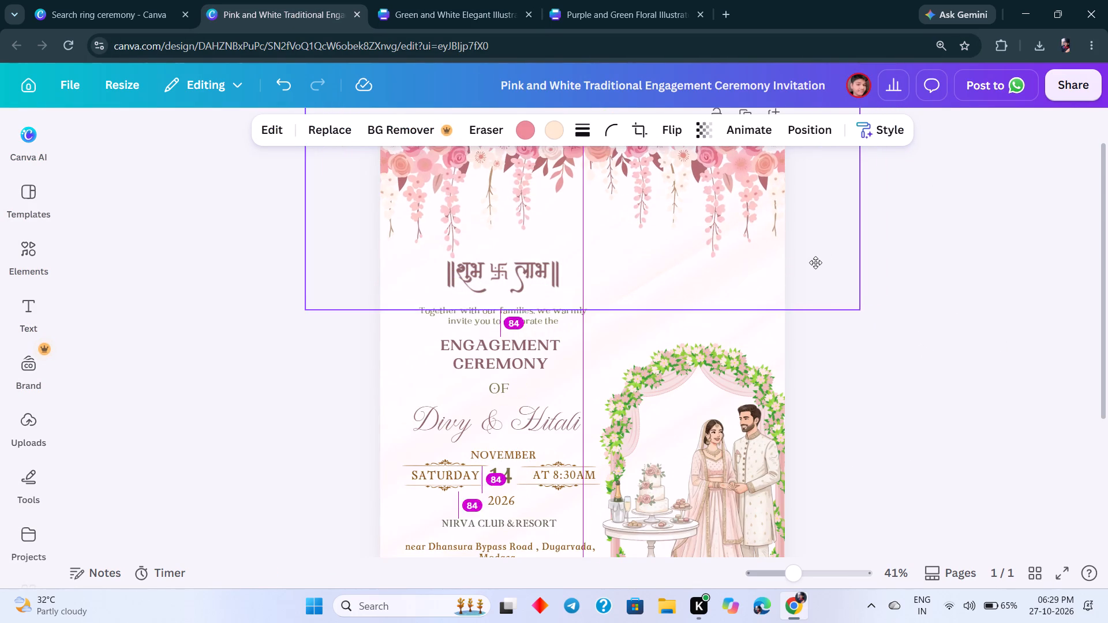
pyautogui.moveTo(815, 262); pyautogui.dragTo(816, 269)
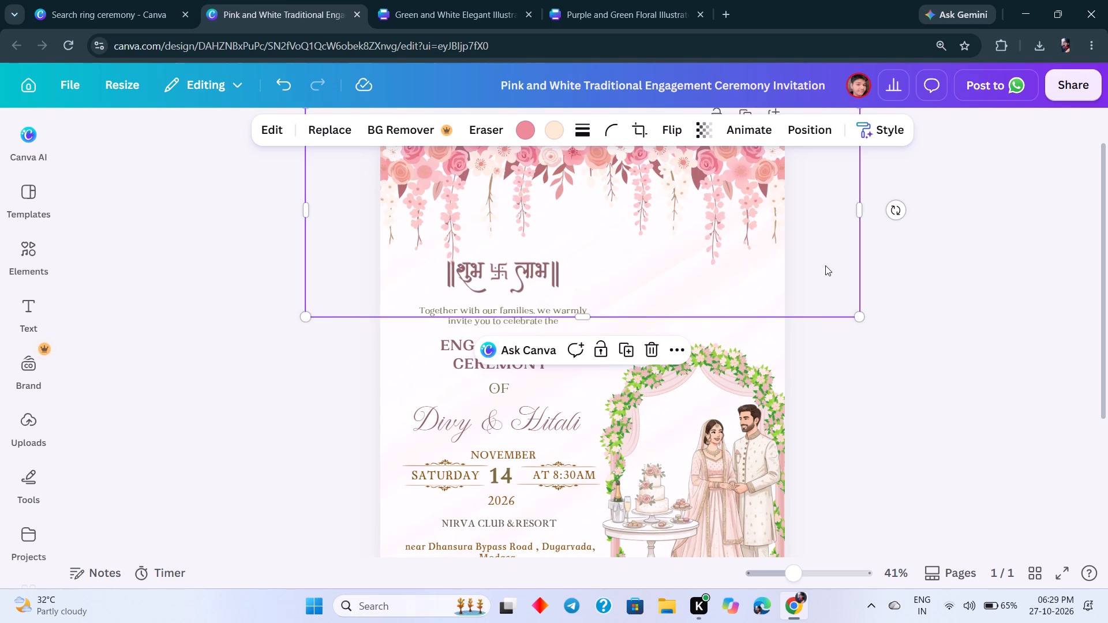
pyautogui.moveTo(818, 264); pyautogui.dragTo(811, 254)
pyautogui.moveTo(851, 303); pyautogui.dragTo(834, 298)
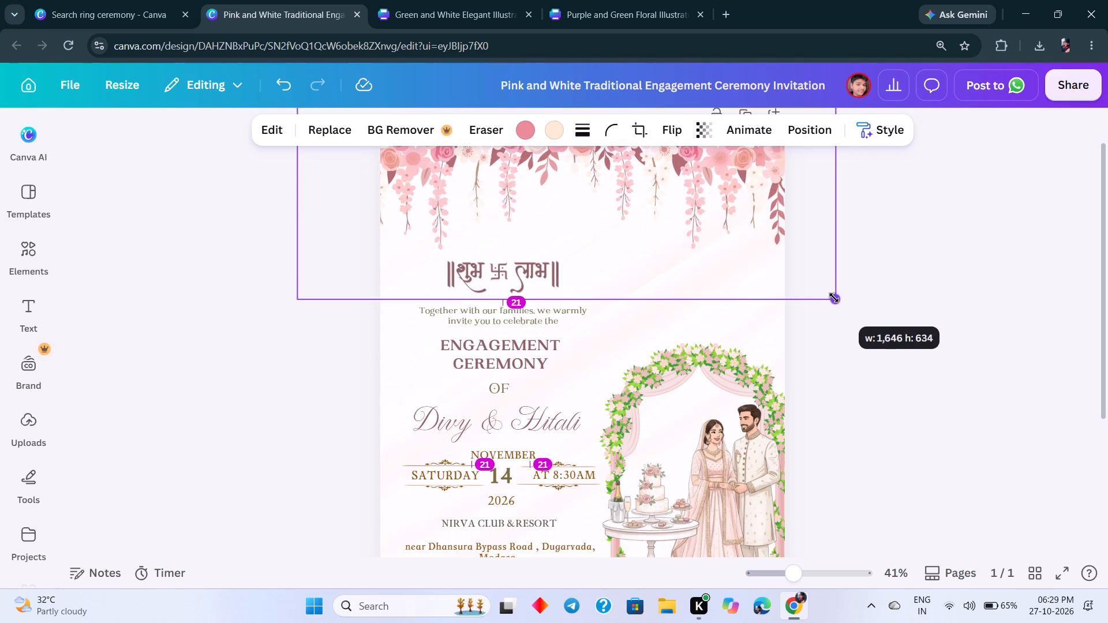
pyautogui.moveTo(834, 298); pyautogui.dragTo(833, 297)
pyautogui.moveTo(823, 271); pyautogui.dragTo(810, 284)
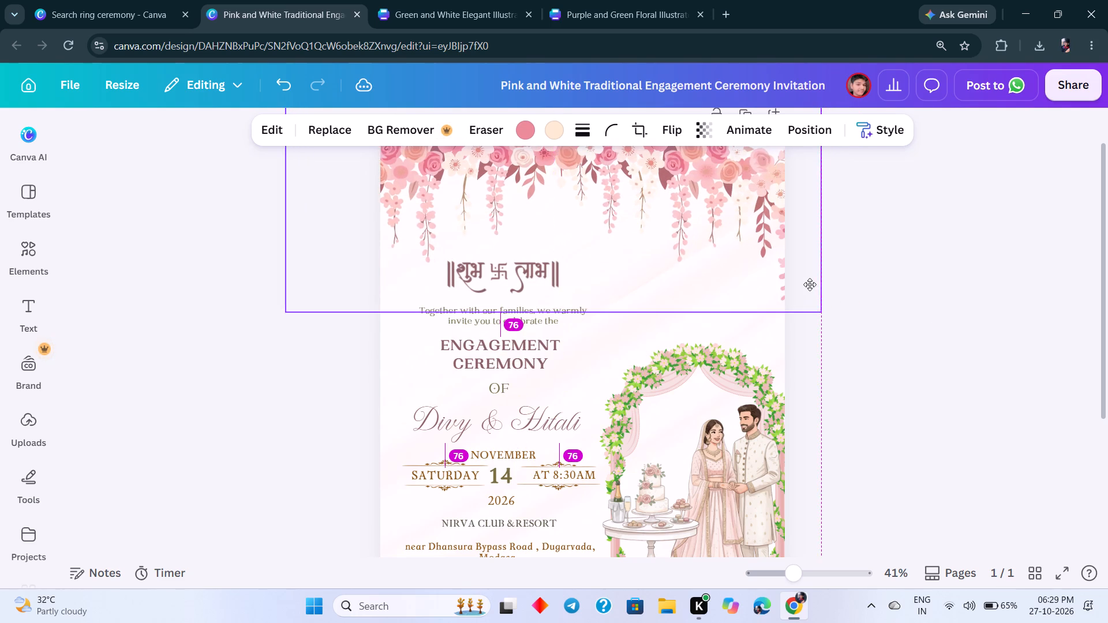
pyautogui.moveTo(810, 284); pyautogui.dragTo(802, 290)
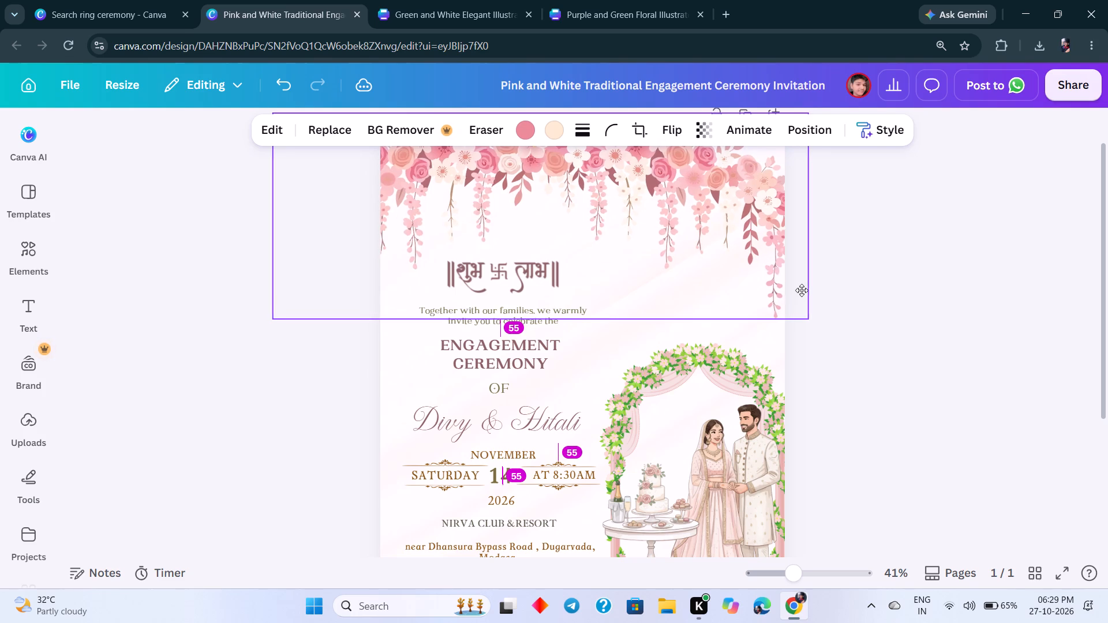
pyautogui.moveTo(802, 290); pyautogui.dragTo(803, 276)
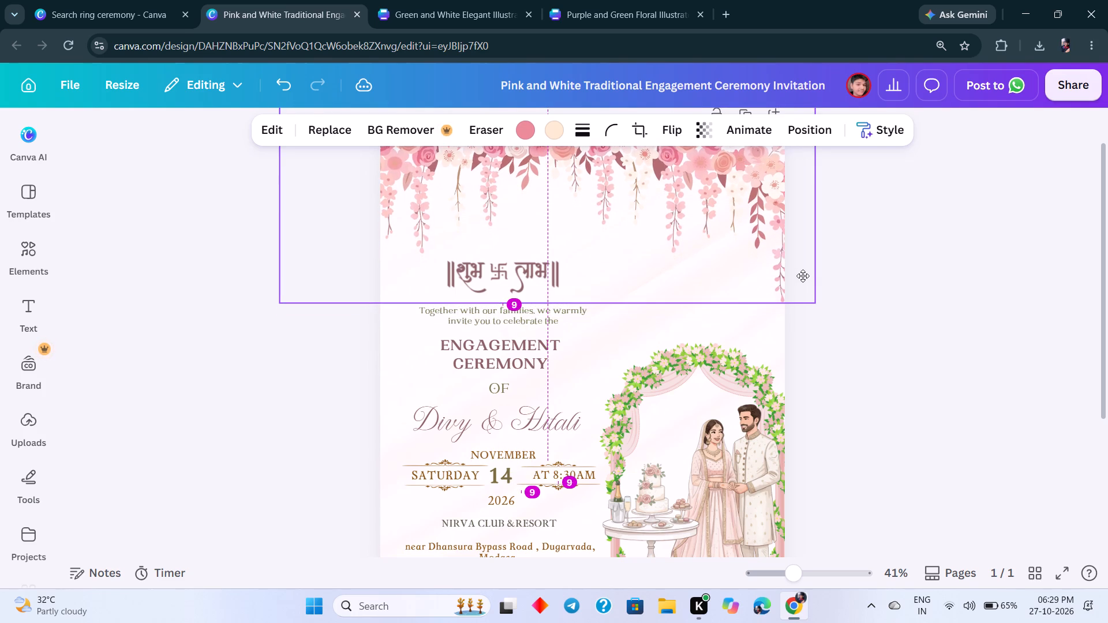
pyautogui.moveTo(803, 276); pyautogui.dragTo(804, 280)
pyautogui.click(890, 280)
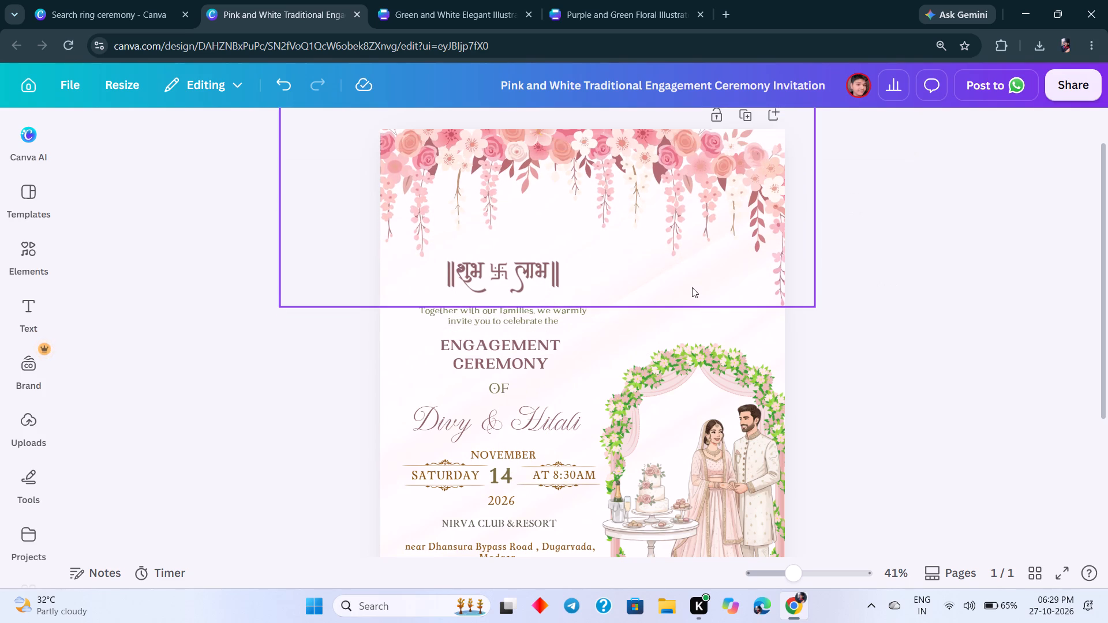
# Enlarge the hanging floral border further and shift it so its flowers frame the page's top above the Shubh Labh heading.
pyautogui.scroll(-4, 690, 287)
pyautogui.scroll(5, 690, 287)
pyautogui.scroll(-2, 690, 287)
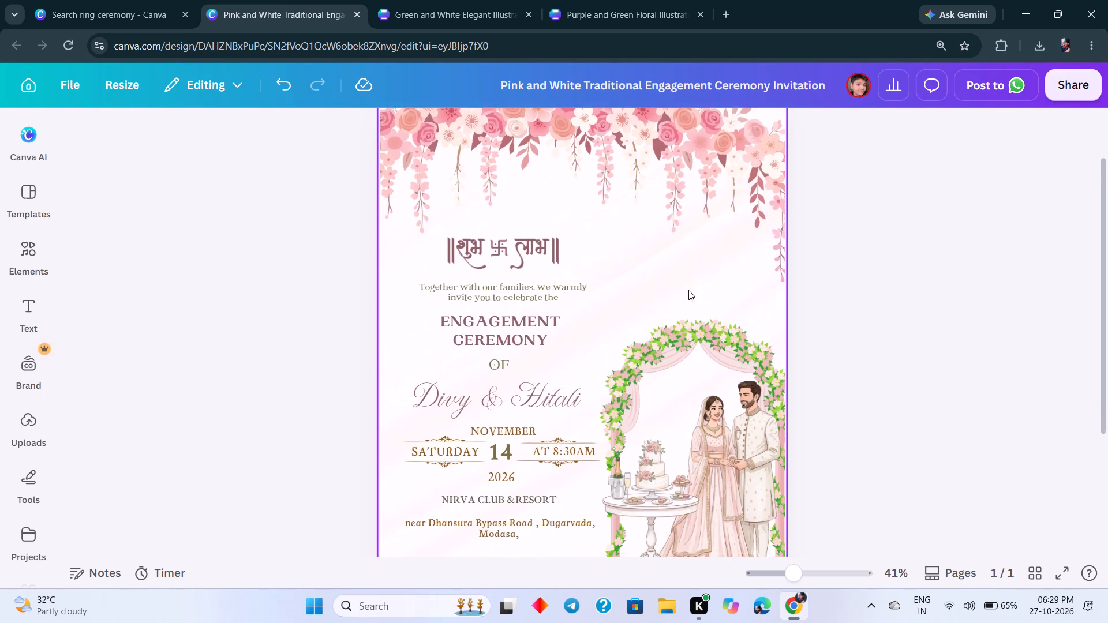
pyautogui.scroll(-1, 688, 290)
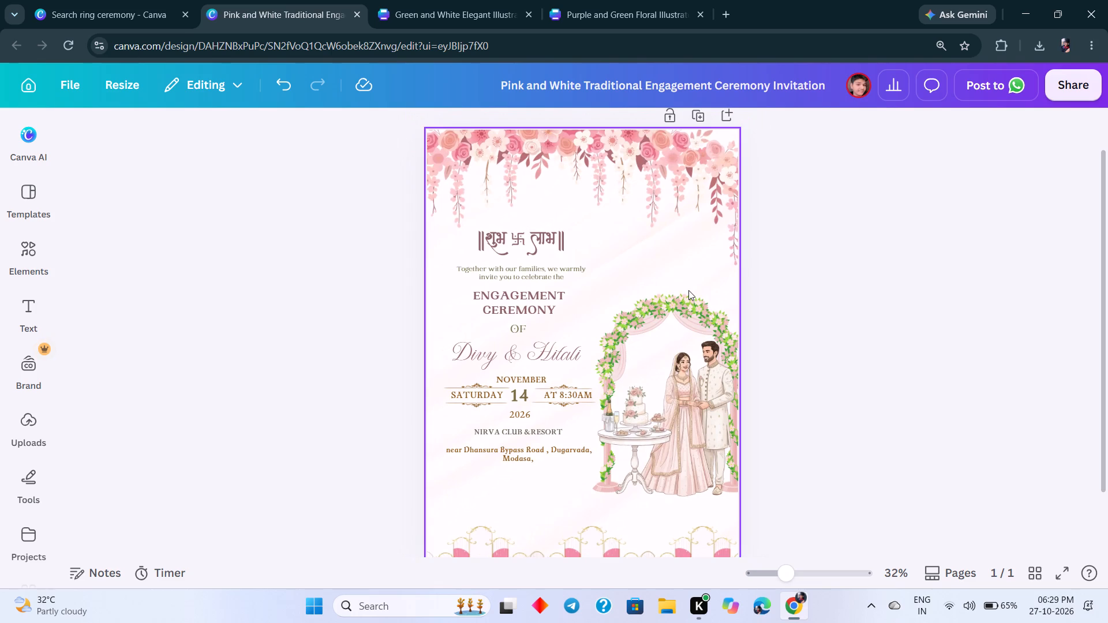
pyautogui.click(673, 183)
pyautogui.click(672, 180)
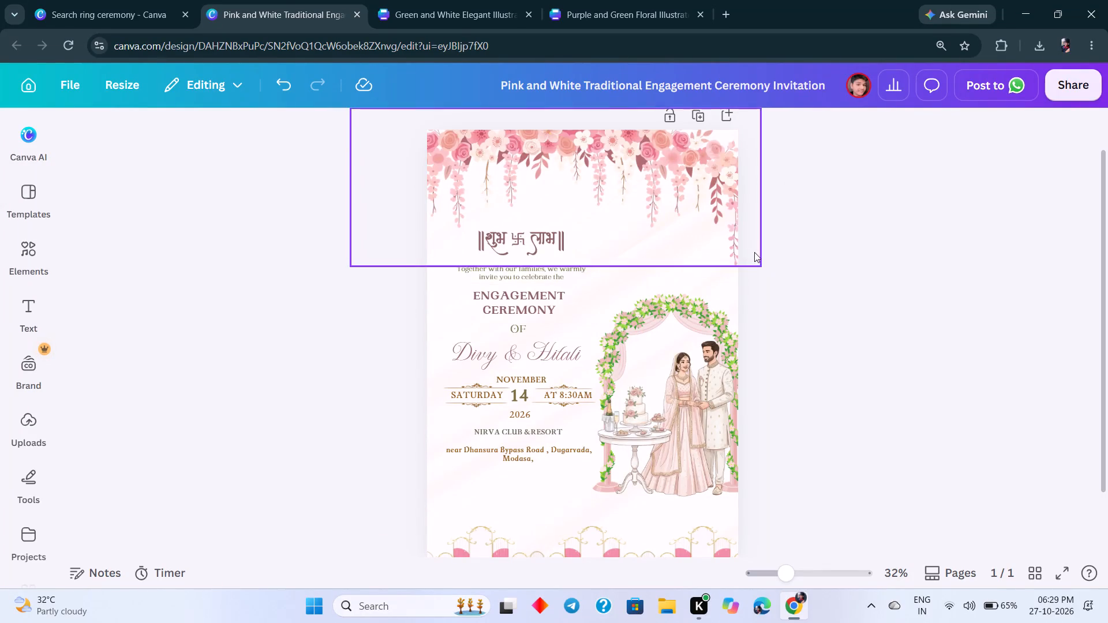
pyautogui.click(655, 170)
pyautogui.moveTo(760, 266); pyautogui.dragTo(802, 319)
pyautogui.moveTo(747, 286); pyautogui.dragTo(745, 286)
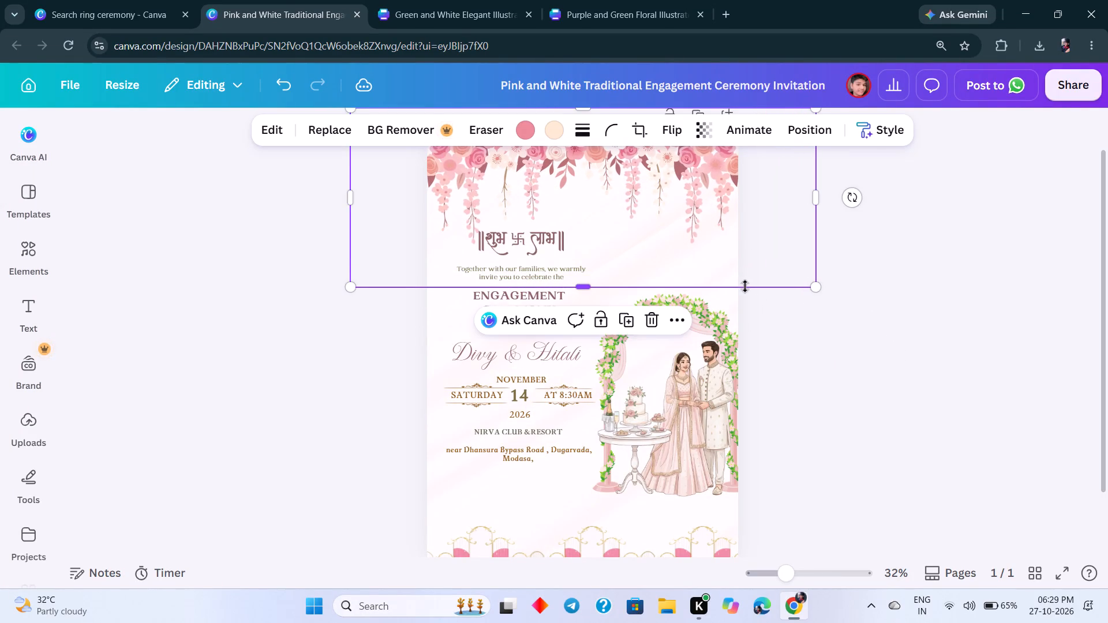
pyautogui.moveTo(745, 286); pyautogui.dragTo(735, 296)
pyautogui.moveTo(723, 262); pyautogui.dragTo(701, 254)
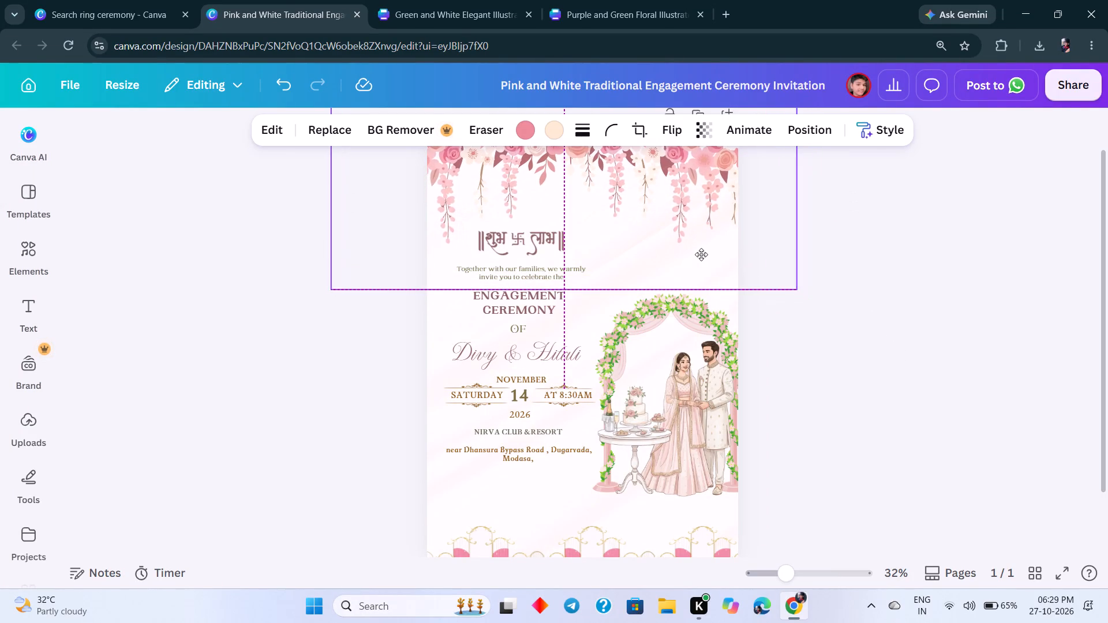
pyautogui.moveTo(701, 254); pyautogui.dragTo(698, 255)
pyautogui.click(841, 241)
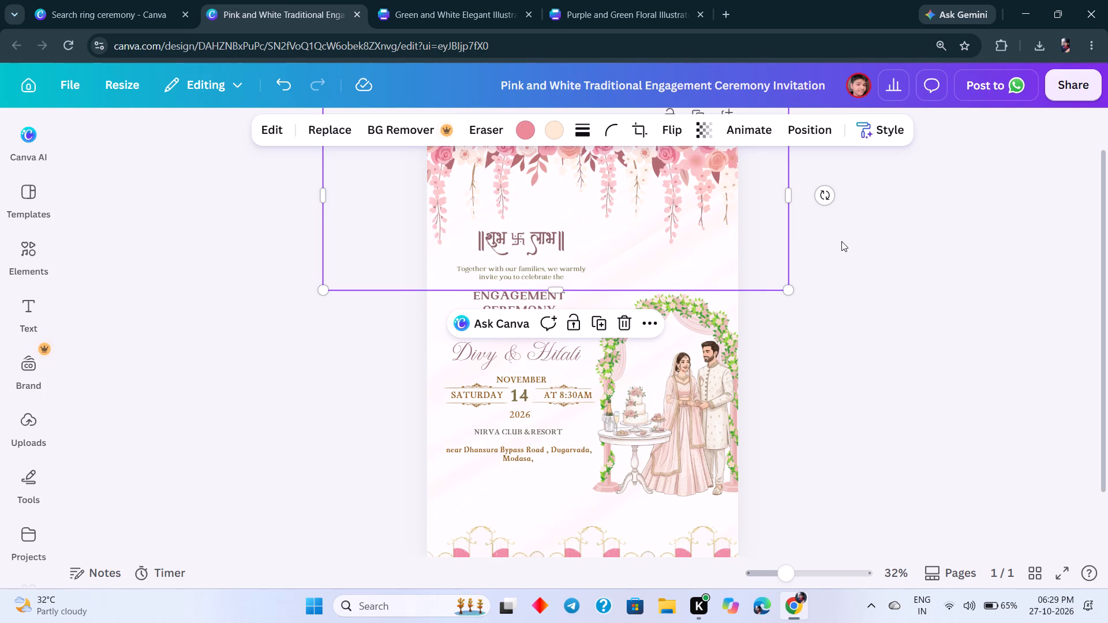
# Enlarge the three arch decorations along the page's bottom edge, making the rightmost one about 719 × 399.
pyautogui.scroll(-3, 690, 319)
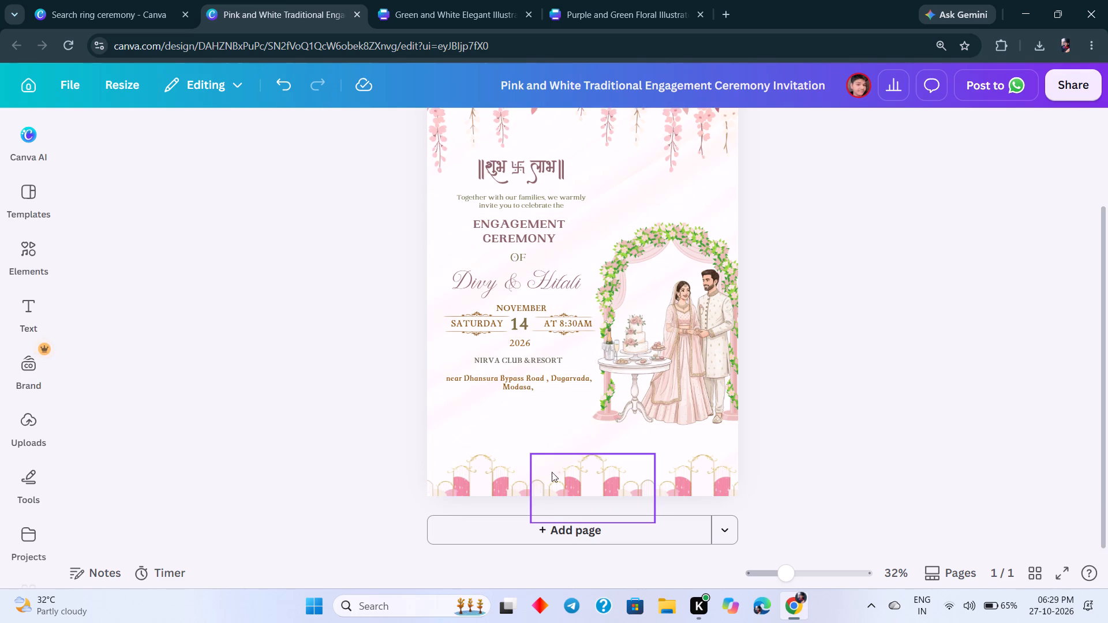
pyautogui.click(516, 468)
pyautogui.moveTo(417, 453); pyautogui.dragTo(369, 418)
pyautogui.click(573, 468)
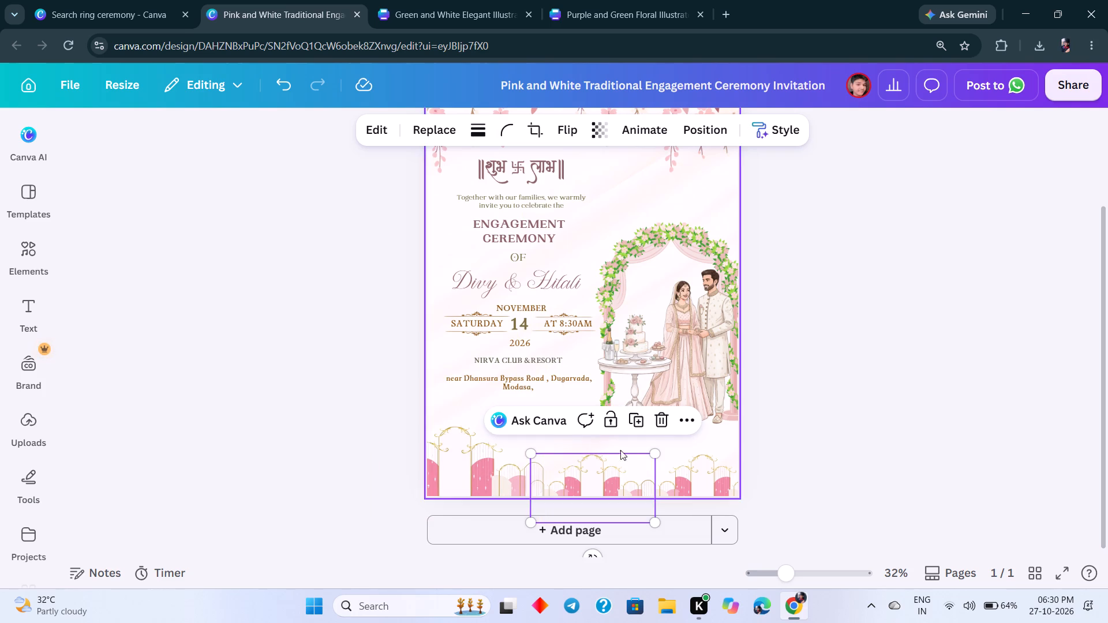
pyautogui.moveTo(653, 449); pyautogui.dragTo(686, 426)
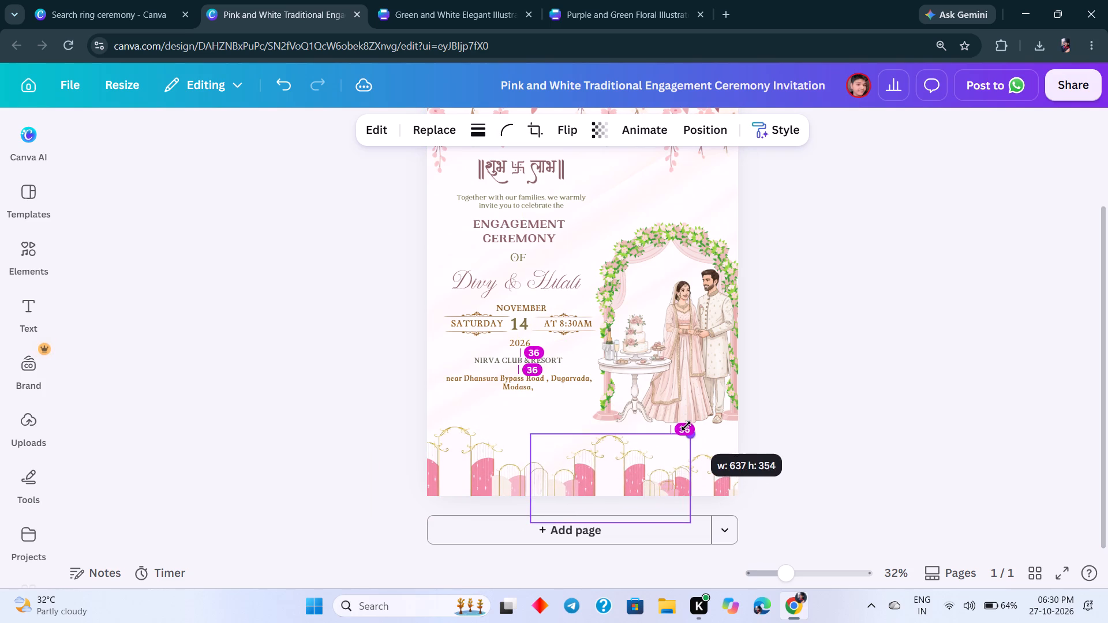
pyautogui.moveTo(686, 426); pyautogui.dragTo(682, 416)
pyautogui.click(729, 466)
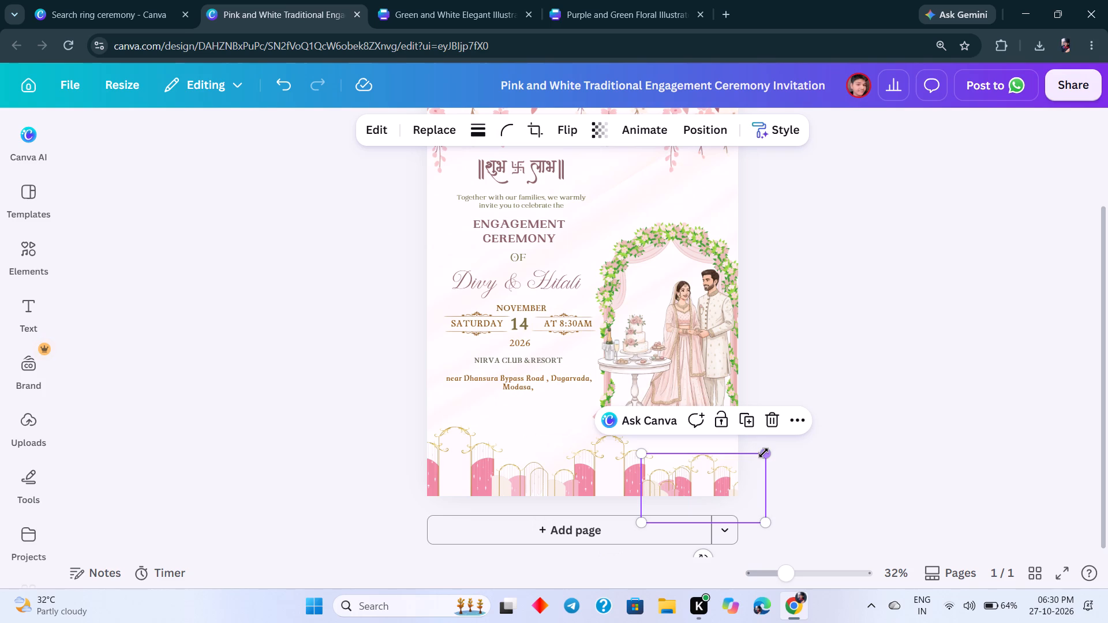
pyautogui.moveTo(763, 453); pyautogui.dragTo(819, 421)
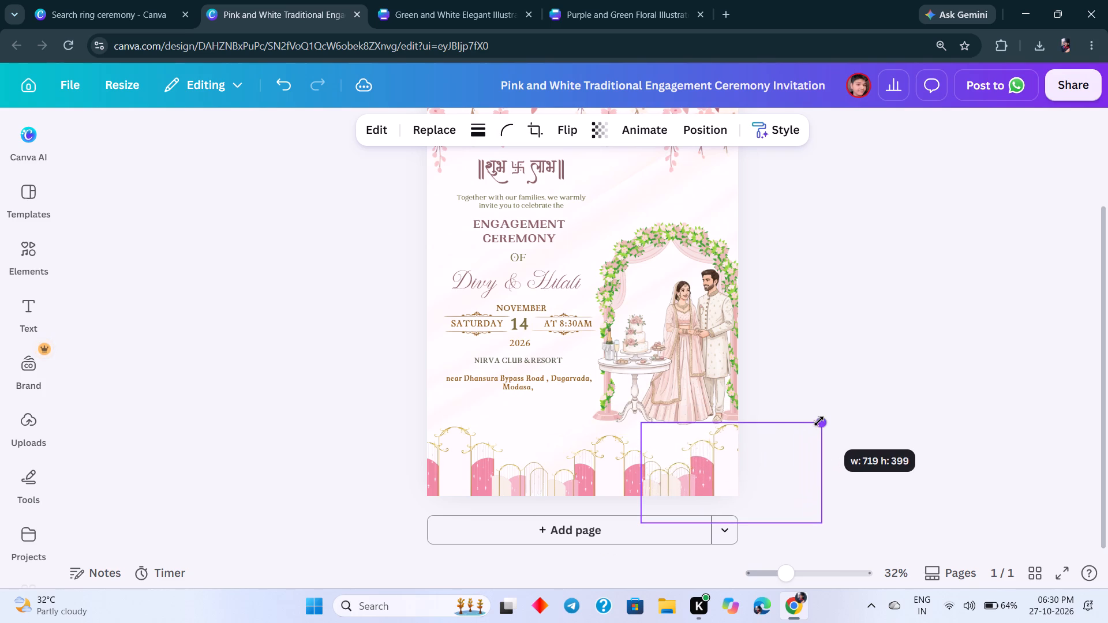
pyautogui.moveTo(819, 421); pyautogui.dragTo(821, 421)
pyautogui.click(901, 403)
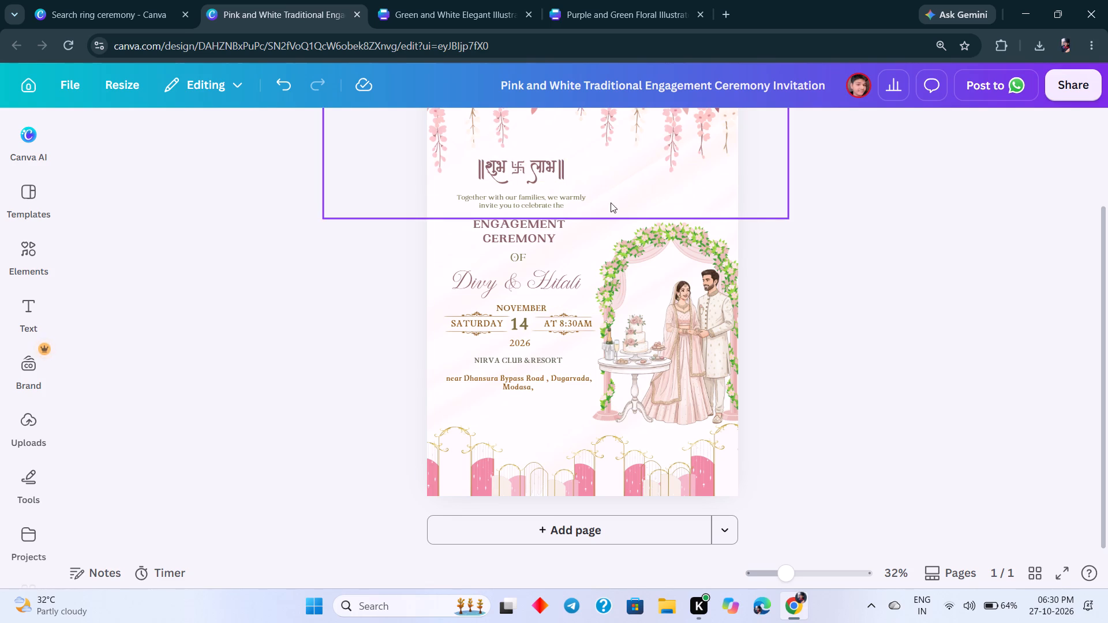
# Check the finished layout and download the invitation as a PNG at 1,240 × 1,748 px, High quality.
pyautogui.scroll(-4, 597, 193)
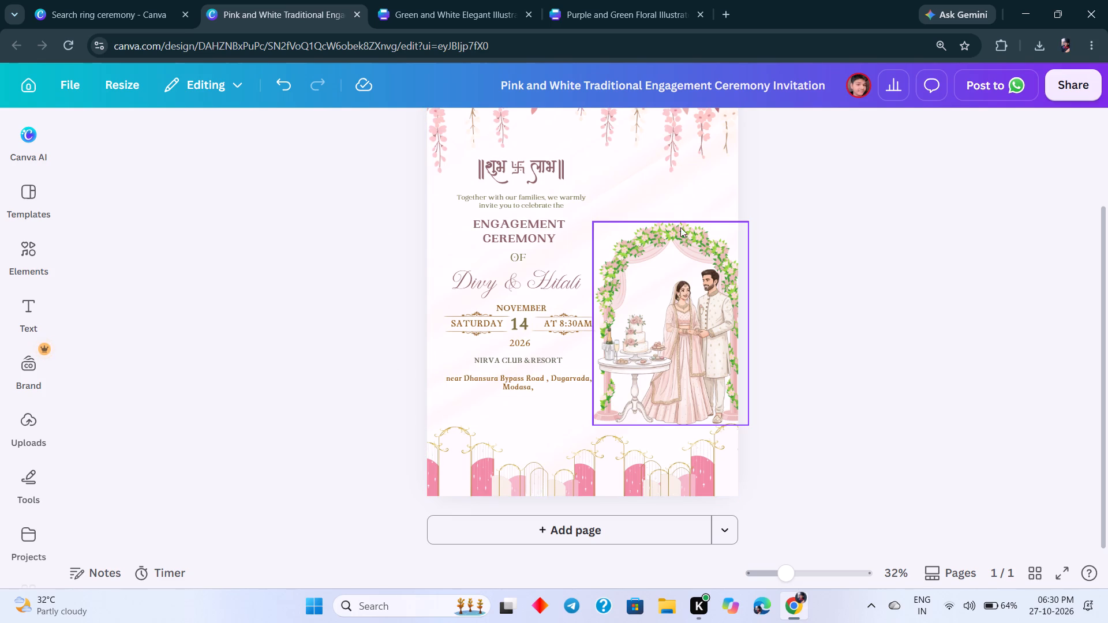
pyautogui.scroll(4, 680, 200)
pyautogui.scroll(-1, 680, 200)
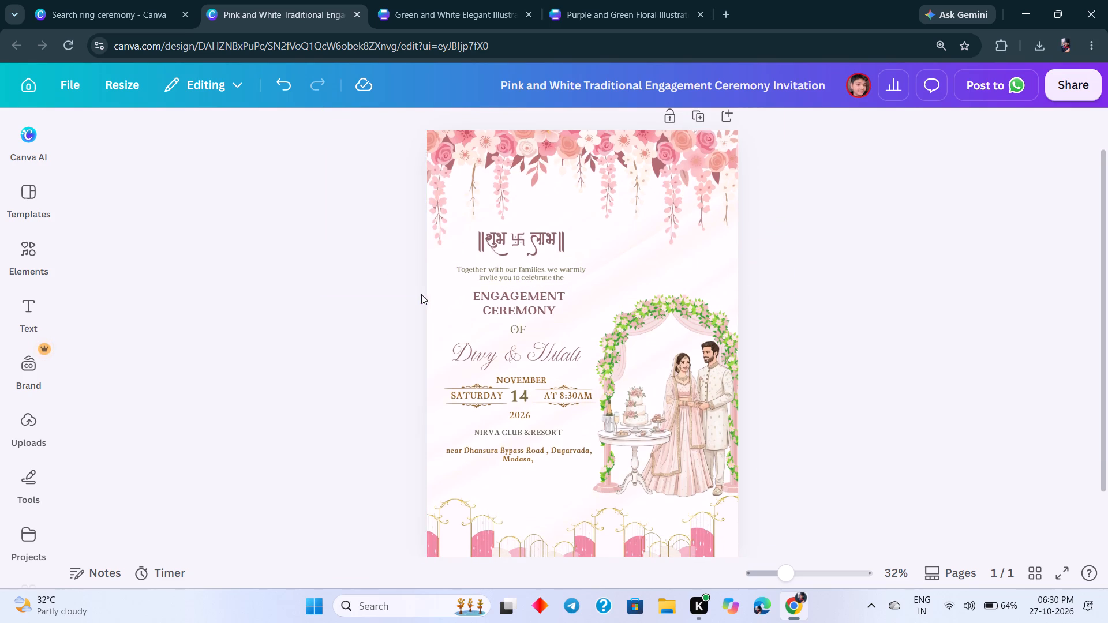
pyautogui.scroll(-3, 427, 348)
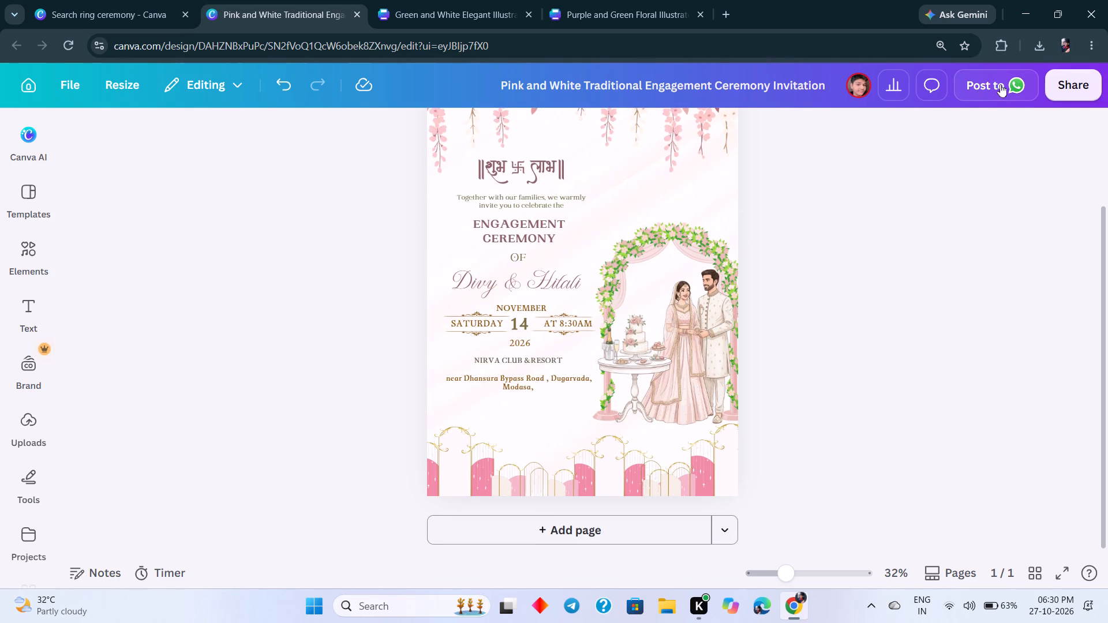
pyautogui.click(1078, 78)
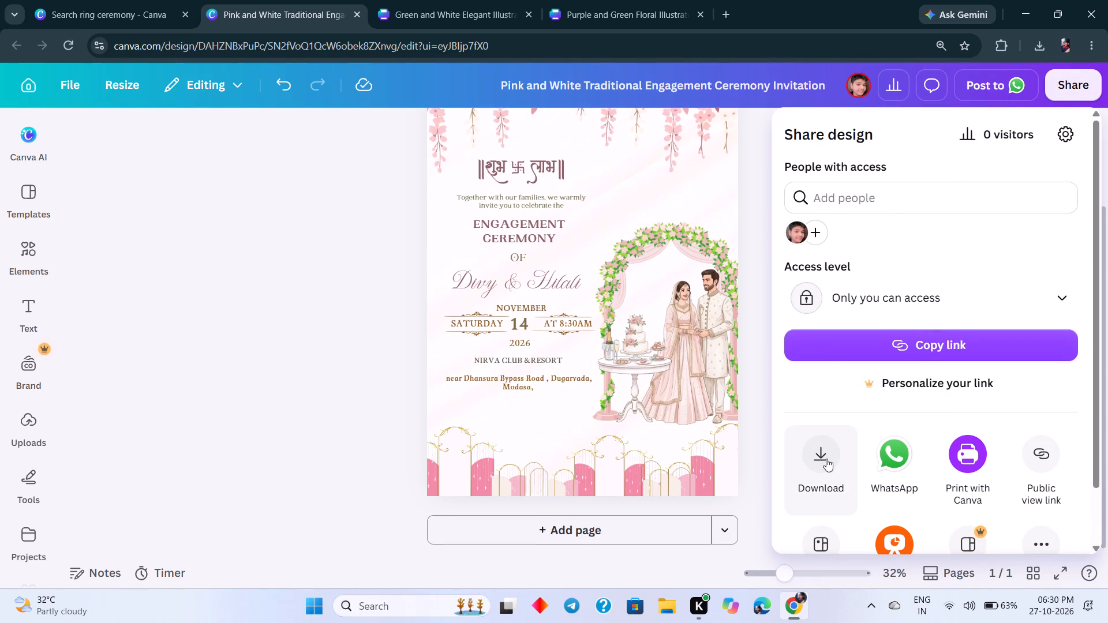
pyautogui.click(826, 459)
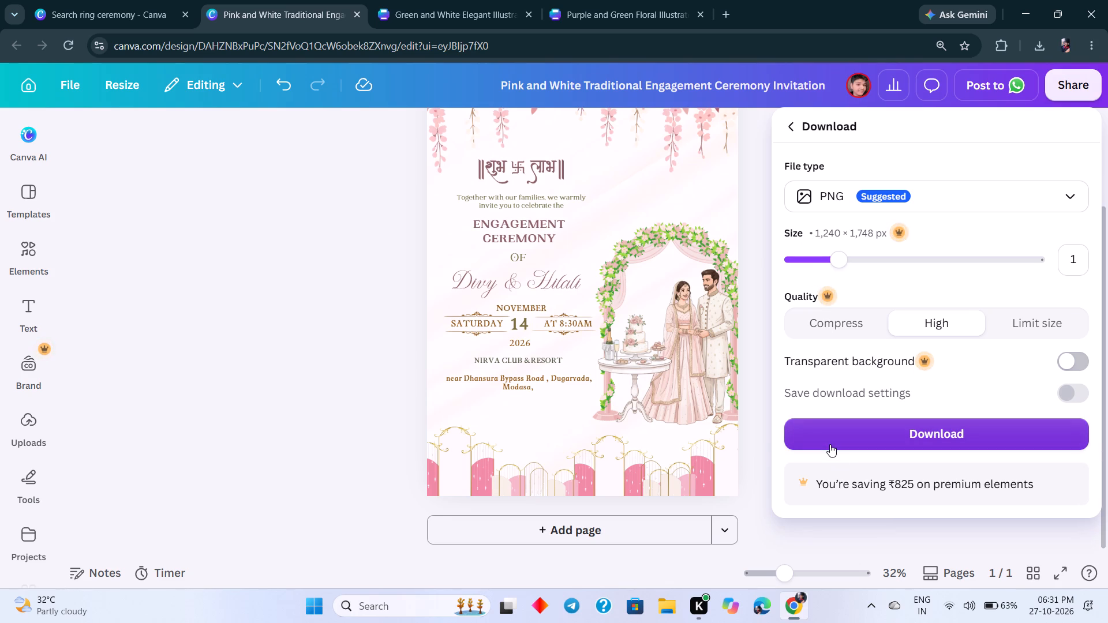
pyautogui.click(830, 444)
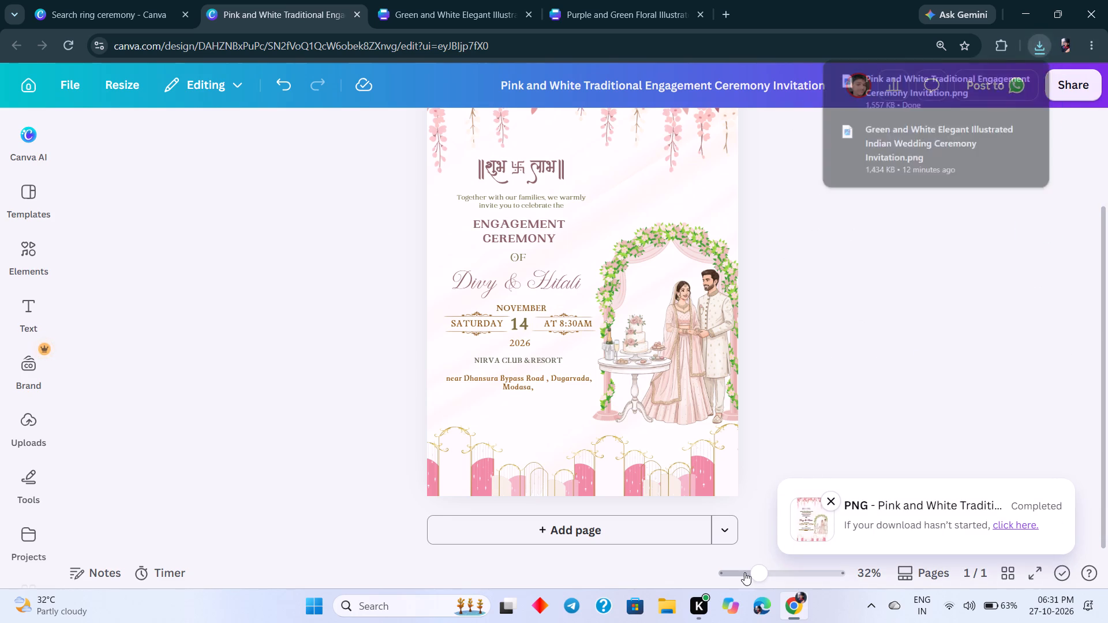
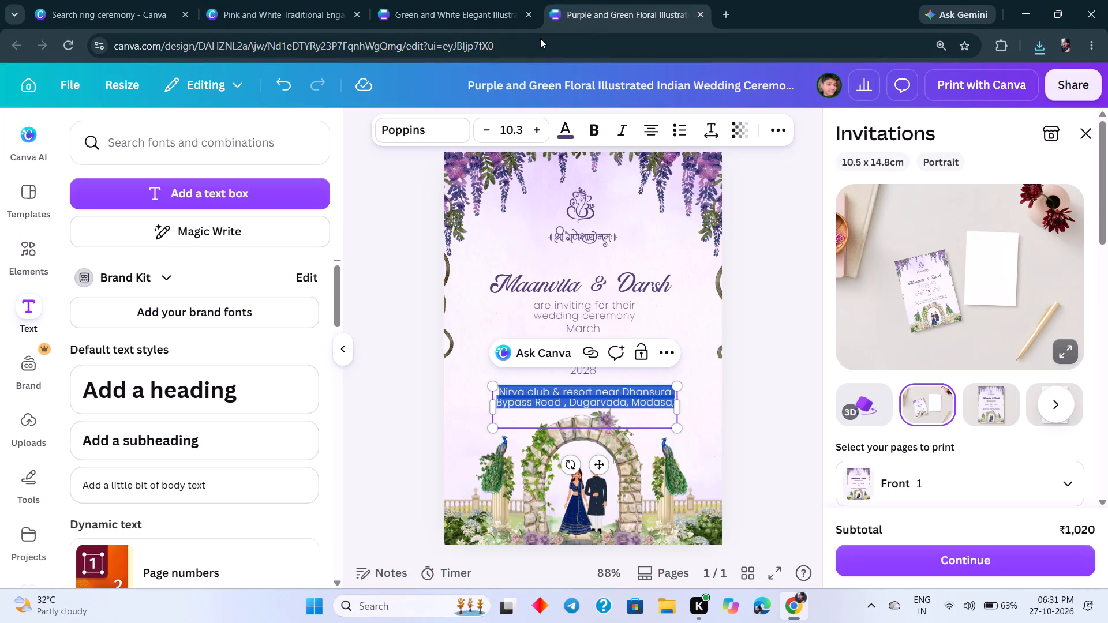
# Open WhatsApp Web in a new browser tab.
pyautogui.click(724, 12)
pyautogui.click(181, 428)
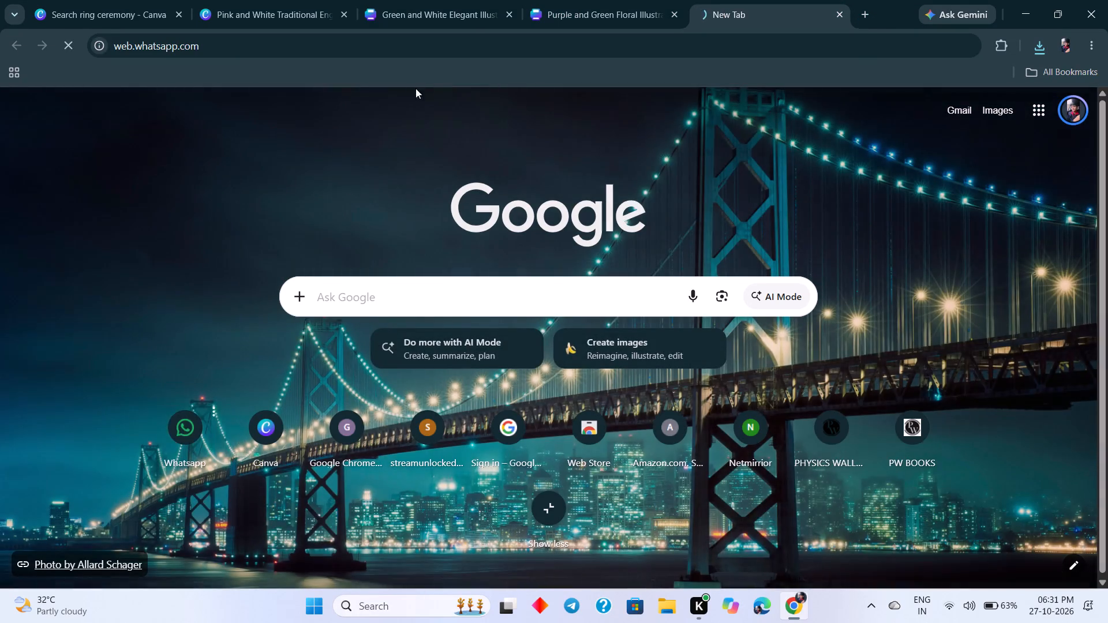
# Review the open purple, green and pink invitation designs, clearing the venue text selection in the purple one.
pyautogui.click(493, 0)
pyautogui.click(586, 0)
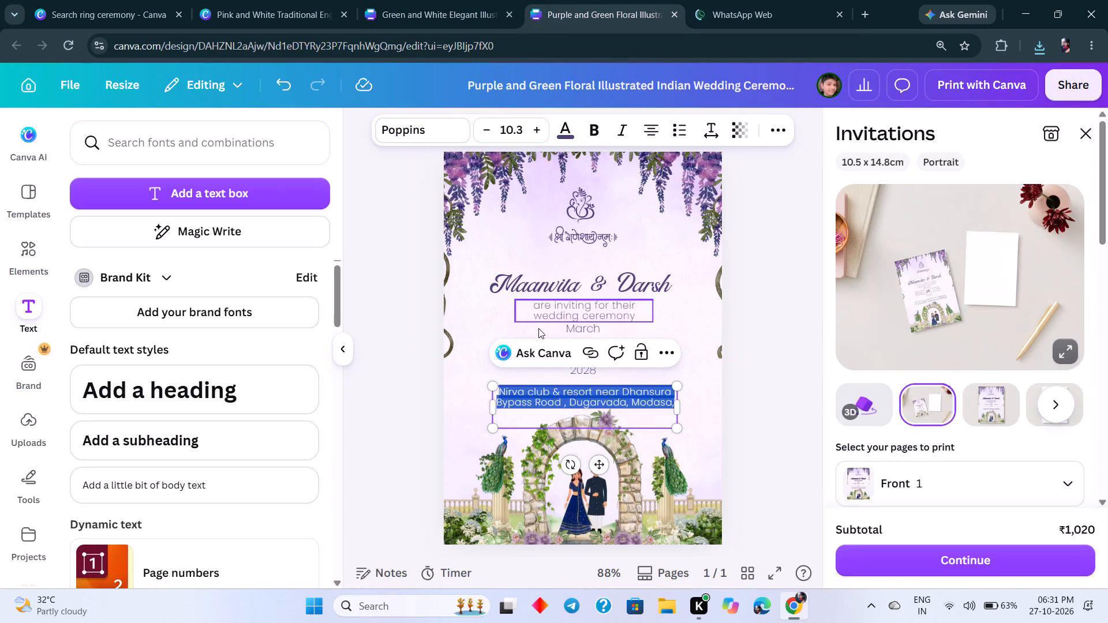
pyautogui.click(763, 293)
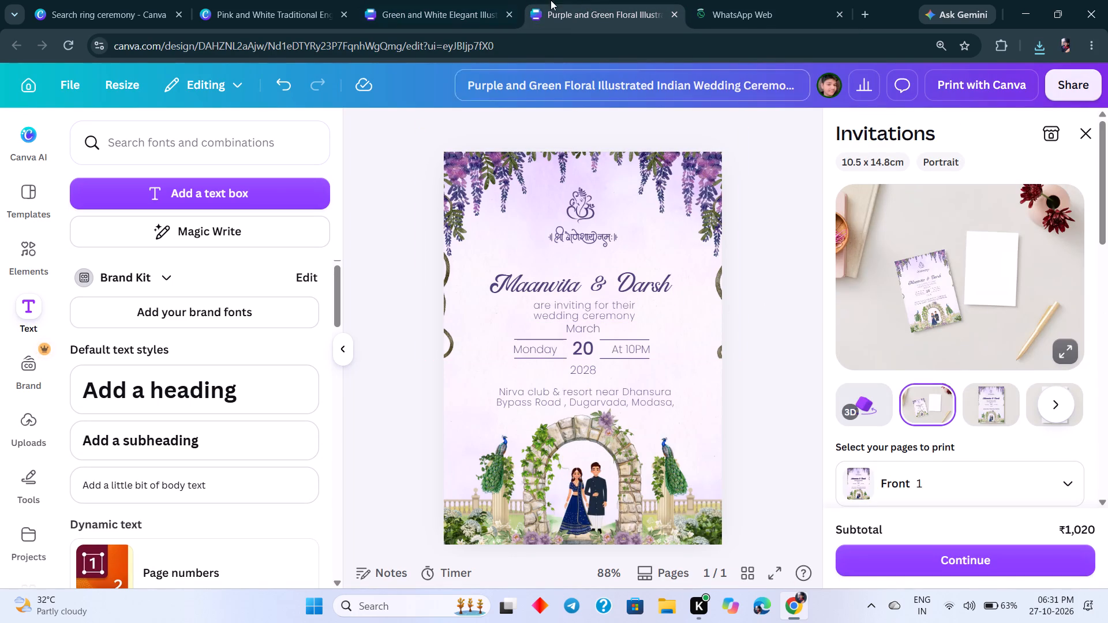
pyautogui.click(440, 13)
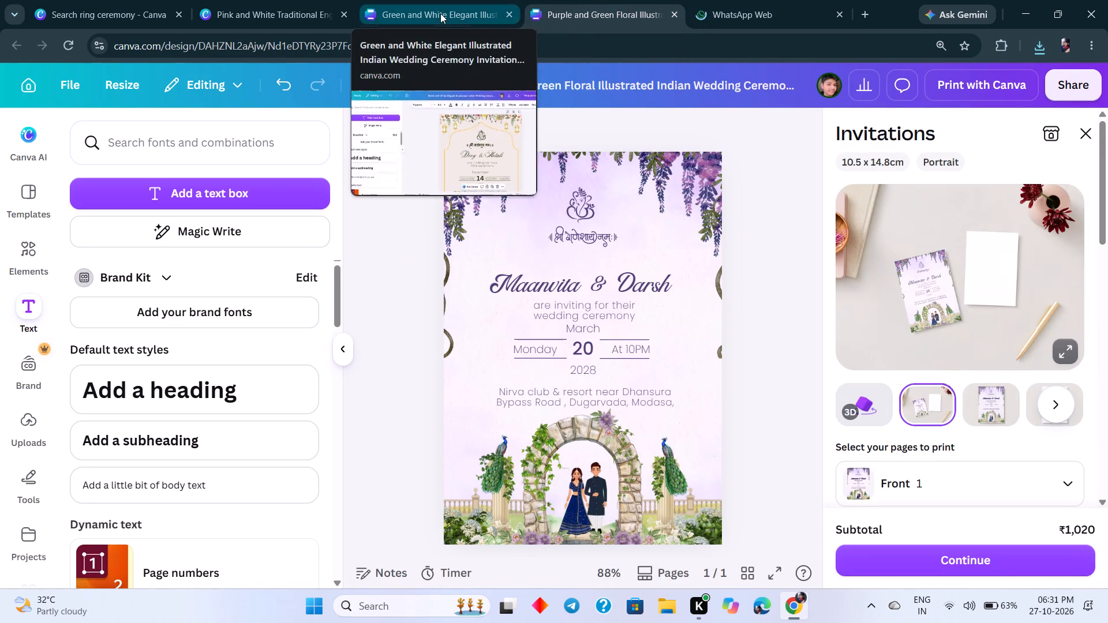
pyautogui.click(229, 2)
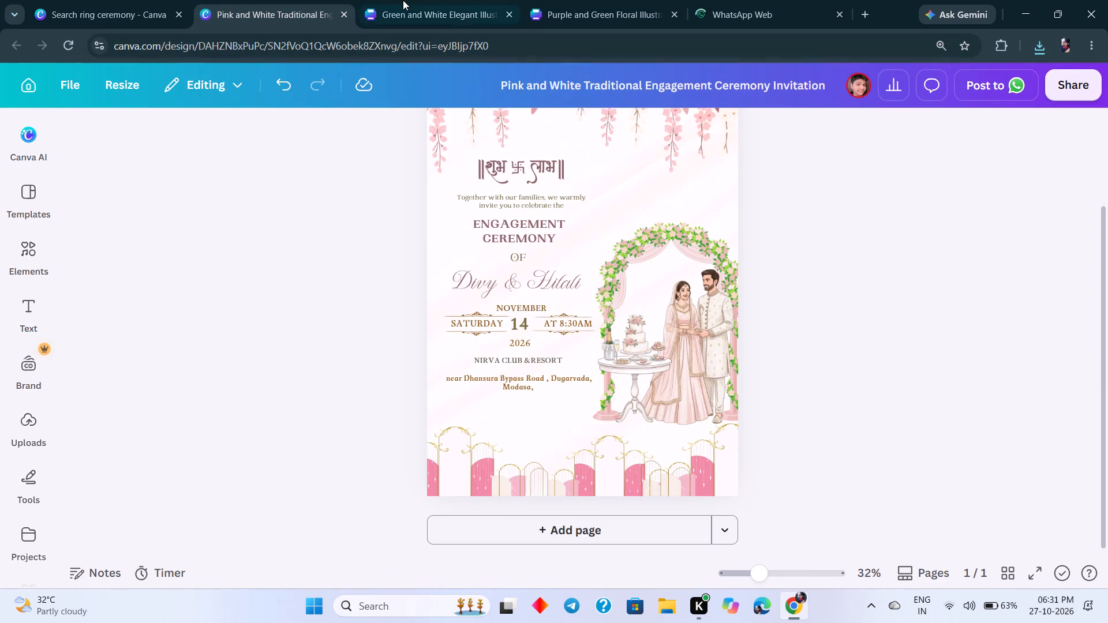
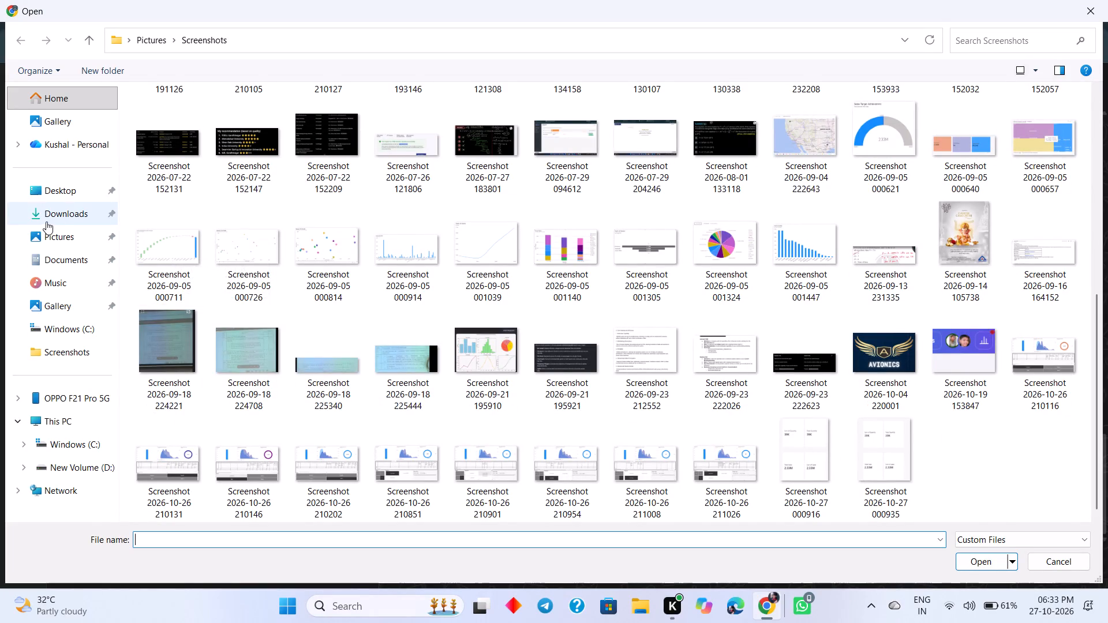
# Choose the Pink and White Traditional Engagement Ceremony Invitation image from the Downloads folder as the file to attach.
pyautogui.click(172, 148)
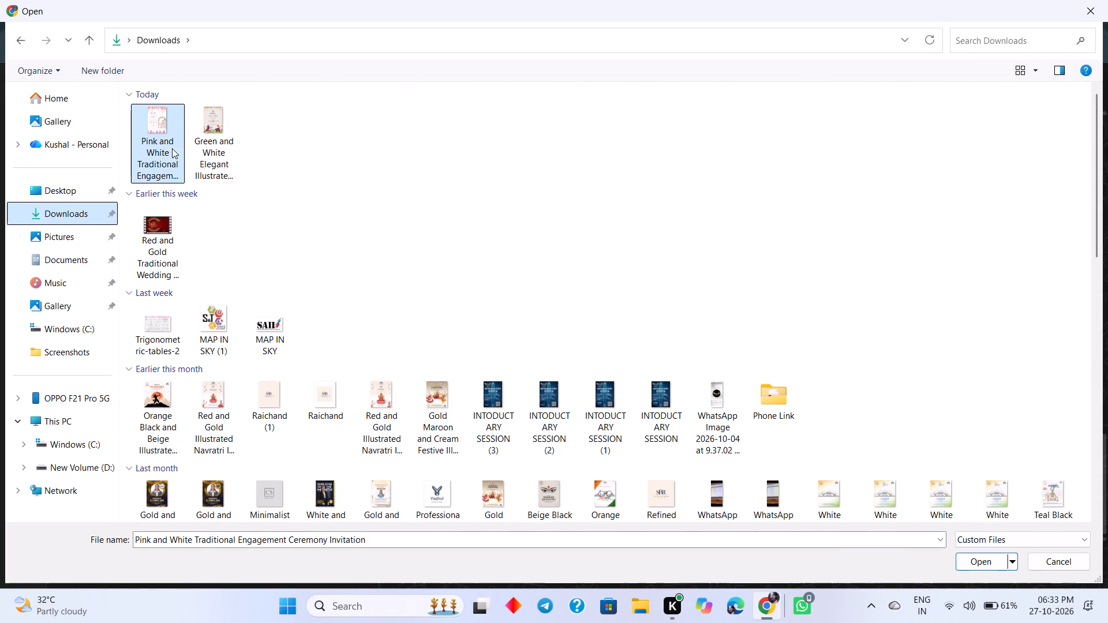
pyautogui.click(164, 143)
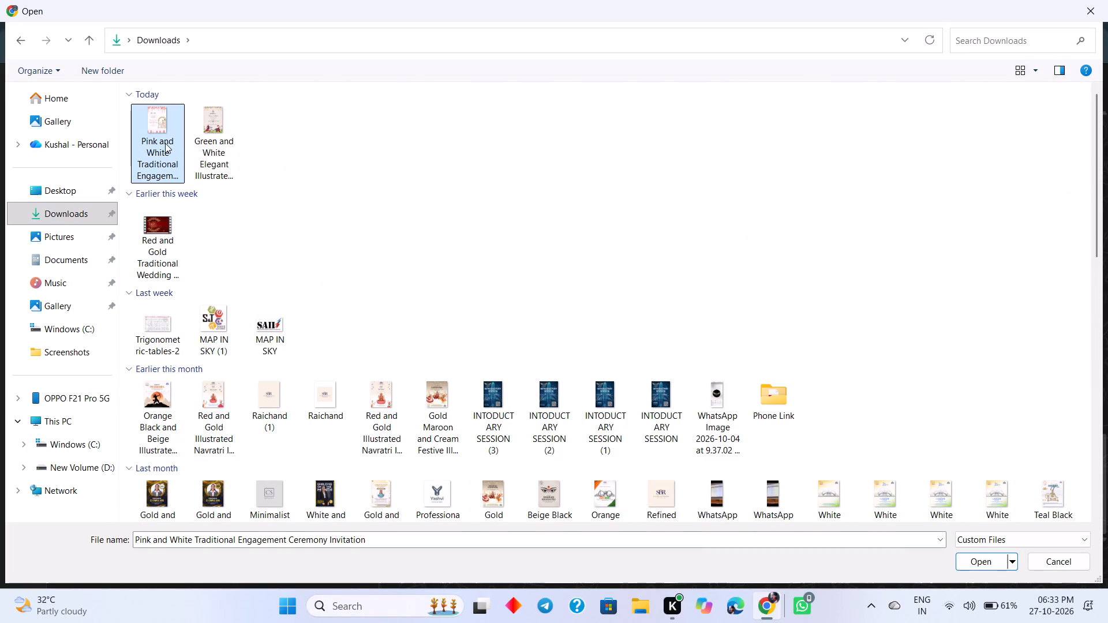
pyautogui.moveTo(195, 147); pyautogui.dragTo(149, 148)
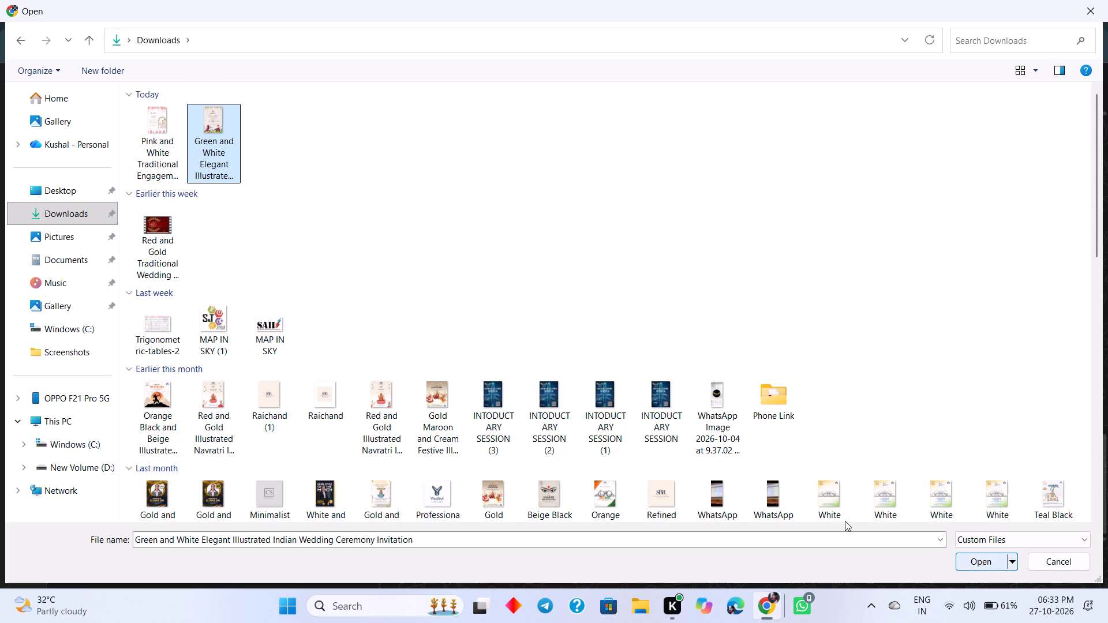
pyautogui.click(139, 141)
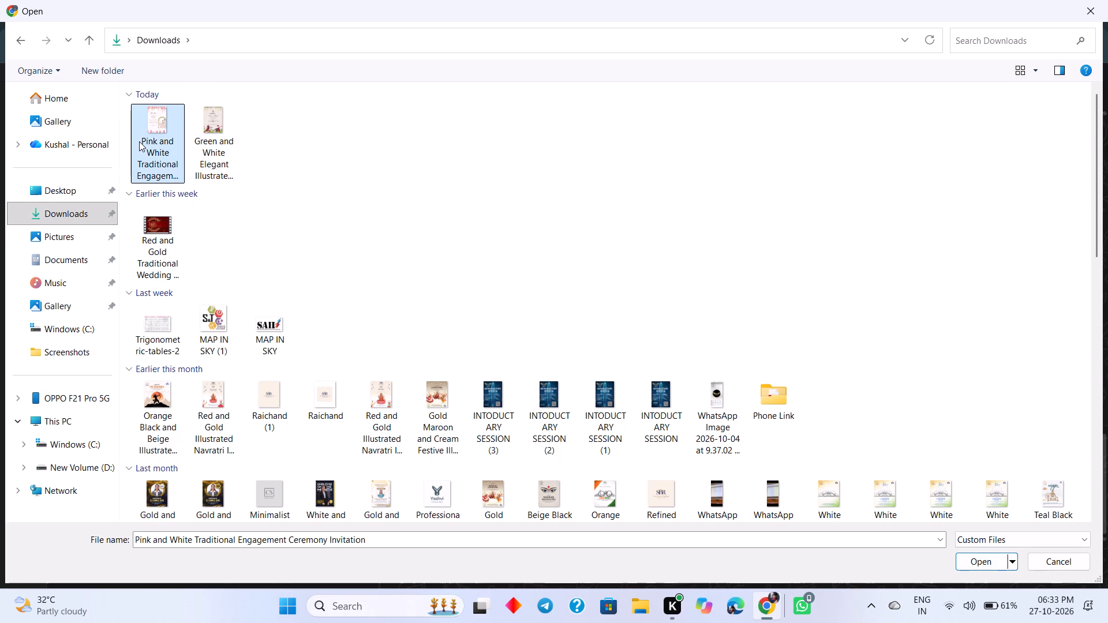
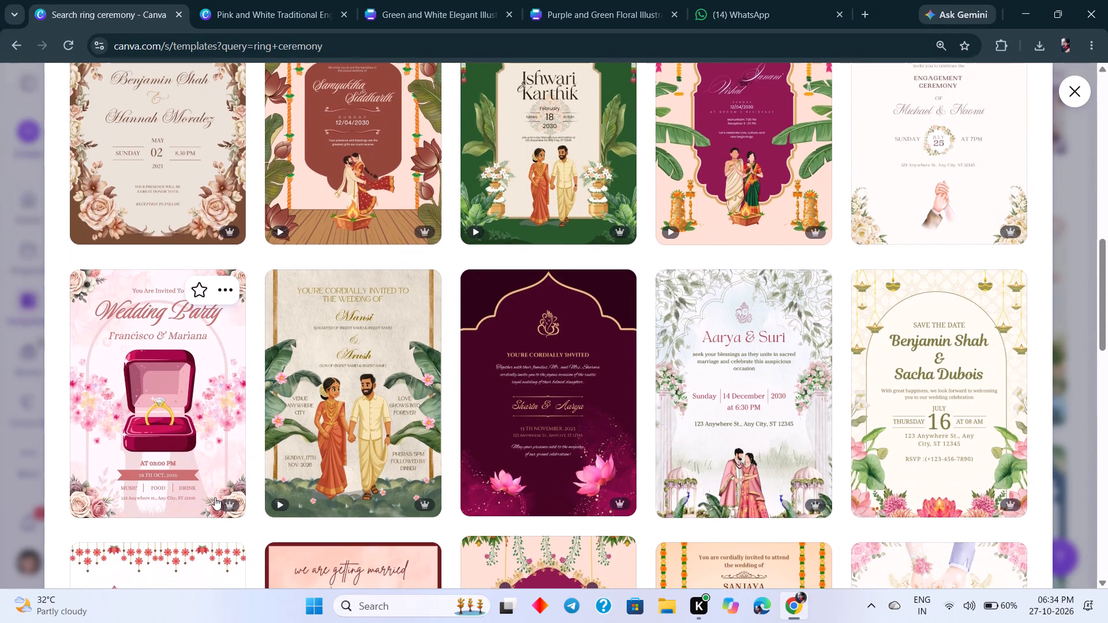
# Look through the ring ceremony template results for another engagement or wedding invitation design to customise.
pyautogui.keyDown('ctrl'); pyautogui.scroll(-19, 460, 439); pyautogui.keyUp('ctrl')
pyautogui.keyDown('ctrl'); pyautogui.scroll(-4, 443, 419); pyautogui.keyUp('ctrl')
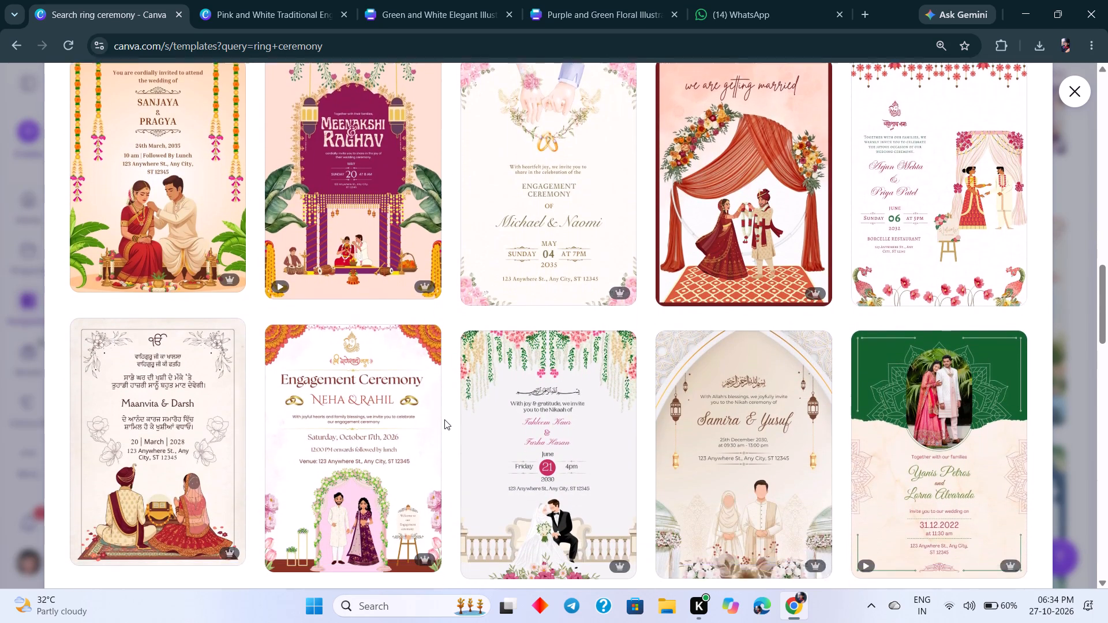
pyautogui.keyDown('ctrl'); pyautogui.scroll(-1, 444, 419); pyautogui.keyUp('ctrl')
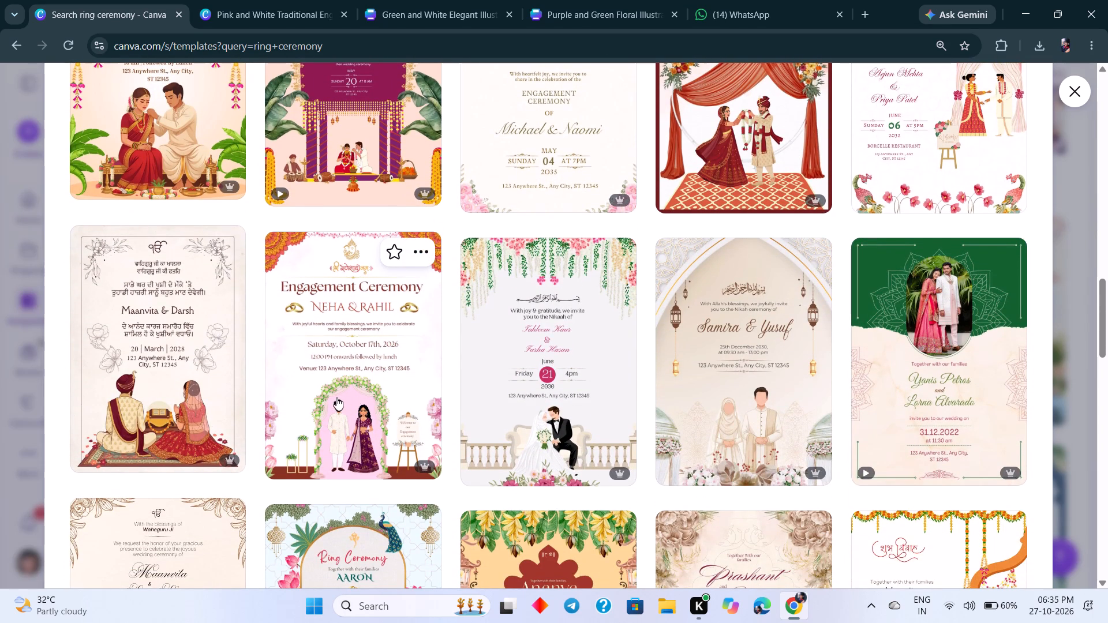
pyautogui.keyDown('ctrl'); pyautogui.scroll(-2, 336, 397); pyautogui.keyUp('ctrl')
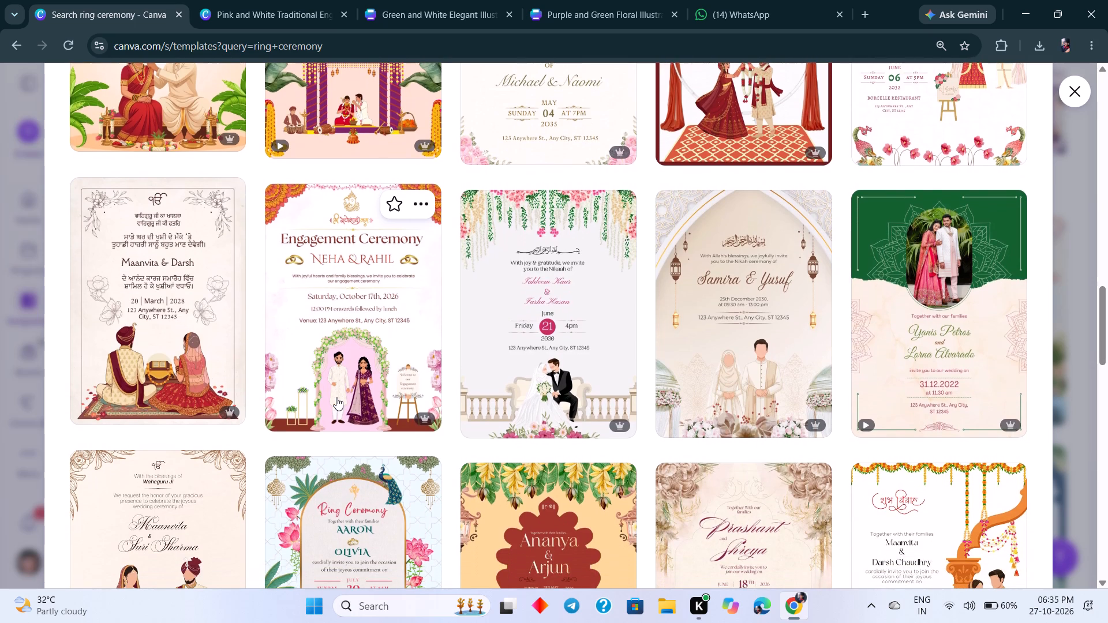
pyautogui.keyDown('ctrl'); pyautogui.scroll(-7, 336, 399); pyautogui.keyUp('ctrl')
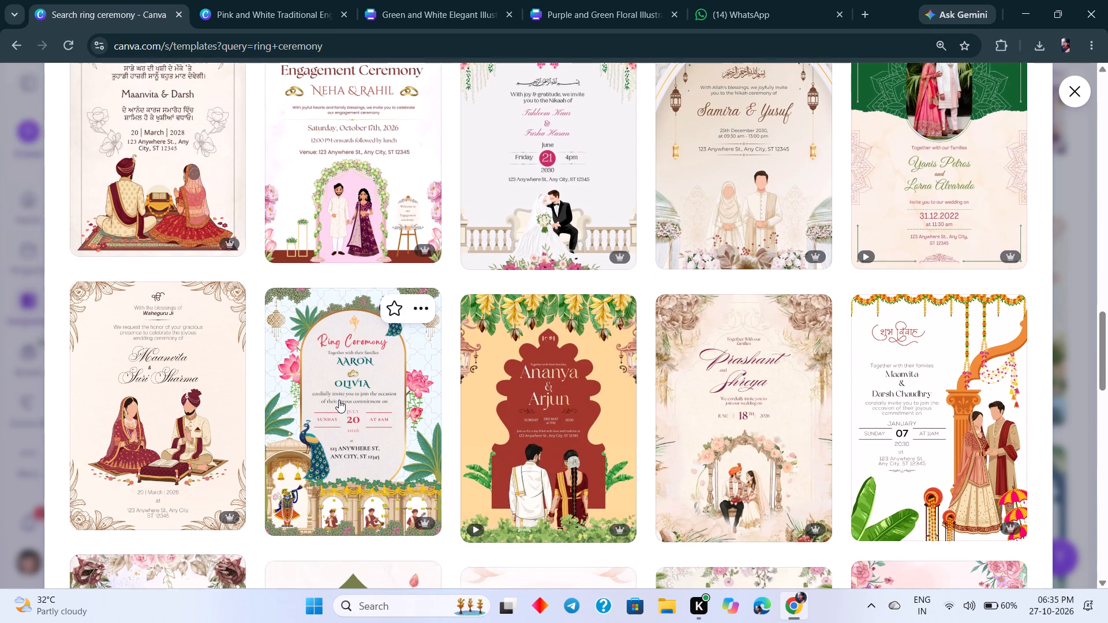
pyautogui.keyDown('ctrl'); pyautogui.scroll(-8, 339, 400); pyautogui.keyUp('ctrl')
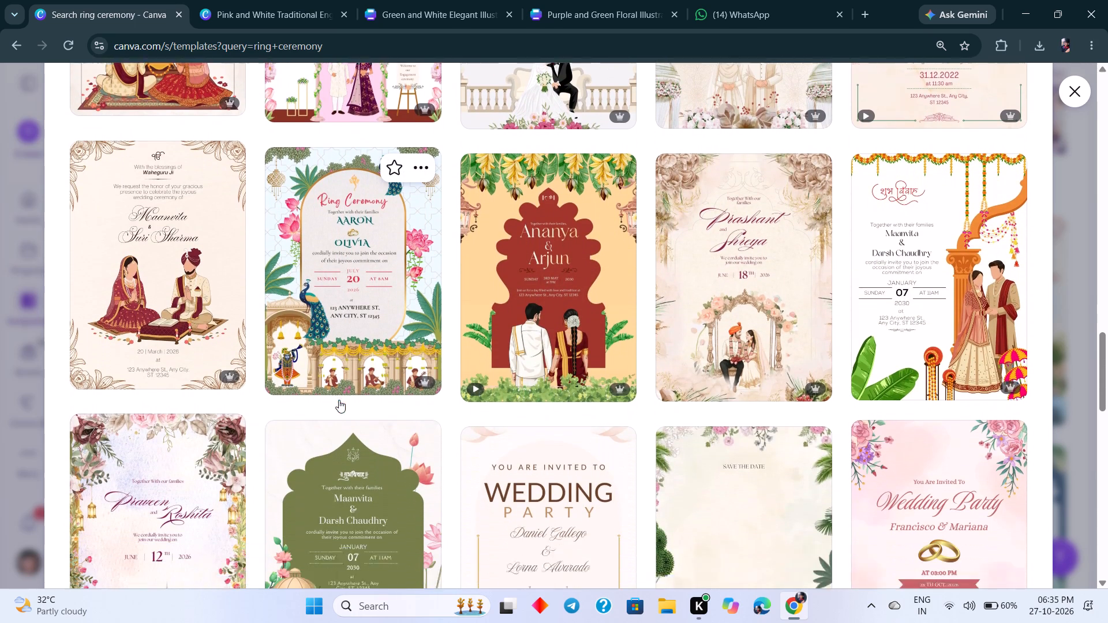
pyautogui.keyDown('ctrl'); pyautogui.scroll(-15, 339, 400); pyautogui.keyUp('ctrl')
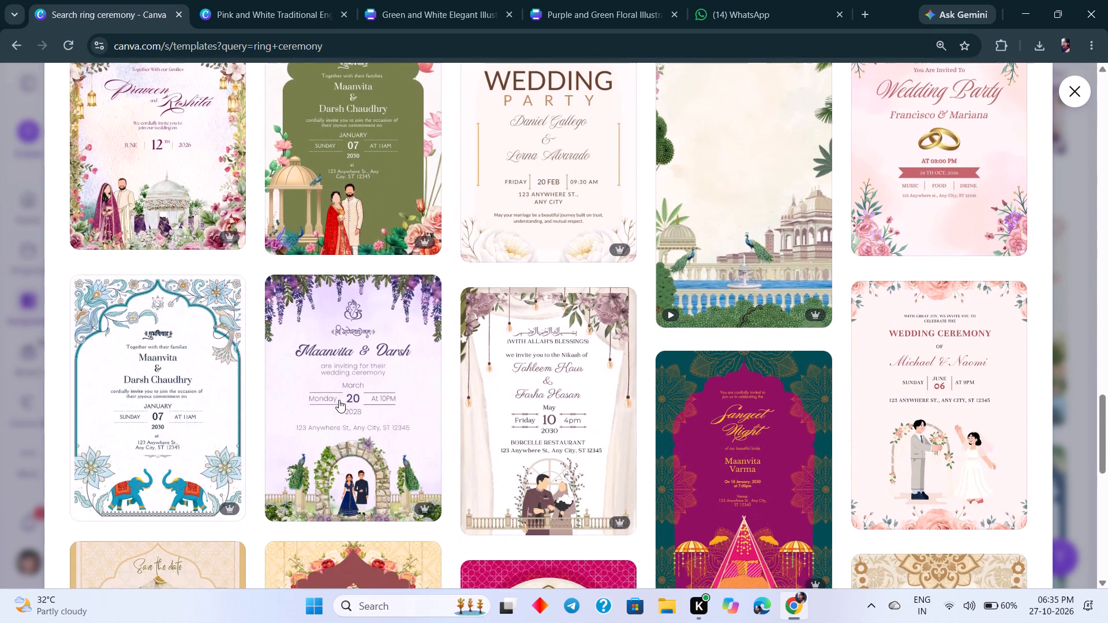
pyautogui.keyDown('ctrl'); pyautogui.scroll(-18, 339, 400); pyautogui.keyUp('ctrl')
pyautogui.keyDown('ctrl'); pyautogui.scroll(-6, 328, 403); pyautogui.keyUp('ctrl')
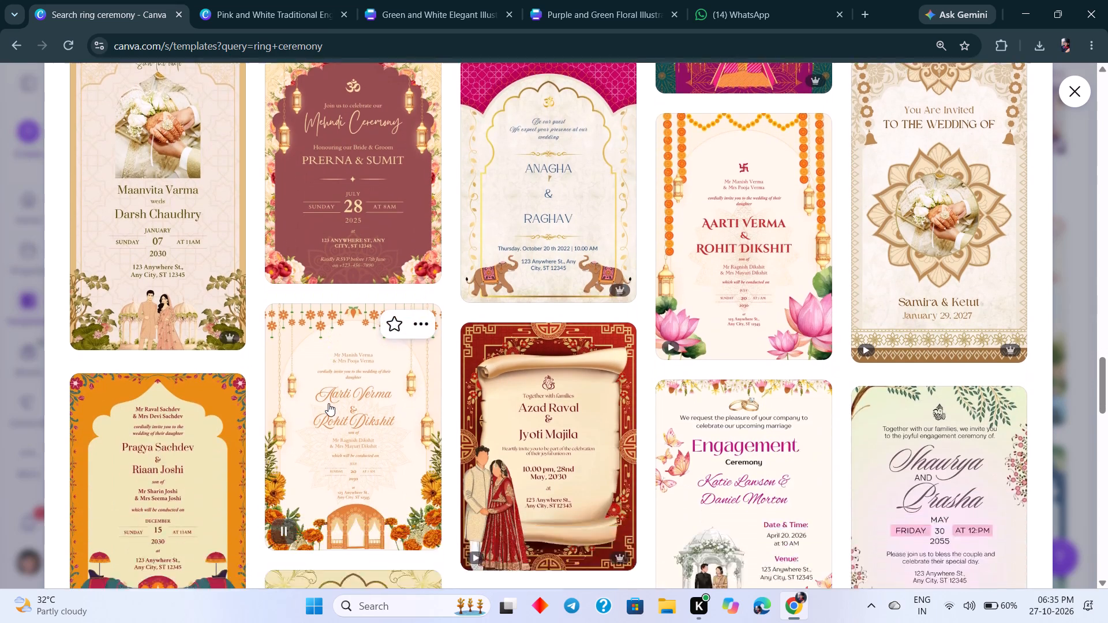
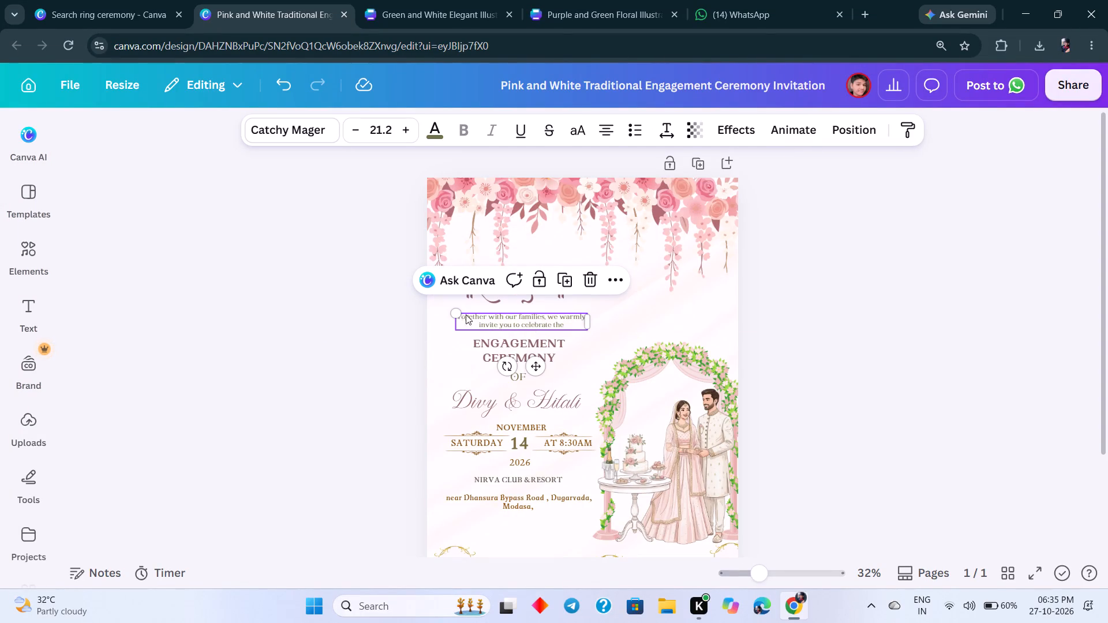
# Enlarge the "Together with our families" text to size 24.3 and realign it between the Shubh Labh and Engagement Ceremony headings.
pyautogui.keyDown('ctrl'); pyautogui.moveTo(458, 311); pyautogui.dragTo(439, 310); pyautogui.keyUp('ctrl')
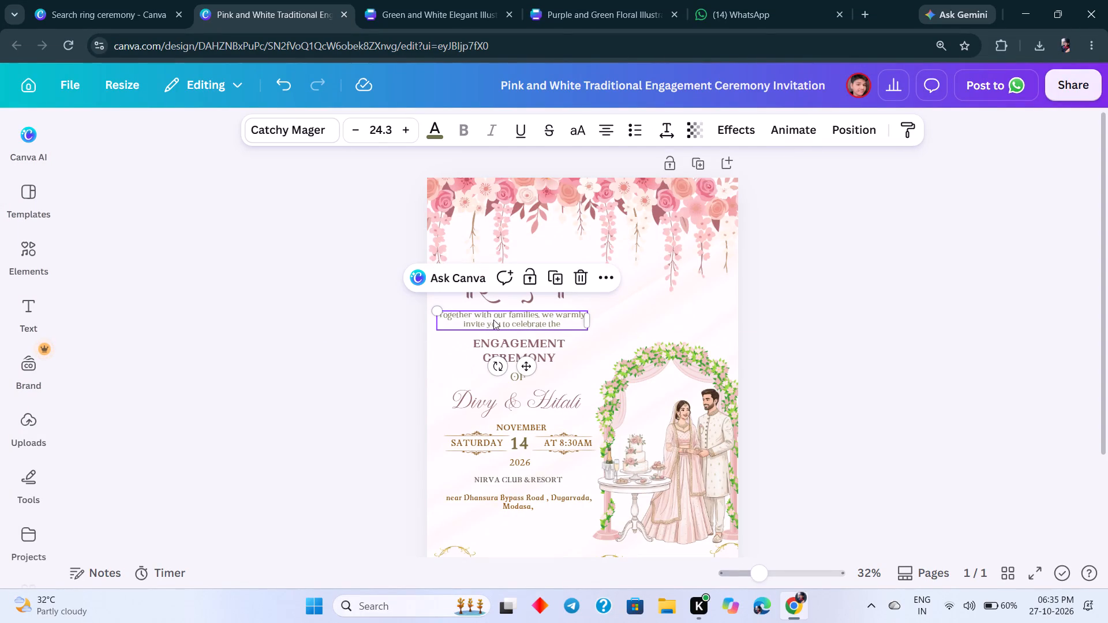
pyautogui.keyDown('ctrl'); pyautogui.moveTo(494, 320); pyautogui.dragTo(507, 320); pyautogui.keyUp('ctrl')
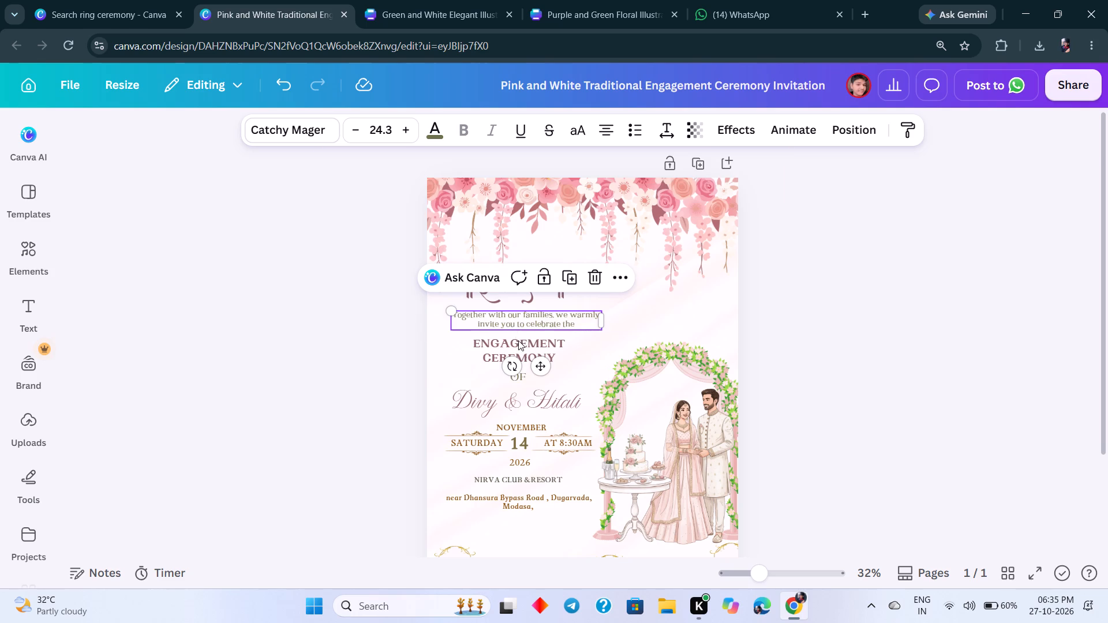
# Nudge the grouped couple and floral arch illustration slightly upward beside the event details.
pyautogui.keyDown('ctrl'); pyautogui.click(676, 433); pyautogui.keyUp('ctrl')
pyautogui.keyDown('ctrl'); pyautogui.moveTo(698, 425); pyautogui.dragTo(699, 420); pyautogui.keyUp('ctrl')
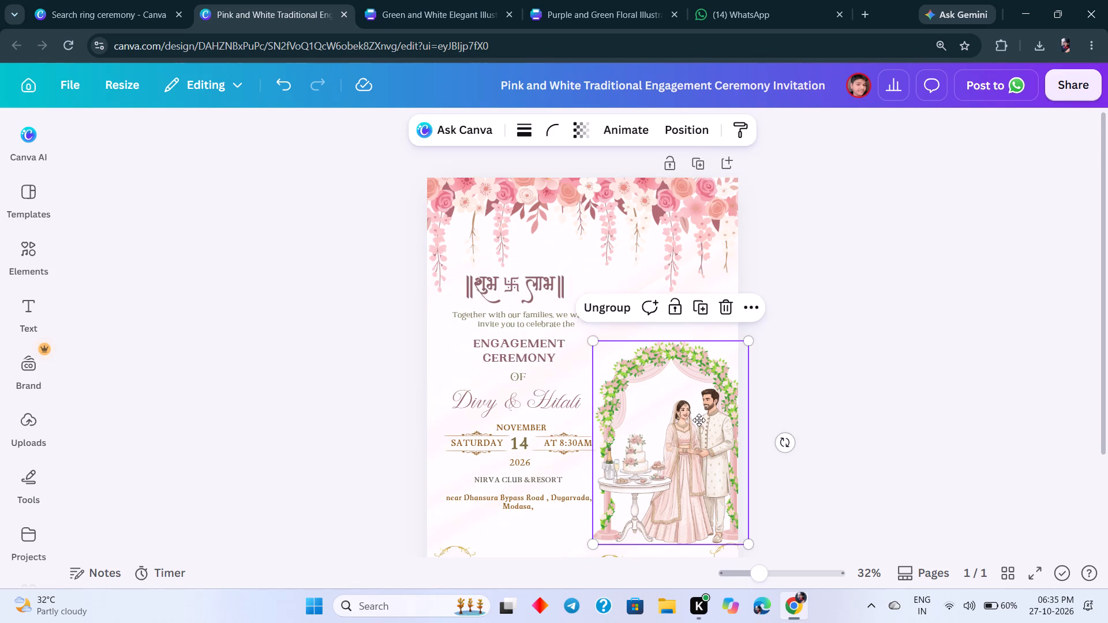
# Nudge the grouped couple and floral arch illustration slightly upward on the page.
pyautogui.keyDown('ctrl'); pyautogui.moveTo(699, 420); pyautogui.dragTo(701, 415); pyautogui.keyUp('ctrl')
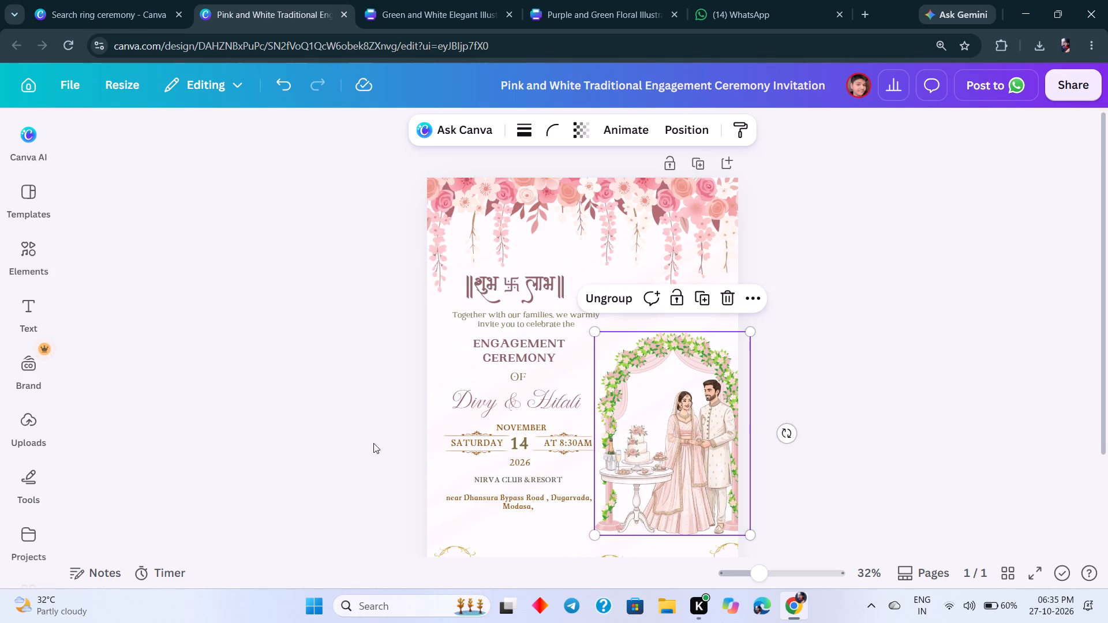
pyautogui.keyDown('ctrl'); pyautogui.click(365, 437); pyautogui.keyUp('ctrl')
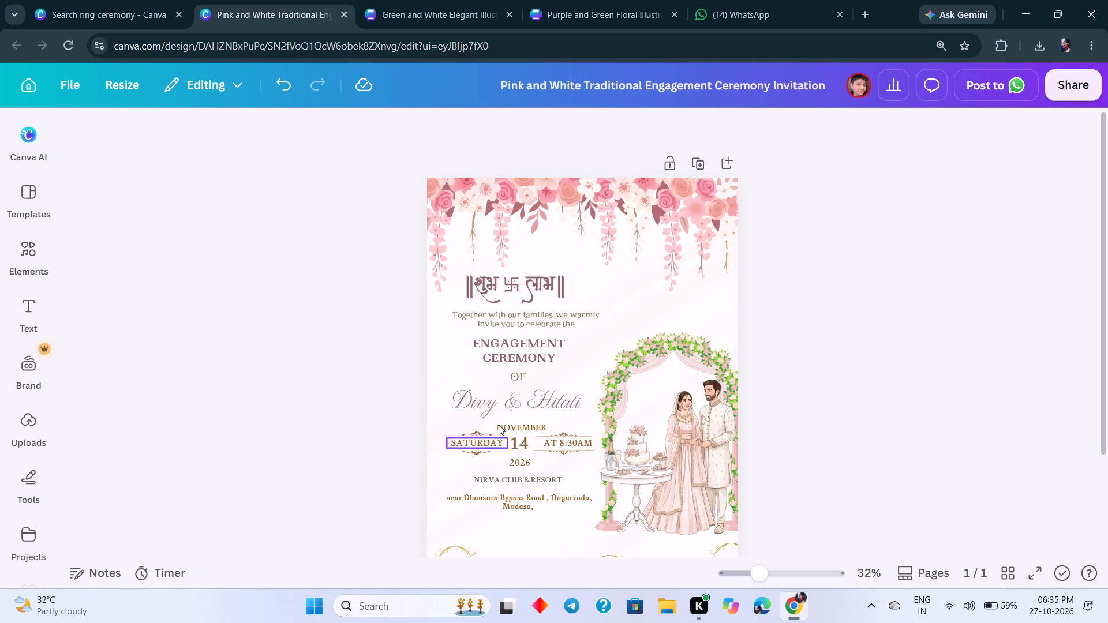
# Enlarge the Engagement Ceremony heading to font size 38.7.
pyautogui.keyDown('ctrl'); pyautogui.click(529, 348); pyautogui.keyUp('ctrl')
pyautogui.keyDown('ctrl'); pyautogui.moveTo(471, 337); pyautogui.dragTo(466, 337); pyautogui.keyUp('ctrl')
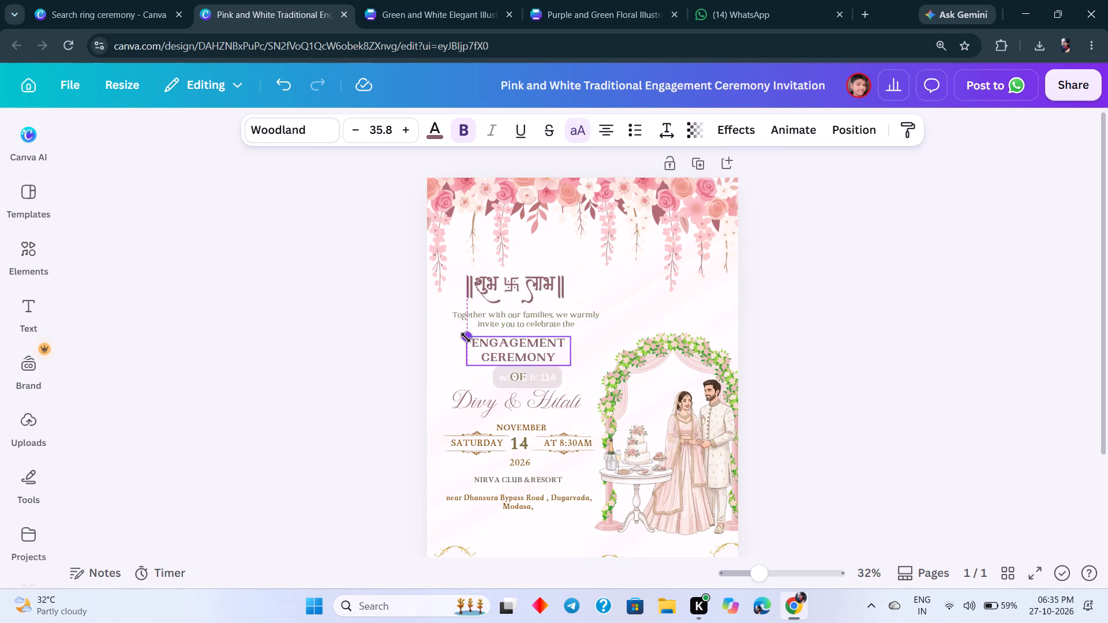
pyautogui.keyDown('ctrl'); pyautogui.moveTo(466, 337); pyautogui.dragTo(461, 337); pyautogui.keyUp('ctrl')
pyautogui.keyDown('ctrl'); pyautogui.click(498, 352); pyautogui.keyUp('ctrl')
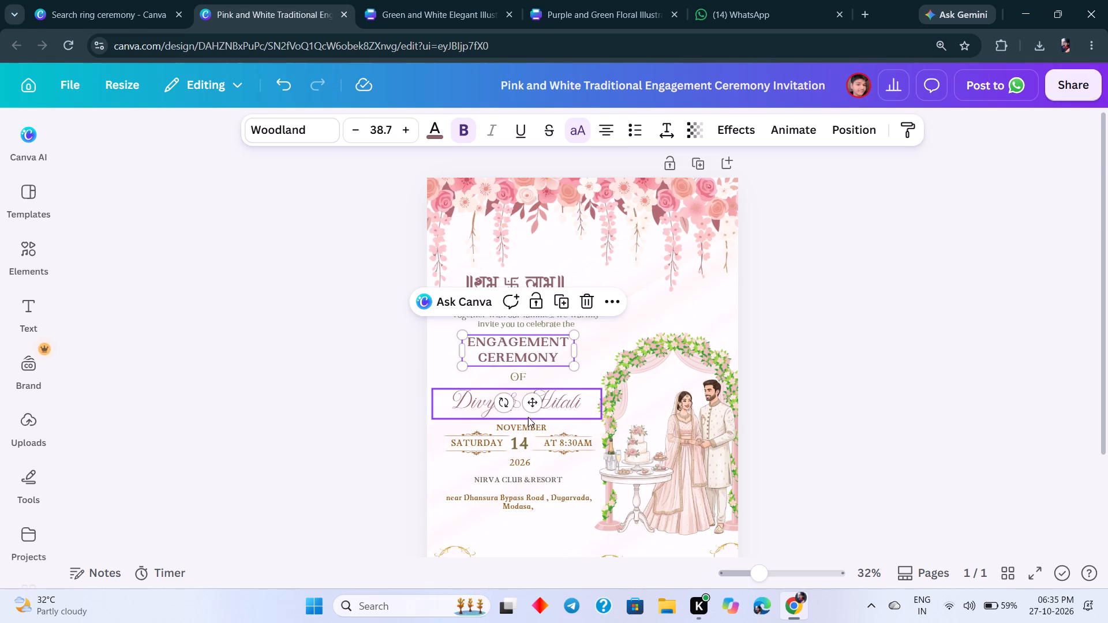
# Enlarge the couple's names to font size 82 and recentre them beneath the word OF.
pyautogui.keyDown('ctrl'); pyautogui.click(519, 413); pyautogui.keyUp('ctrl')
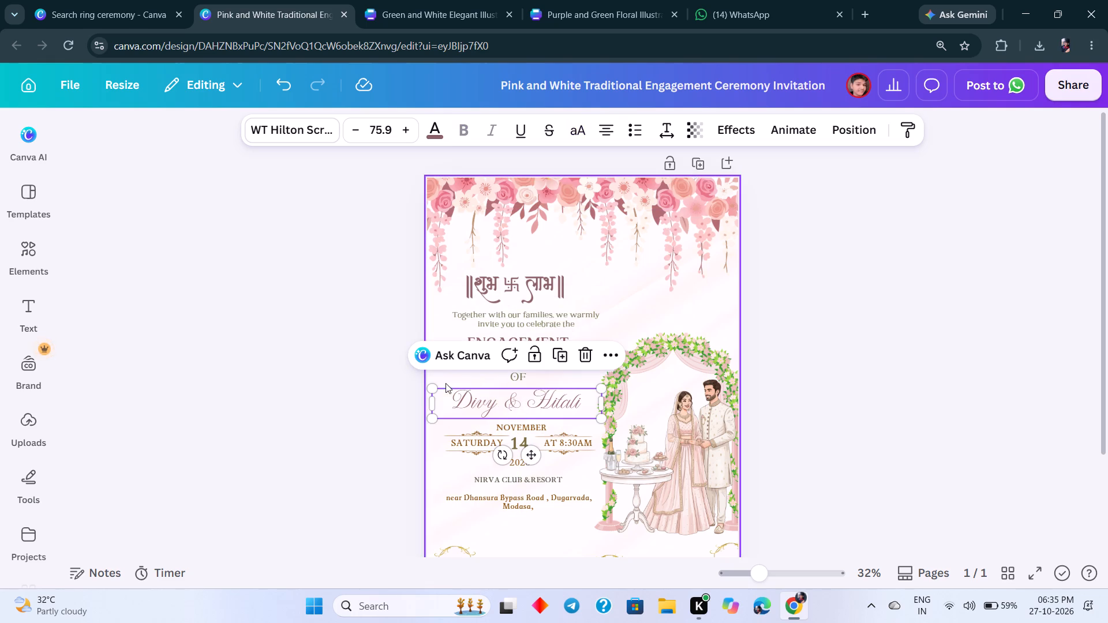
pyautogui.keyDown('ctrl'); pyautogui.moveTo(431, 388); pyautogui.dragTo(417, 385); pyautogui.keyUp('ctrl')
pyautogui.keyDown('ctrl'); pyautogui.moveTo(486, 399); pyautogui.dragTo(493, 397); pyautogui.keyUp('ctrl')
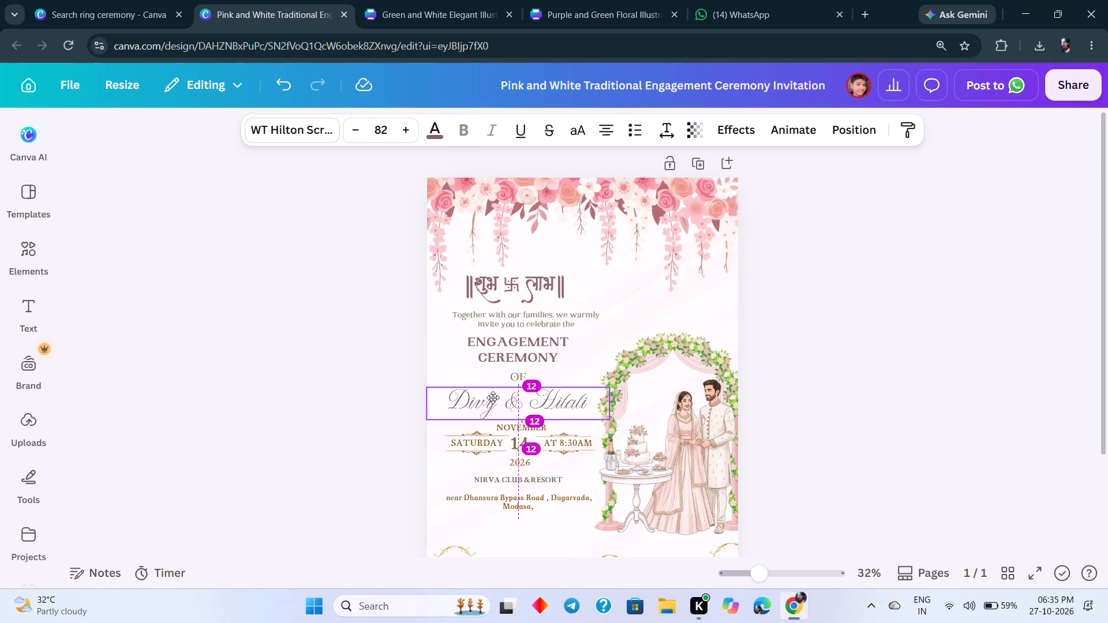
pyautogui.keyDown('ctrl'); pyautogui.moveTo(493, 397); pyautogui.dragTo(495, 398); pyautogui.keyUp('ctrl')
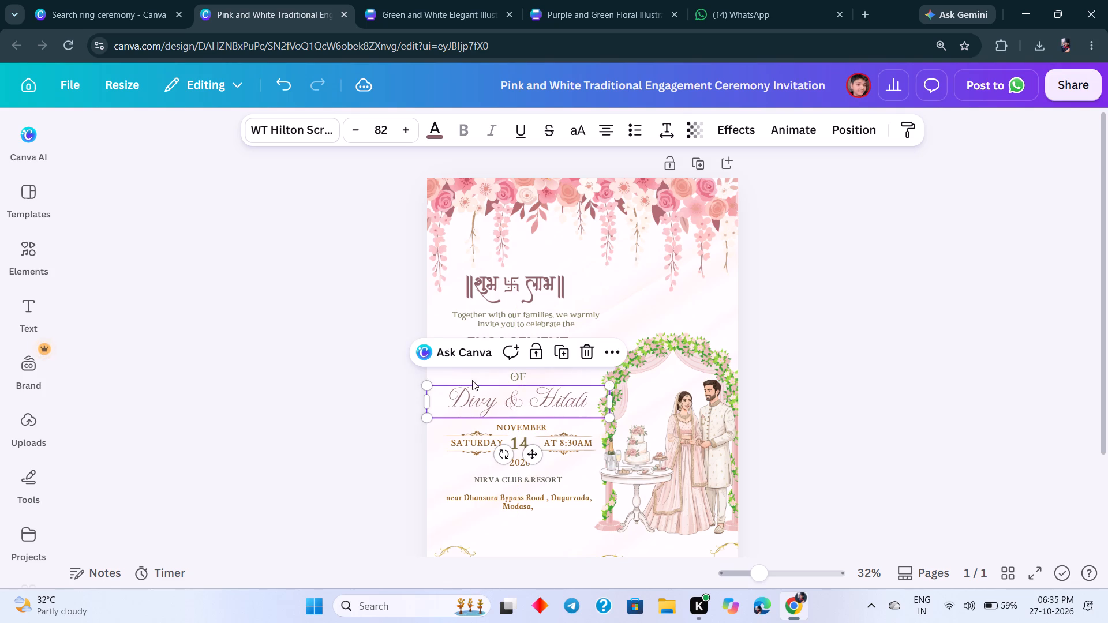
pyautogui.keyDown('ctrl'); pyautogui.click(370, 386); pyautogui.keyUp('ctrl')
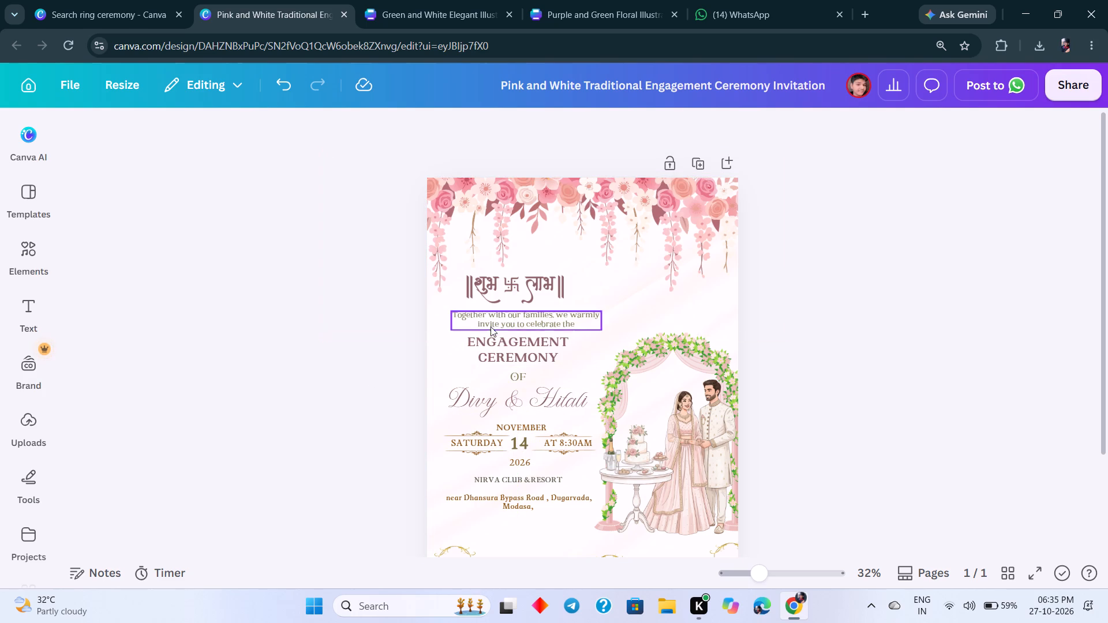
# Enlarge the "Together with our families" line to about font size 26.4, about 651 wide.
pyautogui.keyDown('ctrl'); pyautogui.click(491, 322); pyautogui.keyUp('ctrl')
pyautogui.keyDown('ctrl'); pyautogui.moveTo(448, 309); pyautogui.dragTo(435, 311); pyautogui.keyUp('ctrl')
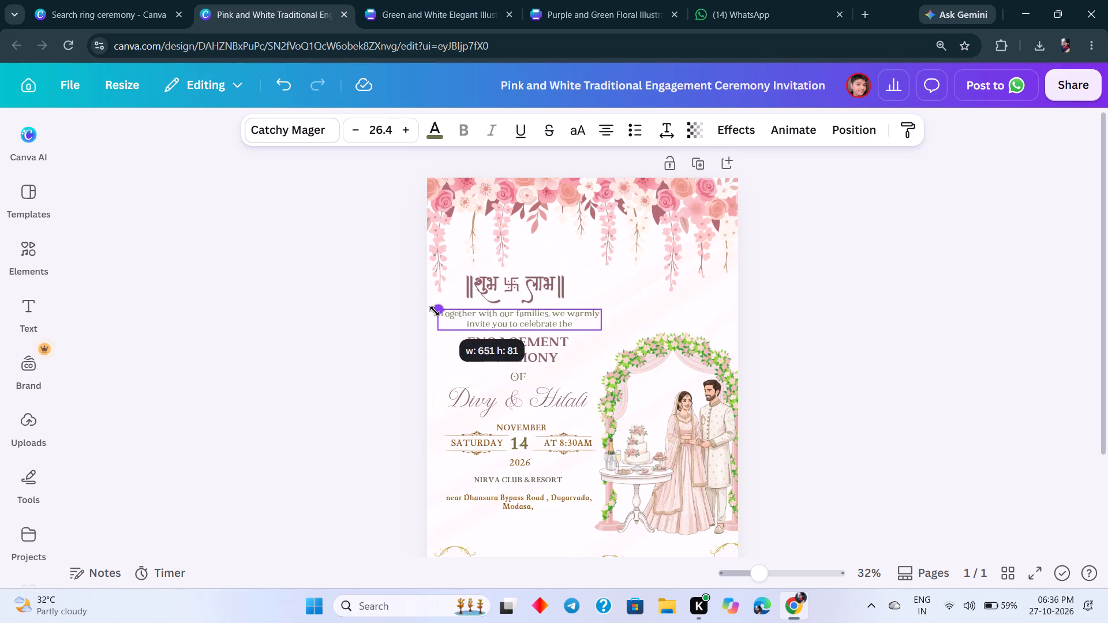
pyautogui.keyDown('ctrl'); pyautogui.click(629, 303); pyautogui.keyUp('ctrl')
# Shift the Shubh Labh heading slightly left and up so it sits centred above the invitation line.
pyautogui.keyDown('ctrl'); pyautogui.moveTo(543, 290); pyautogui.dragTo(536, 288); pyautogui.keyUp('ctrl')
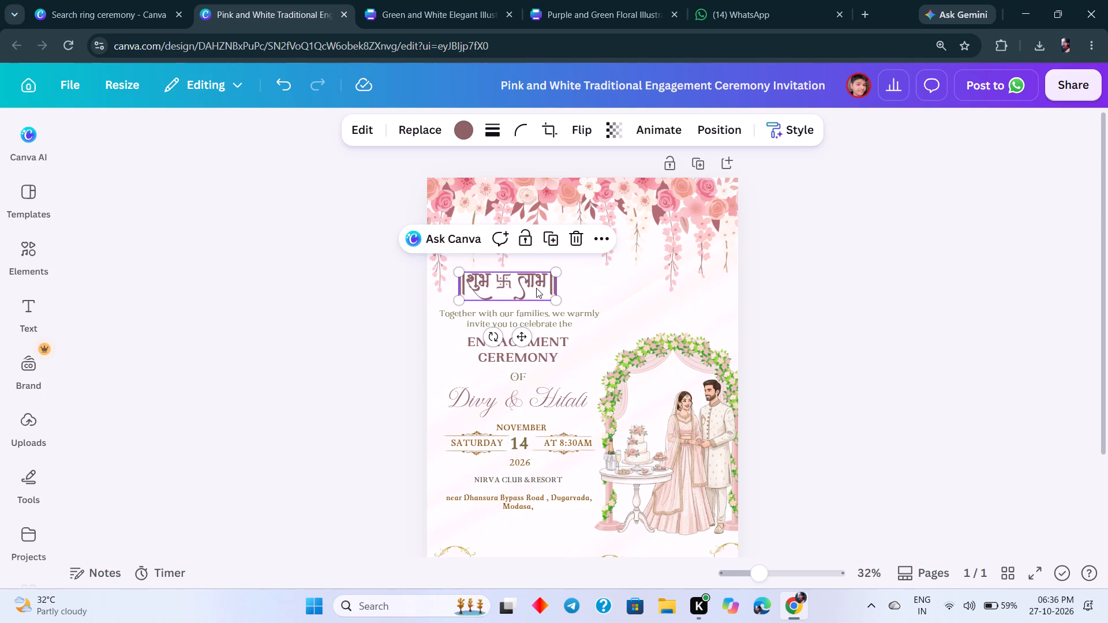
pyautogui.keyDown('ctrl'); pyautogui.click(514, 285); pyautogui.keyUp('ctrl')
pyautogui.keyDown('ctrl'); pyautogui.click(618, 326); pyautogui.keyUp('ctrl')
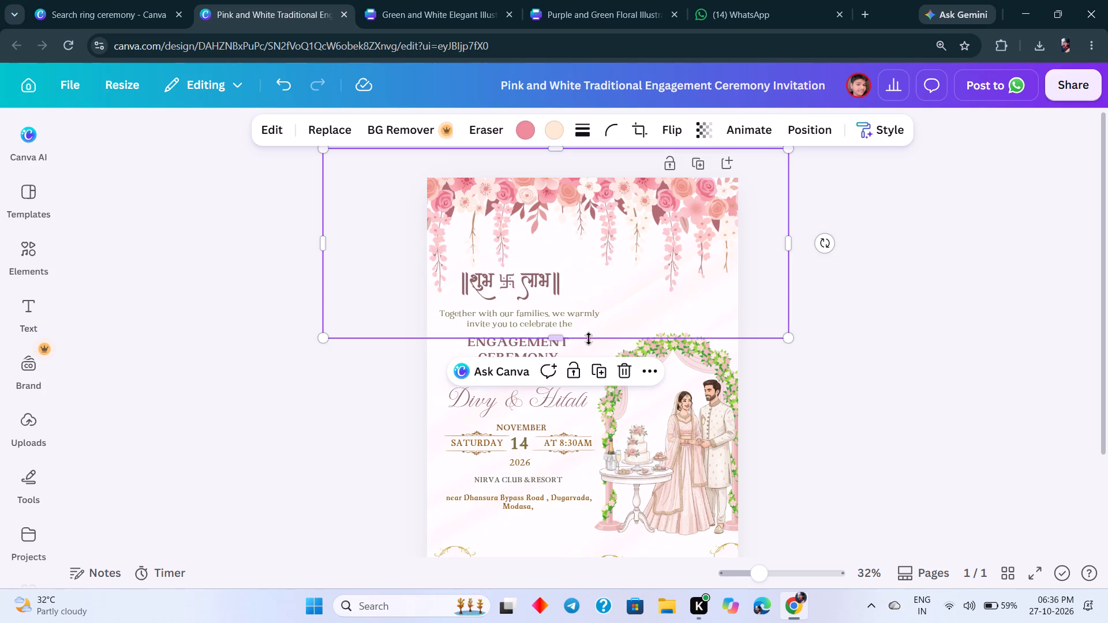
# Enlarge the venue address to font size 25.7, narrow its box to balance the two lines, and move it back under the venue name.
pyautogui.keyDown('ctrl'); pyautogui.scroll(-4, 391, 425); pyautogui.keyUp('ctrl')
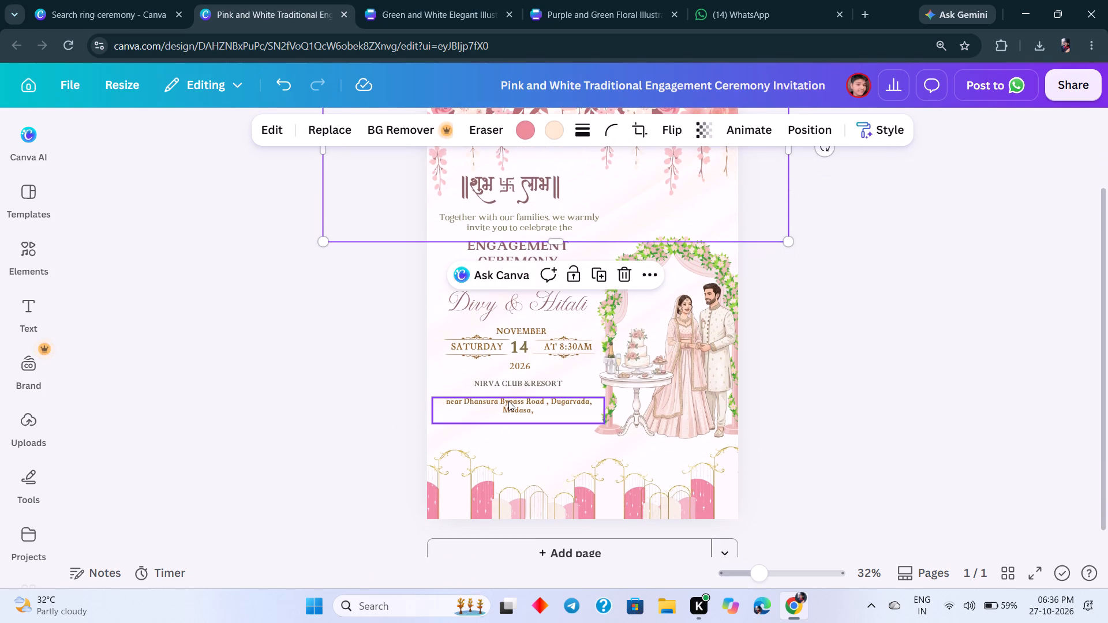
pyautogui.keyDown('ctrl'); pyautogui.click(508, 401); pyautogui.keyUp('ctrl')
pyautogui.keyDown('ctrl'); pyautogui.moveTo(434, 395); pyautogui.dragTo(425, 392); pyautogui.keyUp('ctrl')
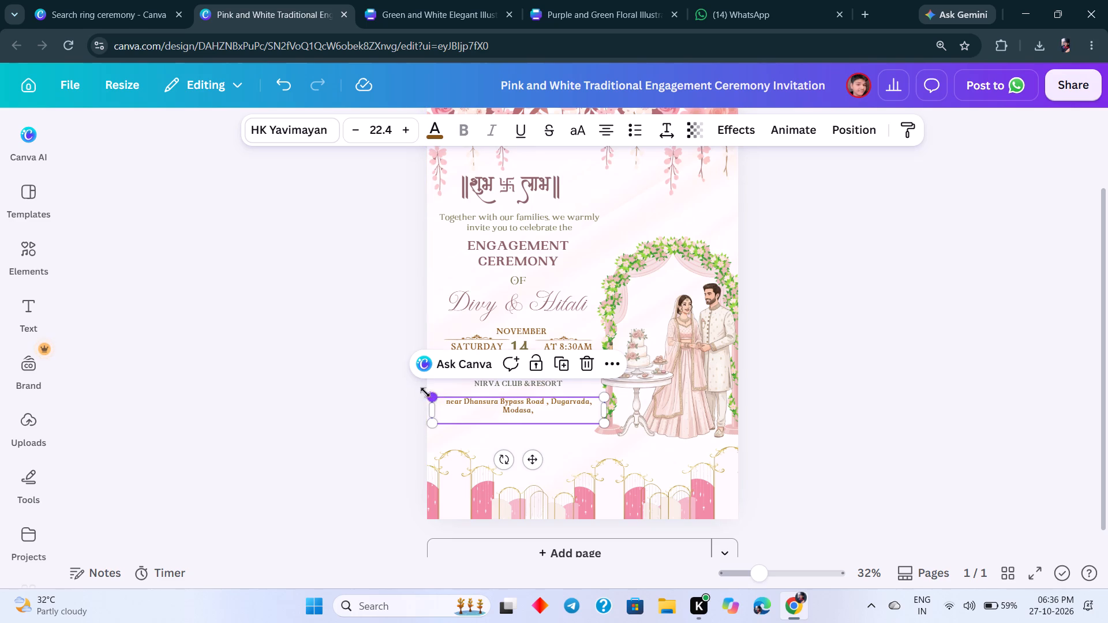
pyautogui.keyDown('ctrl'); pyautogui.moveTo(425, 392); pyautogui.dragTo(409, 385); pyautogui.keyUp('ctrl')
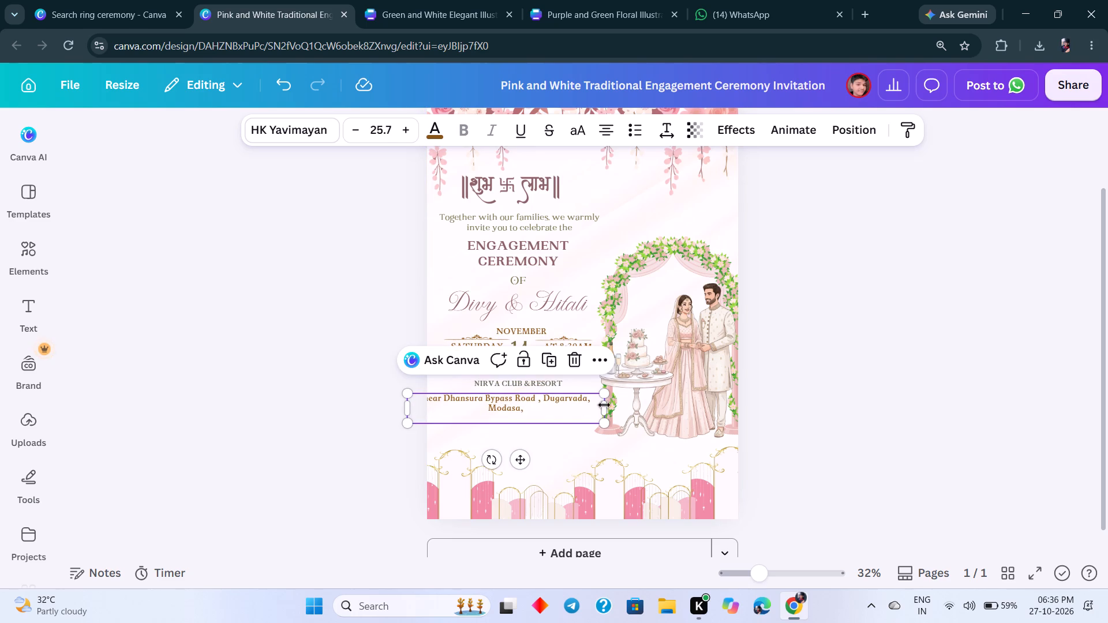
pyautogui.keyDown('ctrl'); pyautogui.moveTo(605, 405); pyautogui.dragTo(568, 399); pyautogui.keyUp('ctrl')
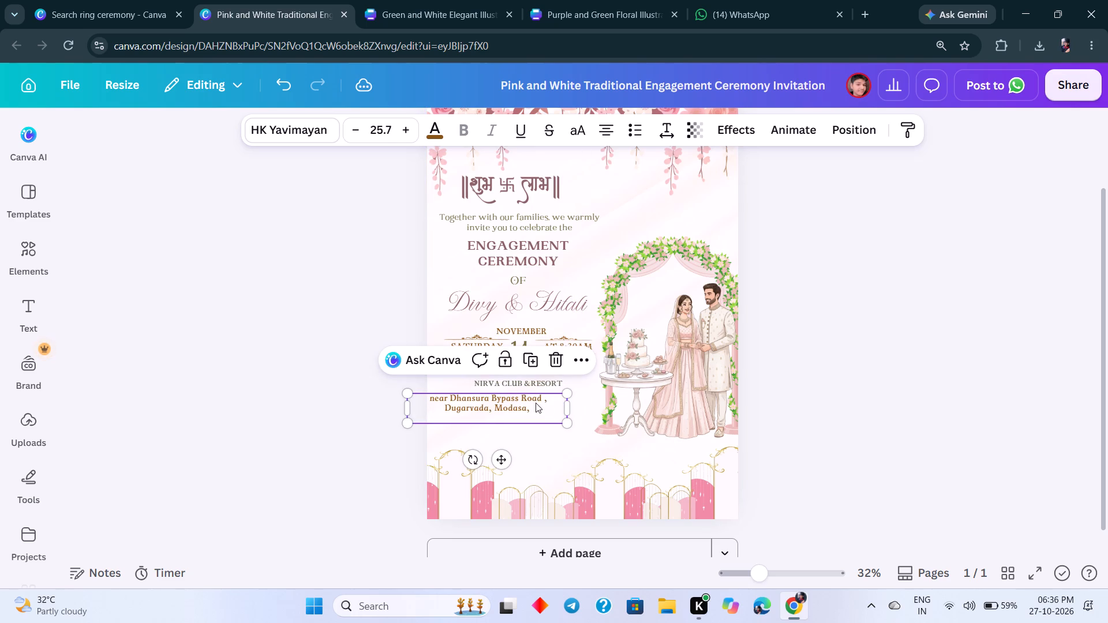
pyautogui.keyDown('ctrl'); pyautogui.moveTo(543, 408); pyautogui.dragTo(581, 407); pyautogui.keyUp('ctrl')
# Remove the trailing comma after Modasa at the end of the venue address.
pyautogui.keyDown('ctrl'); pyautogui.click(571, 406); pyautogui.keyUp('ctrl')
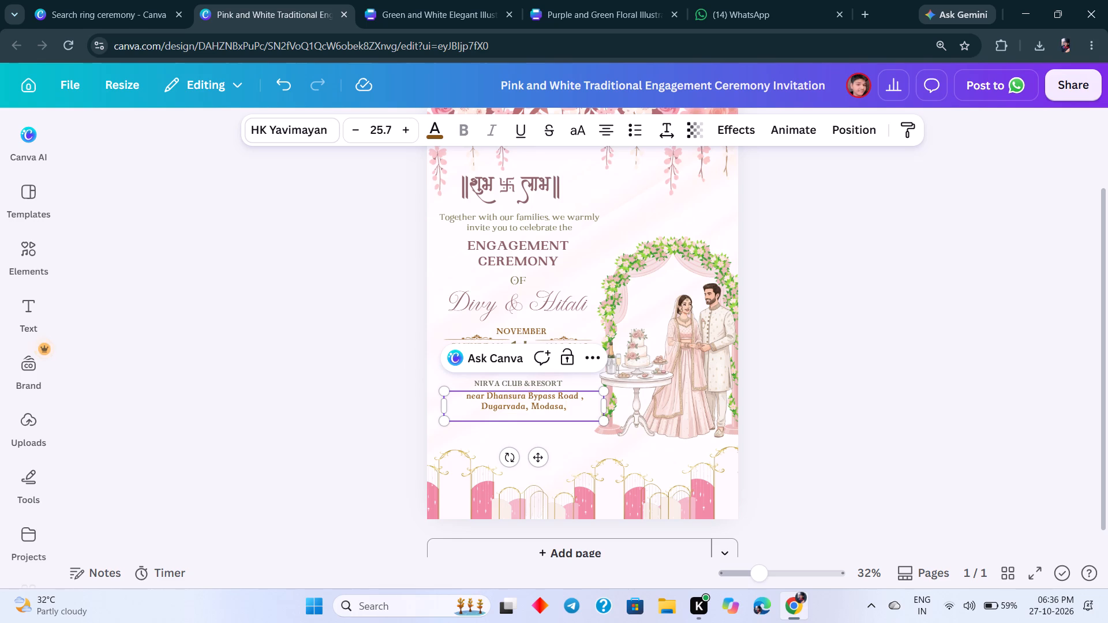
pyautogui.press('BackSpace')
pyautogui.keyDown('ctrl'); pyautogui.click(605, 445); pyautogui.keyUp('ctrl')
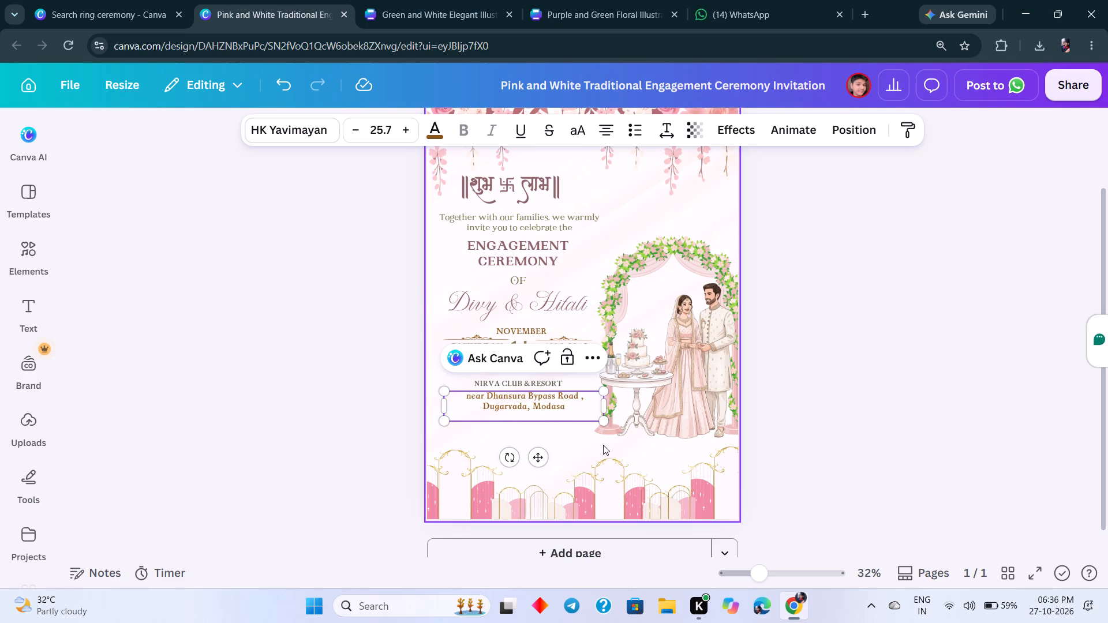
# Enlarge the venue address to font size 26.9 and move it slightly down and left below the venue name.
pyautogui.keyDown('ctrl'); pyautogui.click(558, 403); pyautogui.keyUp('ctrl')
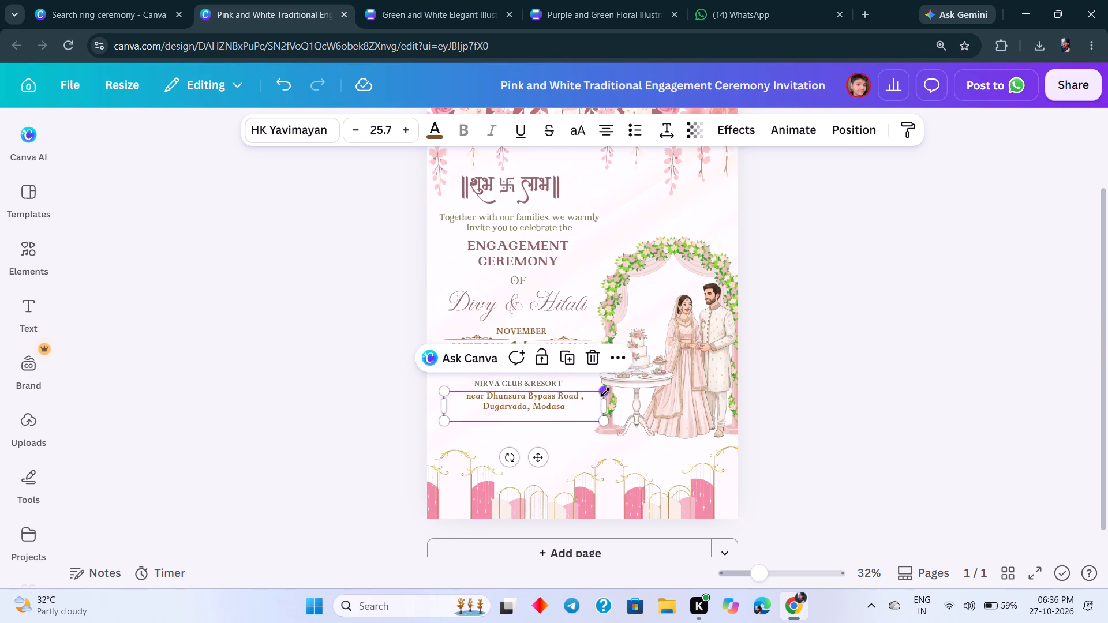
pyautogui.keyDown('ctrl'); pyautogui.moveTo(605, 392); pyautogui.dragTo(612, 386); pyautogui.keyUp('ctrl')
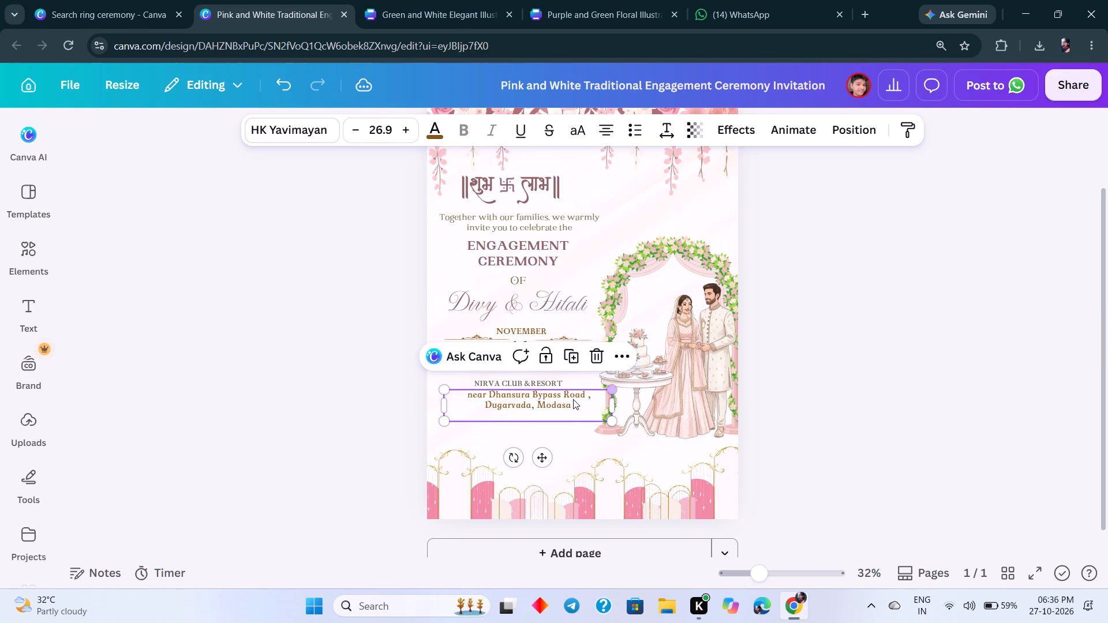
pyautogui.keyDown('ctrl'); pyautogui.moveTo(590, 408); pyautogui.dragTo(587, 412); pyautogui.keyUp('ctrl')
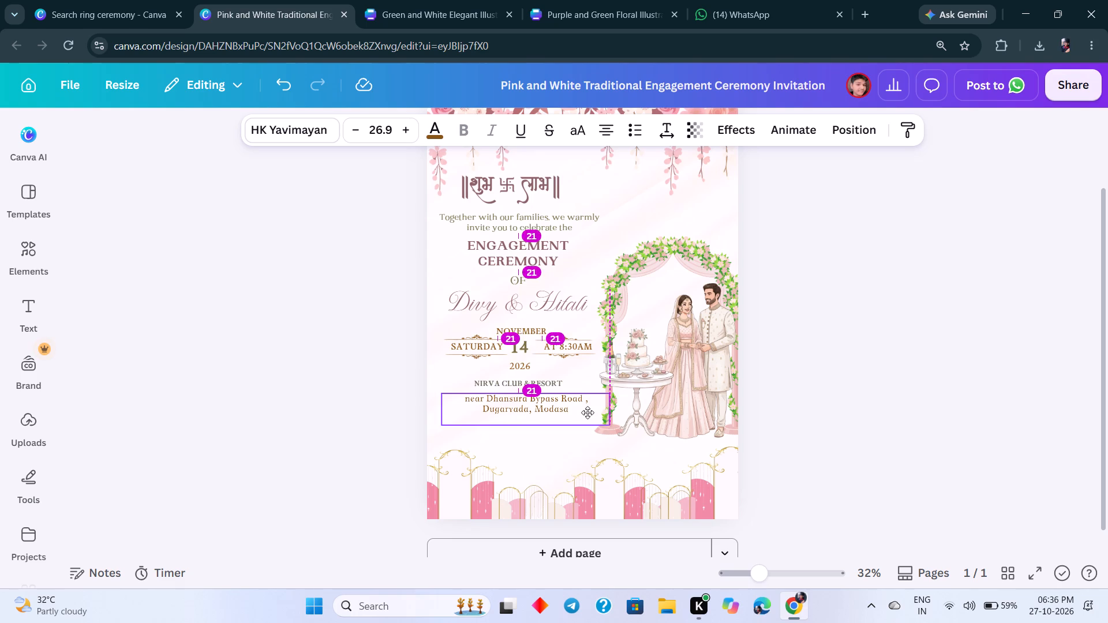
pyautogui.keyDown('ctrl'); pyautogui.moveTo(587, 412); pyautogui.dragTo(587, 413); pyautogui.keyUp('ctrl')
pyautogui.keyDown('ctrl'); pyautogui.click(390, 421); pyautogui.keyUp('ctrl')
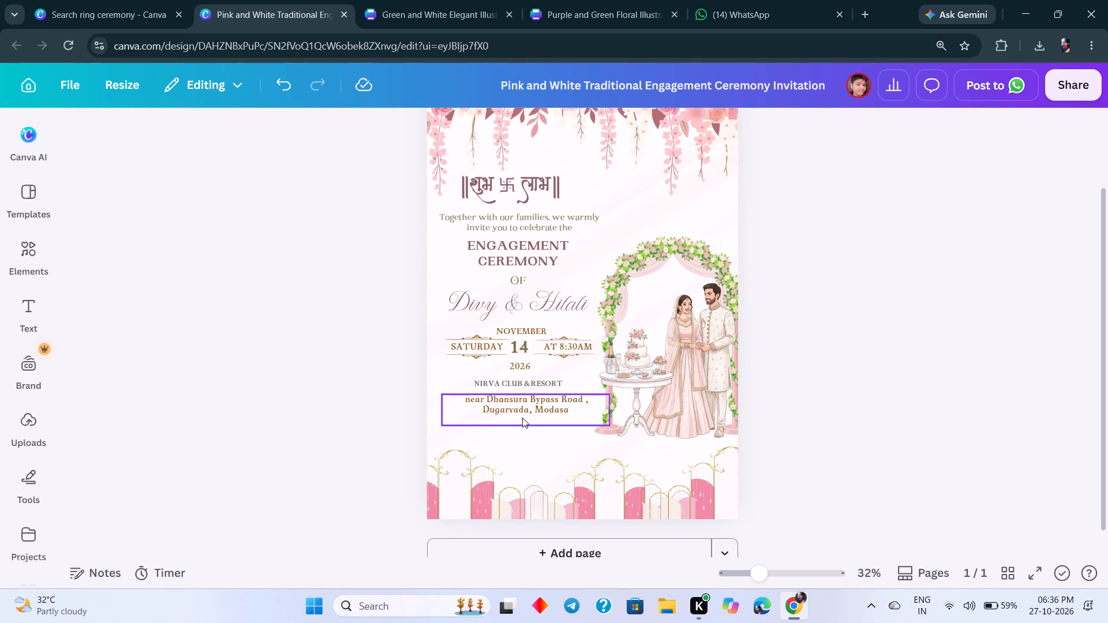
# Enlarge the Nirva Club & Resort line to font size 26.6 and move both it and the address lower on the page.
pyautogui.keyDown('ctrl'); pyautogui.click(524, 386); pyautogui.keyUp('ctrl')
pyautogui.keyDown('ctrl'); pyautogui.moveTo(469, 377); pyautogui.dragTo(439, 367); pyautogui.keyUp('ctrl')
pyautogui.keyDown('ctrl'); pyautogui.moveTo(521, 403); pyautogui.dragTo(521, 408); pyautogui.keyUp('ctrl')
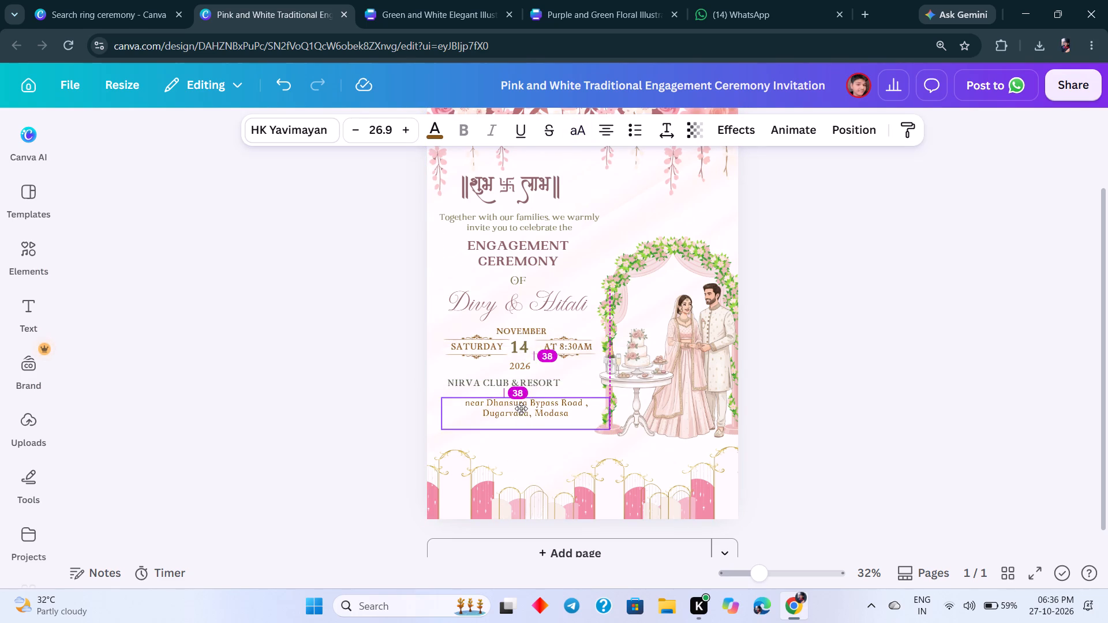
pyautogui.keyDown('ctrl'); pyautogui.moveTo(521, 408); pyautogui.dragTo(515, 418); pyautogui.keyUp('ctrl')
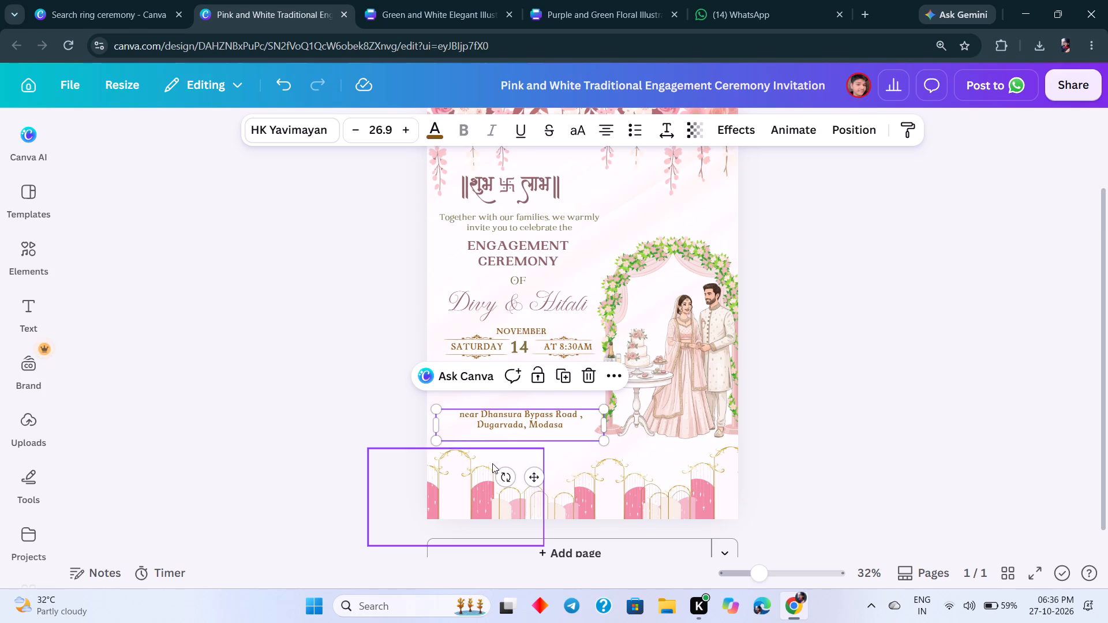
pyautogui.keyDown('ctrl'); pyautogui.click(338, 411); pyautogui.keyUp('ctrl')
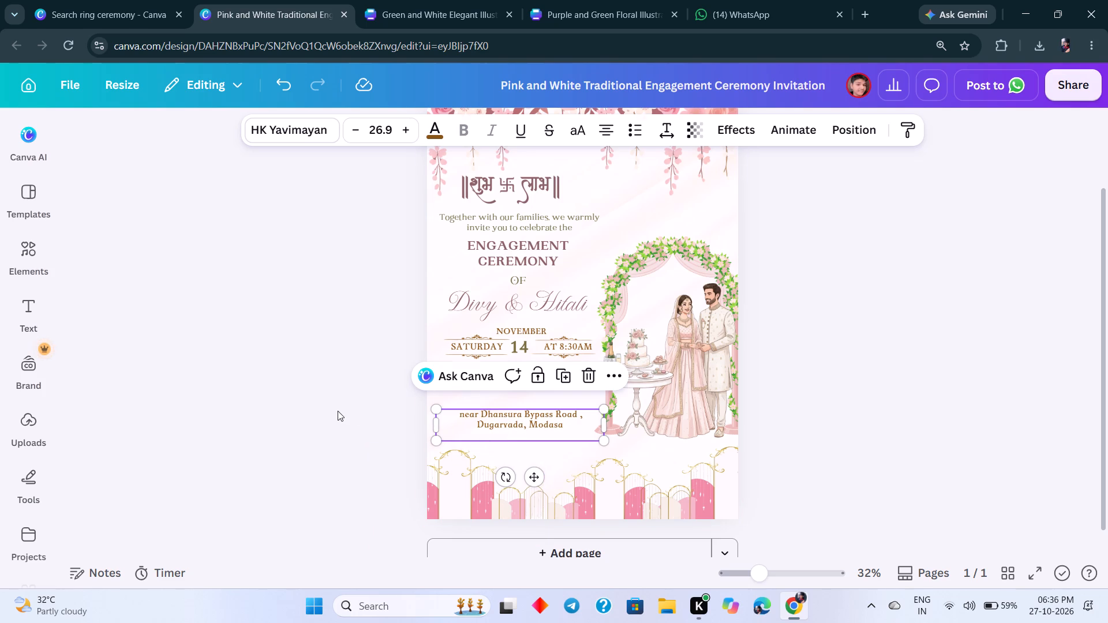
pyautogui.keyDown('ctrl'); pyautogui.moveTo(495, 381); pyautogui.dragTo(514, 394); pyautogui.keyUp('ctrl')
pyautogui.keyDown('ctrl'); pyautogui.click(395, 402); pyautogui.keyUp('ctrl')
# Enlarge the Nirva Club & Resort line to font size 31.1 and position it centred just below 2026.
pyautogui.keyDown('ctrl'); pyautogui.click(481, 395); pyautogui.keyUp('ctrl')
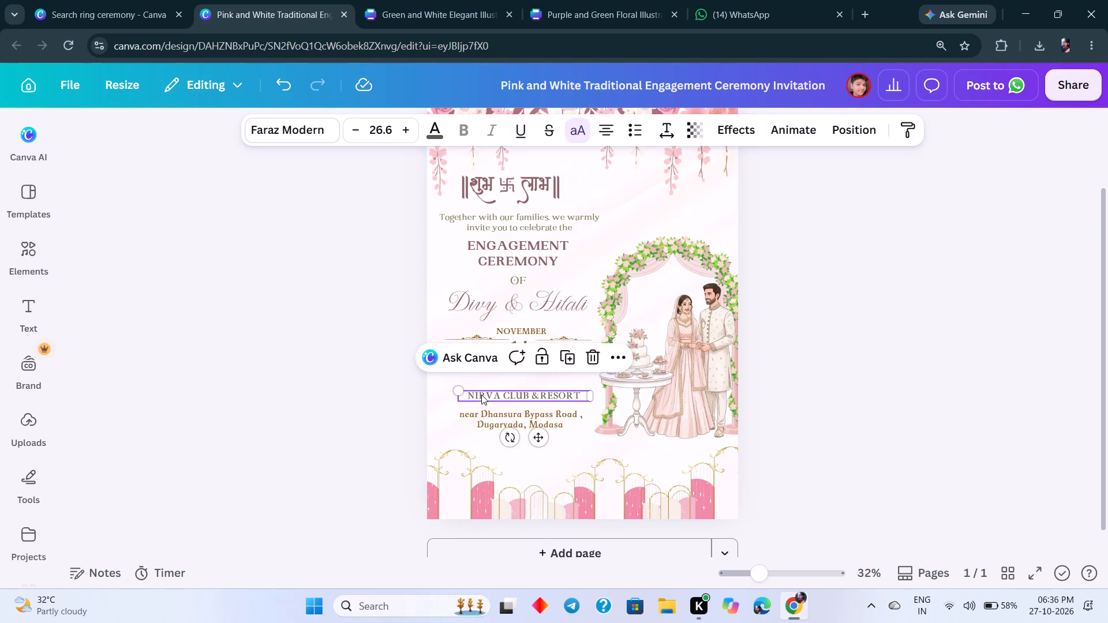
pyautogui.keyDown('ctrl'); pyautogui.moveTo(457, 393); pyautogui.dragTo(435, 382); pyautogui.keyUp('ctrl')
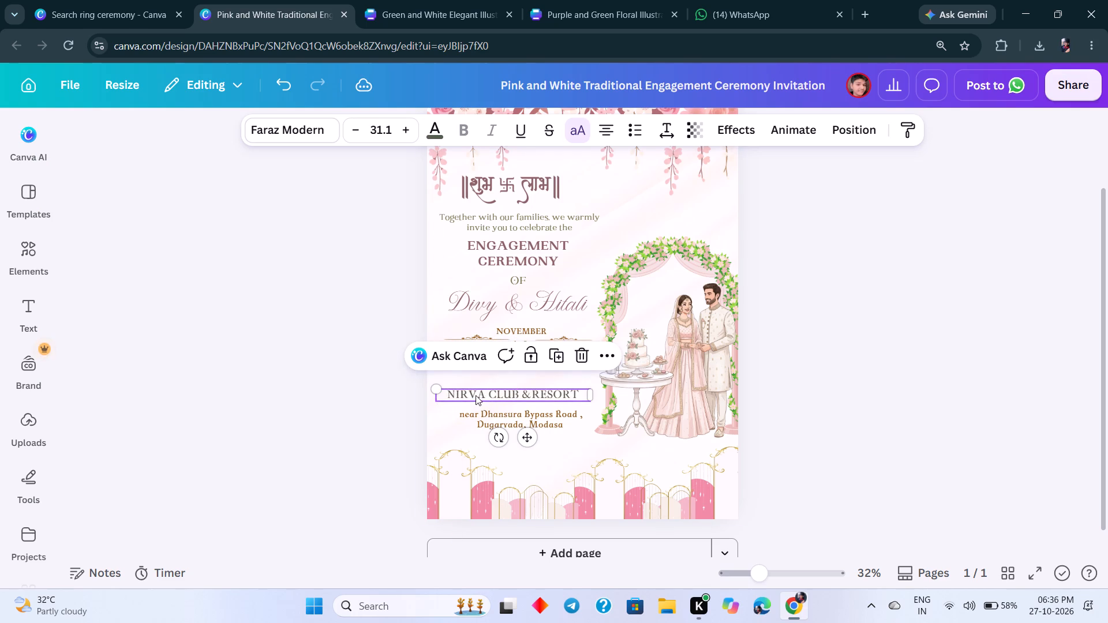
pyautogui.keyDown('ctrl'); pyautogui.moveTo(476, 395); pyautogui.dragTo(484, 401); pyautogui.keyUp('ctrl')
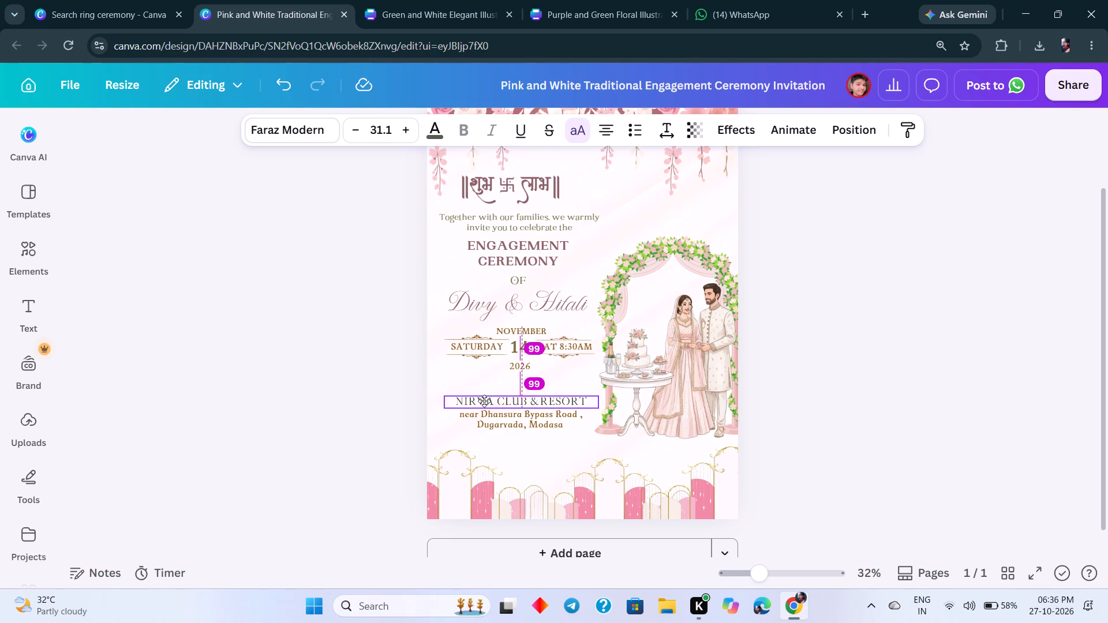
pyautogui.keyDown('ctrl'); pyautogui.moveTo(484, 401); pyautogui.dragTo(482, 388); pyautogui.keyUp('ctrl')
# Move the venue address up so it sits centred and close beneath the Nirva Club & Resort line.
pyautogui.keyDown('ctrl'); pyautogui.moveTo(496, 418); pyautogui.dragTo(489, 410); pyautogui.keyUp('ctrl')
pyautogui.keyDown('ctrl'); pyautogui.click(403, 416); pyautogui.keyUp('ctrl')
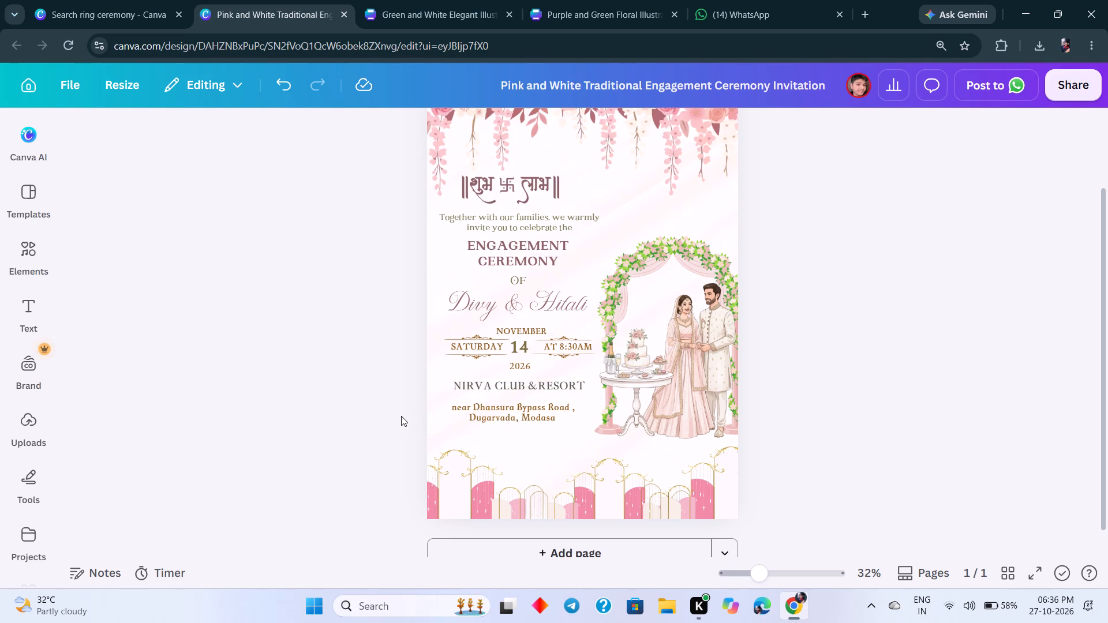
pyautogui.keyDown('ctrl'); pyautogui.moveTo(496, 409); pyautogui.dragTo(499, 404); pyautogui.keyUp('ctrl')
pyautogui.keyDown('ctrl'); pyautogui.click(374, 419); pyautogui.keyUp('ctrl')
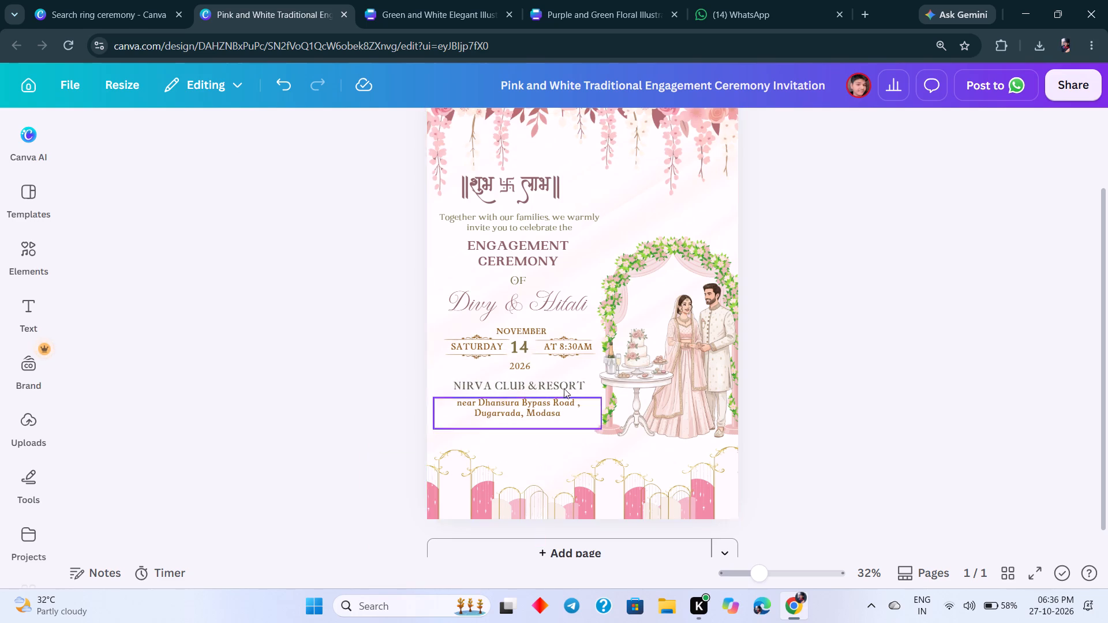
# Download the revised invitation as a PNG at 1,240 × 1,748 px, High quality.
pyautogui.keyDown('ctrl'); pyautogui.scroll(4, 491, 348); pyautogui.keyUp('ctrl')
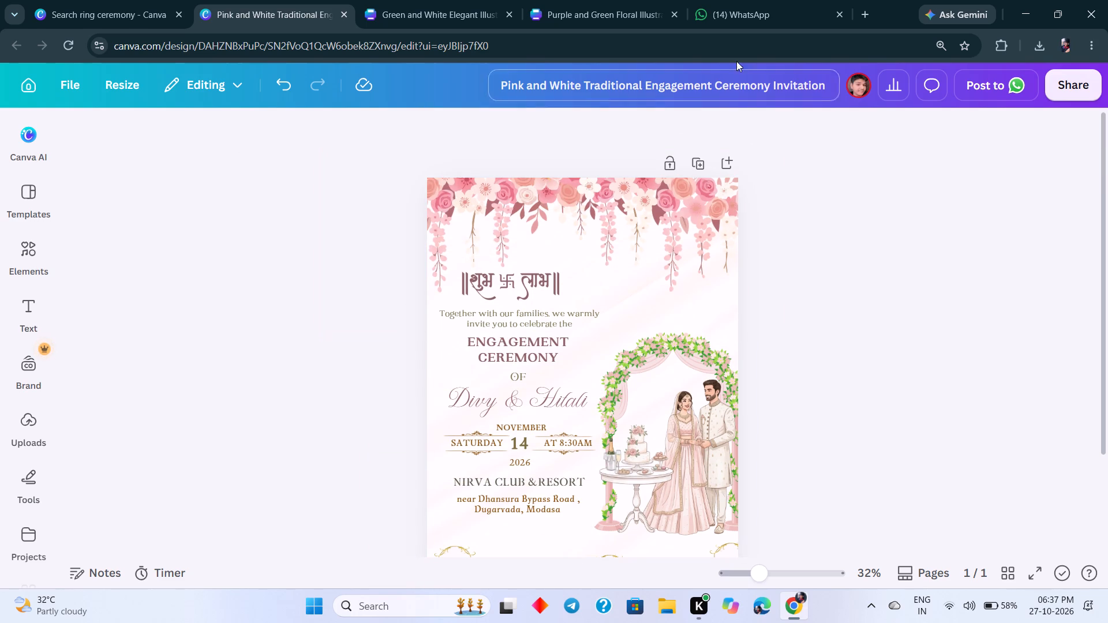
pyautogui.keyDown('ctrl'); pyautogui.click(1073, 86); pyautogui.keyUp('ctrl')
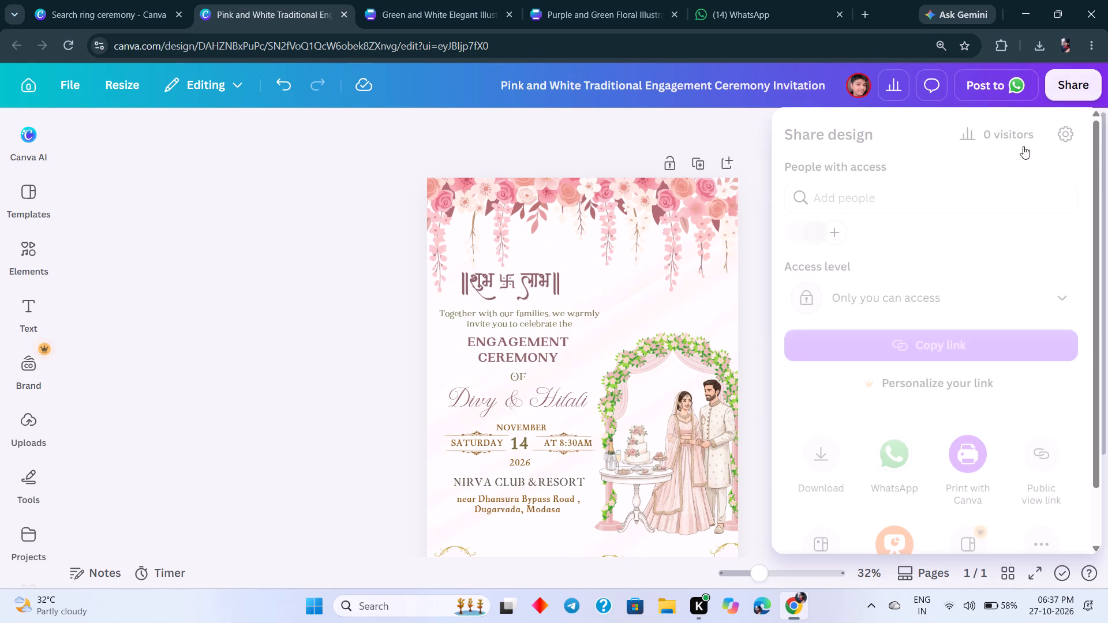
pyautogui.keyDown('ctrl'); pyautogui.click(820, 451); pyautogui.keyUp('ctrl')
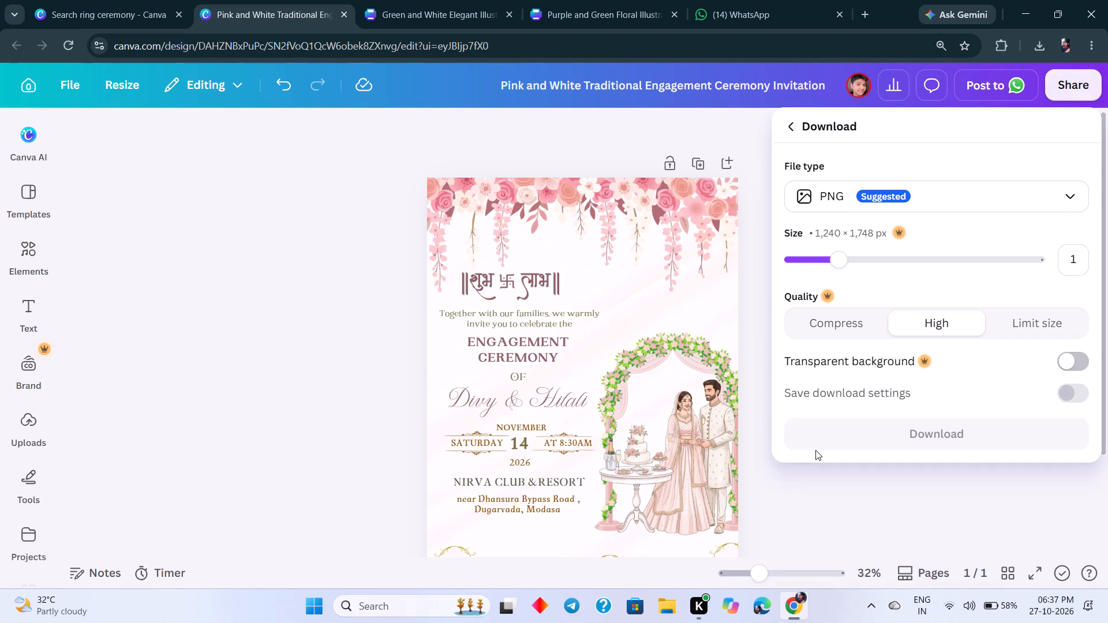
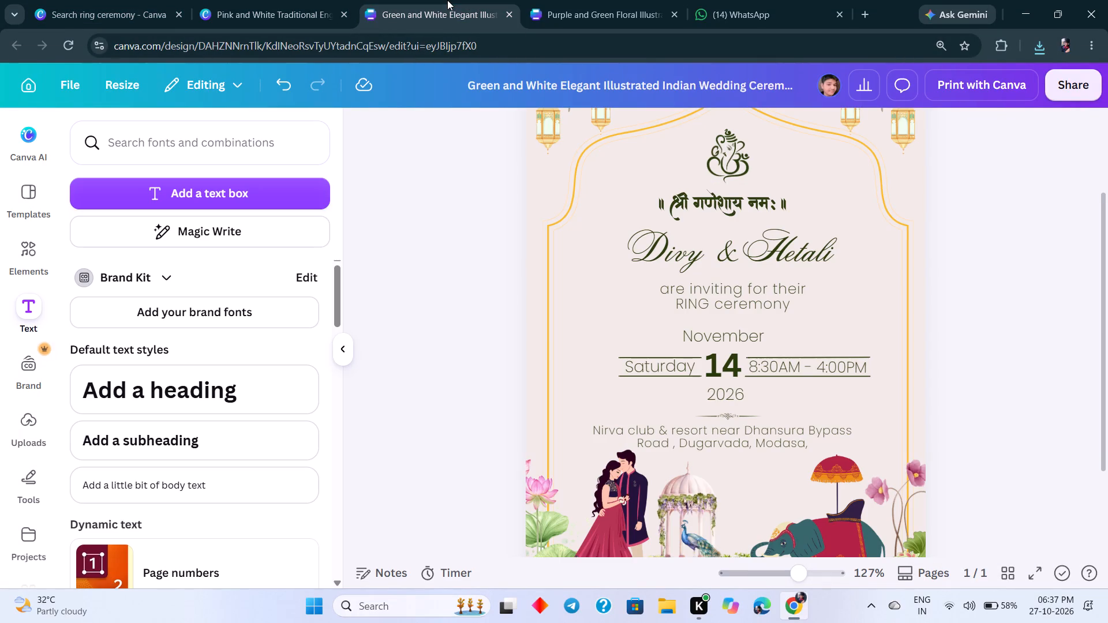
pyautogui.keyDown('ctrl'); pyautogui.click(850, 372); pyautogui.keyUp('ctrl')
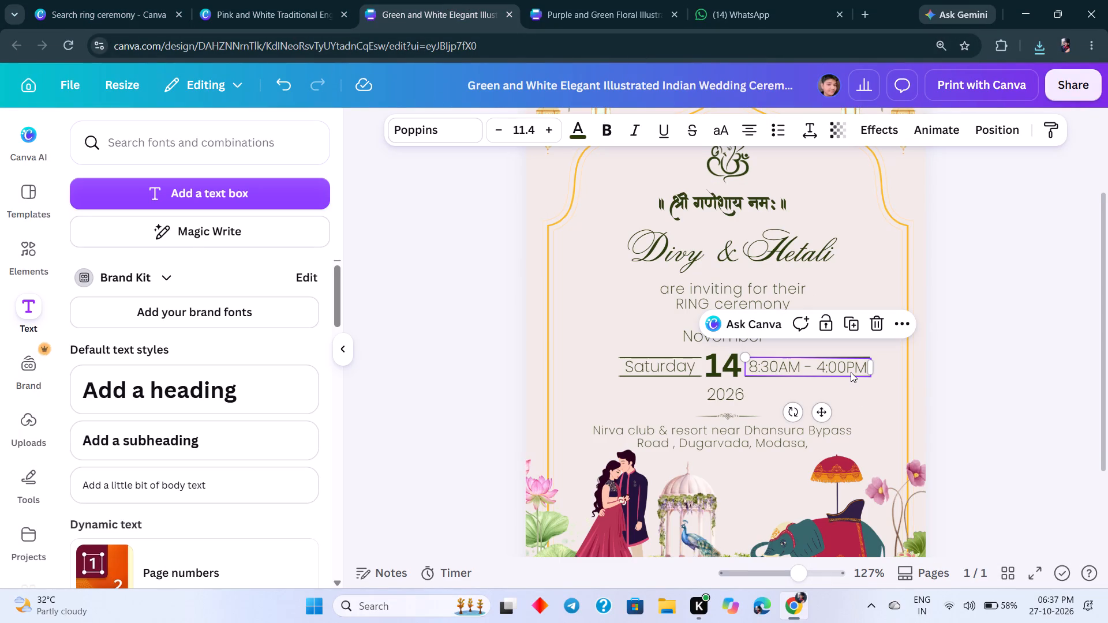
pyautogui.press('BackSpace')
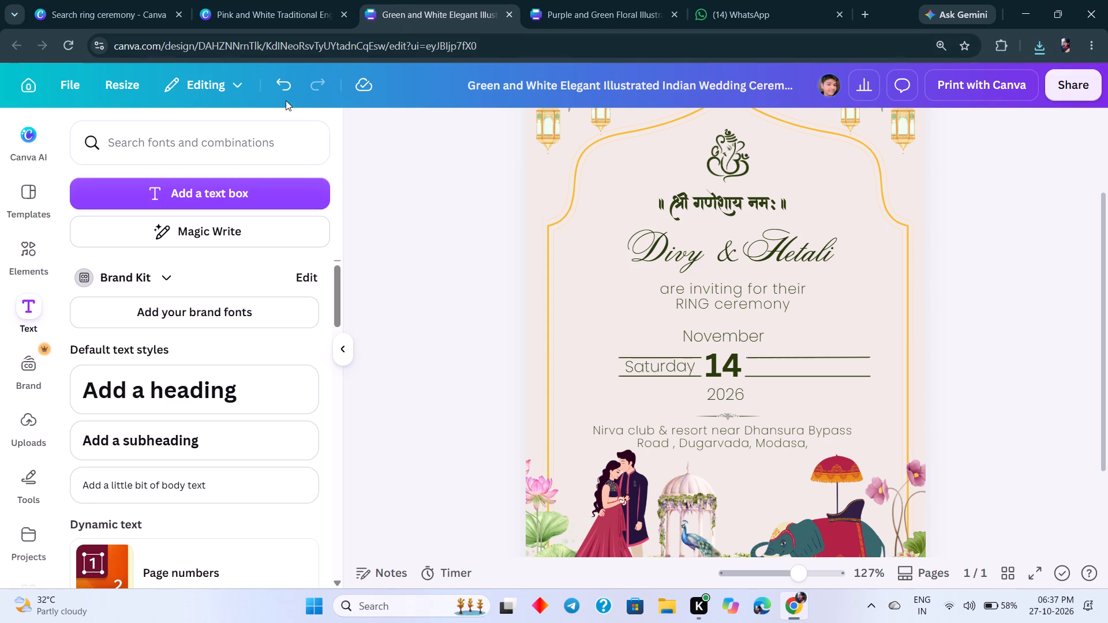
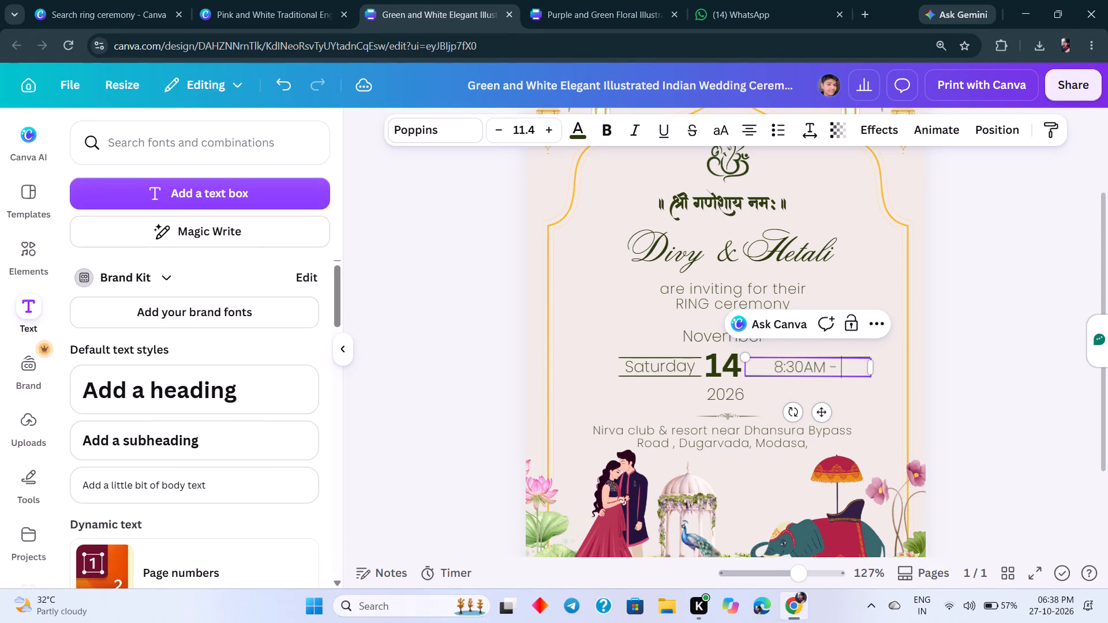
# Change the time text beside the 14 to read AT 8:30AM, removing the trailing dash.
pyautogui.press('BackSpace')
pyautogui.press('BackSpace')
pyautogui.keyDown('ctrl'); pyautogui.click(764, 366); pyautogui.keyUp('ctrl')
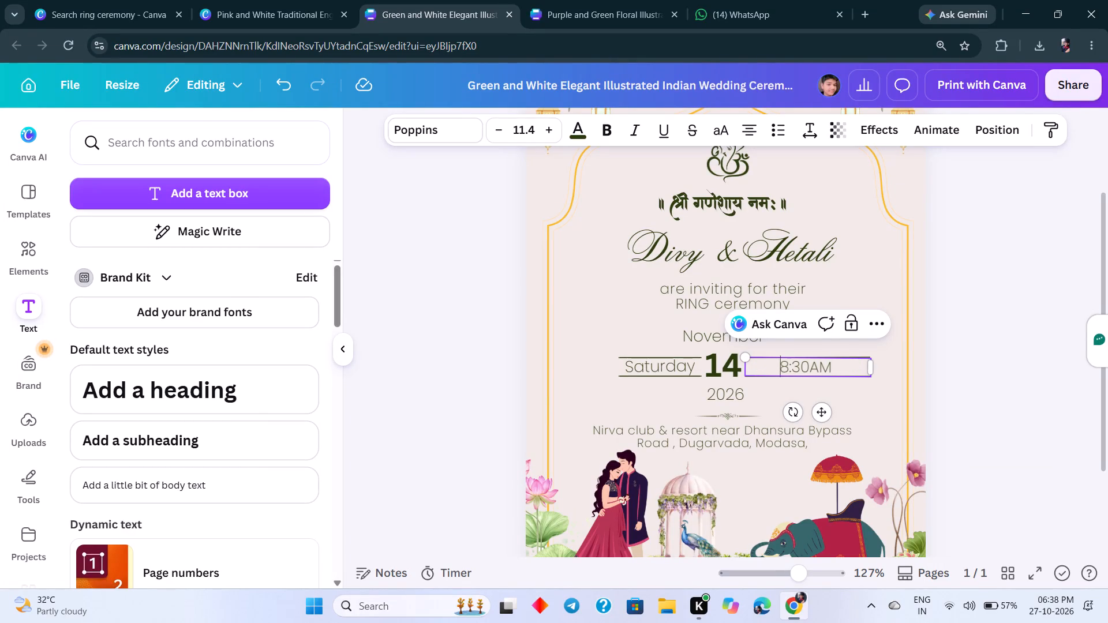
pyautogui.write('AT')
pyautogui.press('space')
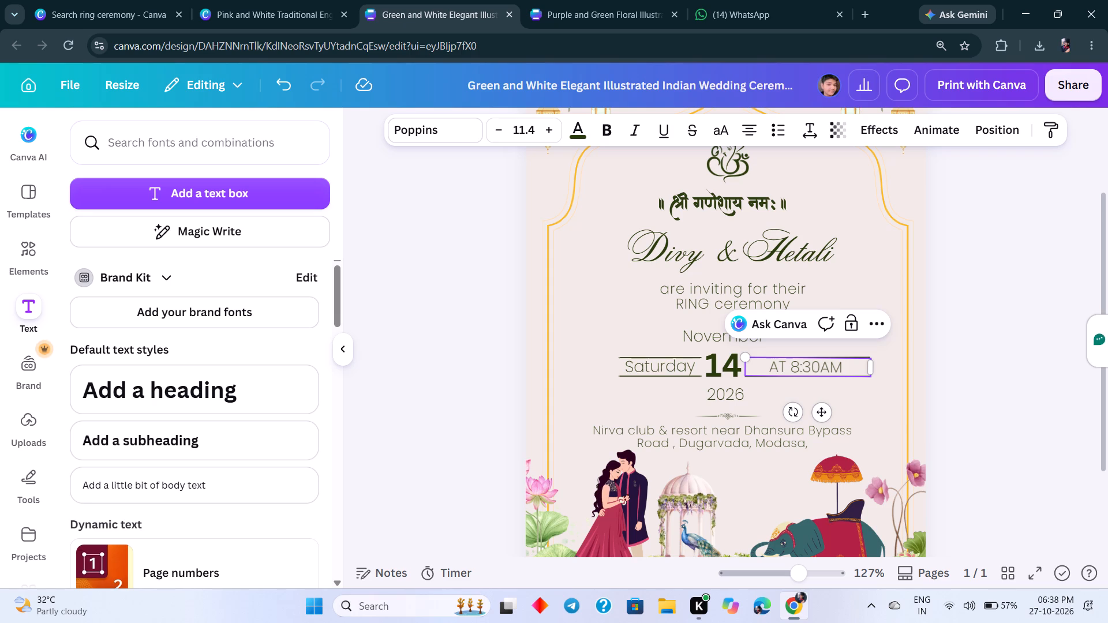
pyautogui.keyDown('ctrl'); pyautogui.click(868, 393); pyautogui.keyUp('ctrl')
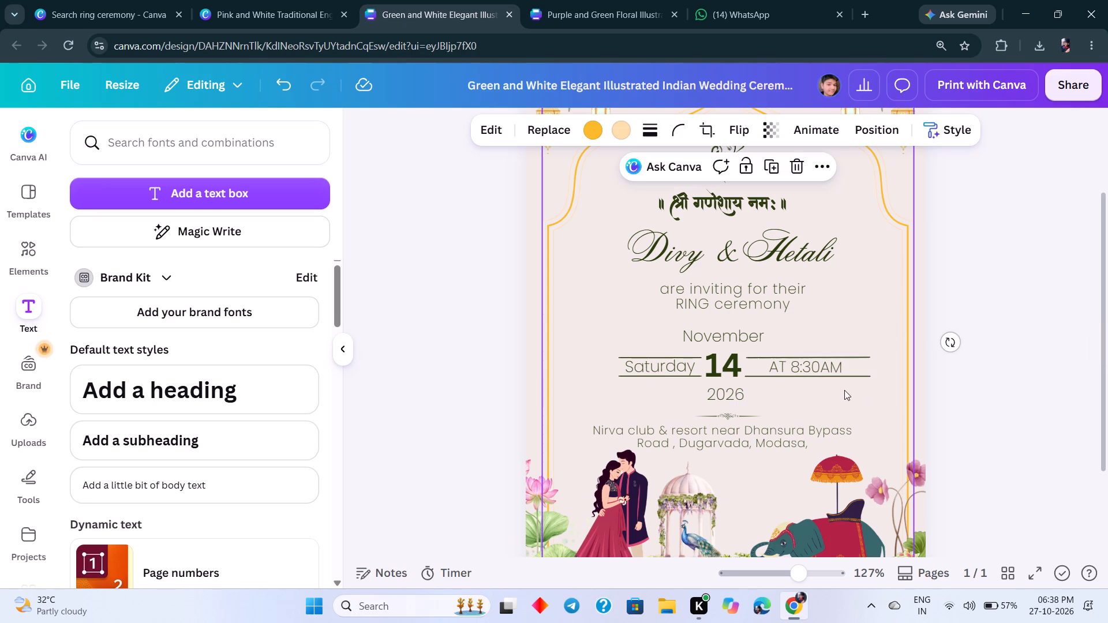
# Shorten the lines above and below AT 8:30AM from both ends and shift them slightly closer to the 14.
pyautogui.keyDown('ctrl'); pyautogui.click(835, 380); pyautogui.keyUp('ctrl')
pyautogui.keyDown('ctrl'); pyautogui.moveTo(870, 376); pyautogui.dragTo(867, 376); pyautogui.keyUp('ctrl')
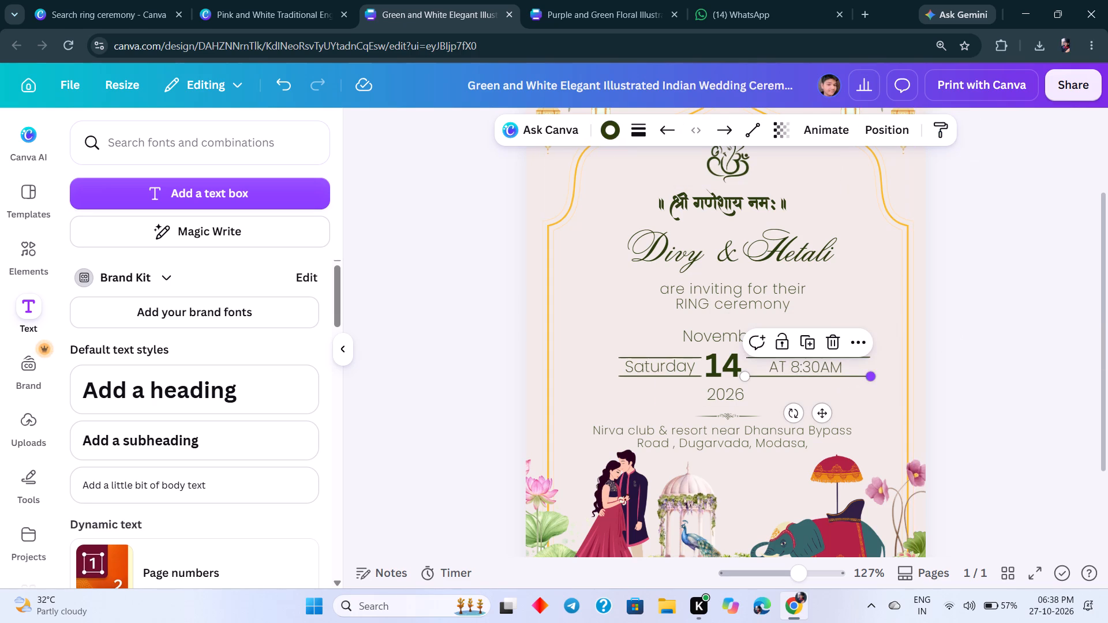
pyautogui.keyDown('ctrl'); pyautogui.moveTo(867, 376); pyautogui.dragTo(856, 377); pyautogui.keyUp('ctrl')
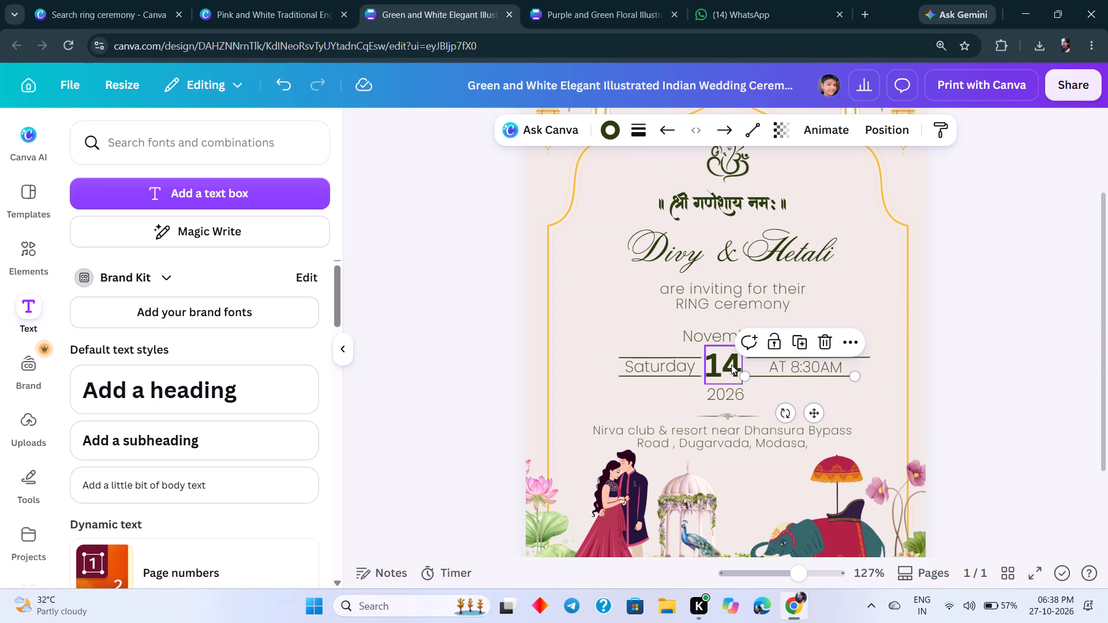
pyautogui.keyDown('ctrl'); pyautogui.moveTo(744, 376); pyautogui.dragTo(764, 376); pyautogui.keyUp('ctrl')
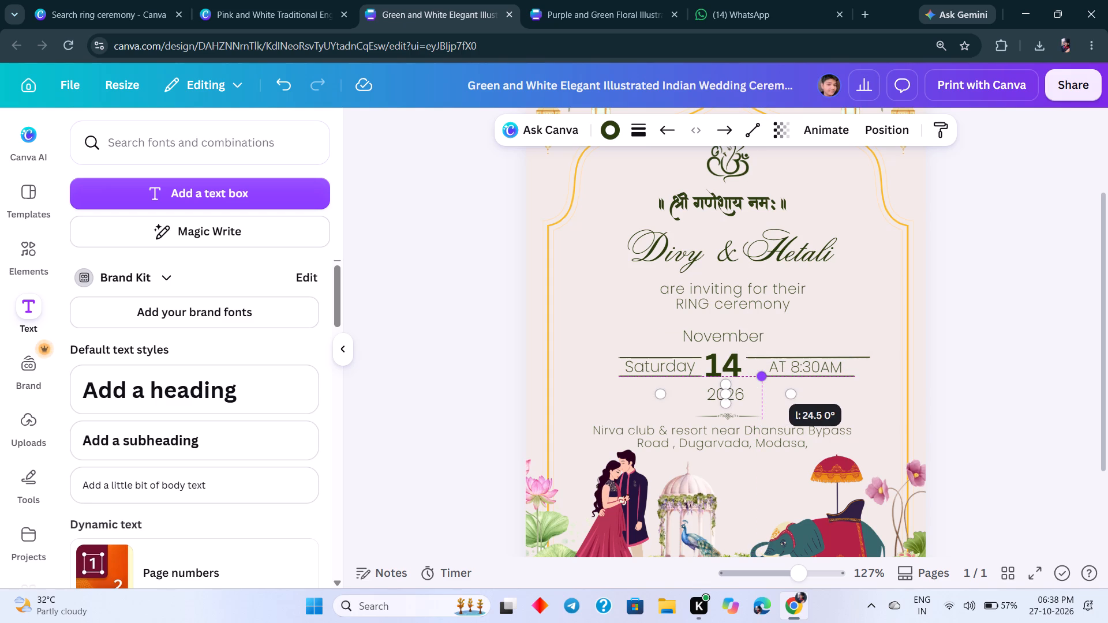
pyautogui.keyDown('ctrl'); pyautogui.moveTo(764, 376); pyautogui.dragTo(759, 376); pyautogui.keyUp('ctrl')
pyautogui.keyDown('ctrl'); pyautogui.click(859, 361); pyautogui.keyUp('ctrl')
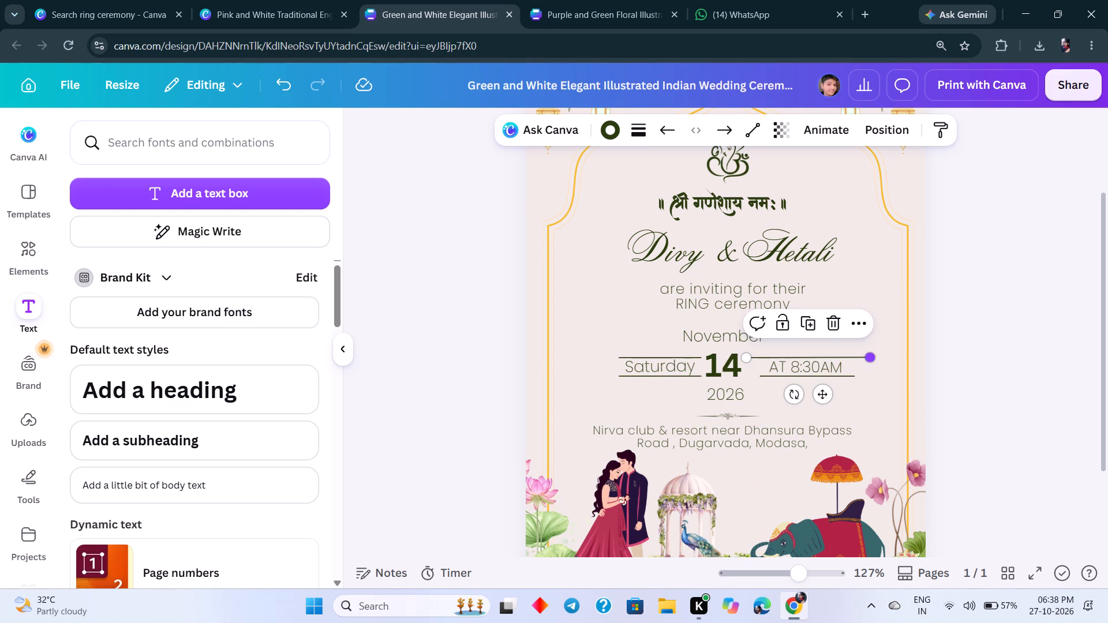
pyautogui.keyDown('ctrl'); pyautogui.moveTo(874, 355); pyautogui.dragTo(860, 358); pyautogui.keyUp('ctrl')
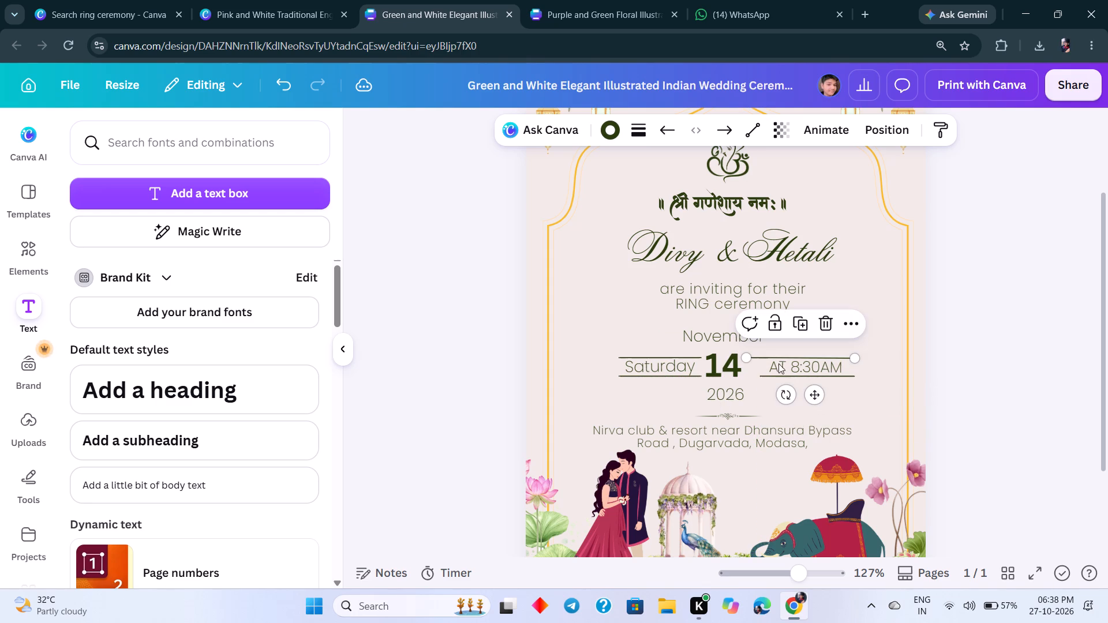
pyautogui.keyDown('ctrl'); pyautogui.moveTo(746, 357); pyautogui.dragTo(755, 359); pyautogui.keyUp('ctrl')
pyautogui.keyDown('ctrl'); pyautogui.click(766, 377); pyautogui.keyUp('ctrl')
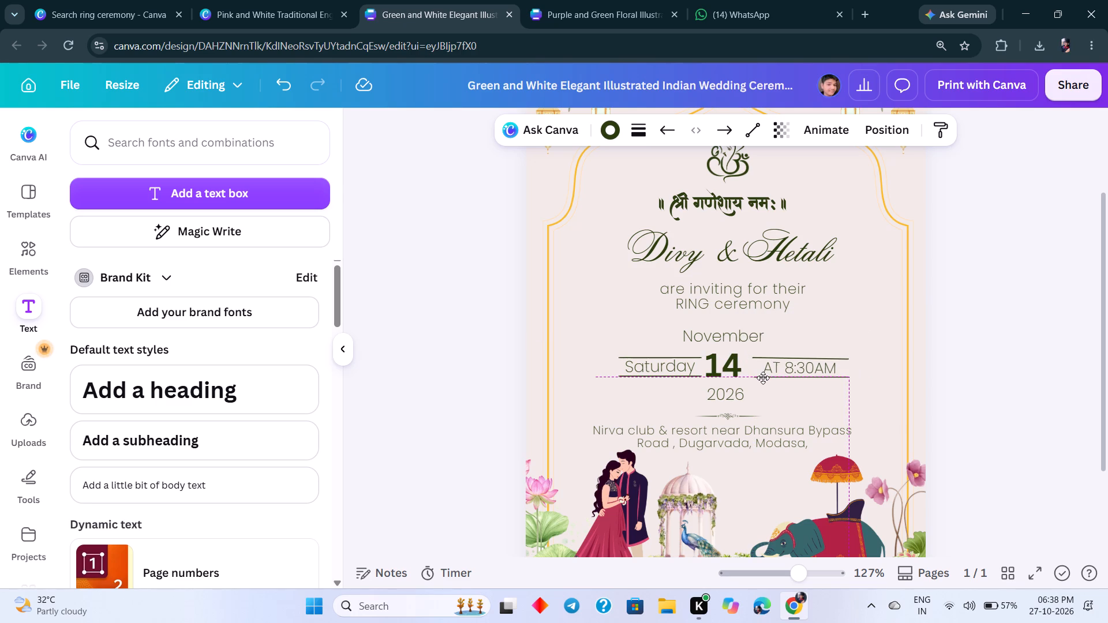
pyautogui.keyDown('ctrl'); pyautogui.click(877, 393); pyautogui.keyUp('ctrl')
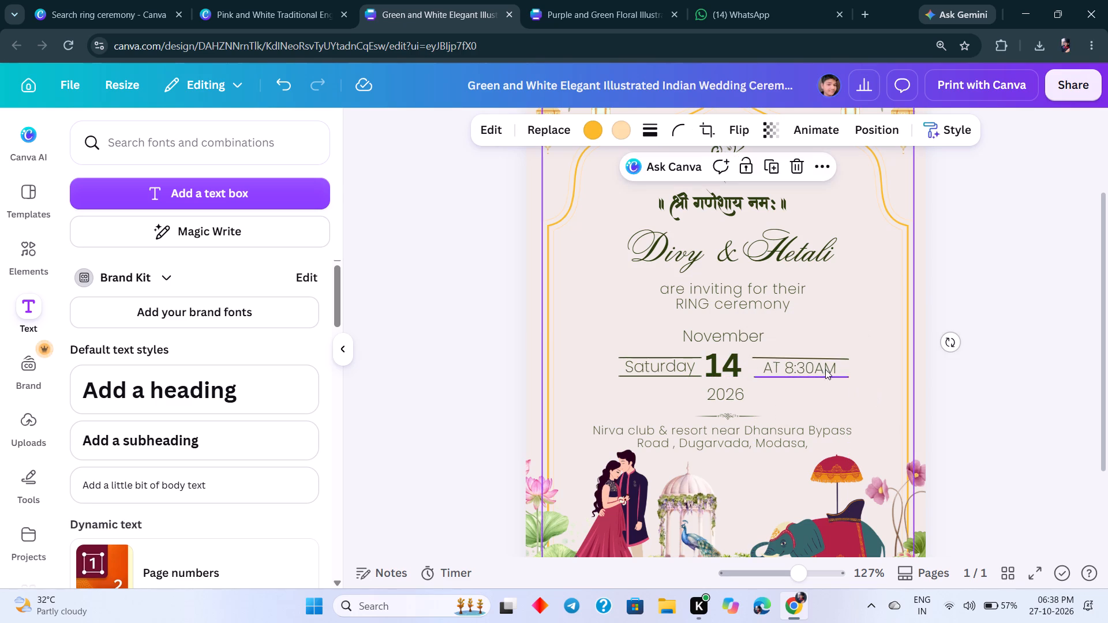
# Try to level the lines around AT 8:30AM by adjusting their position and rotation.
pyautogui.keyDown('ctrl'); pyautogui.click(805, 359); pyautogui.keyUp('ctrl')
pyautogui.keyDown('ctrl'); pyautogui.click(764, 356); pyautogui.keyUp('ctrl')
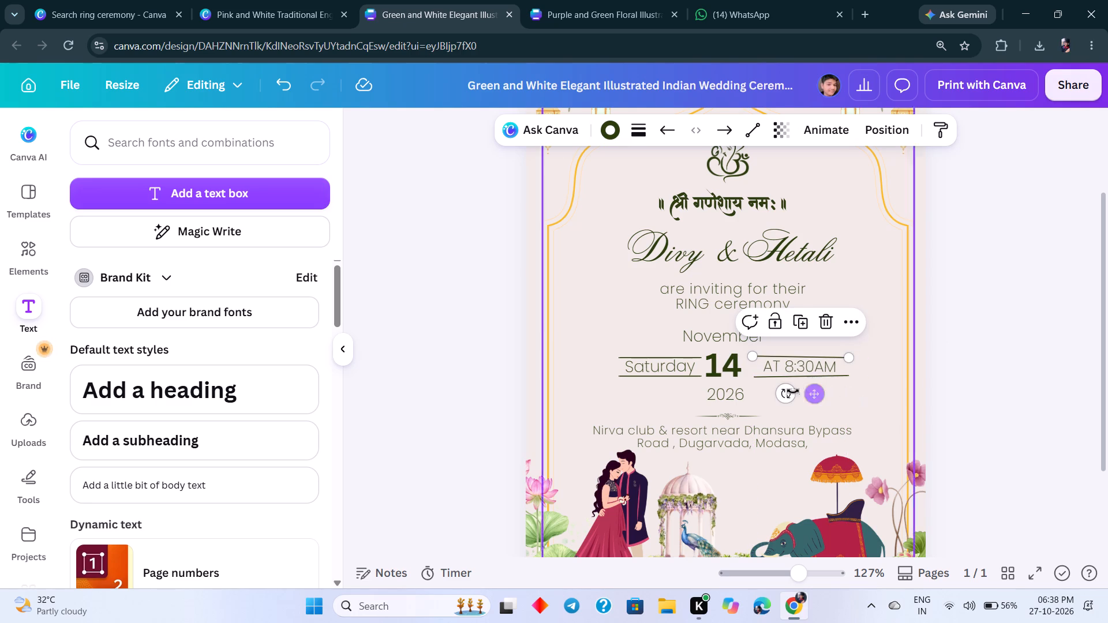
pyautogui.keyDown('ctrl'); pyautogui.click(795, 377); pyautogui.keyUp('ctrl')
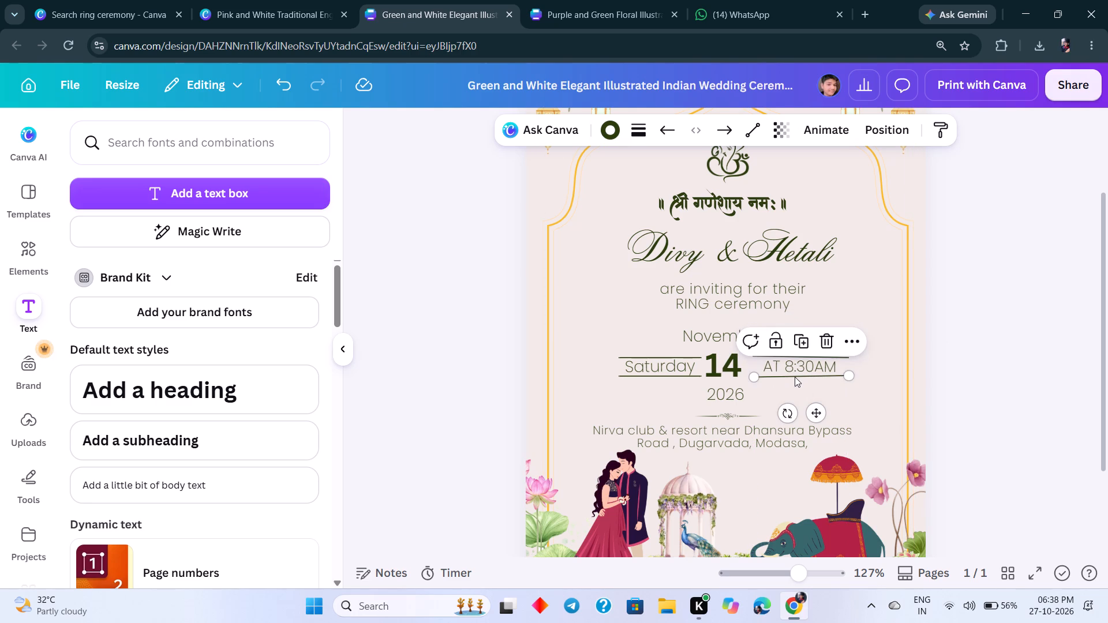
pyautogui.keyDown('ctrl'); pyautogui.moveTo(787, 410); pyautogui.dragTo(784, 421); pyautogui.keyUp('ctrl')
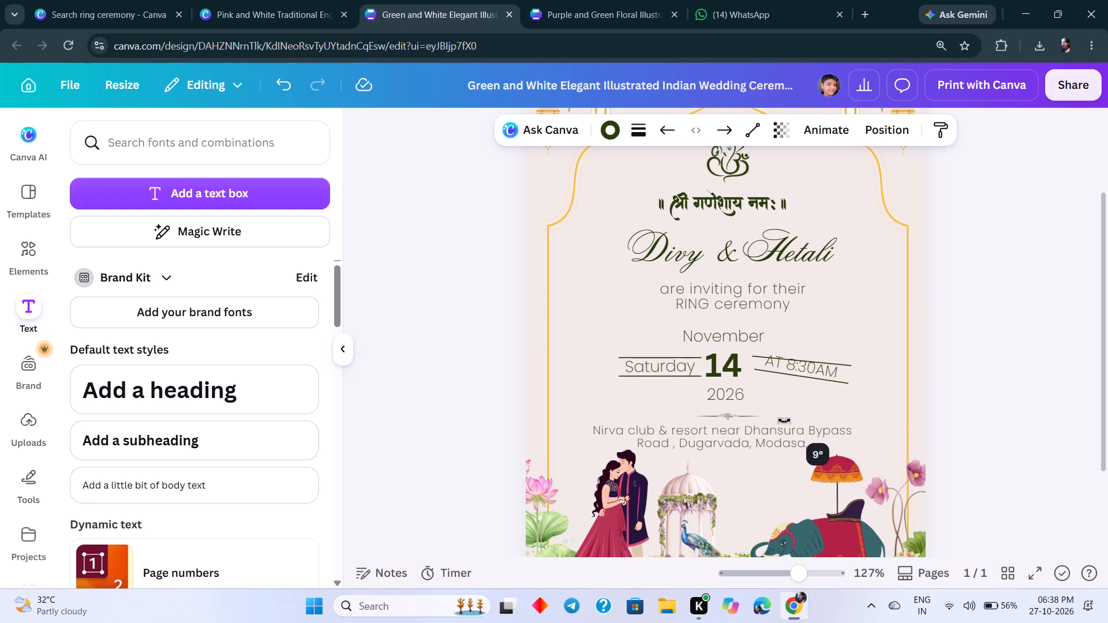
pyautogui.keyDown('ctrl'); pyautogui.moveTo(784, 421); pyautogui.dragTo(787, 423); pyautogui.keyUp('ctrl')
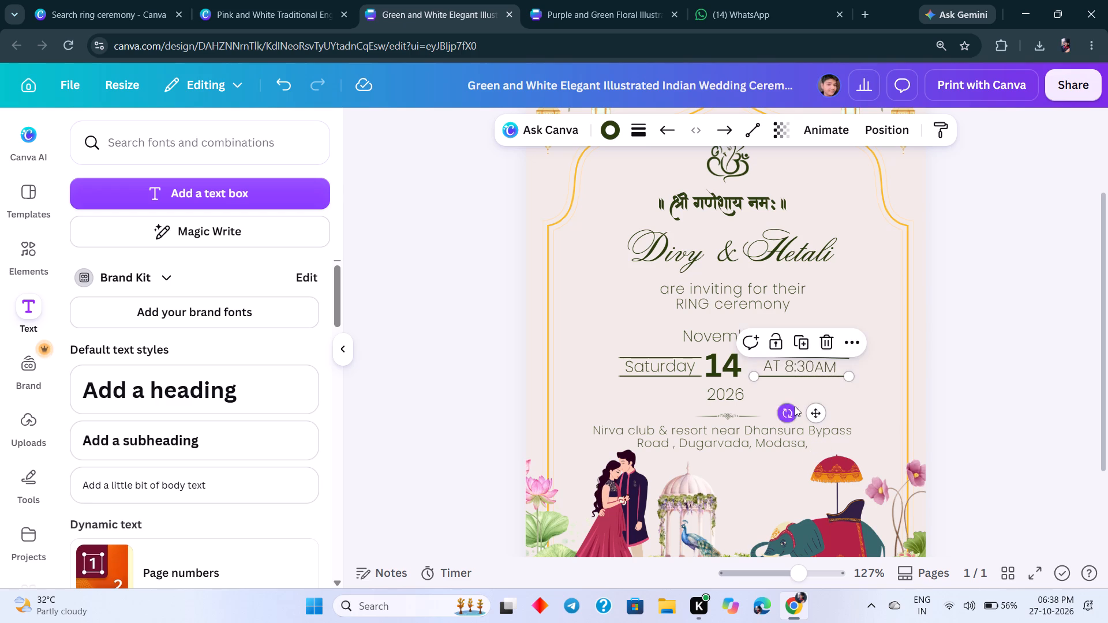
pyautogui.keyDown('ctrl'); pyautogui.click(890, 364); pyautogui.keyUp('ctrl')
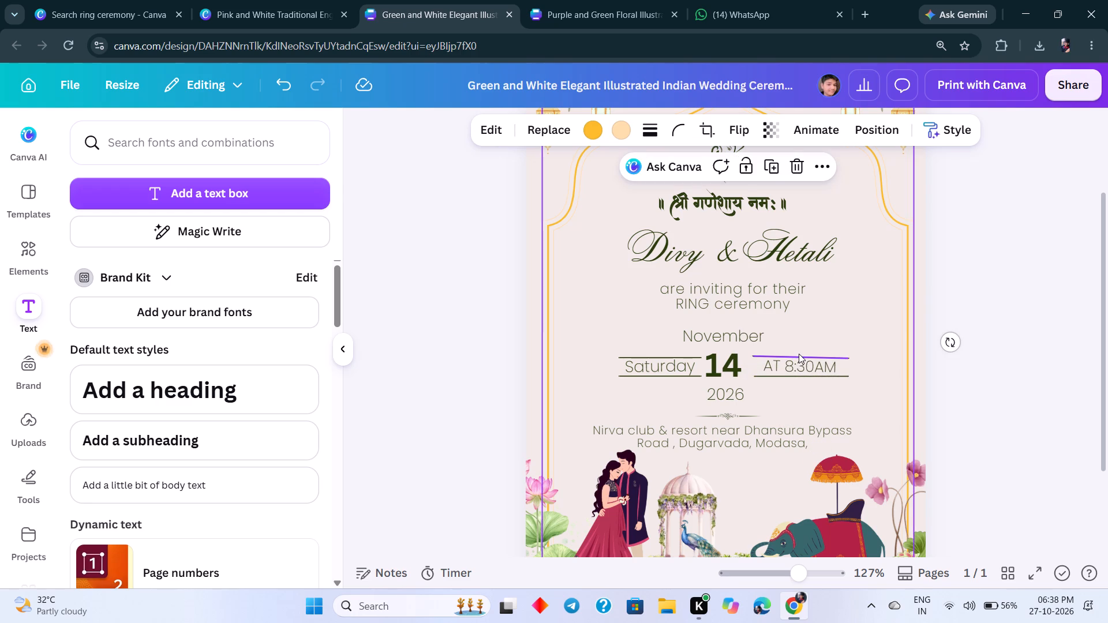
# Delete the two uneven lines above and below AT 8:30AM.
pyautogui.keyDown('ctrl'); pyautogui.click(799, 354); pyautogui.keyUp('ctrl')
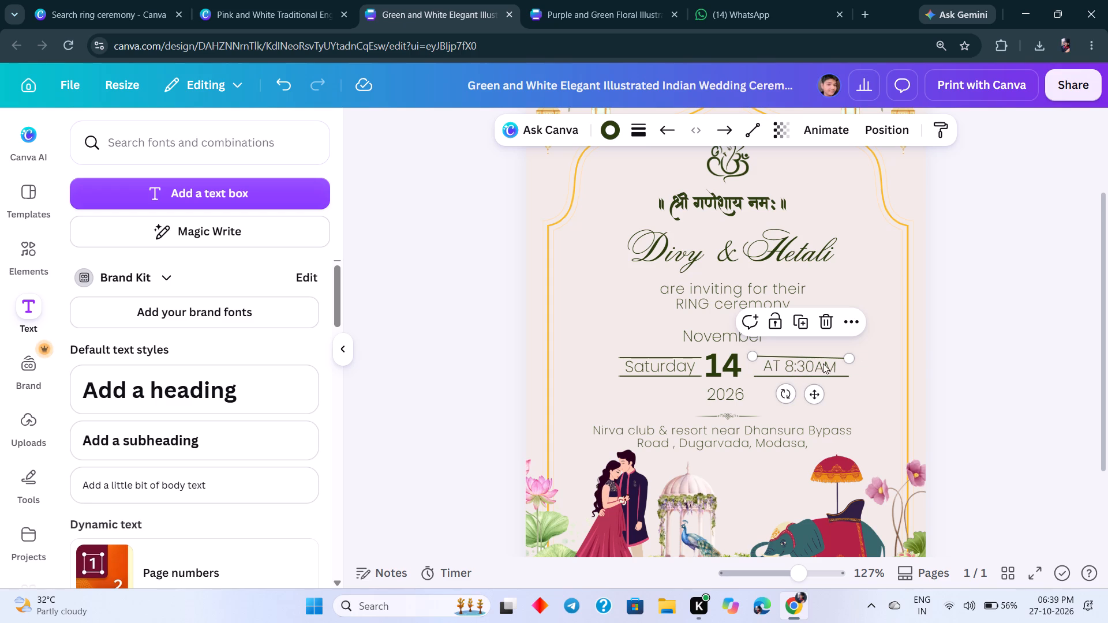
pyautogui.keyDown('ctrl'); pyautogui.click(822, 357); pyautogui.keyUp('ctrl')
pyautogui.keyDown('ctrl'); pyautogui.click(817, 354); pyautogui.keyUp('ctrl')
pyautogui.keyDown('ctrl'); pyautogui.click(823, 329); pyautogui.keyUp('ctrl')
pyautogui.keyDown('ctrl'); pyautogui.click(796, 380); pyautogui.keyUp('ctrl')
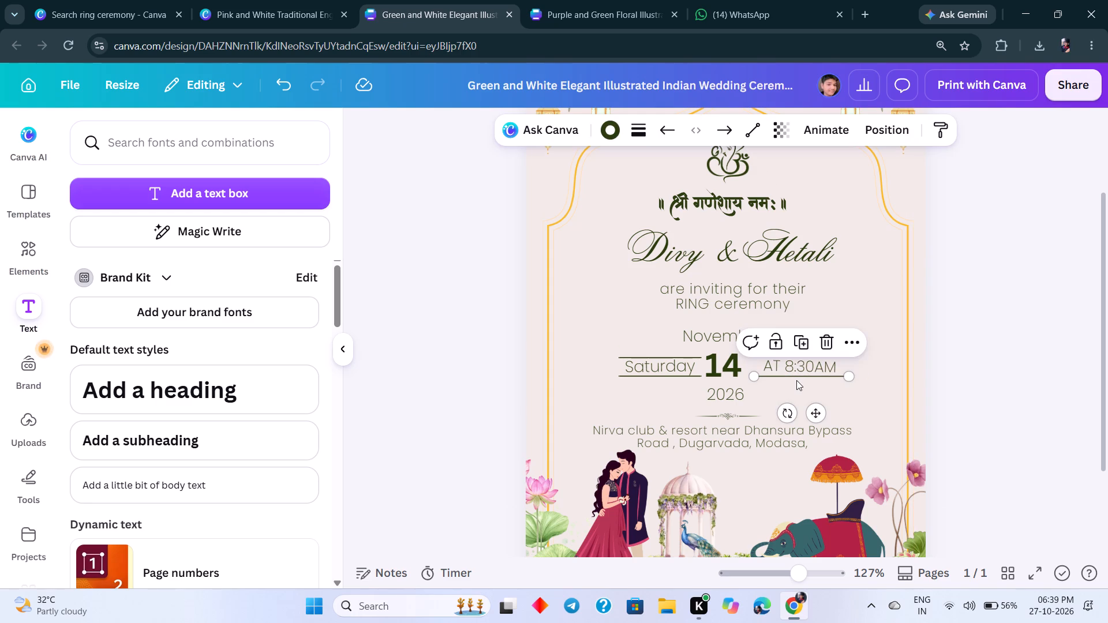
pyautogui.keyDown('ctrl'); pyautogui.click(822, 345); pyautogui.keyUp('ctrl')
# Duplicate the line above Saturday and place the copy above AT 8:30AM.
pyautogui.keyDown('ctrl'); pyautogui.click(683, 356); pyautogui.keyUp('ctrl')
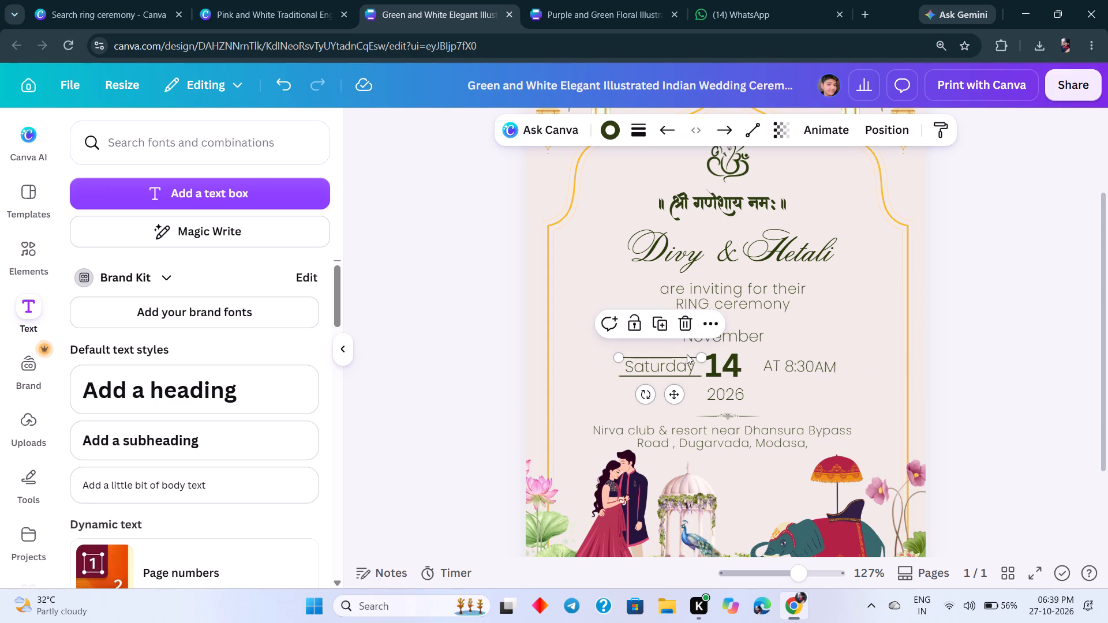
pyautogui.keyDown('ctrl'); pyautogui.click(658, 332); pyautogui.keyUp('ctrl')
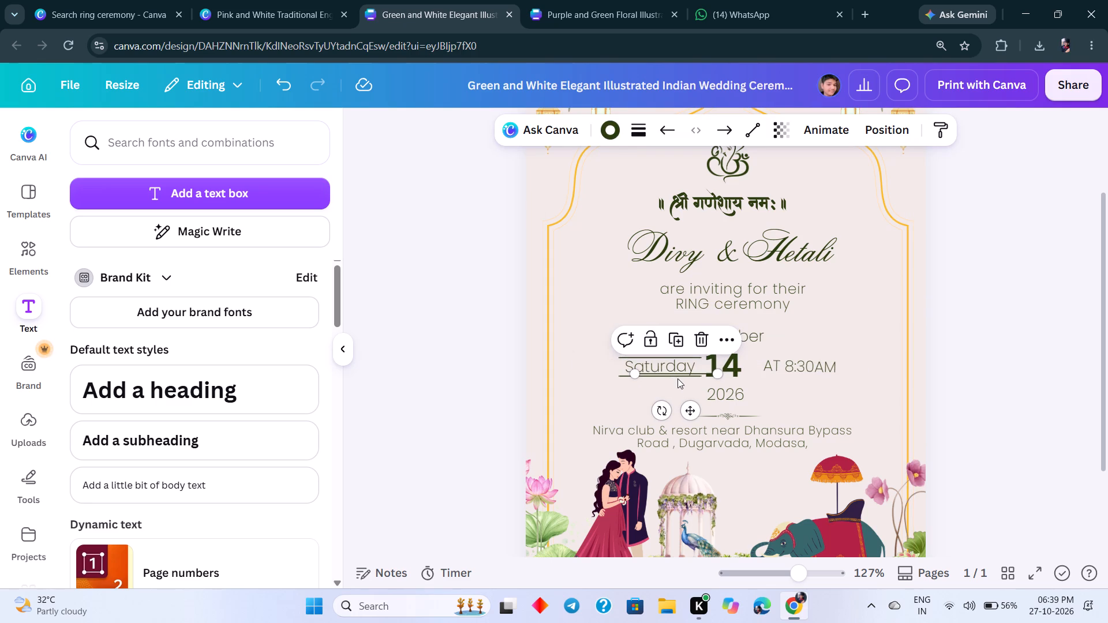
pyautogui.keyDown('ctrl'); pyautogui.moveTo(677, 373); pyautogui.dragTo(776, 355); pyautogui.keyUp('ctrl')
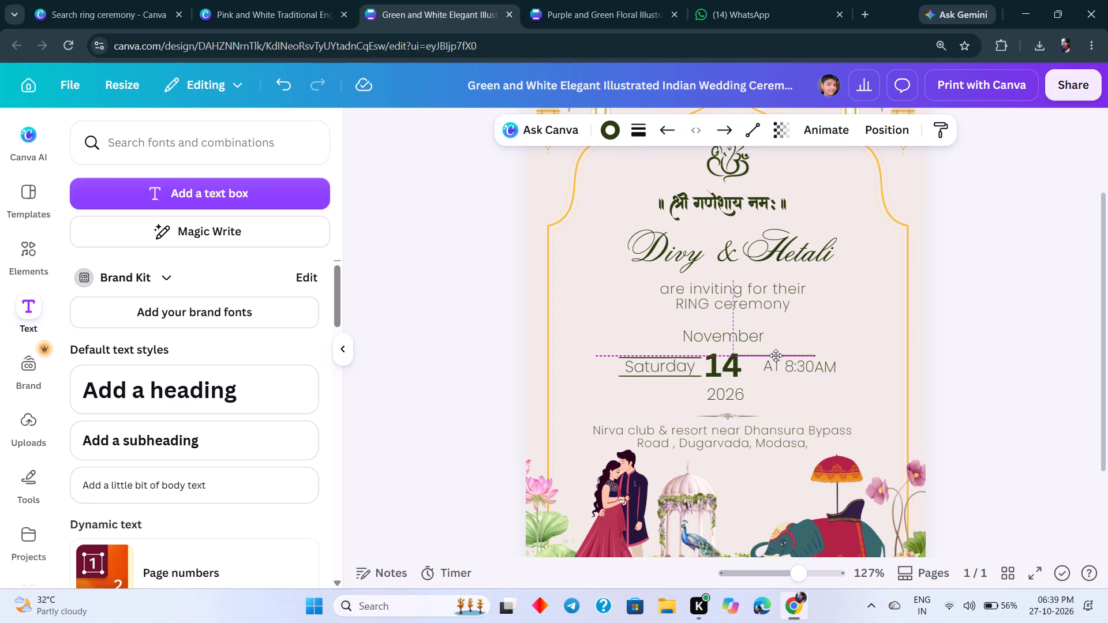
pyautogui.keyDown('ctrl'); pyautogui.moveTo(776, 355); pyautogui.dragTo(802, 355); pyautogui.keyUp('ctrl')
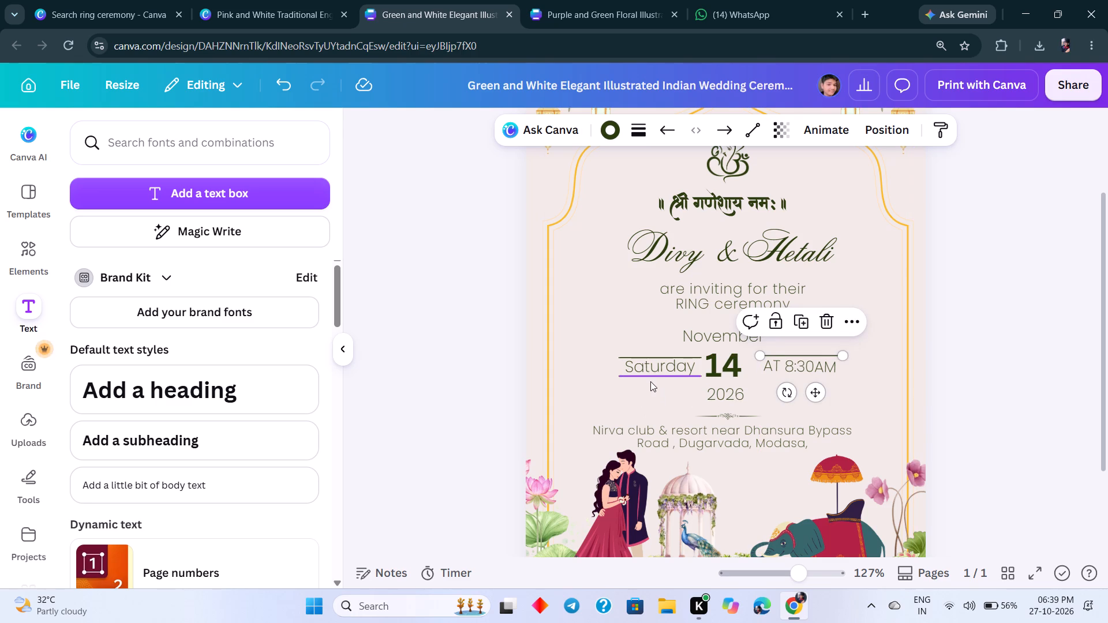
# Duplicate the line below Saturday and place the copy just beneath AT 8:30AM, level with the original.
pyautogui.keyDown('ctrl'); pyautogui.click(652, 380); pyautogui.keyUp('ctrl')
pyautogui.keyDown('ctrl'); pyautogui.click(660, 348); pyautogui.keyUp('ctrl')
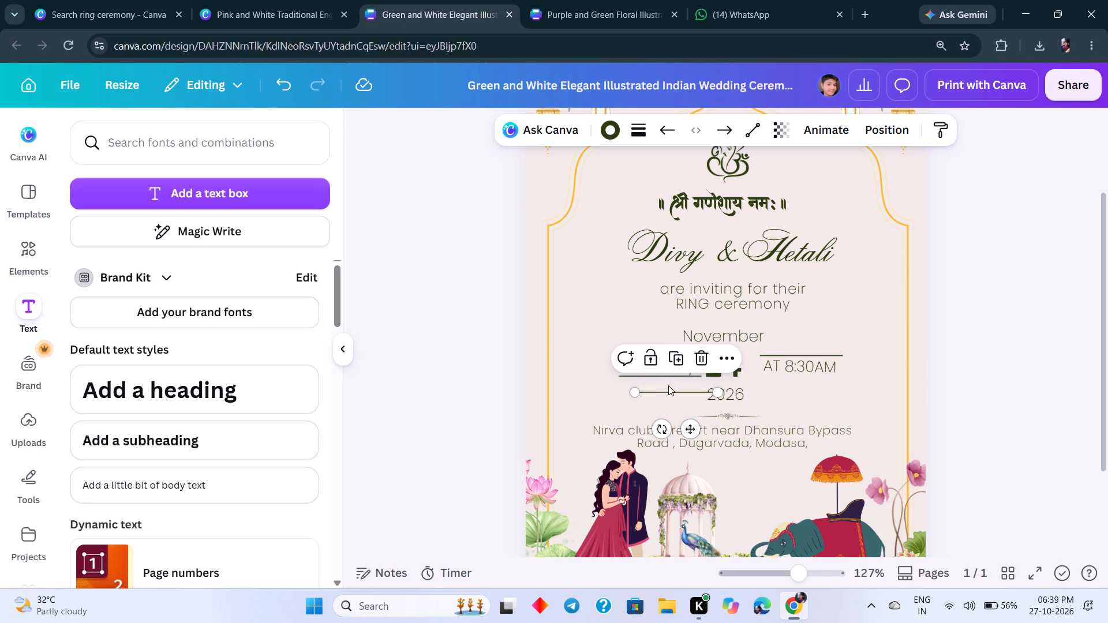
pyautogui.keyDown('ctrl'); pyautogui.moveTo(670, 389); pyautogui.dragTo(776, 377); pyautogui.keyUp('ctrl')
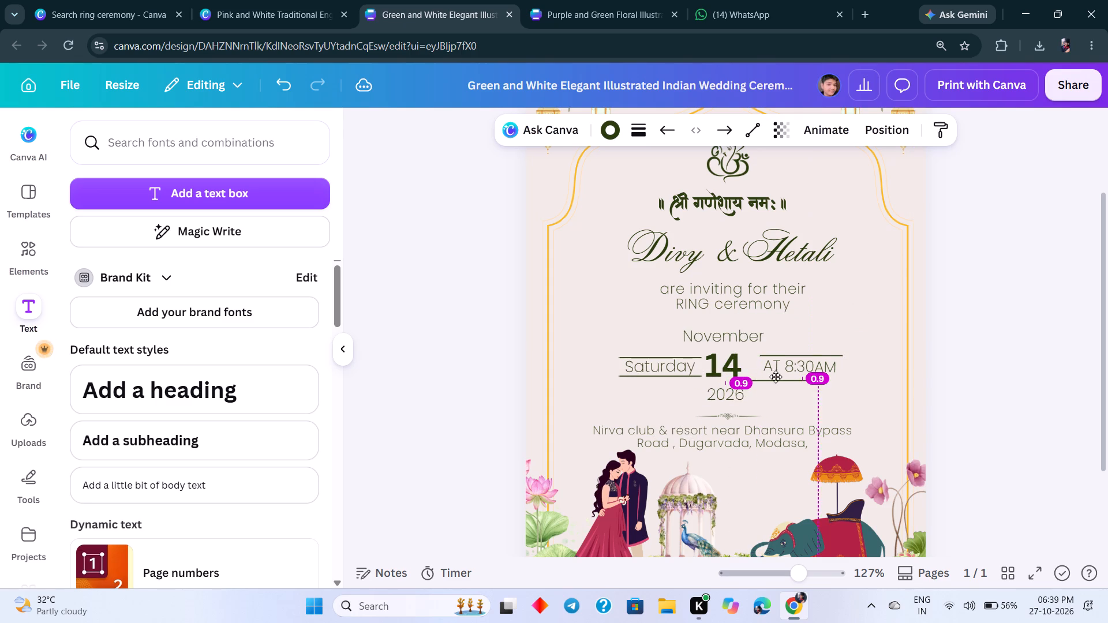
pyautogui.keyDown('ctrl'); pyautogui.moveTo(776, 377); pyautogui.dragTo(793, 373); pyautogui.keyUp('ctrl')
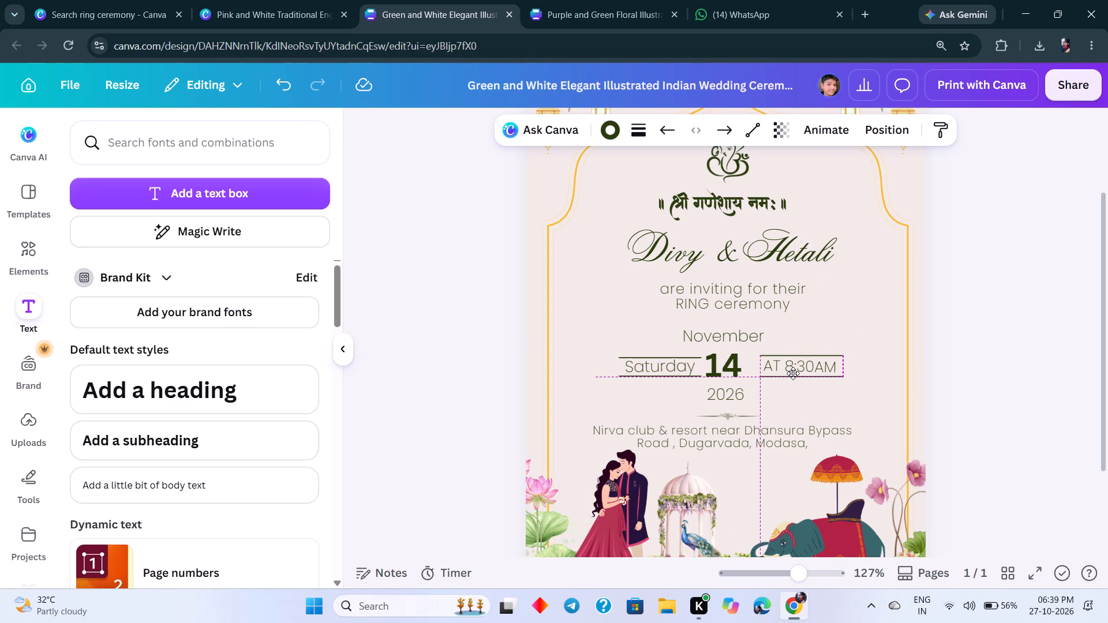
pyautogui.keyDown('ctrl'); pyautogui.moveTo(793, 373); pyautogui.dragTo(785, 374); pyautogui.keyUp('ctrl')
pyautogui.keyDown('ctrl'); pyautogui.click(785, 374); pyautogui.keyUp('ctrl')
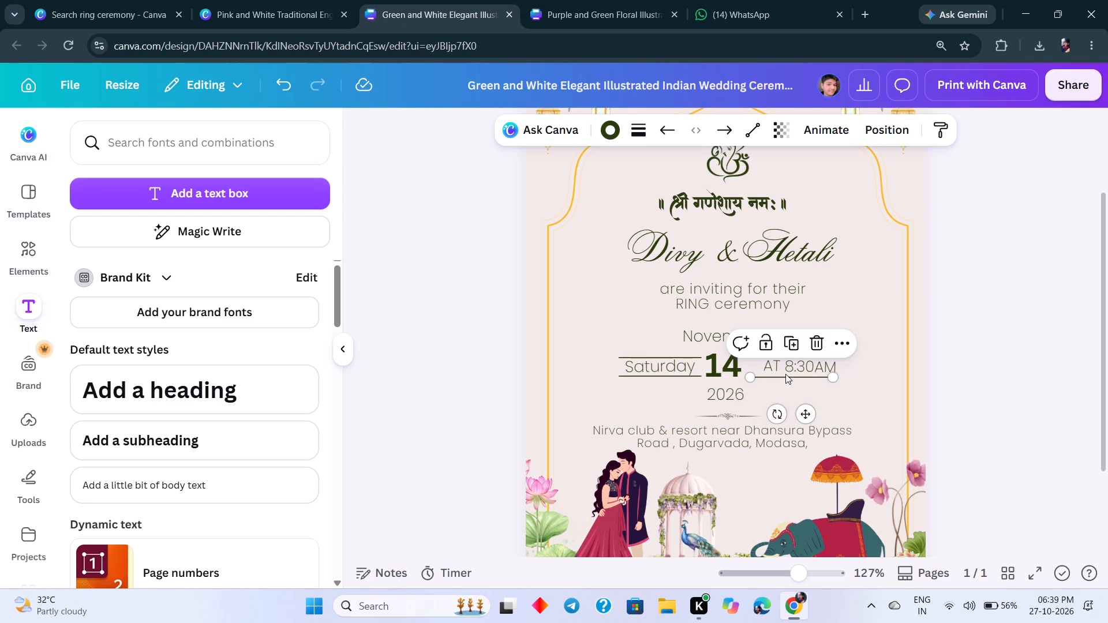
pyautogui.keyDown('ctrl'); pyautogui.click(802, 387); pyautogui.keyUp('ctrl')
# Shift the line above AT 8:30AM so its ends align with the line beneath, level with the line above Saturday.
pyautogui.keyDown('ctrl'); pyautogui.click(870, 366); pyautogui.keyUp('ctrl')
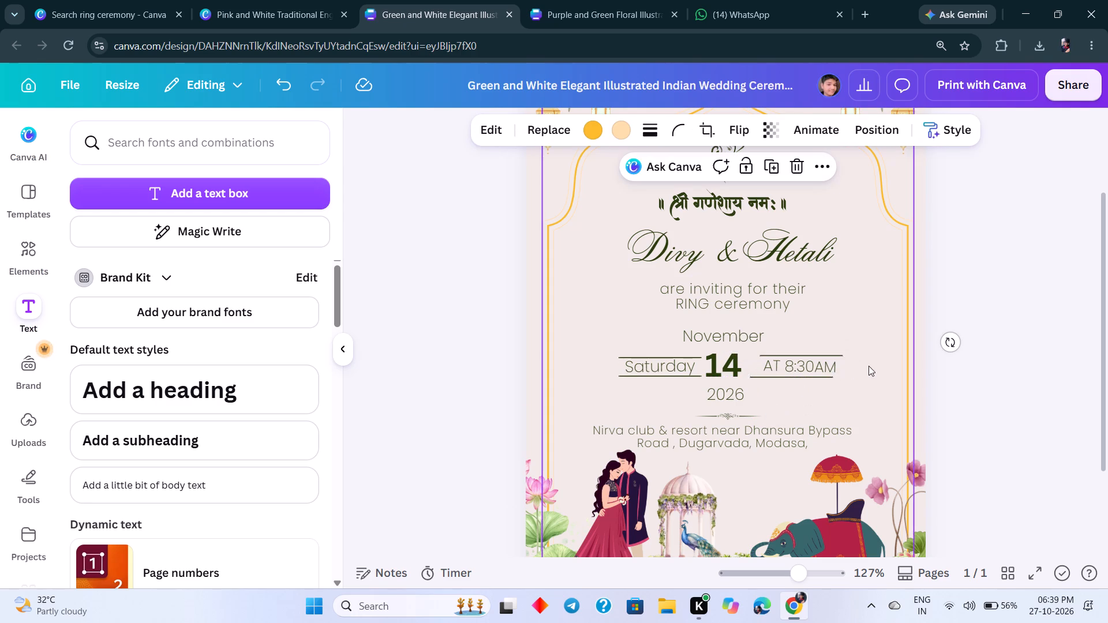
pyautogui.keyDown('ctrl'); pyautogui.moveTo(822, 353); pyautogui.dragTo(814, 356); pyautogui.keyUp('ctrl')
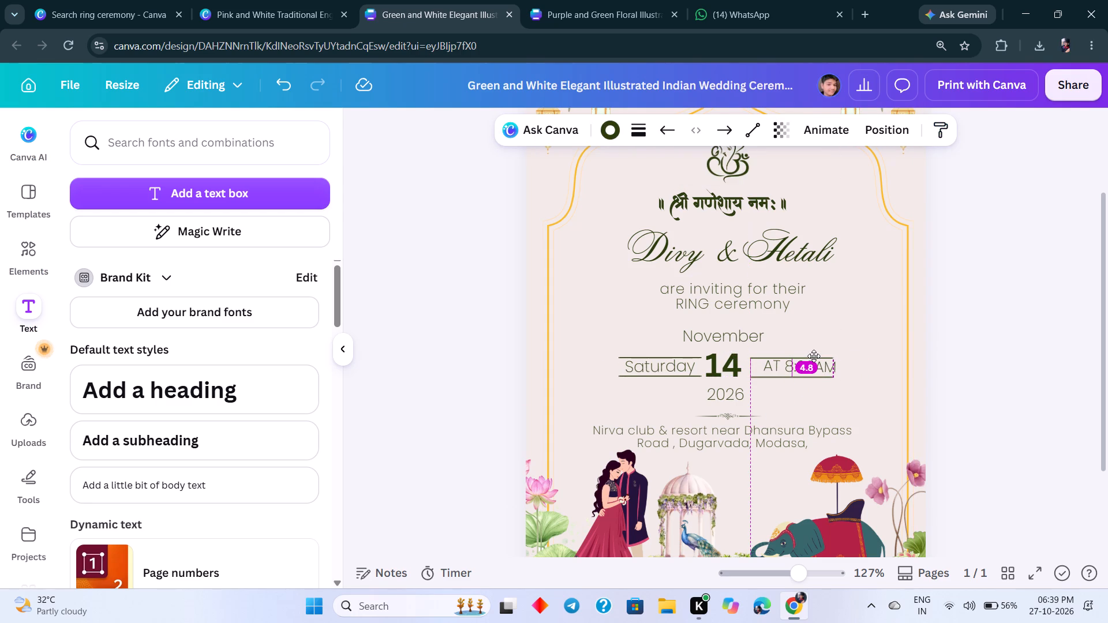
pyautogui.keyDown('ctrl'); pyautogui.moveTo(814, 356); pyautogui.dragTo(814, 355); pyautogui.keyUp('ctrl')
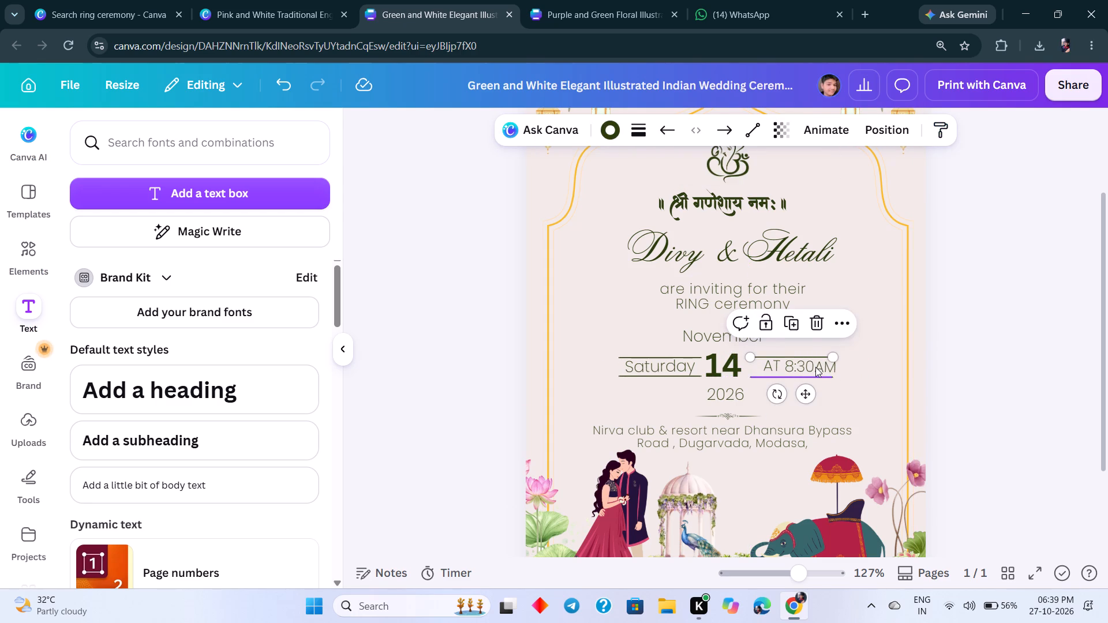
pyautogui.keyDown('ctrl'); pyautogui.click(815, 367); pyautogui.keyUp('ctrl')
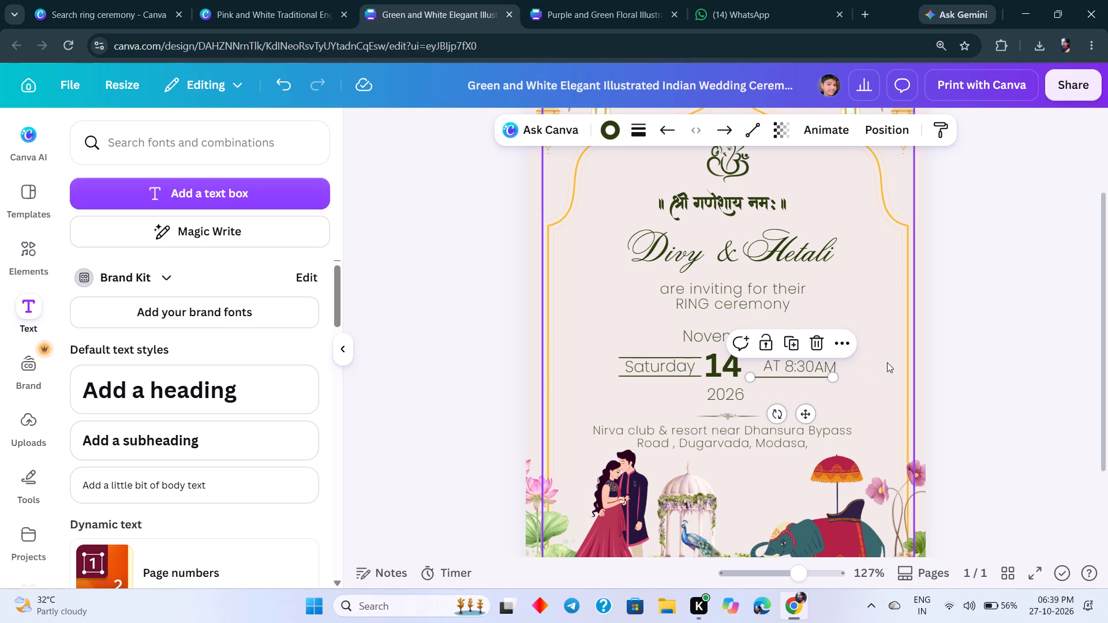
pyautogui.keyDown('ctrl'); pyautogui.click(890, 358); pyautogui.keyUp('ctrl')
# Move the slightly tilted AT 8:30AM text out from between its lines to beside 2026 and rotate it to straighten it.
pyautogui.keyDown('ctrl'); pyautogui.moveTo(845, 358); pyautogui.dragTo(840, 358); pyautogui.keyUp('ctrl')
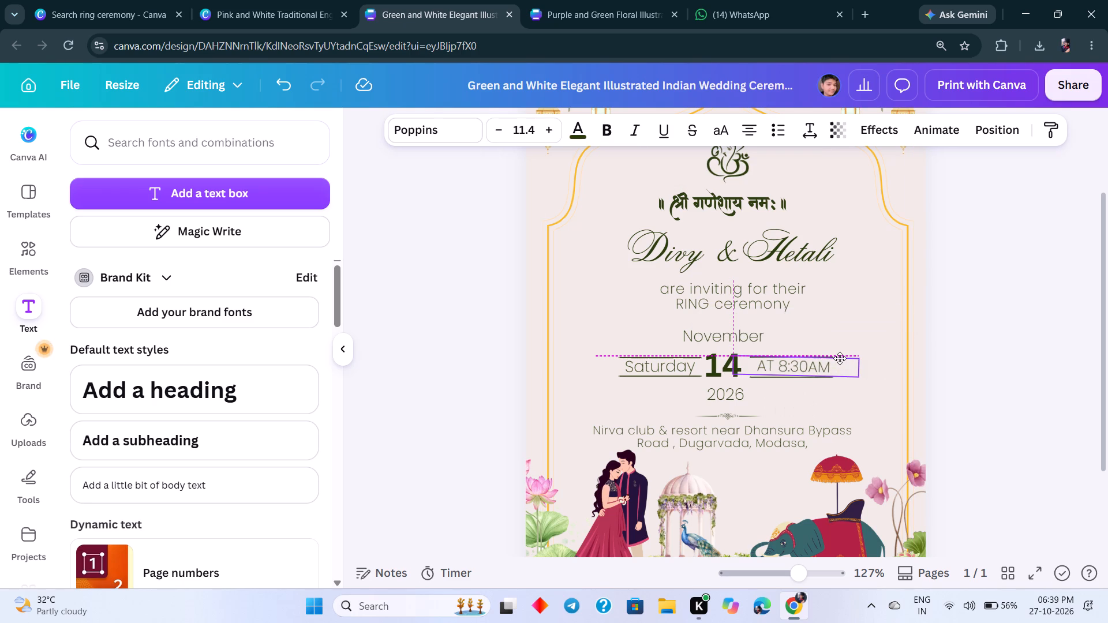
pyautogui.keyDown('ctrl'); pyautogui.moveTo(840, 358); pyautogui.dragTo(881, 383); pyautogui.keyUp('ctrl')
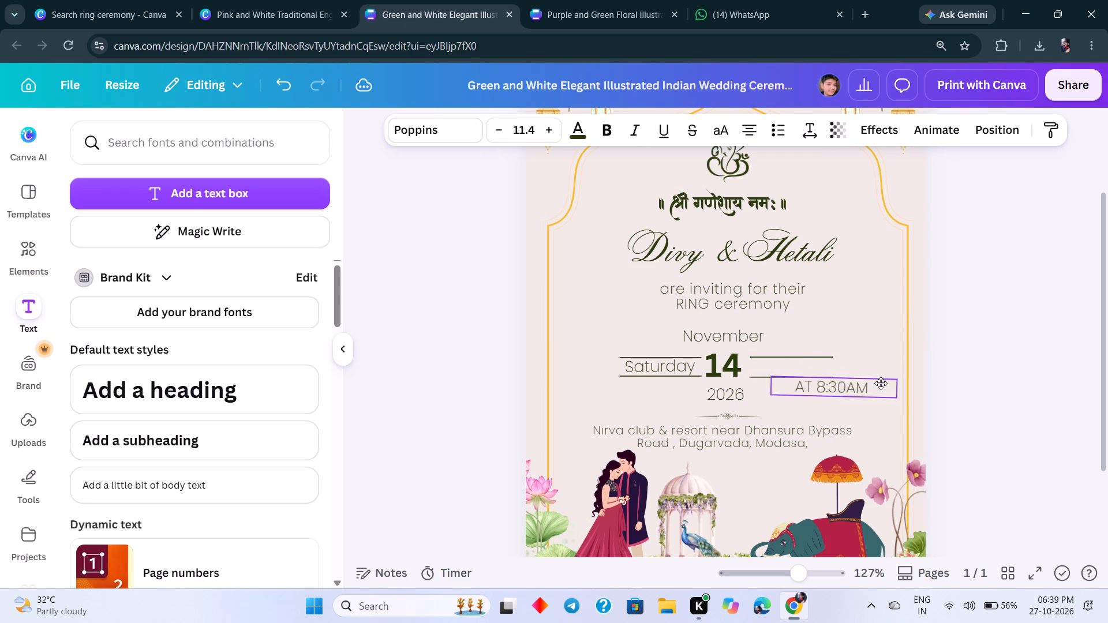
pyautogui.keyDown('ctrl'); pyautogui.moveTo(881, 383); pyautogui.dragTo(901, 392); pyautogui.keyUp('ctrl')
pyautogui.keyDown('ctrl'); pyautogui.moveTo(845, 446); pyautogui.dragTo(845, 448); pyautogui.keyUp('ctrl')
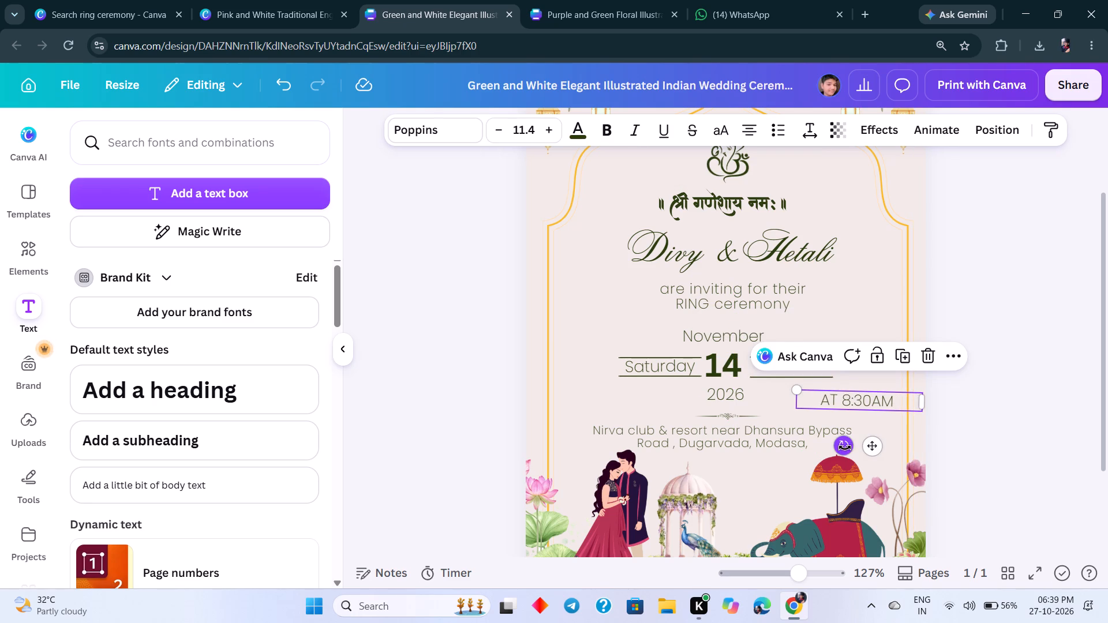
# Fine-tune the rotation of the AT 8:30AM text so it sits level.
pyautogui.keyDown('ctrl'); pyautogui.moveTo(845, 448); pyautogui.dragTo(846, 448); pyautogui.keyUp('ctrl')
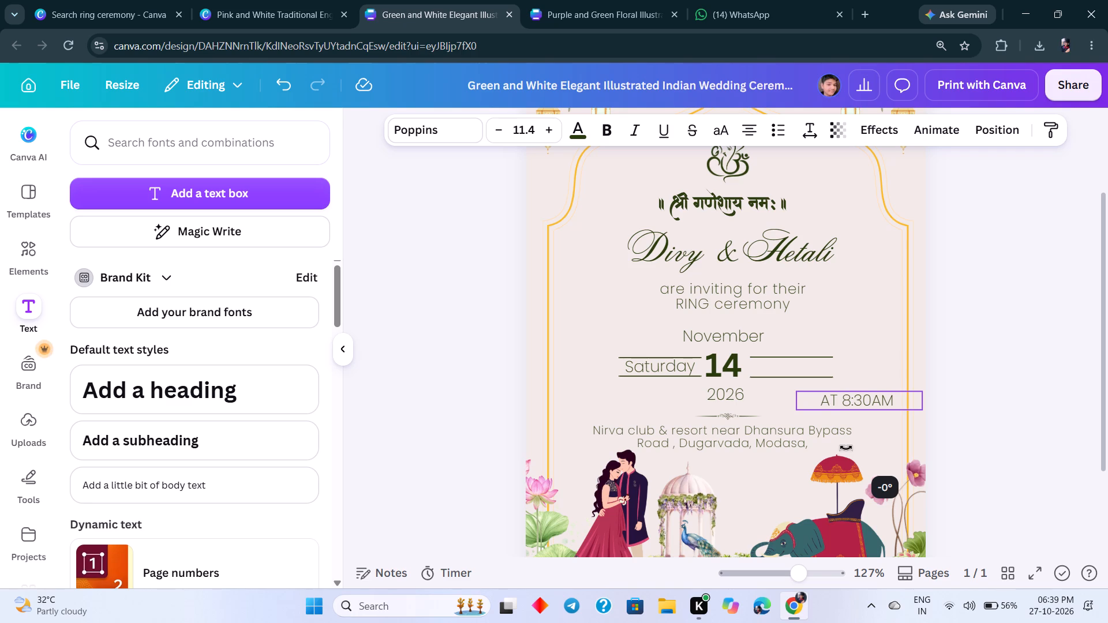
pyautogui.keyDown('ctrl'); pyautogui.moveTo(846, 448); pyautogui.dragTo(845, 449); pyautogui.keyUp('ctrl')
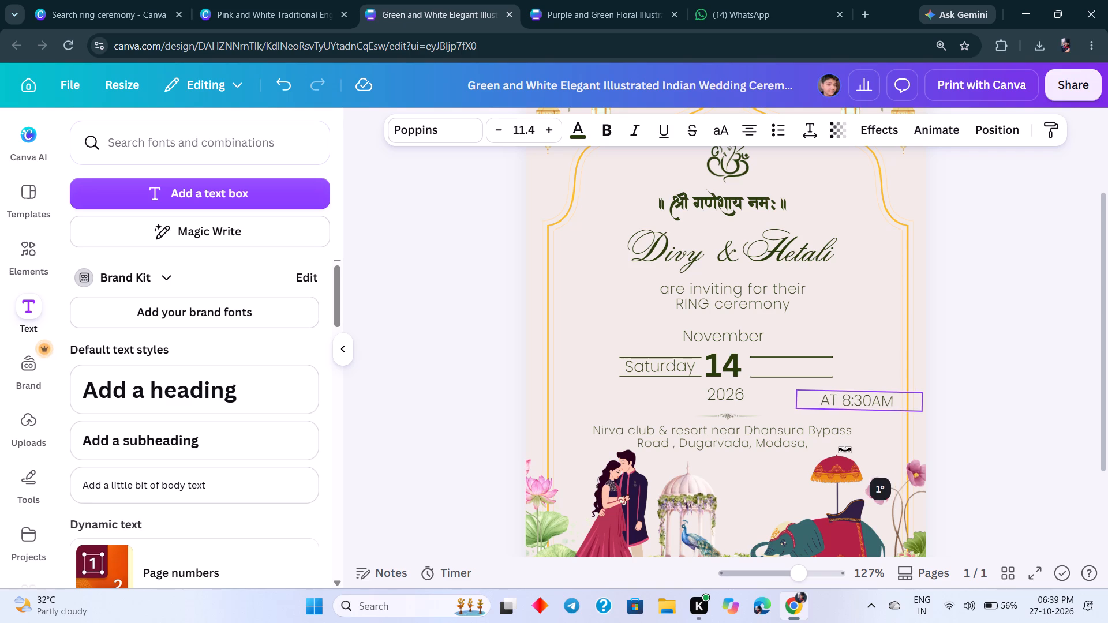
pyautogui.keyDown('ctrl'); pyautogui.moveTo(845, 449); pyautogui.dragTo(845, 451); pyautogui.keyUp('ctrl')
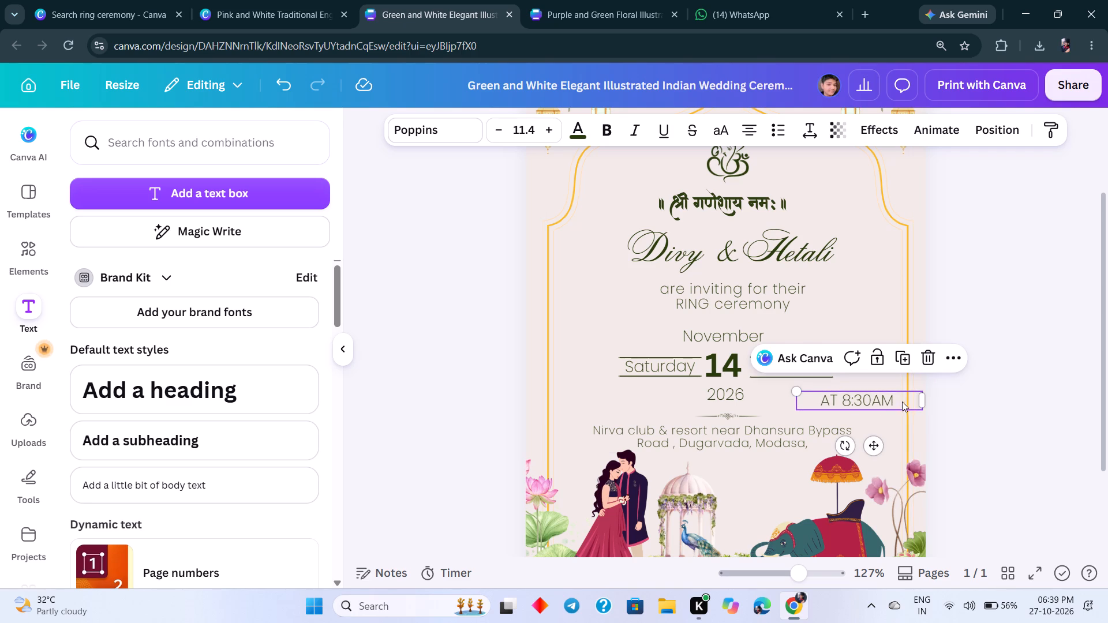
# Move the AT 8:30AM text back between its two lines beside the 14, level with Saturday.
pyautogui.keyDown('ctrl'); pyautogui.moveTo(905, 401); pyautogui.dragTo(833, 370); pyautogui.keyUp('ctrl')
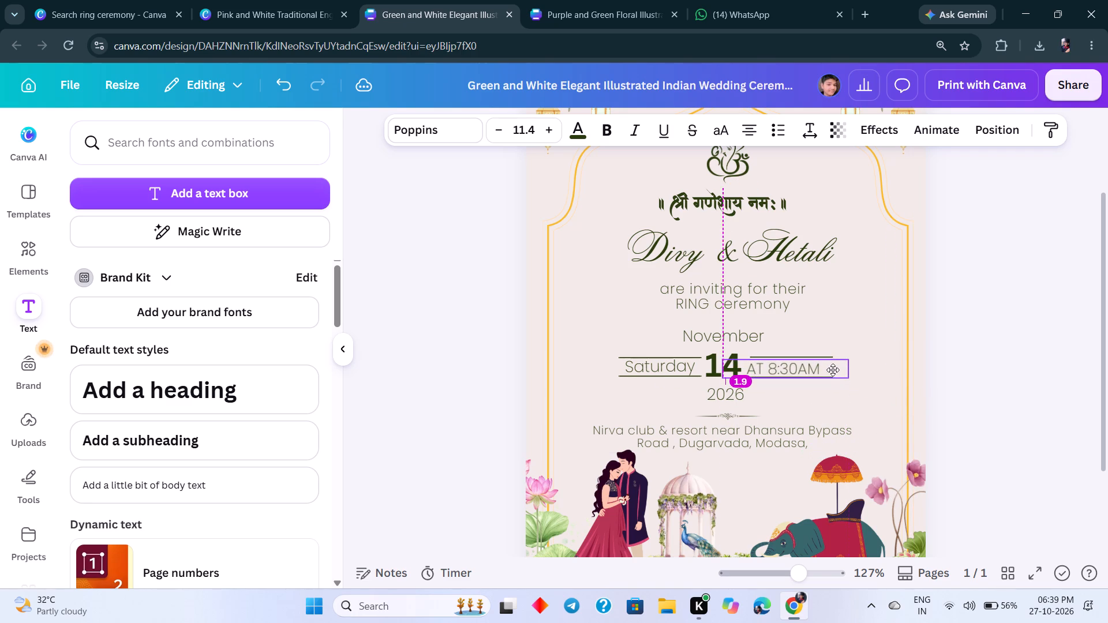
pyautogui.keyDown('ctrl'); pyautogui.moveTo(833, 370); pyautogui.dragTo(835, 368); pyautogui.keyUp('ctrl')
pyautogui.keyDown('ctrl'); pyautogui.click(888, 374); pyautogui.keyUp('ctrl')
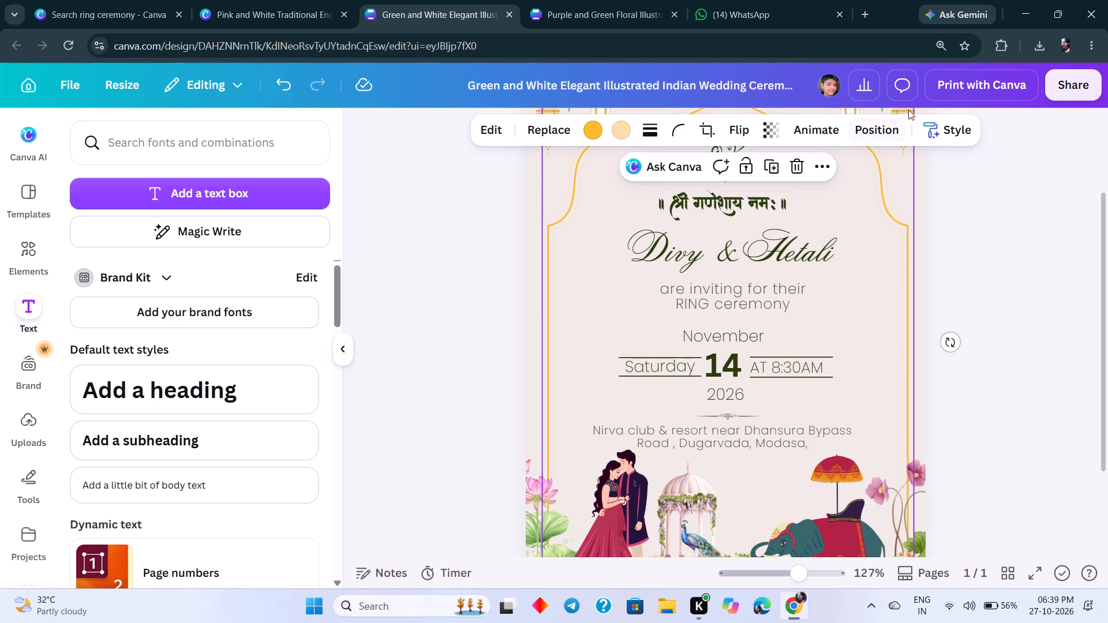
# Download the green and white invitation design as a PNG.
pyautogui.keyDown('ctrl'); pyautogui.click(1057, 75); pyautogui.keyUp('ctrl')
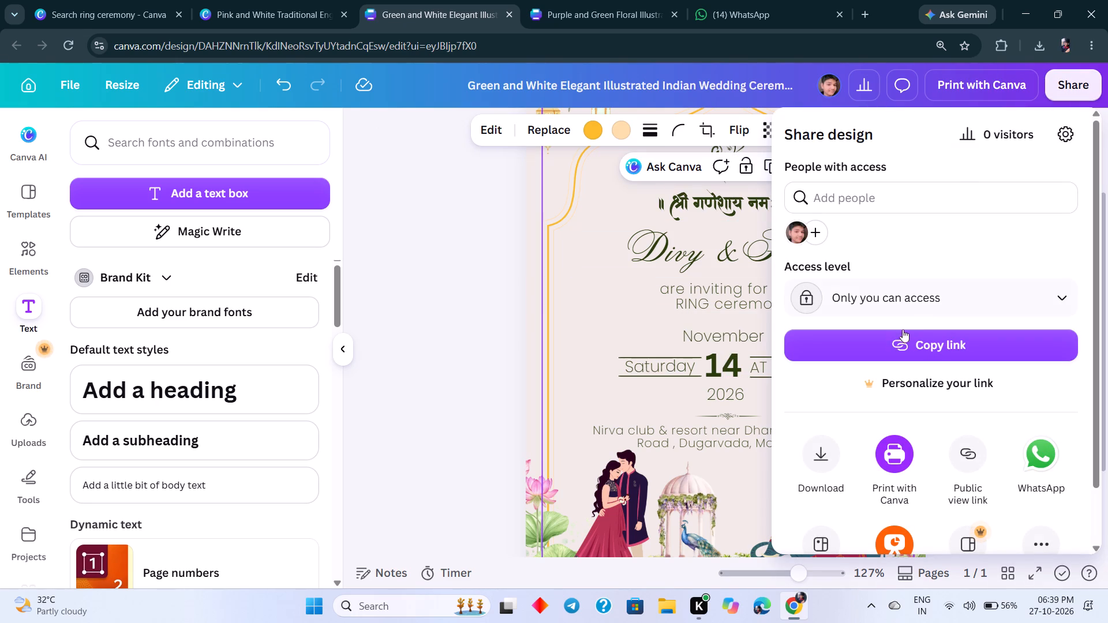
pyautogui.keyDown('ctrl'); pyautogui.click(822, 448); pyautogui.keyUp('ctrl')
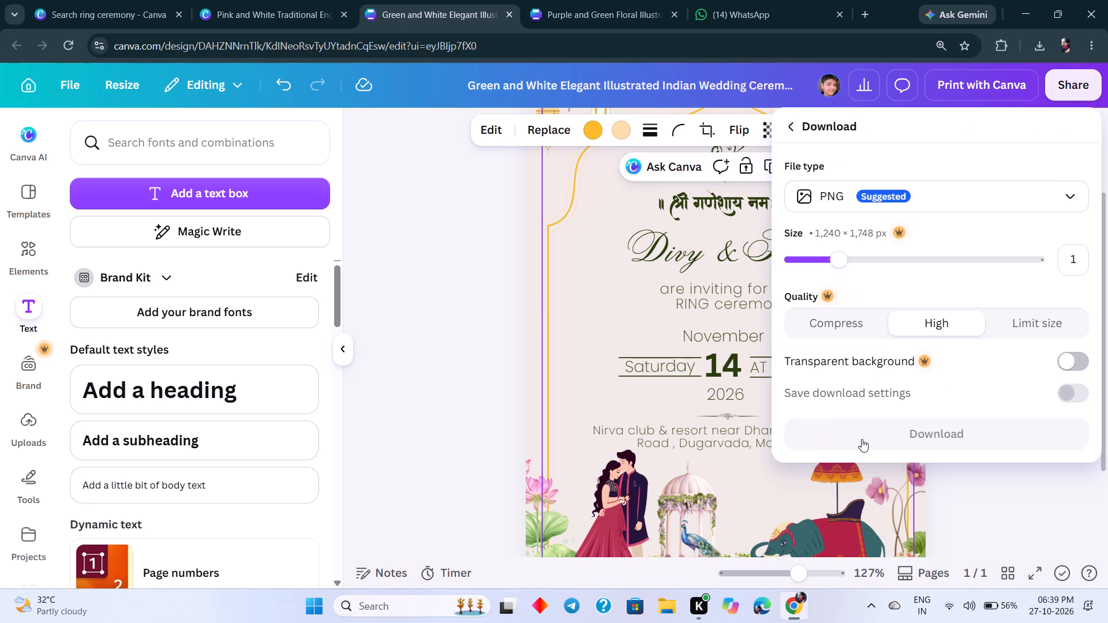
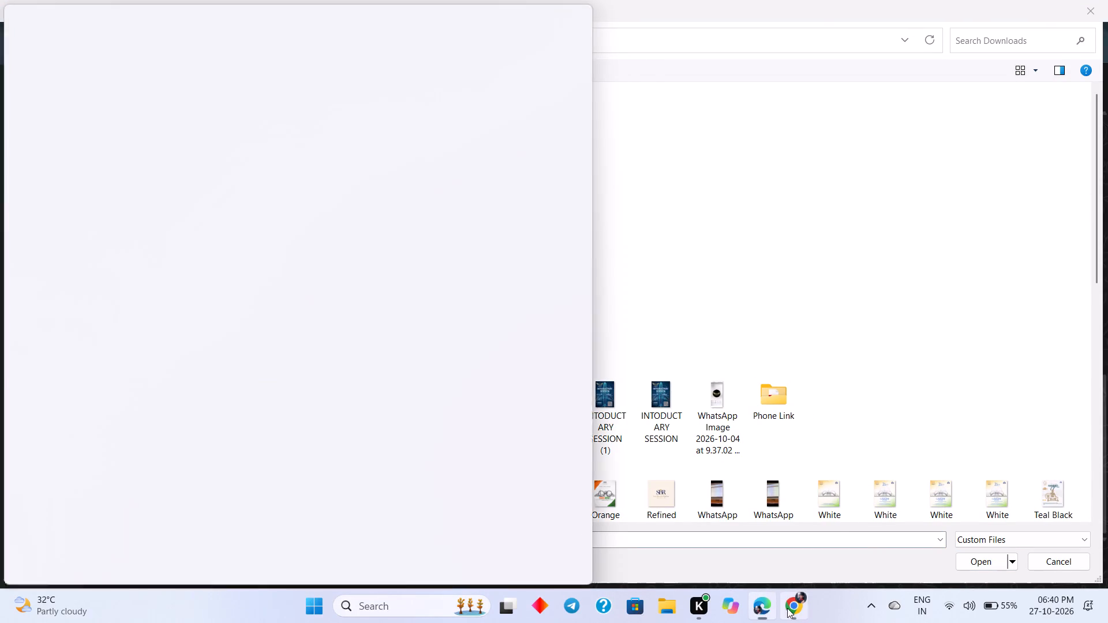
# Switch to Google Chrome and bring up its file selection window for the Downloads folder.
pyautogui.keyDown('ctrl'); pyautogui.click(798, 607); pyautogui.keyUp('ctrl')
pyautogui.keyDown('ctrl'); pyautogui.click(798, 606); pyautogui.keyUp('ctrl')
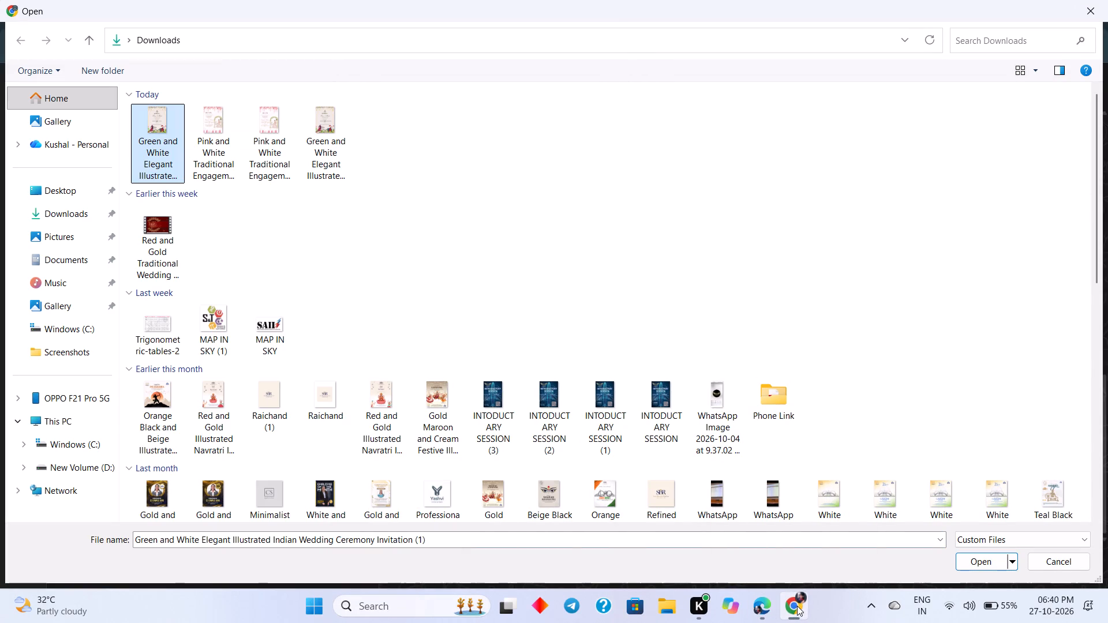
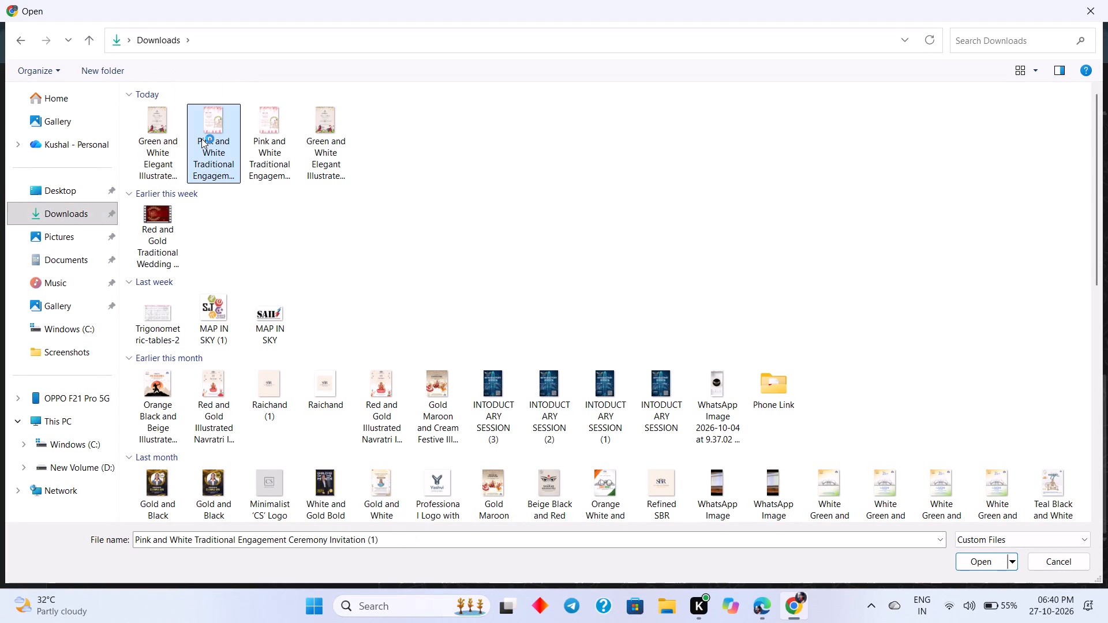
# Among today's downloads, select the file Green and White Elegant Illustrated Indian Wedding Ceremony Invitation (1) for upload.
pyautogui.click(174, 142)
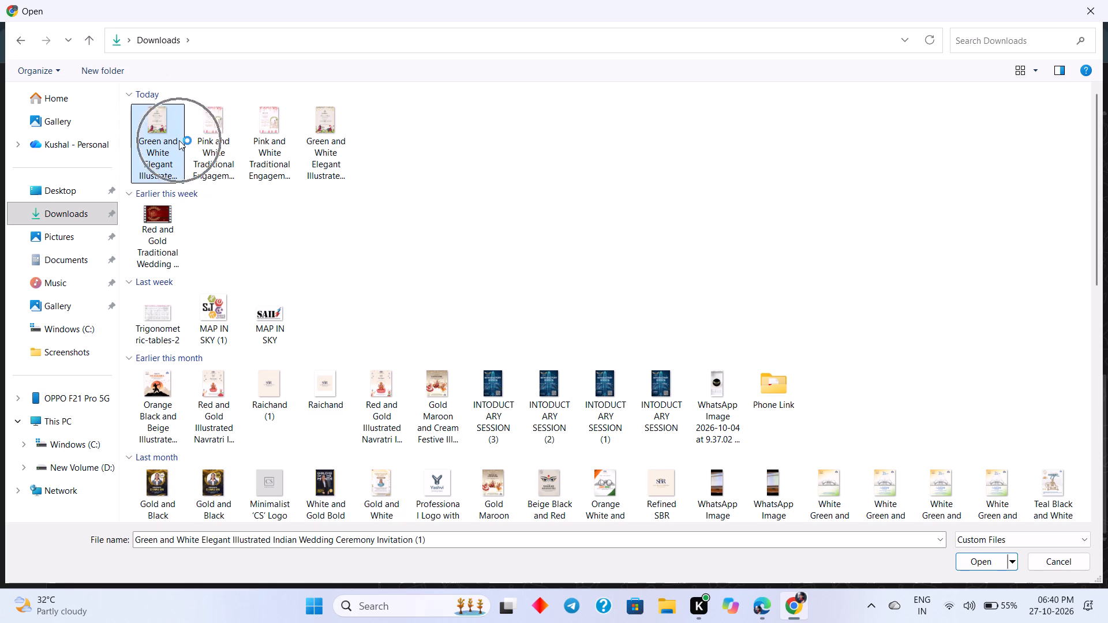
pyautogui.moveTo(174, 140); pyautogui.dragTo(196, 140)
pyautogui.click(244, 211)
pyautogui.click(218, 154)
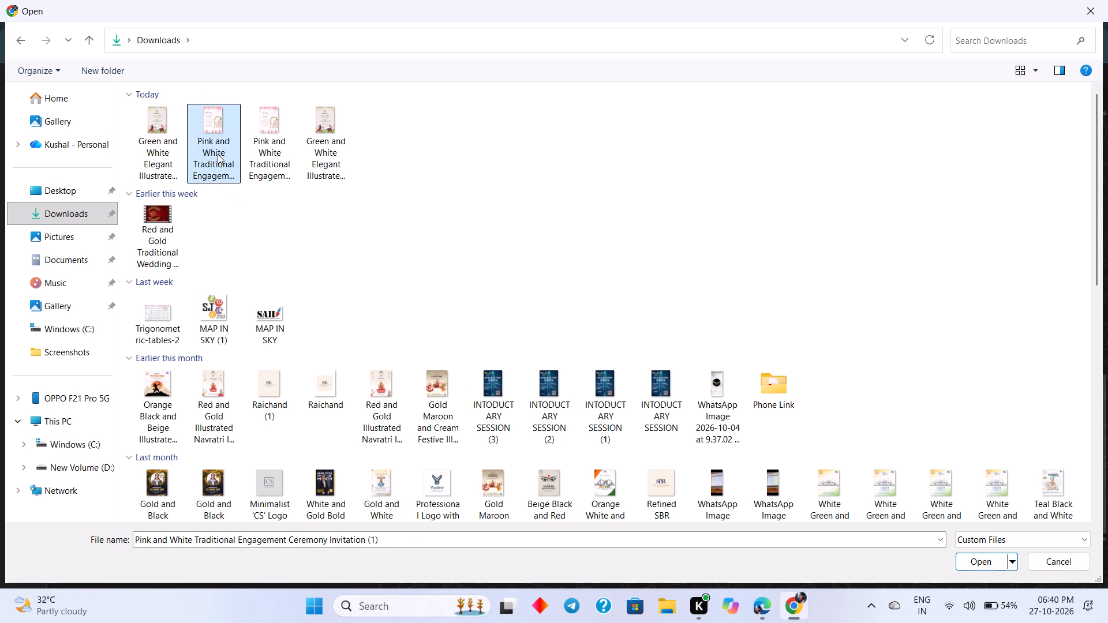
pyautogui.click(253, 187)
pyautogui.click(252, 216)
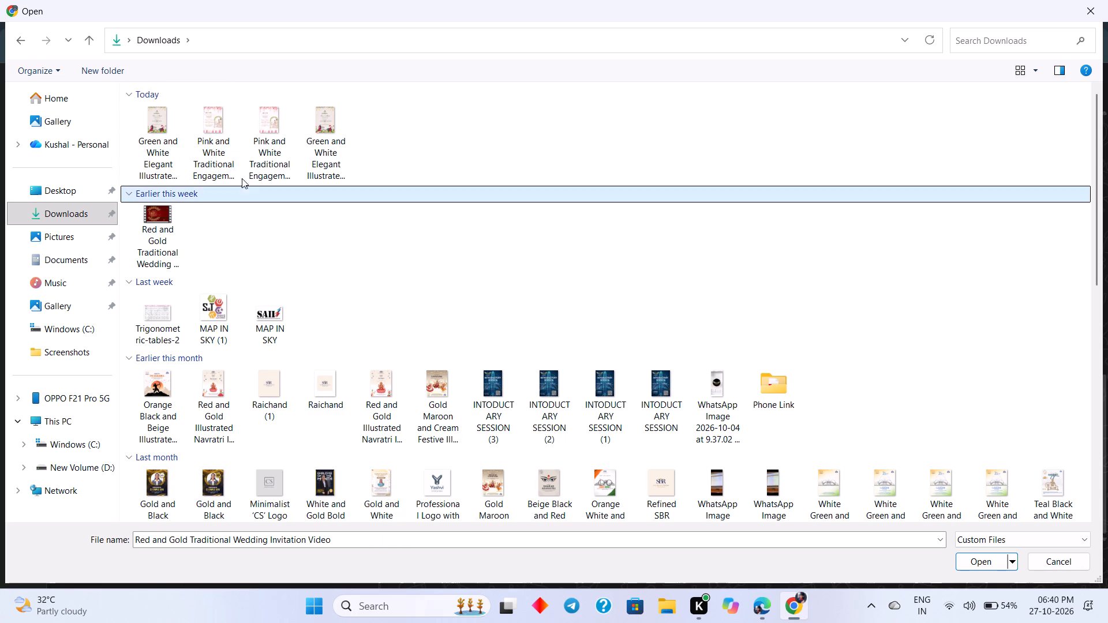
pyautogui.moveTo(231, 140); pyautogui.dragTo(192, 141)
pyautogui.click(161, 141)
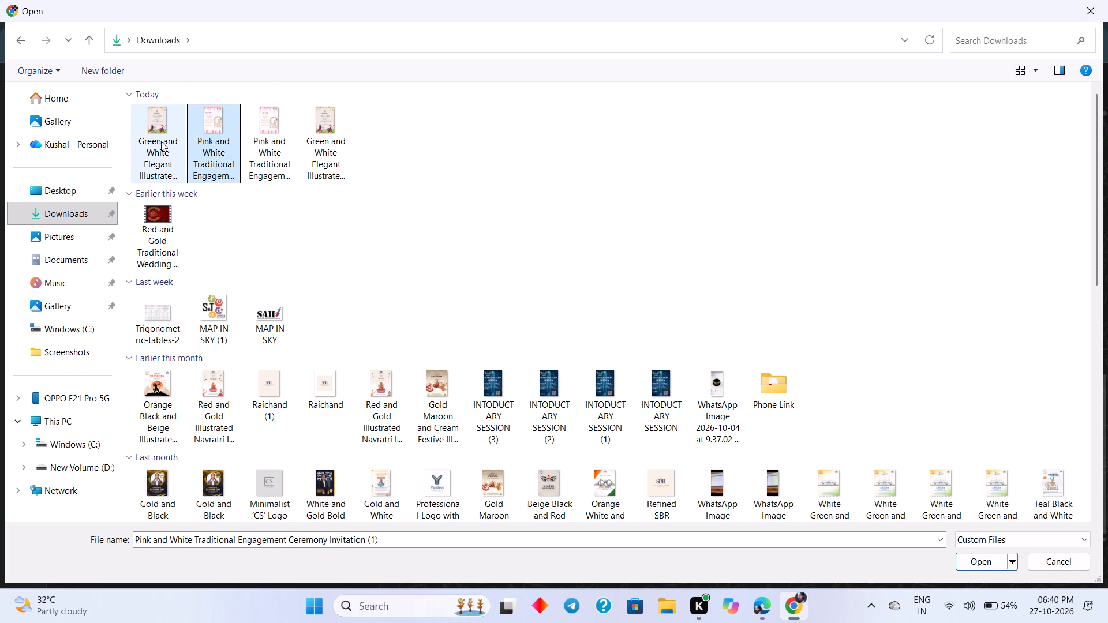
pyautogui.click(190, 146)
pyautogui.click(169, 147)
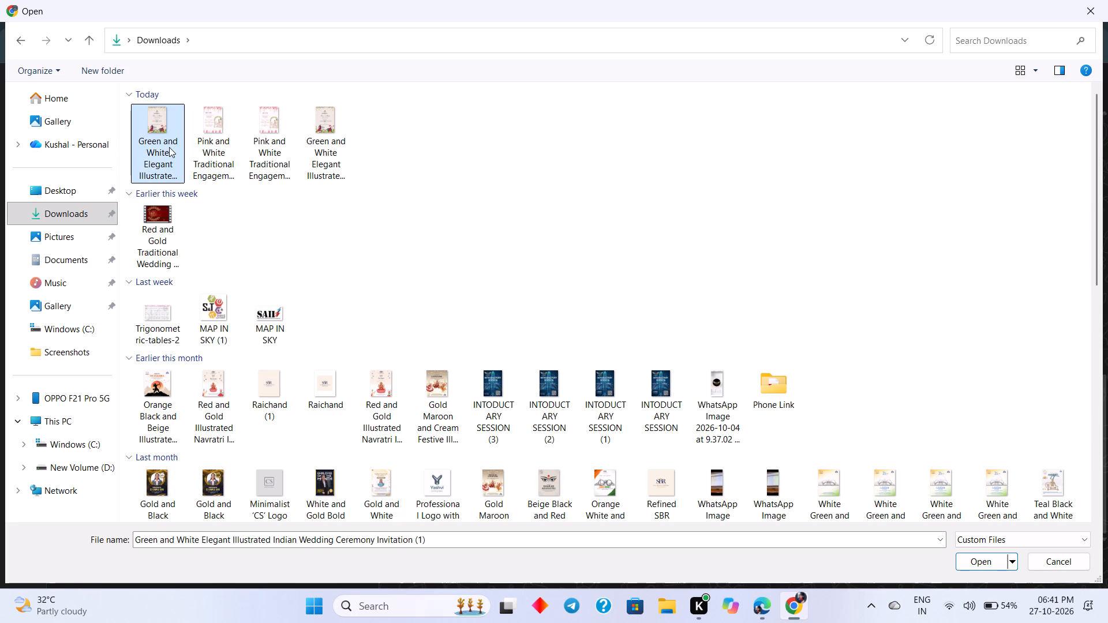
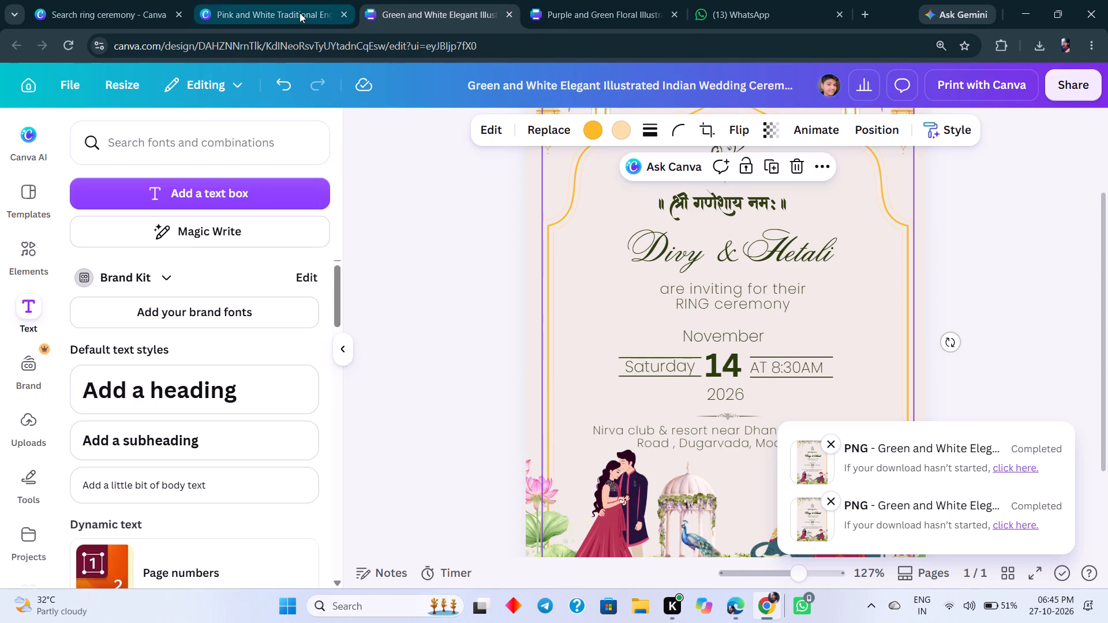
# Return to the ring ceremony template search and examine the suggested invitation designs, including those under More templates for you.
pyautogui.click(299, 13)
pyautogui.click(138, 8)
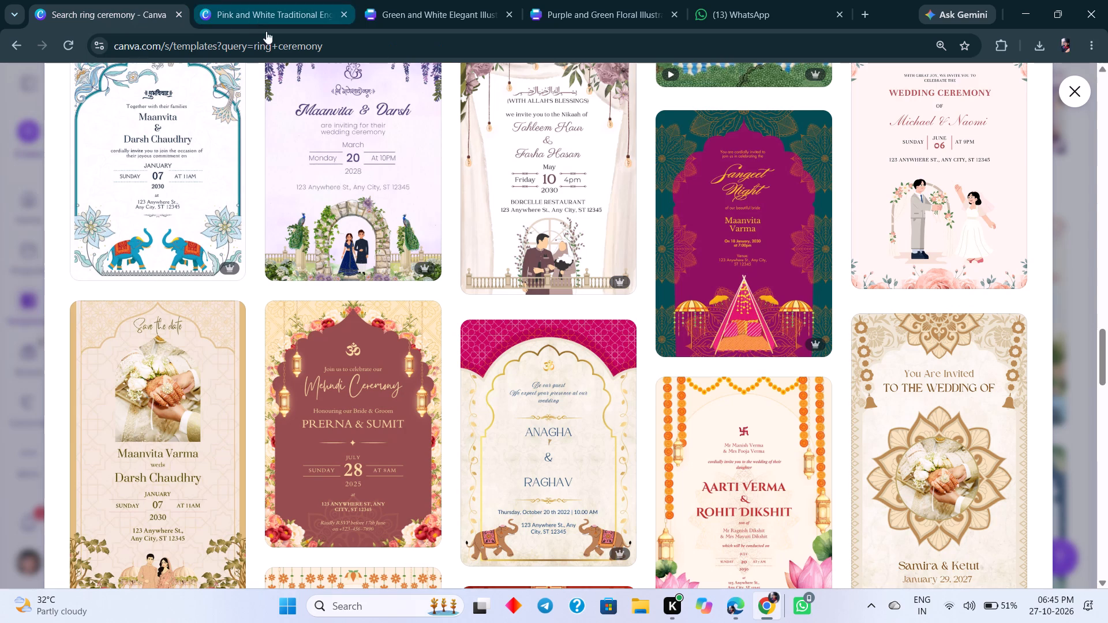
pyautogui.scroll(9, 699, 265)
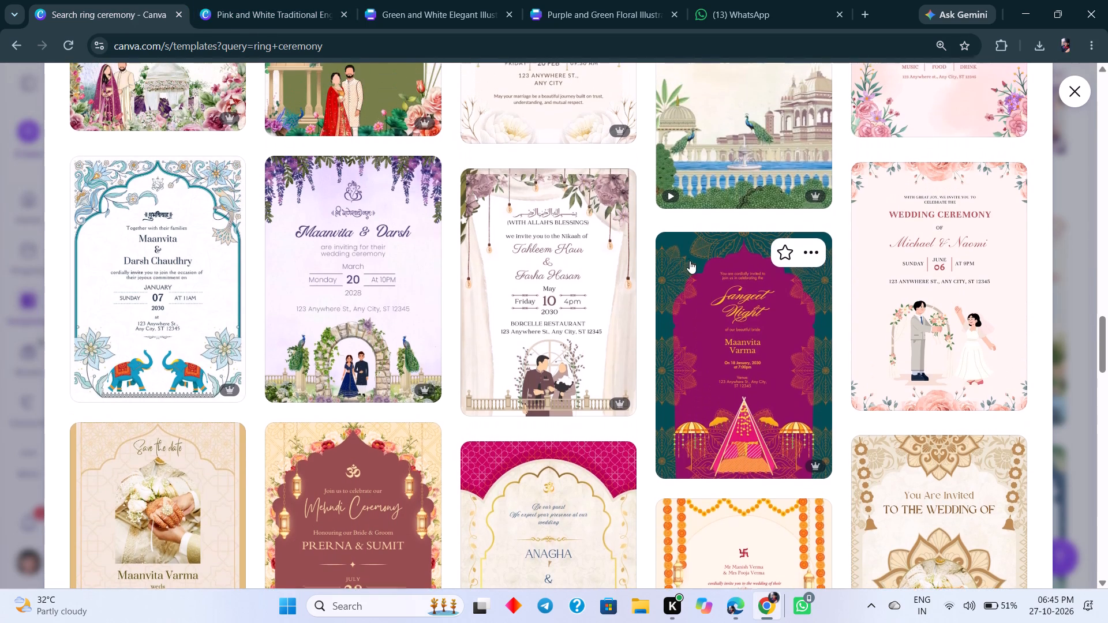
pyautogui.scroll(15, 690, 261)
pyautogui.scroll(7, 687, 256)
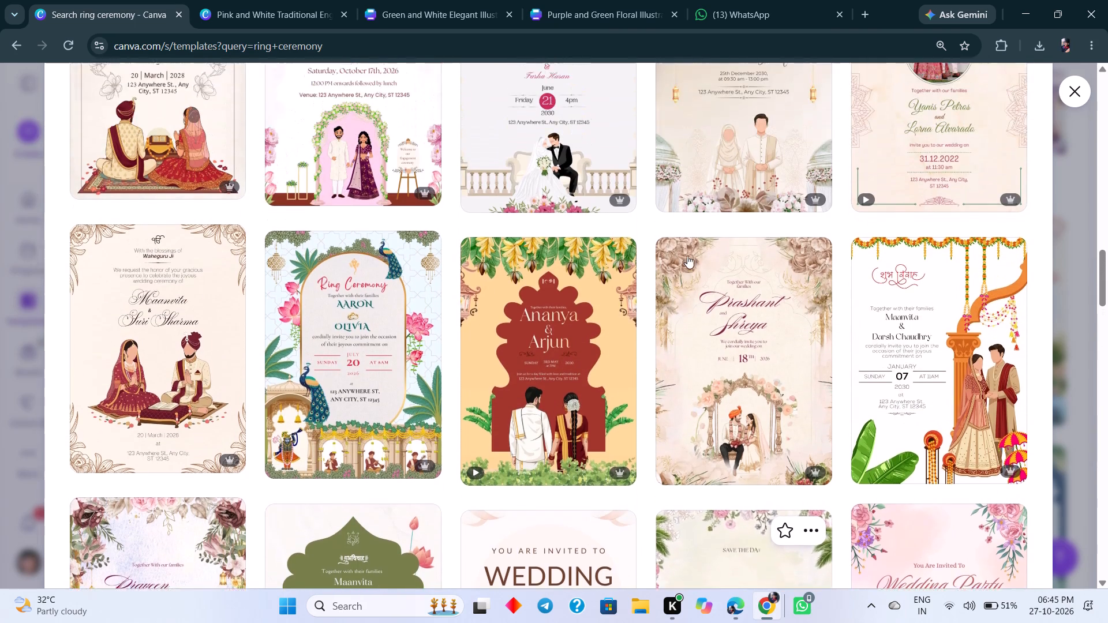
pyautogui.scroll(16, 687, 255)
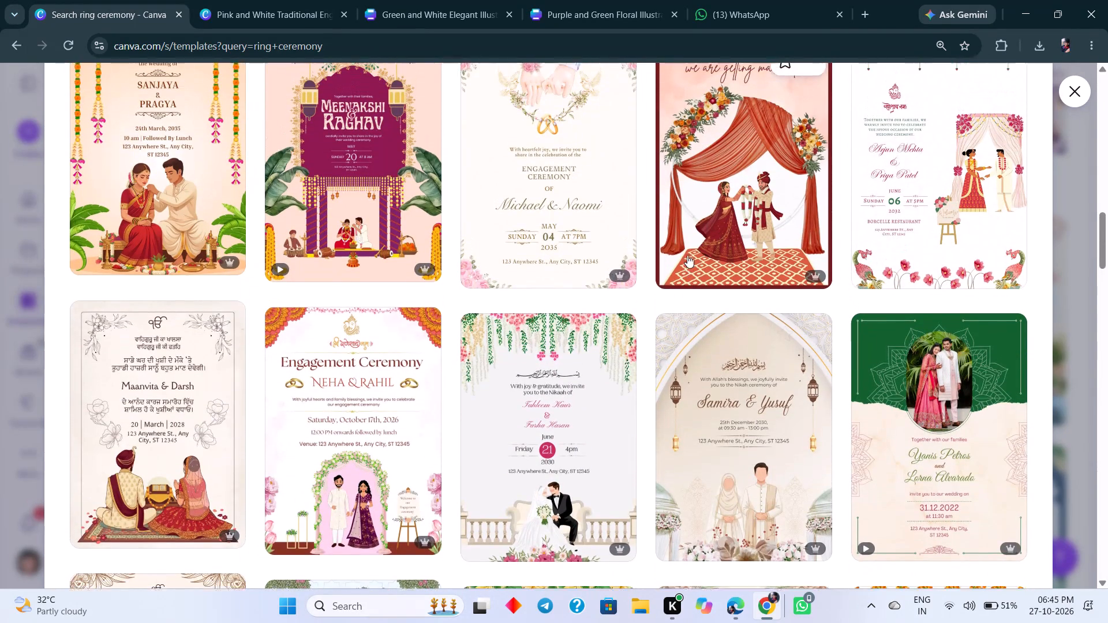
pyautogui.scroll(2, 687, 255)
pyautogui.scroll(-3, 687, 255)
pyautogui.scroll(4, 687, 255)
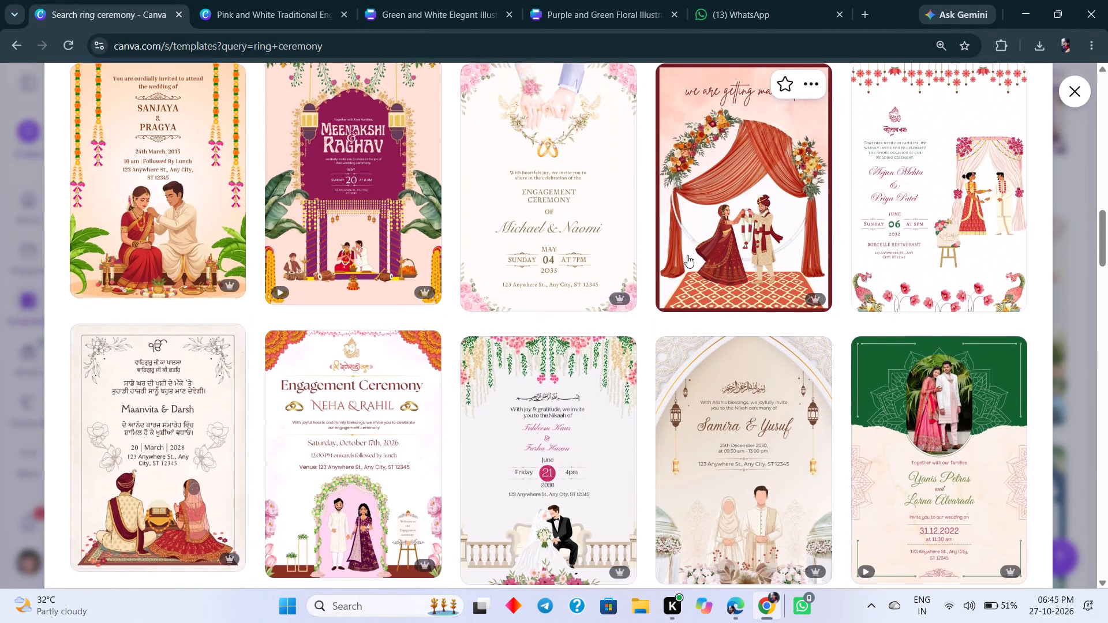
pyautogui.scroll(8, 687, 255)
pyautogui.scroll(-9, 688, 254)
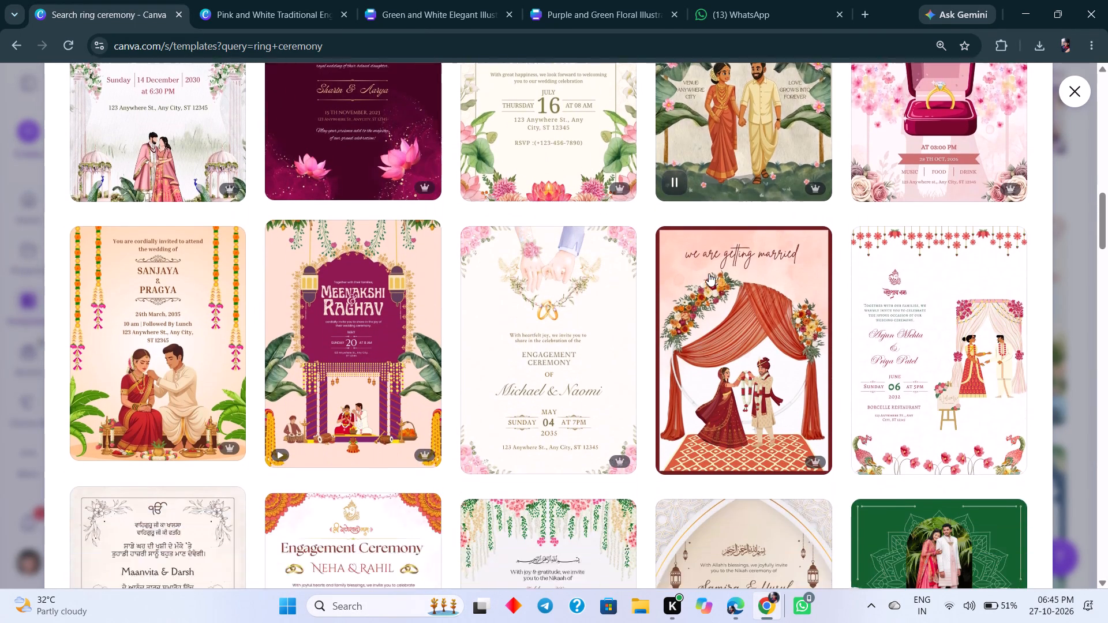
pyautogui.scroll(-8, 709, 272)
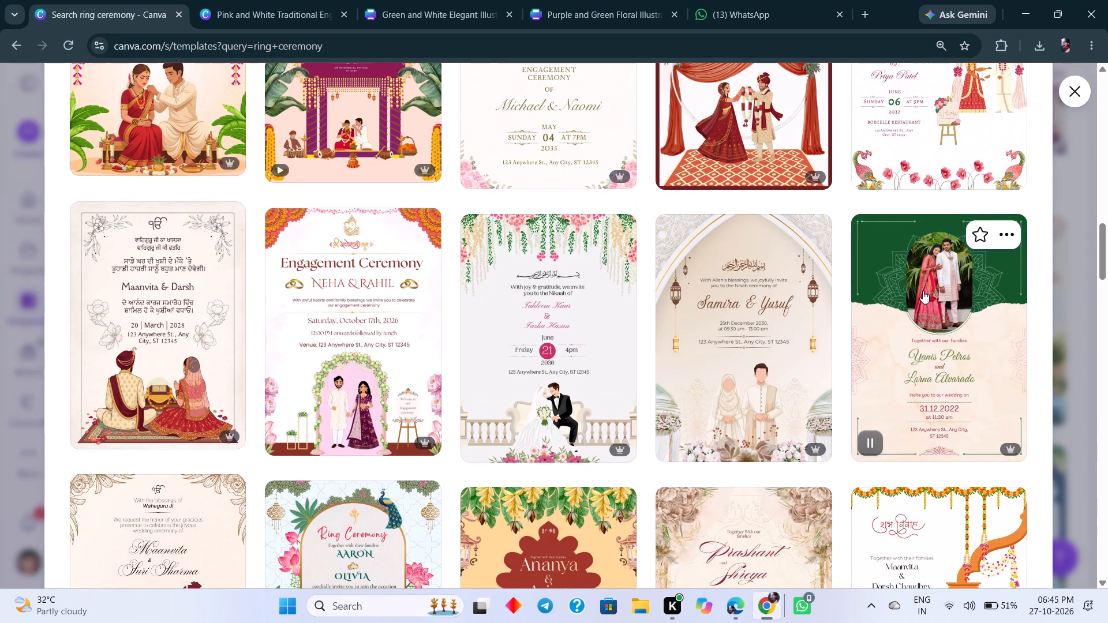
pyautogui.click(1083, 89)
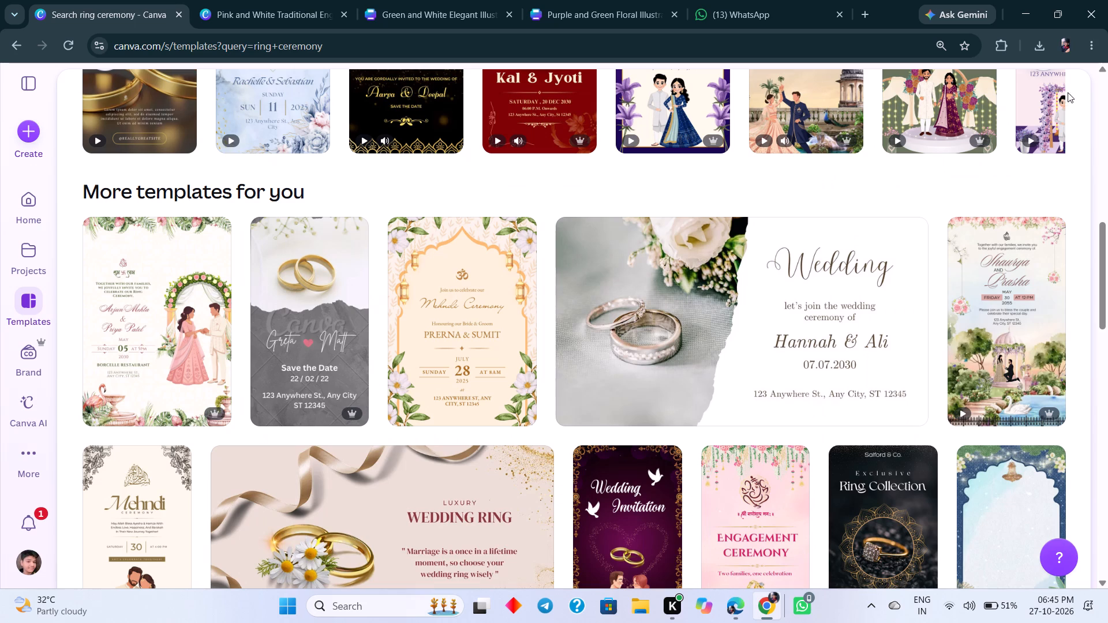
pyautogui.scroll(-6, 504, 336)
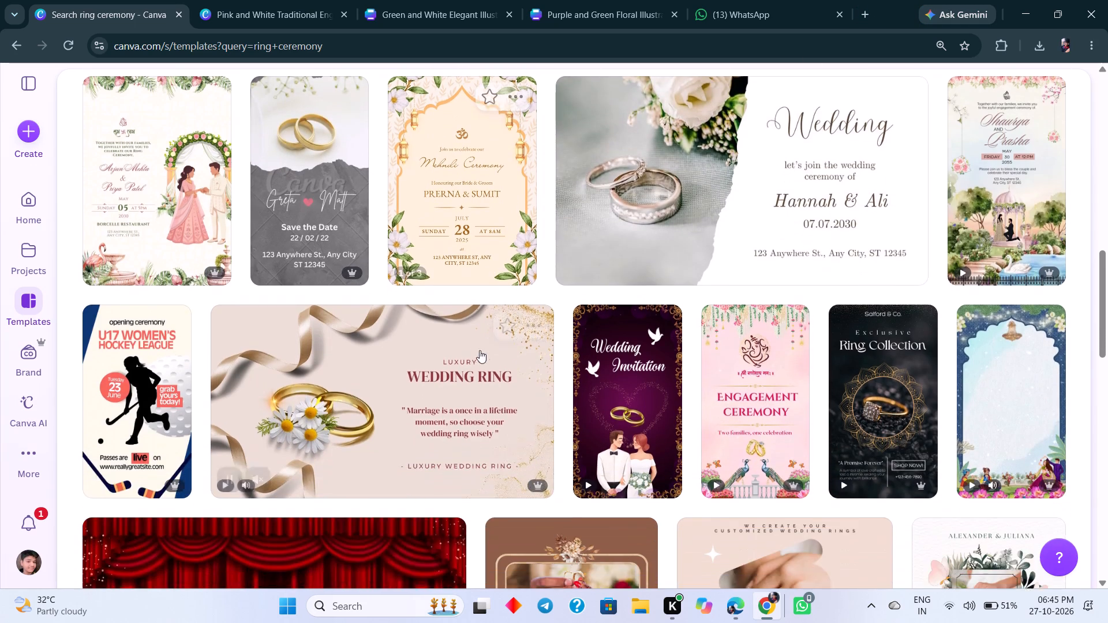
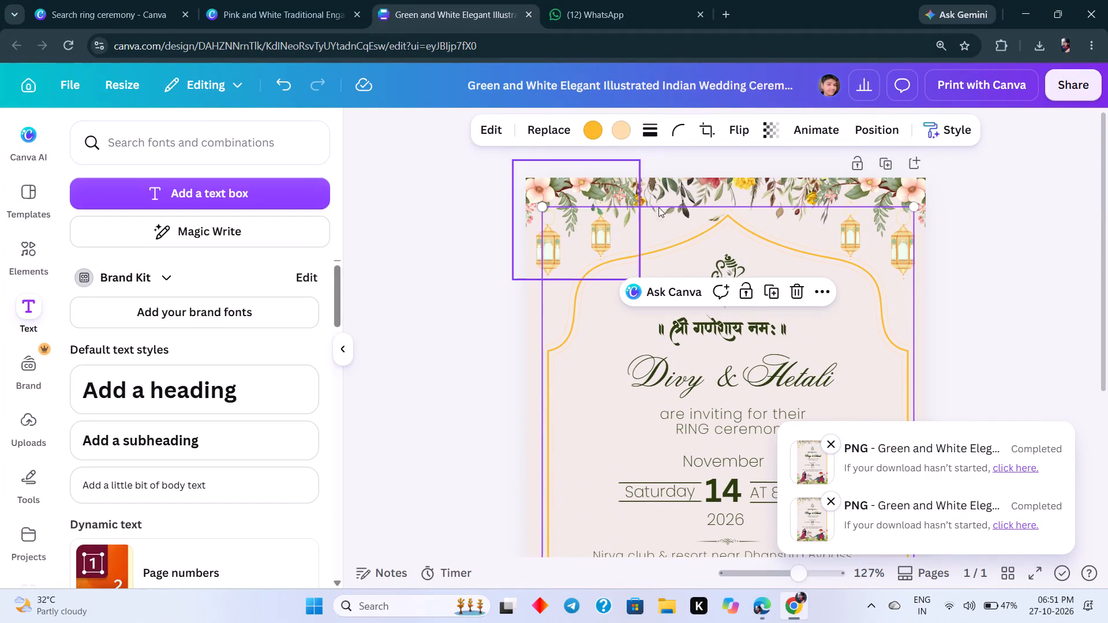
# Enlarge the golden arch frame slightly outward from its upper-left corner, keeping its proportions.
pyautogui.click(715, 242)
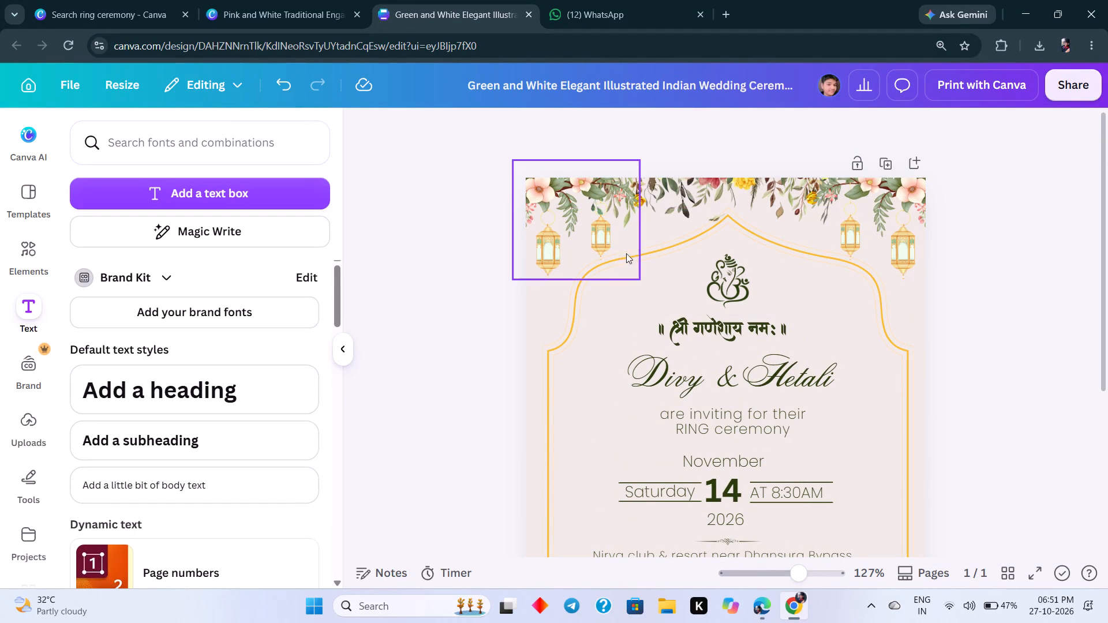
pyautogui.click(643, 254)
pyautogui.moveTo(545, 207); pyautogui.dragTo(527, 202)
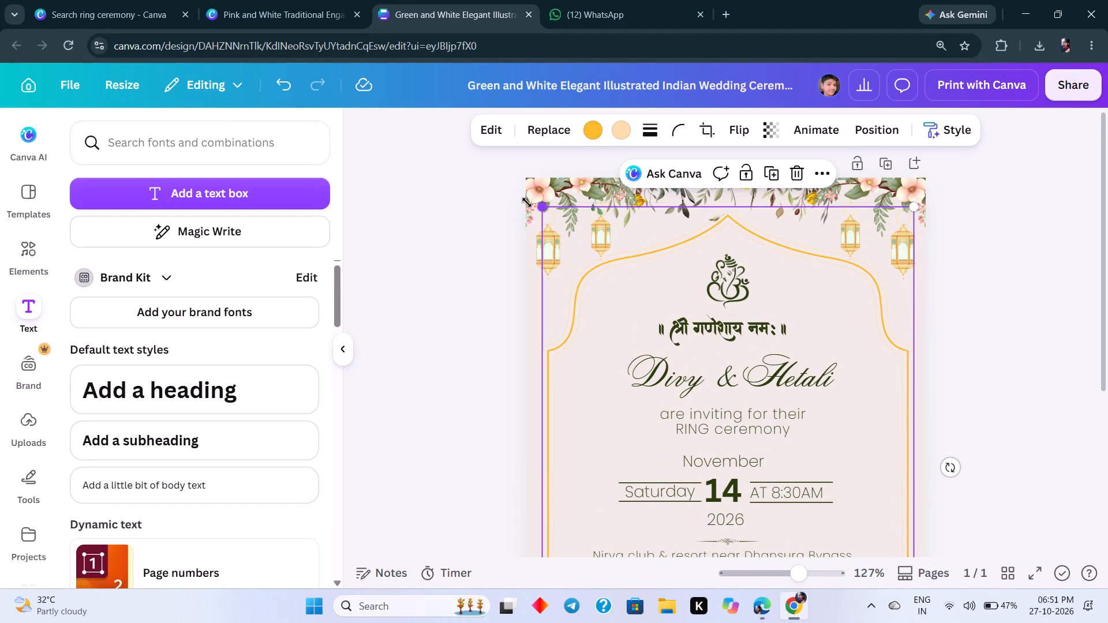
pyautogui.moveTo(527, 202); pyautogui.dragTo(490, 252)
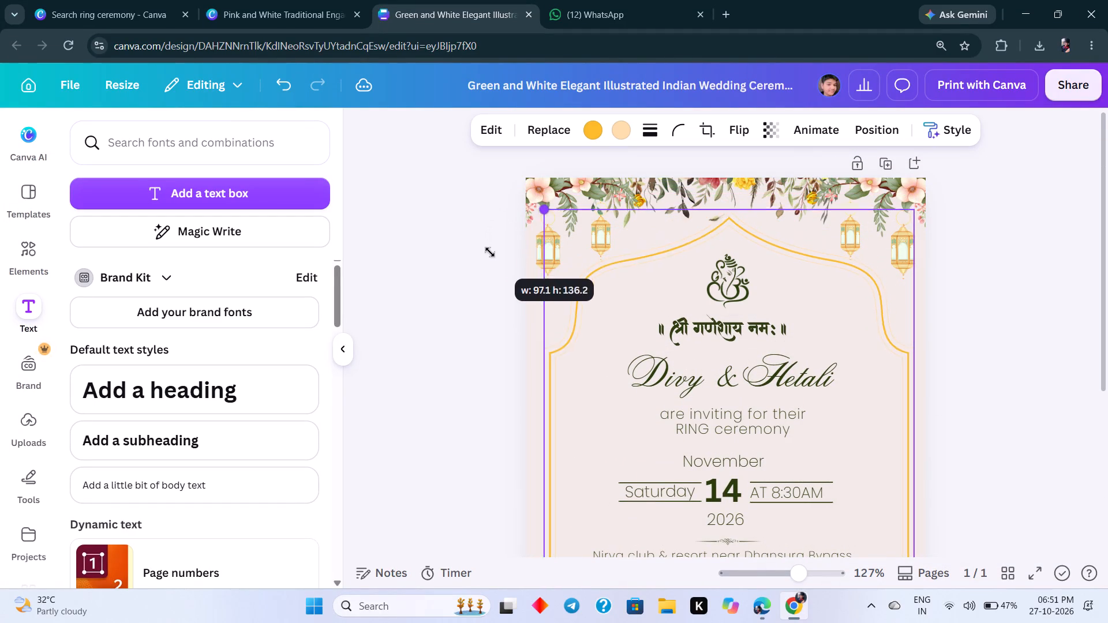
pyautogui.moveTo(490, 252); pyautogui.dragTo(473, 254)
# Select the floral and lantern decoration at the invitation's upper-left corner.
pyautogui.click(586, 185)
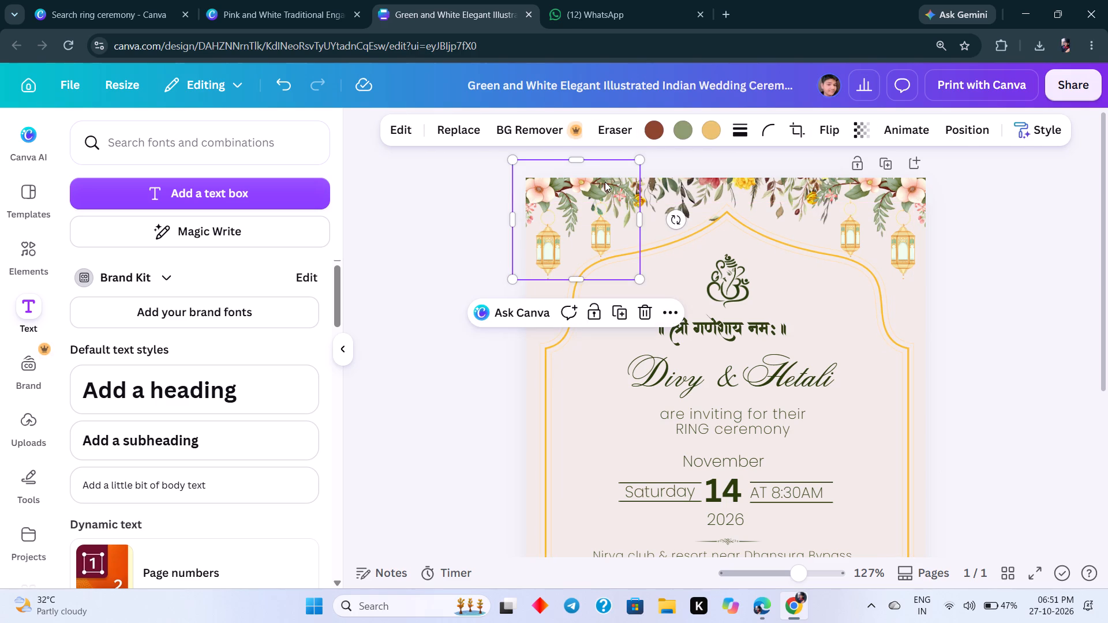
# Shrink the hanging lanterns graphic in the invitation's upper-left corner to about 29.6 wide by 27.9 high.
pyautogui.moveTo(637, 163); pyautogui.dragTo(652, 186)
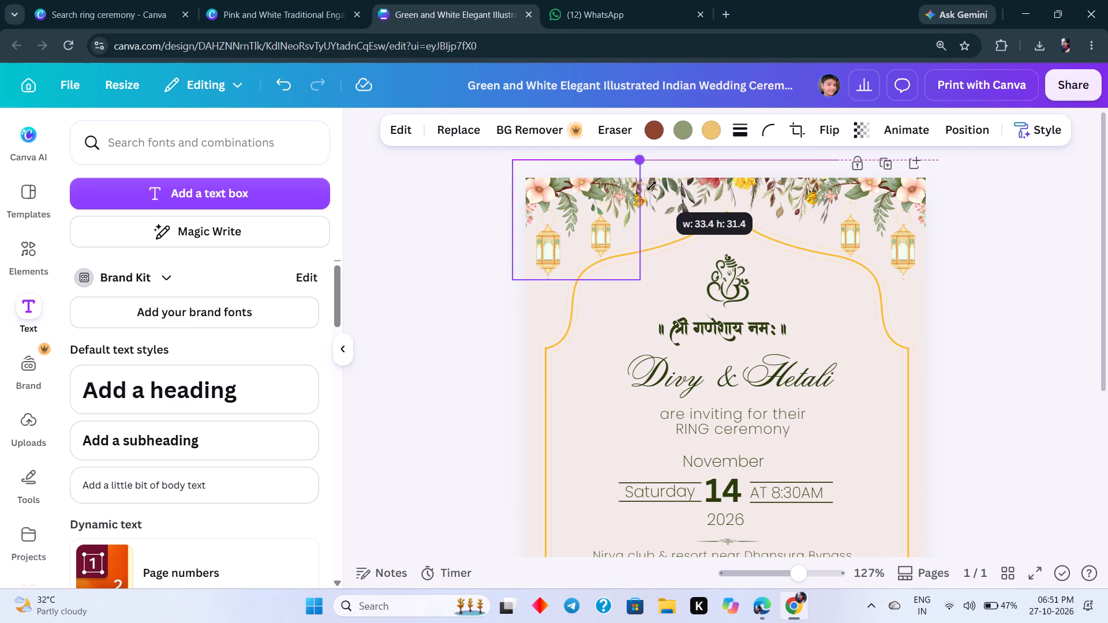
pyautogui.moveTo(652, 186); pyautogui.dragTo(640, 189)
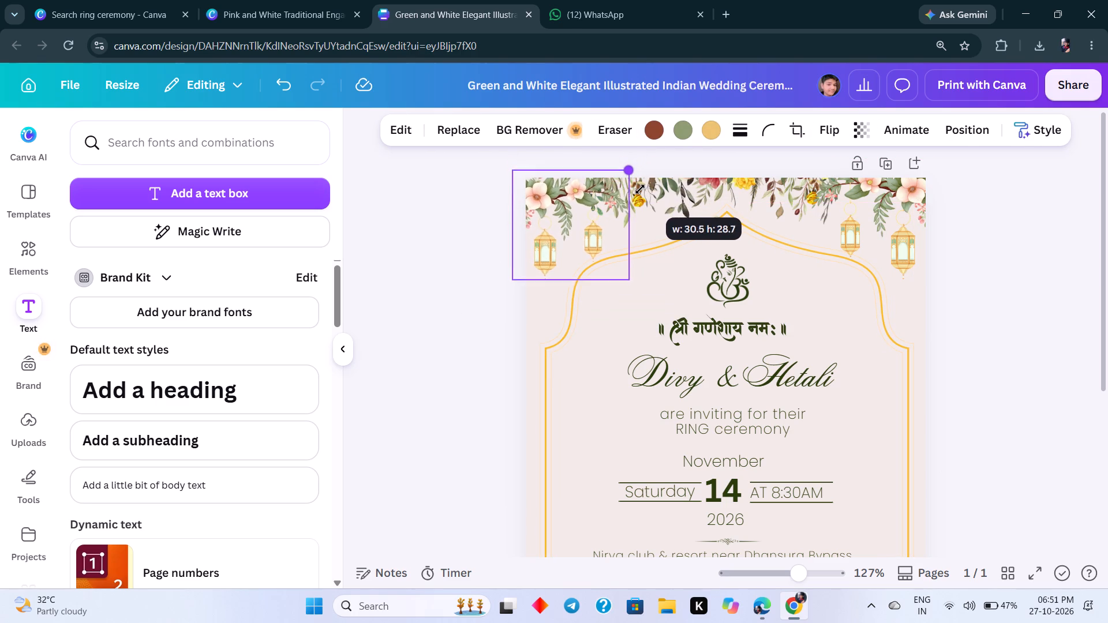
pyautogui.moveTo(640, 189); pyautogui.dragTo(639, 189)
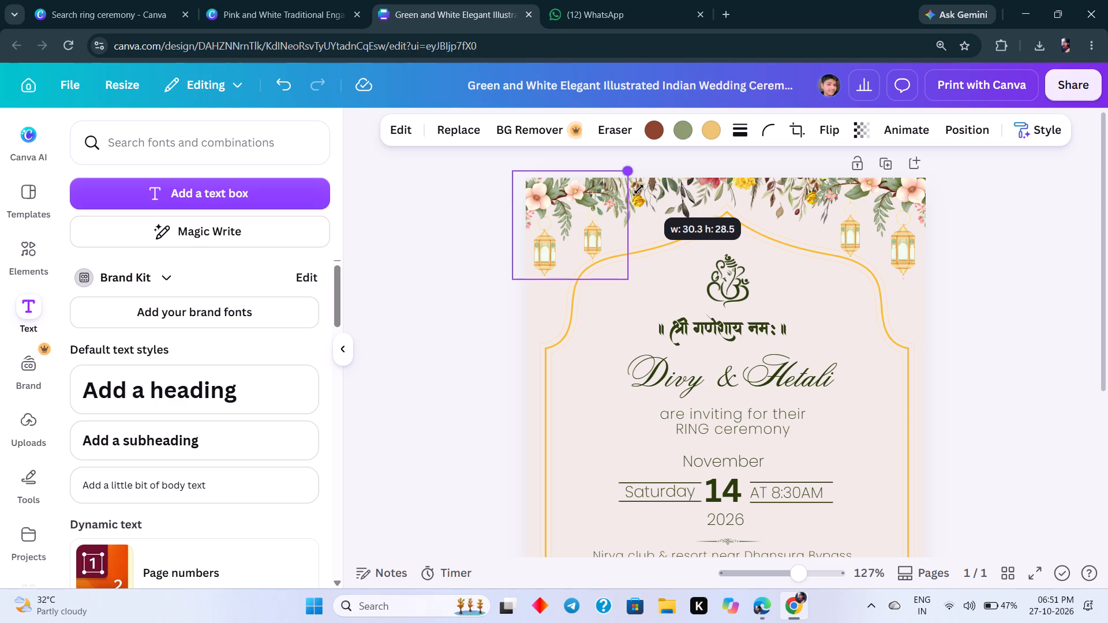
pyautogui.moveTo(639, 189); pyautogui.dragTo(633, 189)
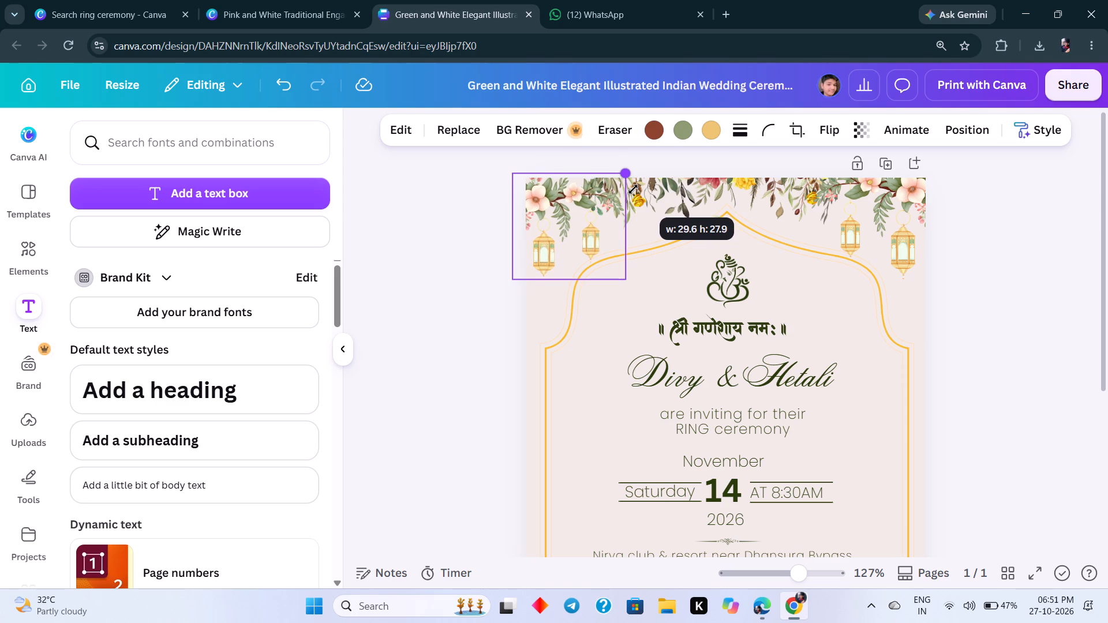